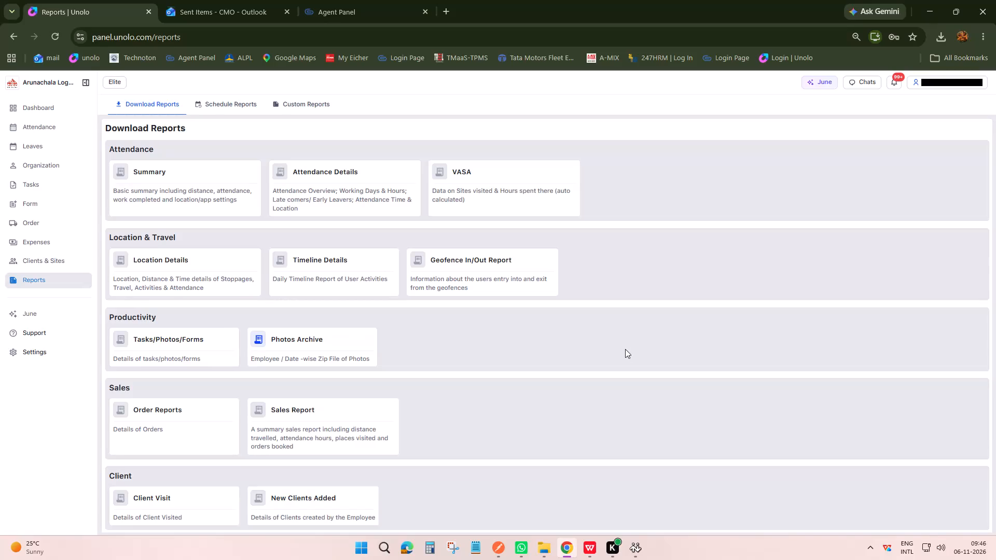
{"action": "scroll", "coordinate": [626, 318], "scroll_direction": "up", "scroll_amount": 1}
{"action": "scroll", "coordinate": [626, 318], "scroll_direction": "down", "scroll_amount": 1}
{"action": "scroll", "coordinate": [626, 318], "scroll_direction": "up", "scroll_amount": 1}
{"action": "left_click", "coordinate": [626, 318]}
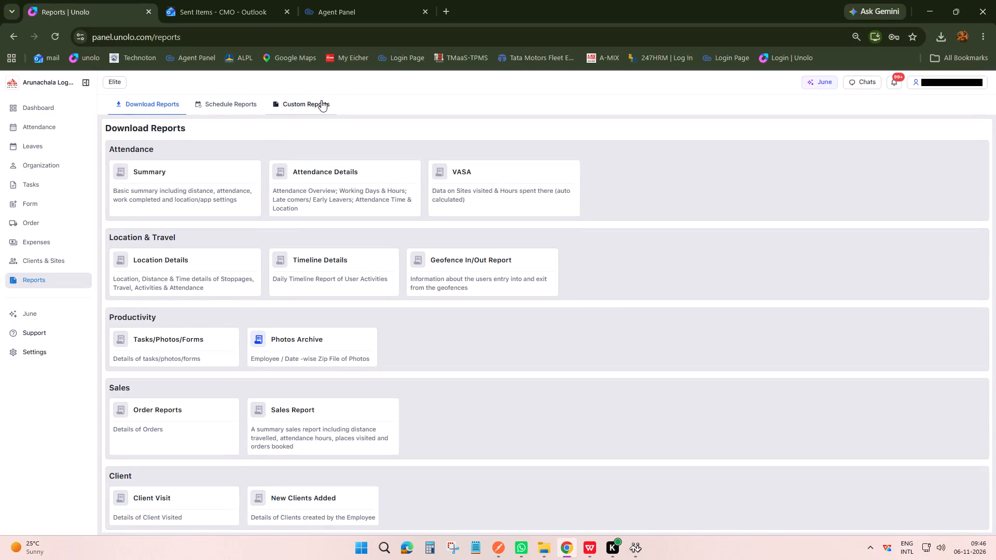
Switch from the downloadable reports to the list of custom reports.
{"action": "left_click", "coordinate": [321, 101]}
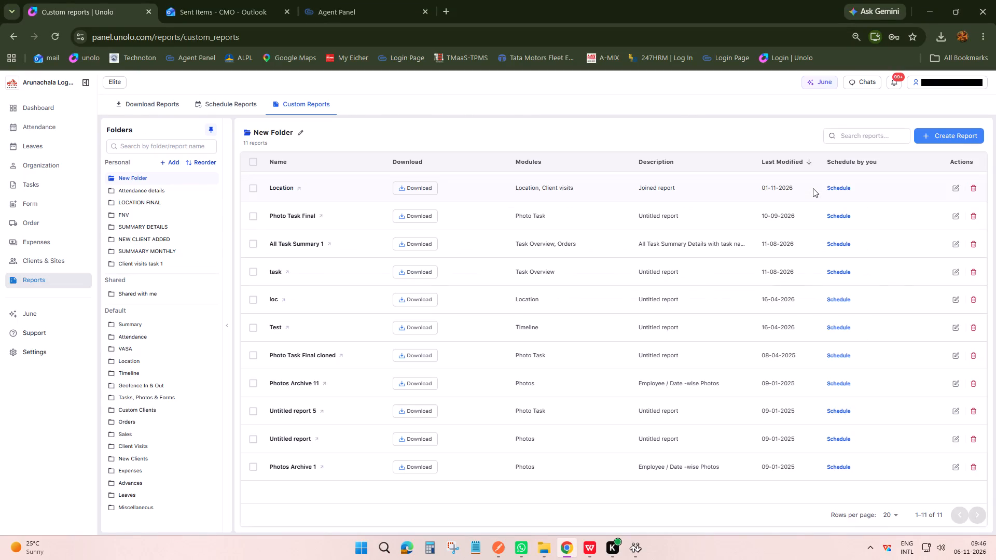
{"action": "left_click", "coordinate": [421, 192]}
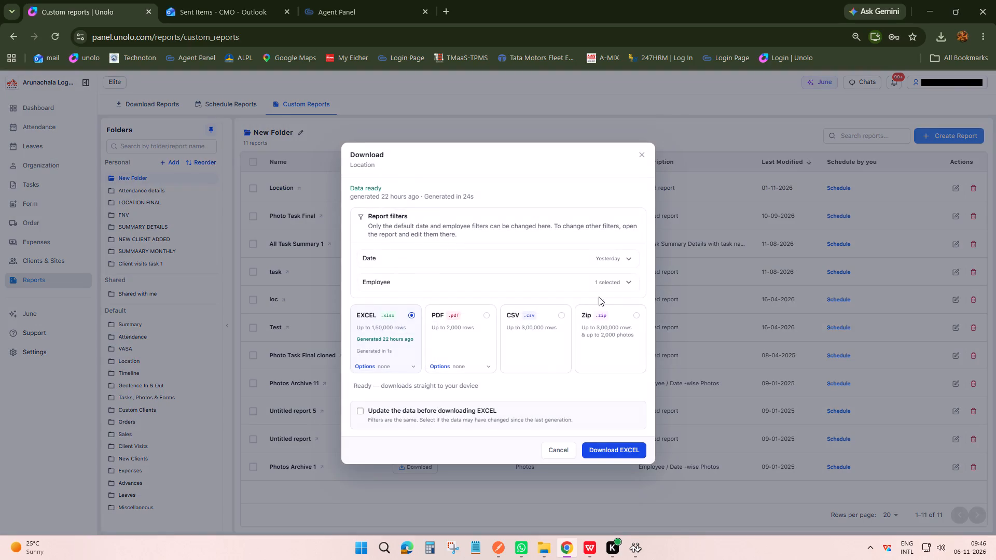
{"action": "left_click", "coordinate": [603, 279]}
{"action": "left_click", "coordinate": [615, 294]}
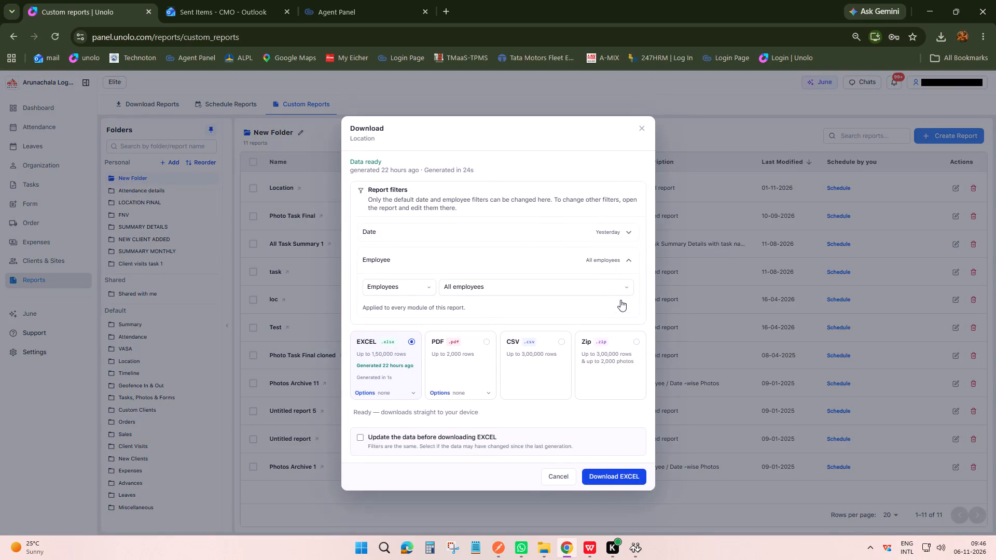
{"action": "left_click", "coordinate": [620, 300]}
{"action": "left_click", "coordinate": [568, 316]}
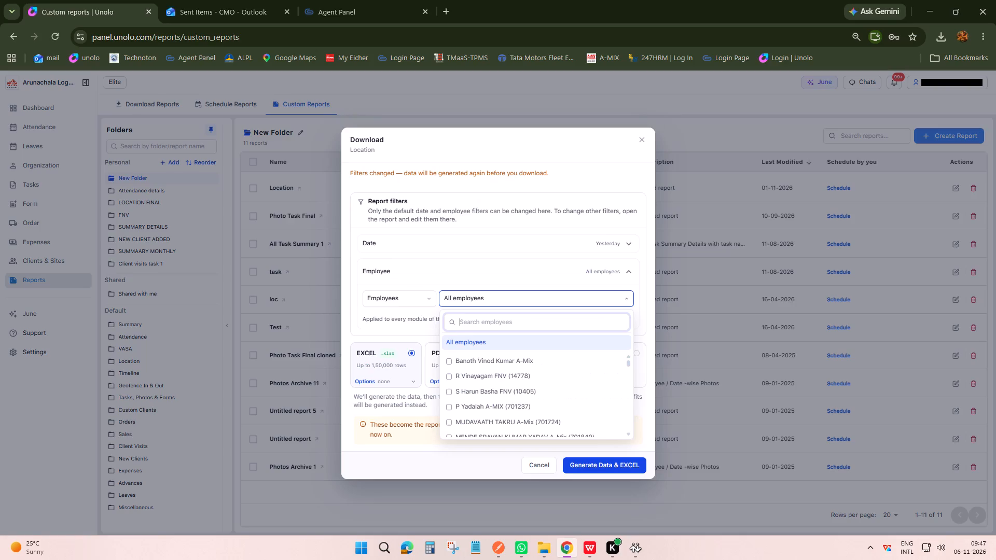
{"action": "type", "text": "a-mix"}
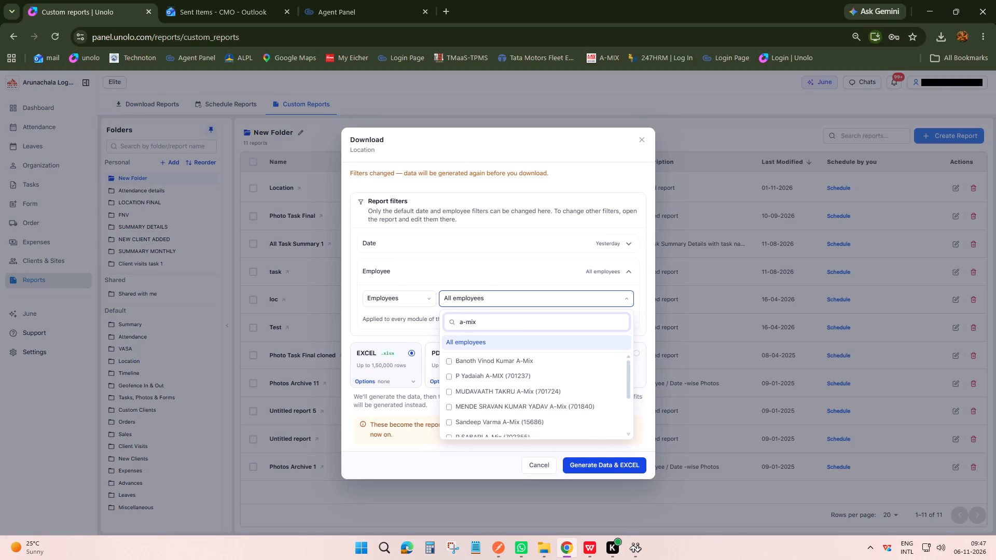
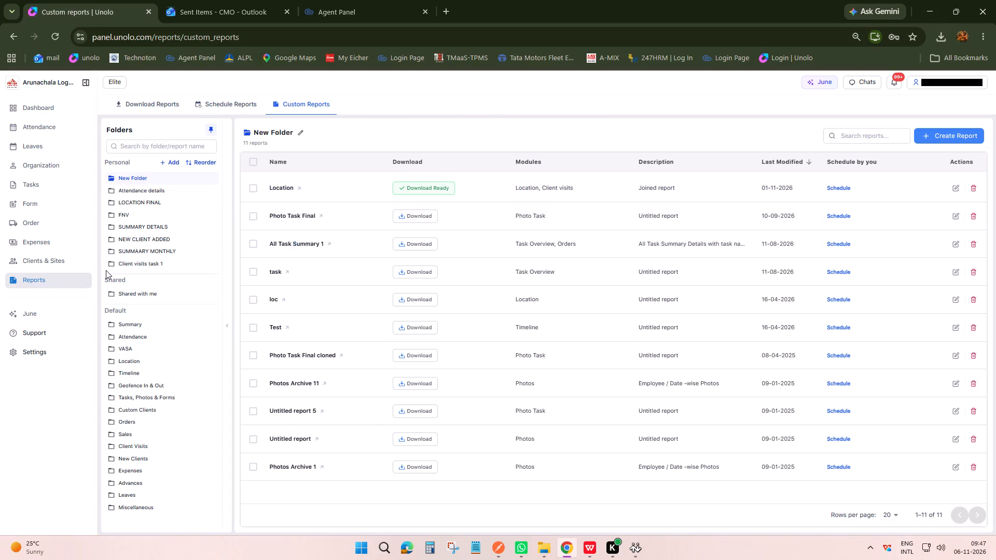
Open the employee Timeline view of the dashboard.
{"action": "left_click", "coordinate": [50, 111]}
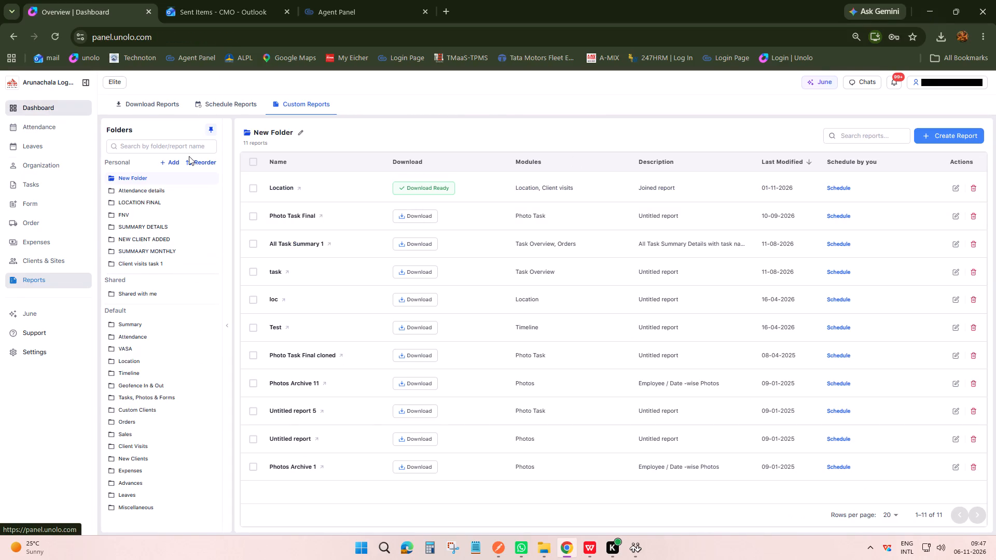
{"action": "left_click", "coordinate": [271, 102]}
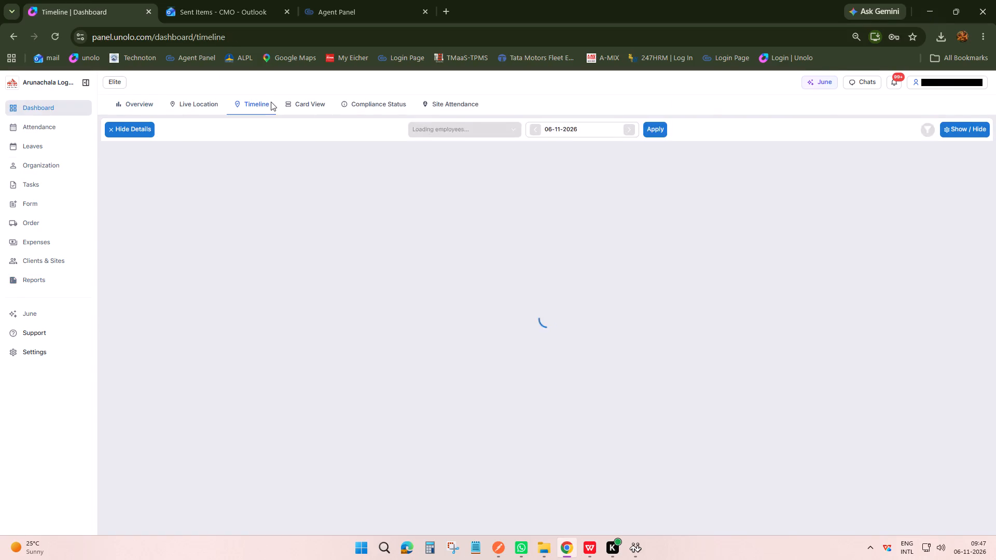
Duplicate the Timeline browser tab and switch to the copy.
{"action": "right_click", "coordinate": [104, 6]}
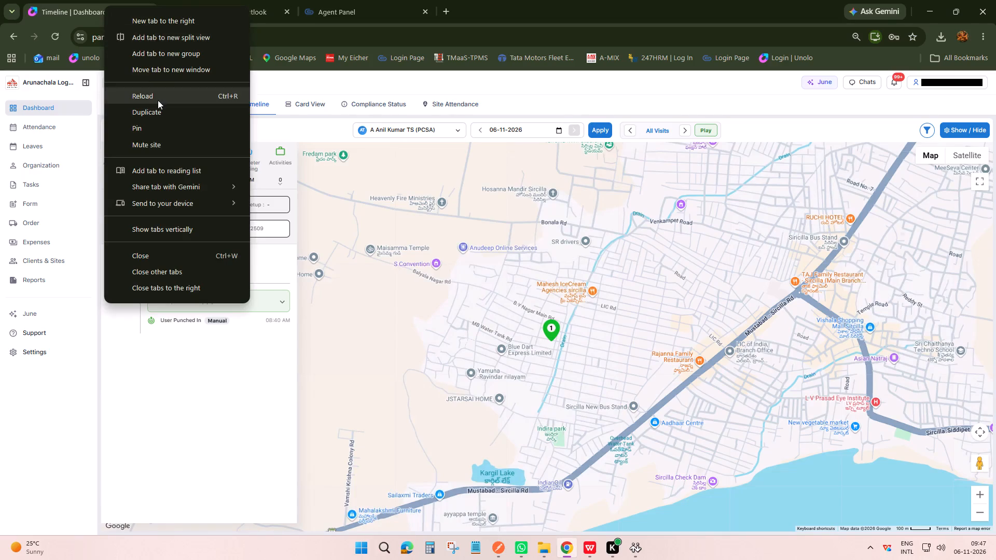
{"action": "left_click", "coordinate": [159, 109]}
{"action": "left_click", "coordinate": [114, 8]}
{"action": "left_click", "coordinate": [242, 9]}
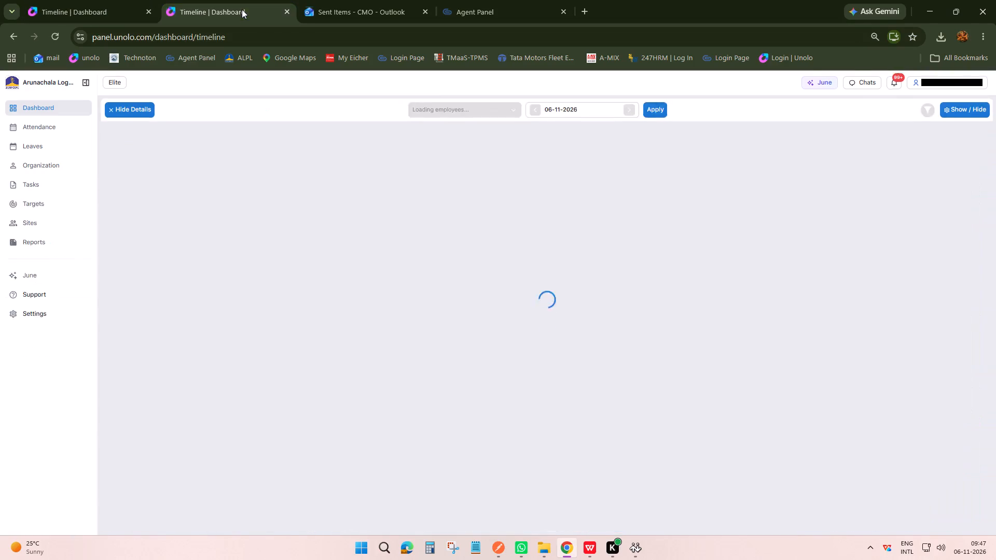
In the duplicated tab, go to the custom reports and download the ready Location report in EXCEL format.
{"action": "left_click", "coordinate": [44, 272]}
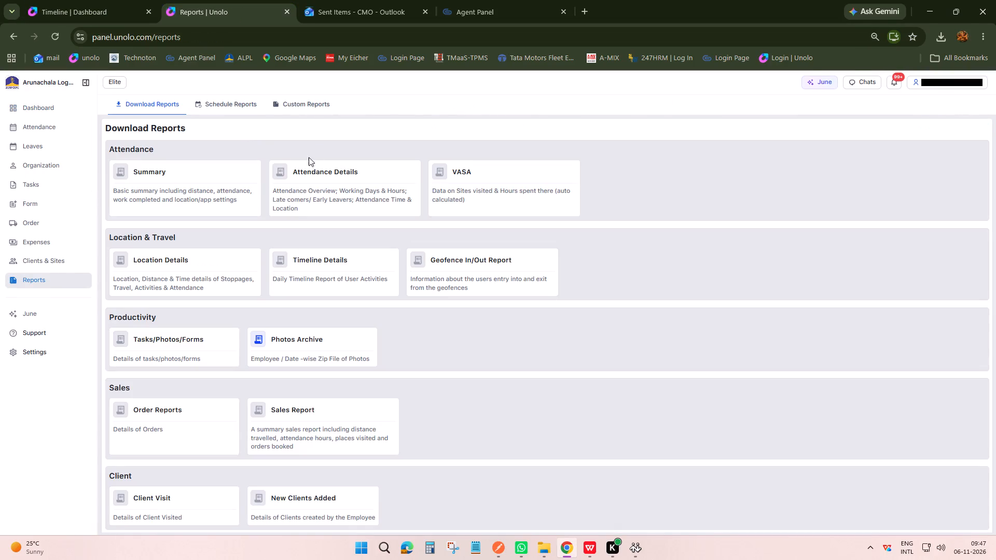
{"action": "left_click", "coordinate": [299, 101]}
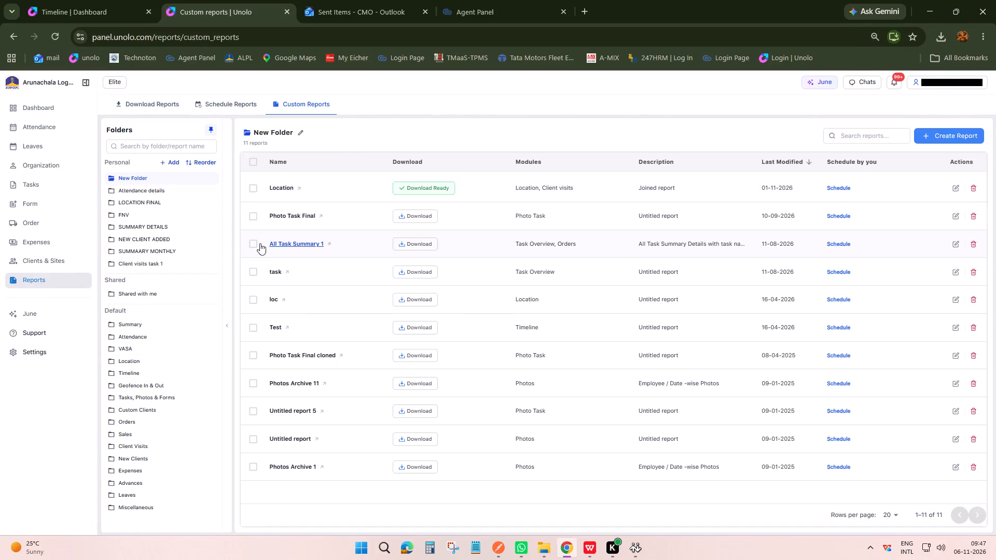
{"action": "left_click", "coordinate": [440, 191]}
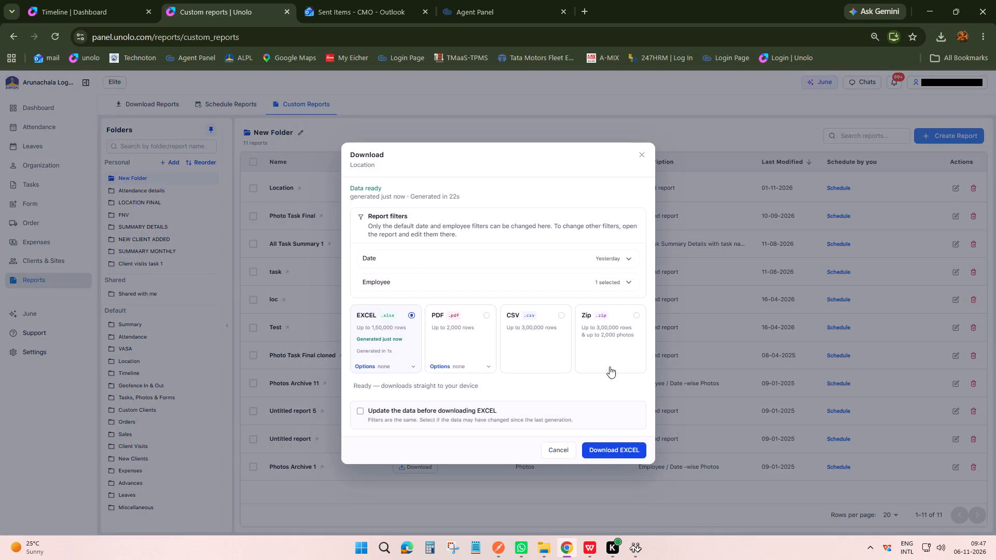
{"action": "left_click", "coordinate": [608, 446]}
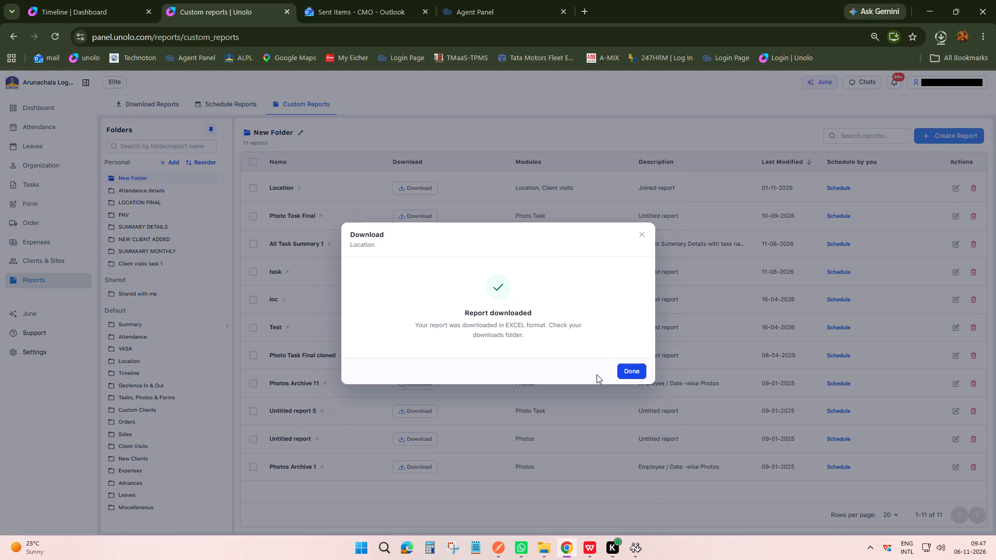
Dismiss the completed download message for the Location report.
{"action": "left_click", "coordinate": [625, 375]}
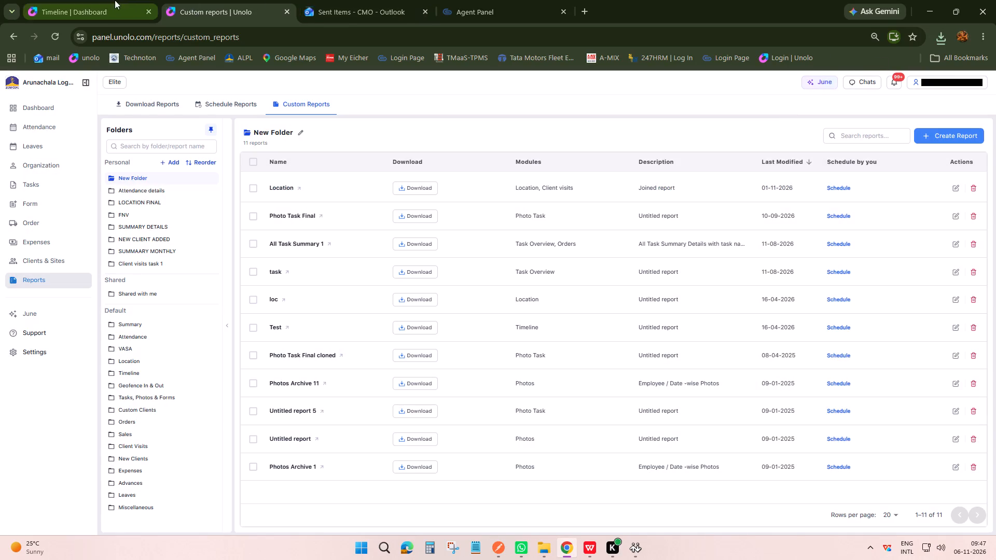
Display the dashboard timeline for the A-Mix employee found by searching vinod, with the date 05-11-2026 applied.
{"action": "left_click", "coordinate": [111, 0]}
{"action": "left_click", "coordinate": [416, 134]}
{"action": "left_click", "coordinate": [413, 157]}
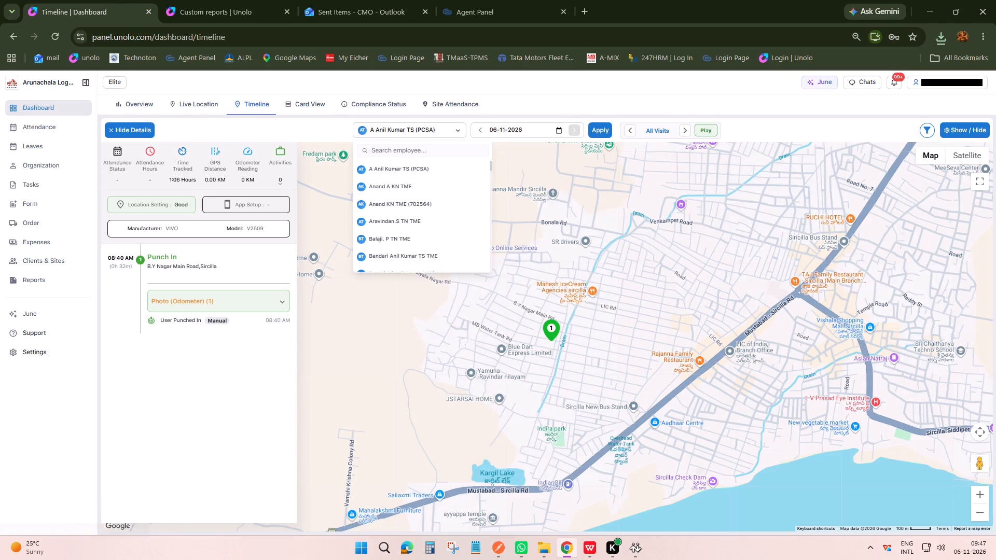
{"action": "type", "text": "vinod"}
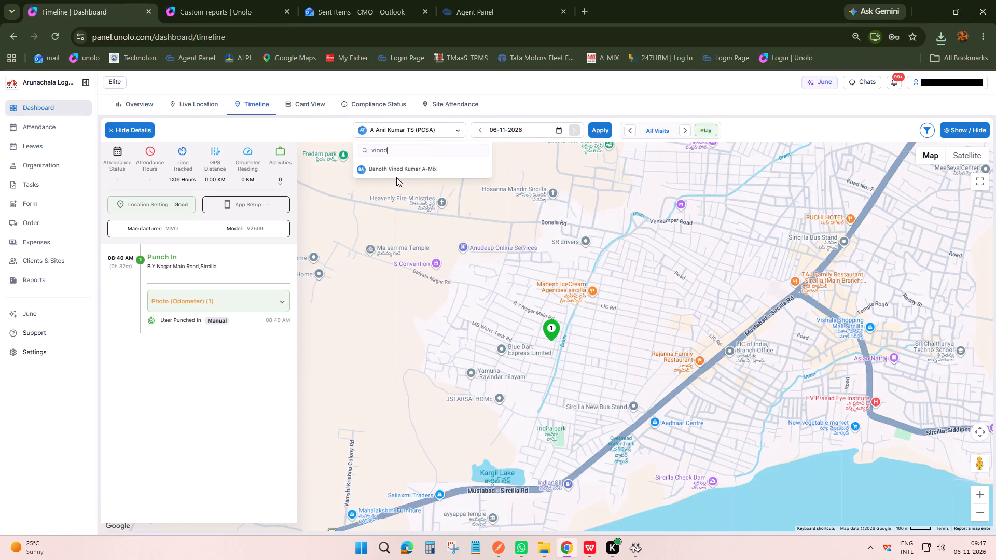
{"action": "left_click", "coordinate": [400, 170]}
{"action": "left_click", "coordinate": [597, 125]}
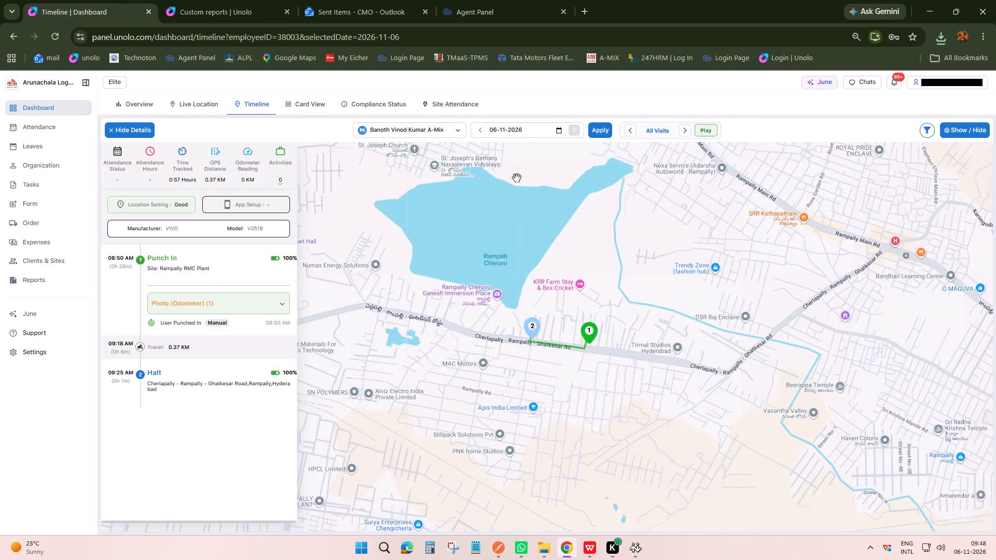
{"action": "left_click", "coordinate": [481, 129]}
{"action": "left_click", "coordinate": [603, 130]}
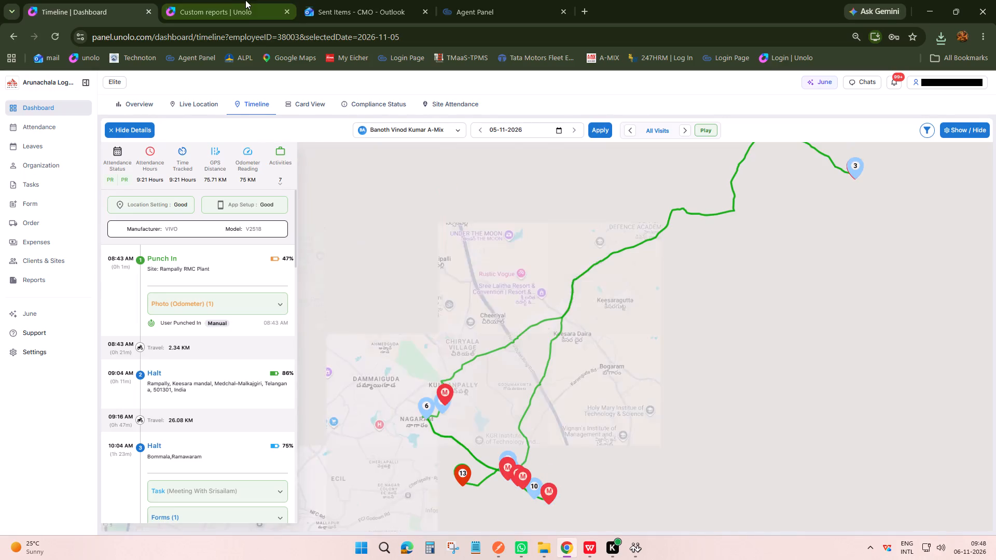
{"action": "left_click", "coordinate": [239, 0]}
{"action": "left_click", "coordinate": [113, 0]}
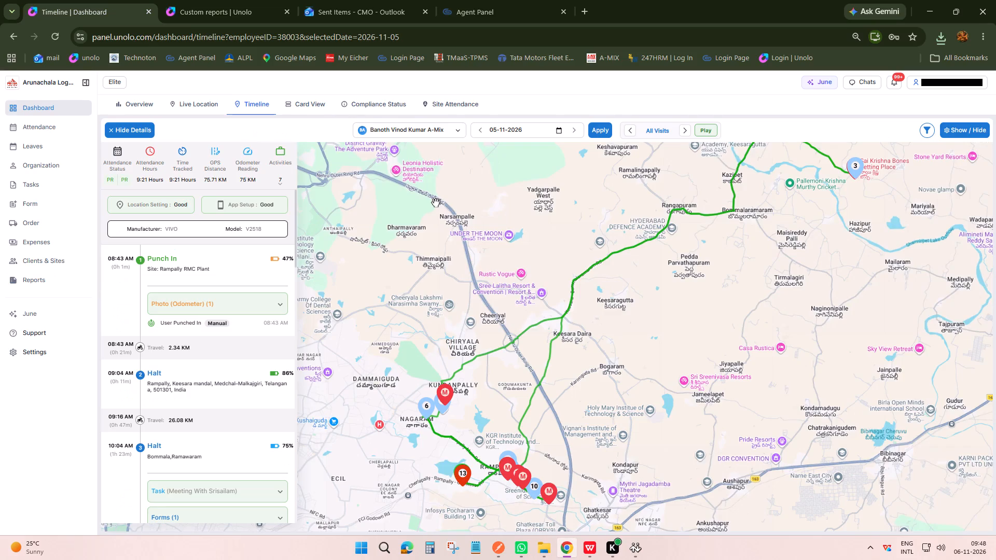
Generate the Location report as Excel for the second employee in the a-mix search results instead of all employees.
{"action": "left_click", "coordinate": [218, 8]}
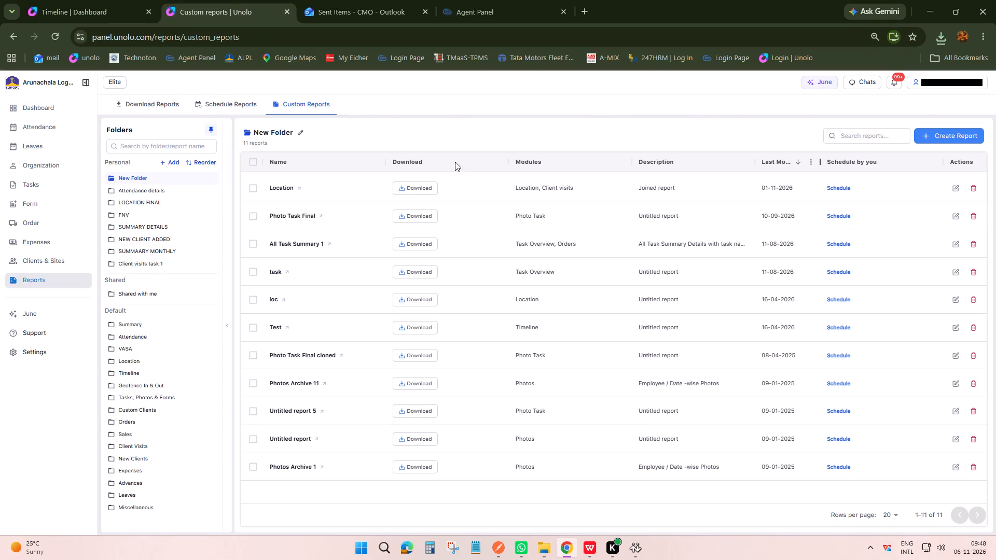
{"action": "left_click", "coordinate": [433, 185]}
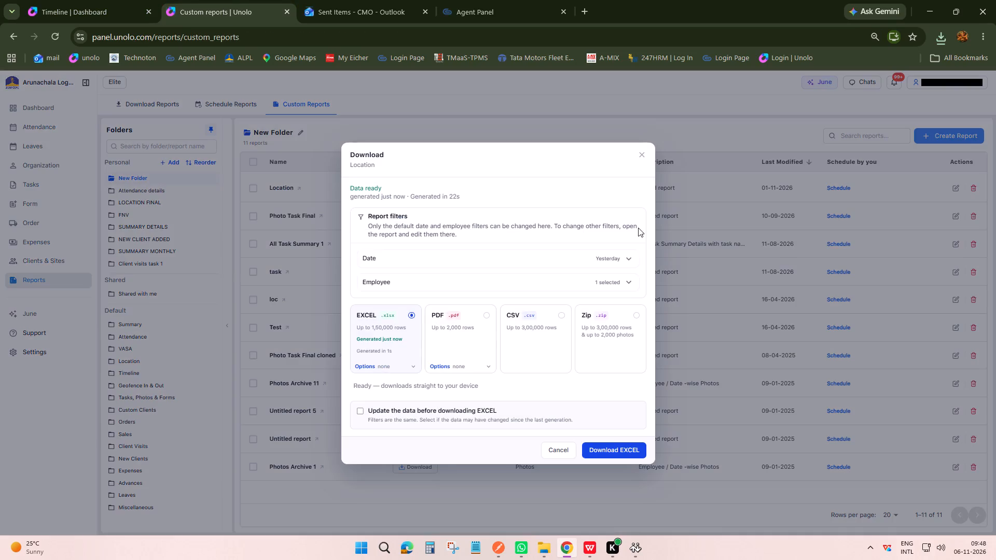
{"action": "left_click", "coordinate": [624, 282]}
{"action": "left_click", "coordinate": [620, 296]}
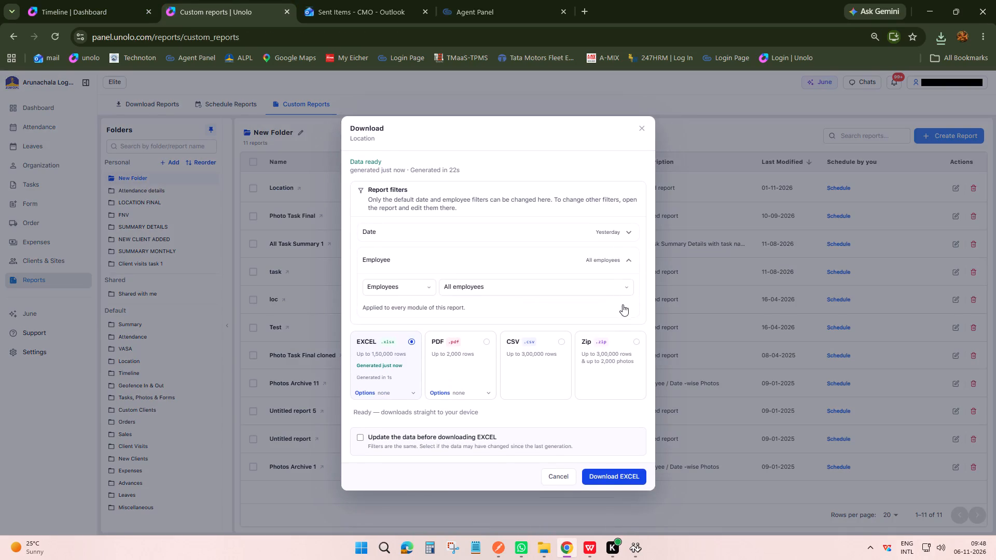
{"action": "left_click", "coordinate": [628, 295]}
{"action": "left_click", "coordinate": [610, 320]}
{"action": "type", "text": "a-mix"}
{"action": "left_click", "coordinate": [498, 373]}
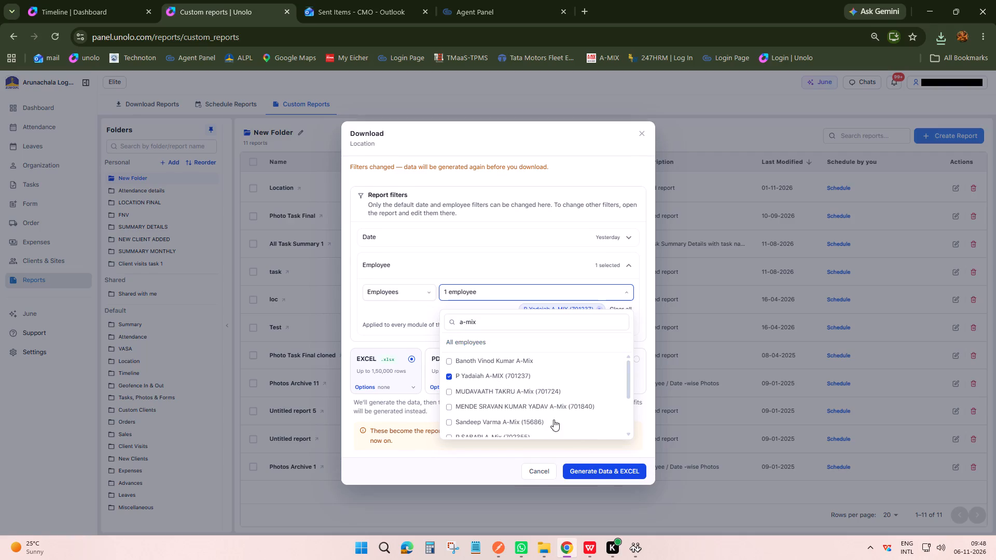
{"action": "left_click", "coordinate": [605, 468]}
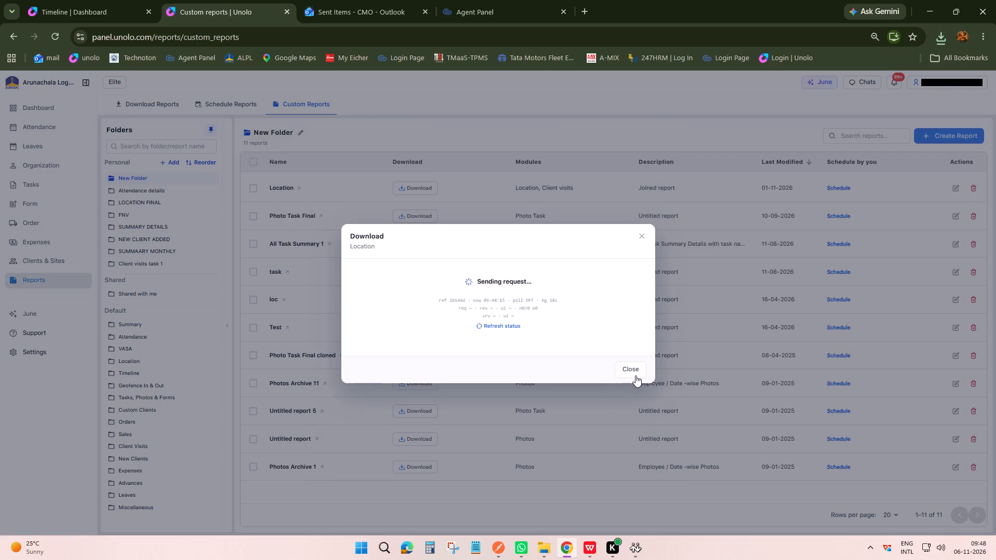
{"action": "left_click", "coordinate": [635, 375]}
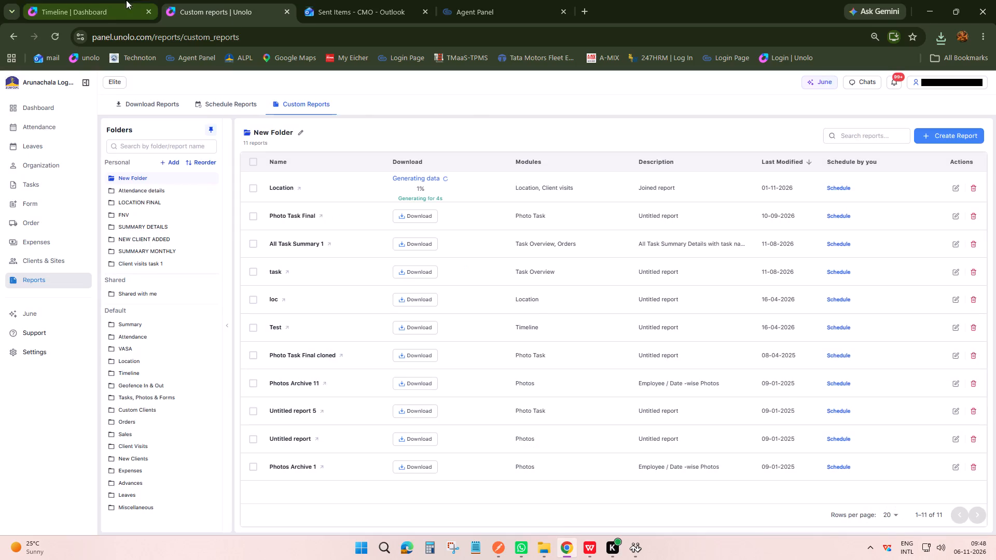
Examine the Punch In entry in the employee's 05-11-2026 timeline and its point on the map.
{"action": "left_click", "coordinate": [113, 6]}
{"action": "scroll", "coordinate": [528, 306], "scroll_direction": "down", "scroll_amount": 2}
{"action": "scroll", "coordinate": [196, 264], "scroll_direction": "down", "scroll_amount": 1}
{"action": "scroll", "coordinate": [196, 264], "scroll_direction": "up", "scroll_amount": 1}
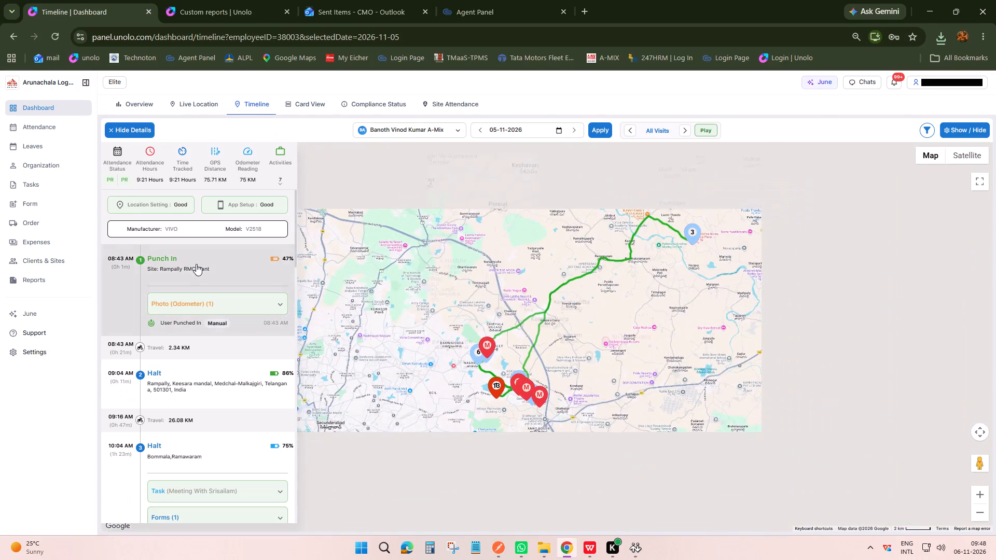
{"action": "scroll", "coordinate": [196, 264], "scroll_direction": "up", "scroll_amount": 1}
{"action": "left_click", "coordinate": [196, 264]}
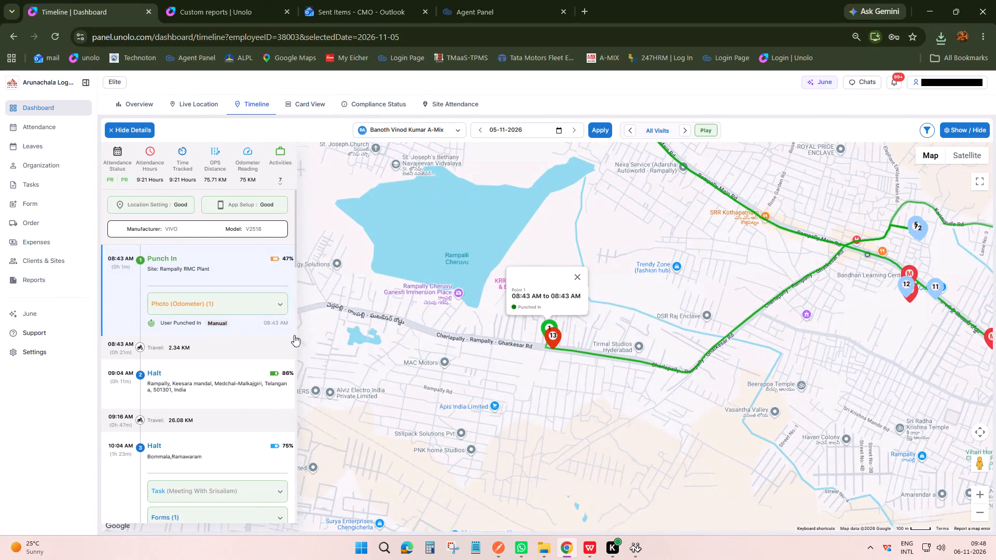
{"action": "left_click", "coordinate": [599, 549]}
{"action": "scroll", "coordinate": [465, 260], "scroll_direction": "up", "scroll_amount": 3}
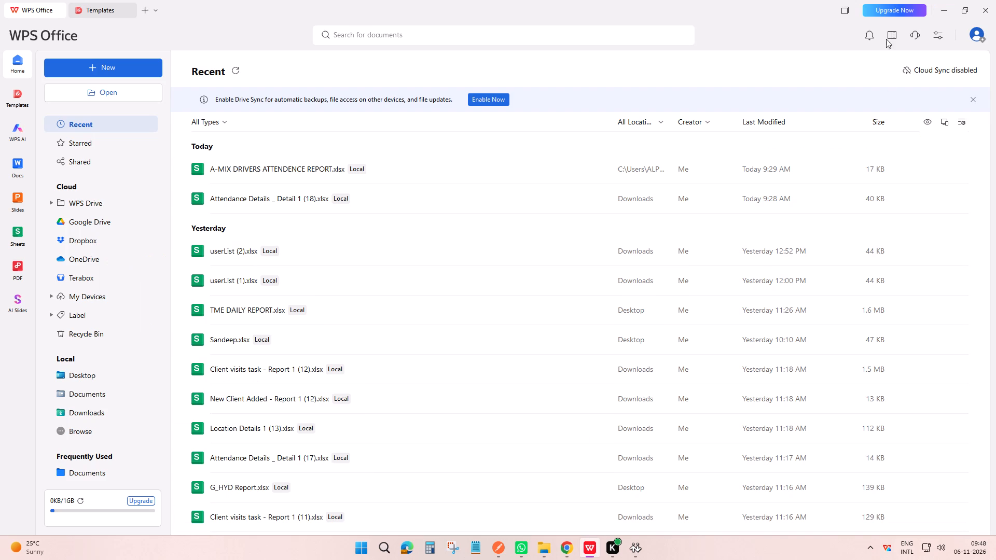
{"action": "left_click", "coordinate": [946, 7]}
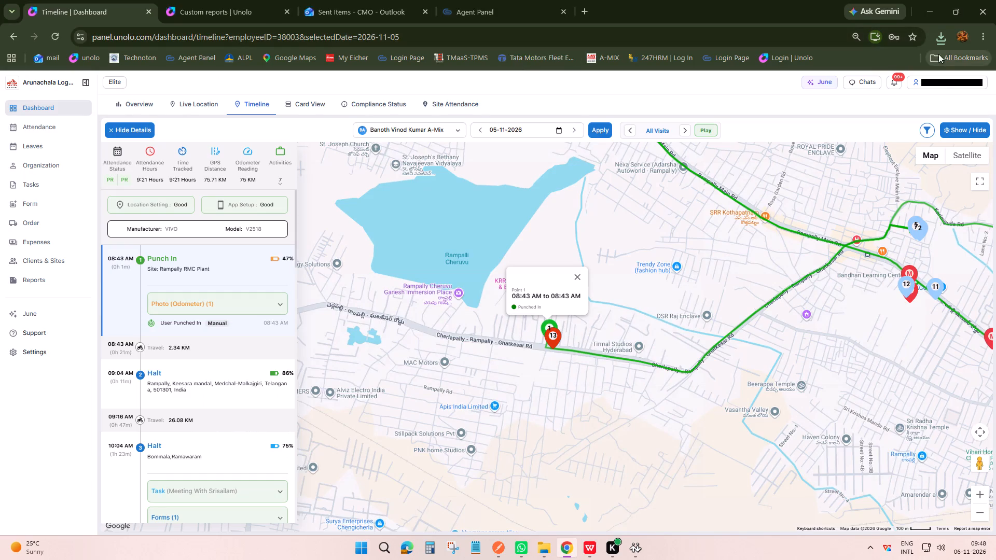
Open the downloaded Location (27).xlsx report in WPS Office.
{"action": "left_click", "coordinate": [935, 38]}
{"action": "left_click", "coordinate": [831, 91]}
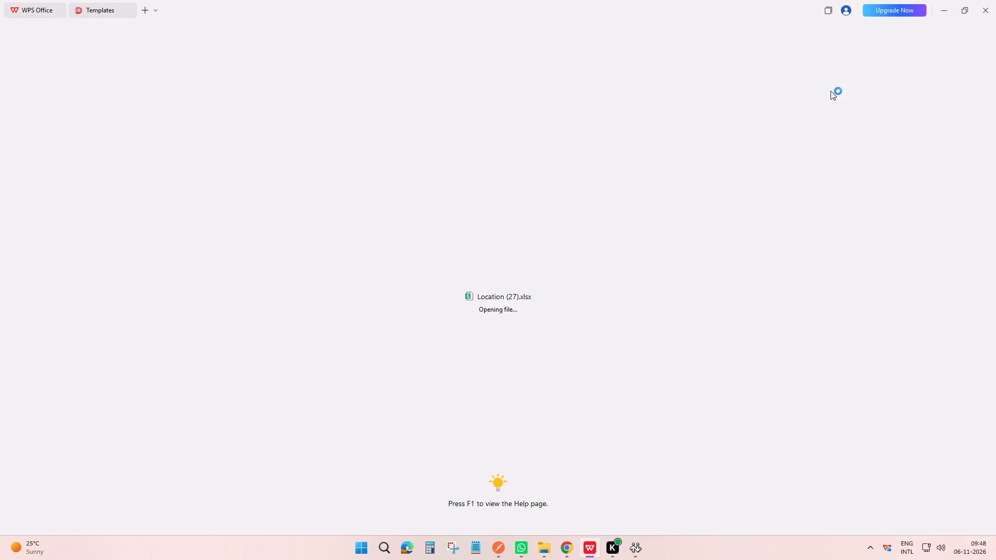
{"action": "scroll", "coordinate": [575, 256], "scroll_direction": "up", "scroll_amount": 4}
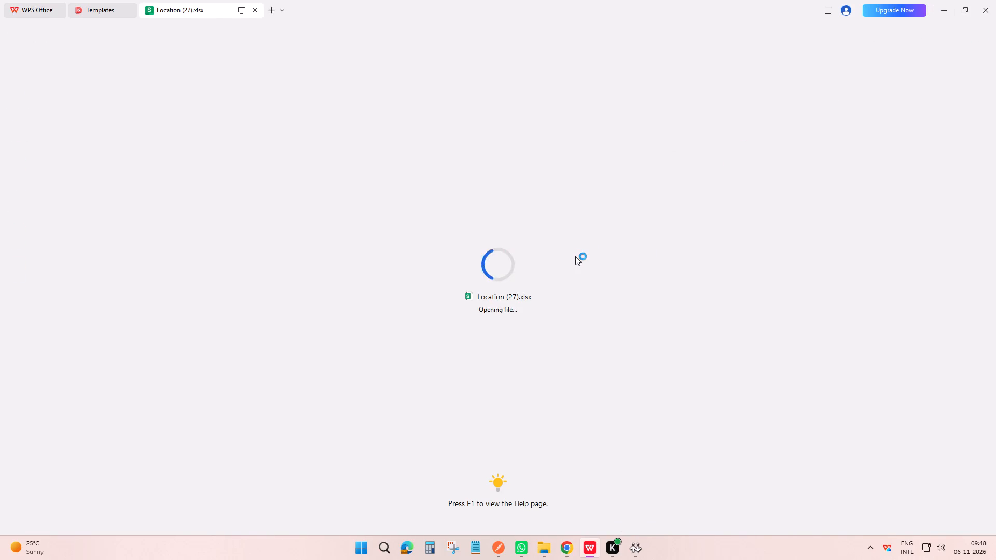
{"action": "scroll", "coordinate": [577, 332], "scroll_direction": "up", "scroll_amount": 3}
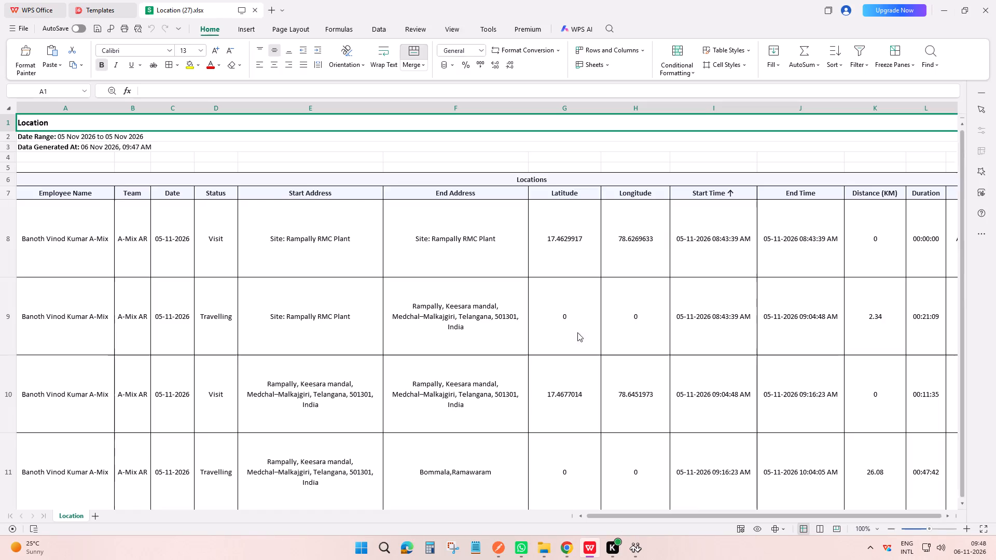
{"action": "scroll", "coordinate": [574, 334], "scroll_direction": "up", "scroll_amount": 4}
{"action": "left_click", "coordinate": [454, 336]}
{"action": "scroll", "coordinate": [547, 353], "scroll_direction": "up", "scroll_amount": 3}
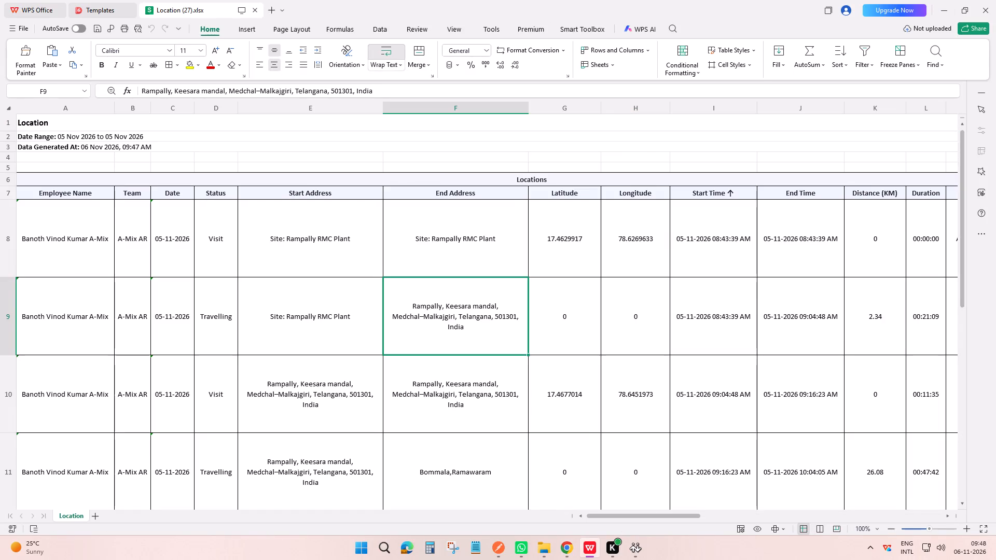
{"action": "left_click", "coordinate": [558, 262]}
{"action": "left_click", "coordinate": [462, 268]}
Delete column AH, directly after the Order type column.
{"action": "left_click_drag", "start_coordinate": [638, 516], "coordinate": [911, 489]}
{"action": "left_click", "coordinate": [911, 105]}
{"action": "key", "text": "ctrl+minus"}
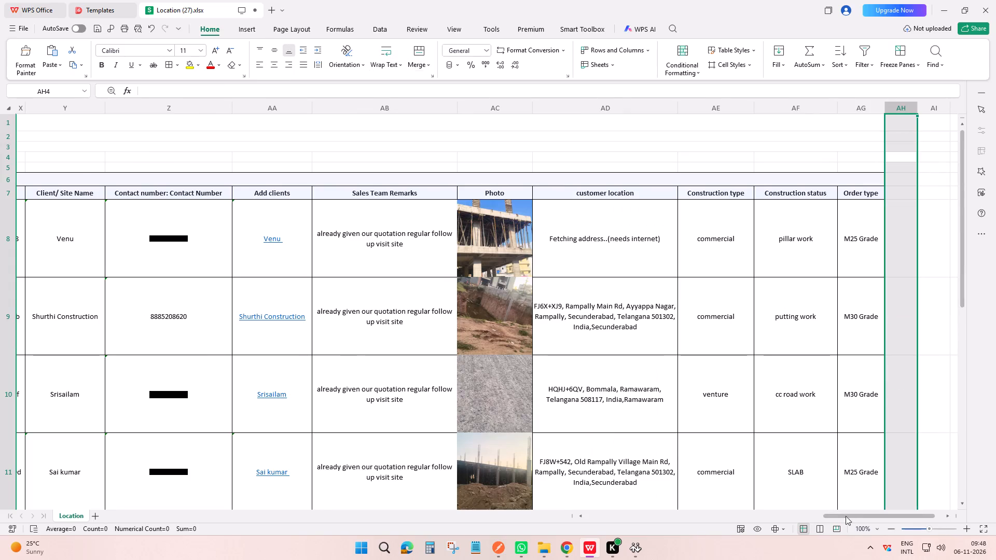
Delete columns N to R: the second Employee Name, Manager Name, Designation, second Date and Assigned by.
{"action": "left_click_drag", "start_coordinate": [832, 517], "coordinate": [668, 525]}
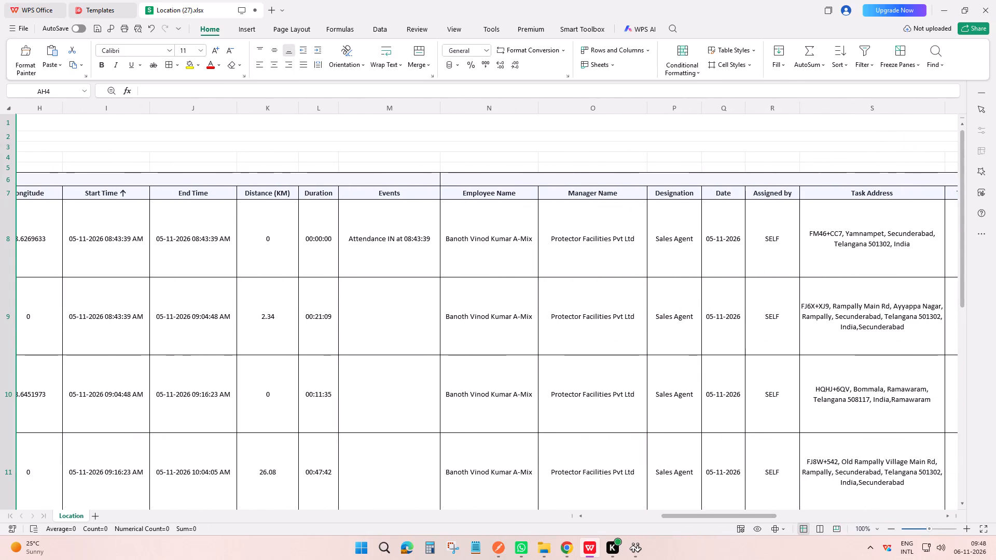
{"action": "left_click_drag", "start_coordinate": [483, 111], "coordinate": [763, 139]}
{"action": "key", "text": "ctrl+minus"}
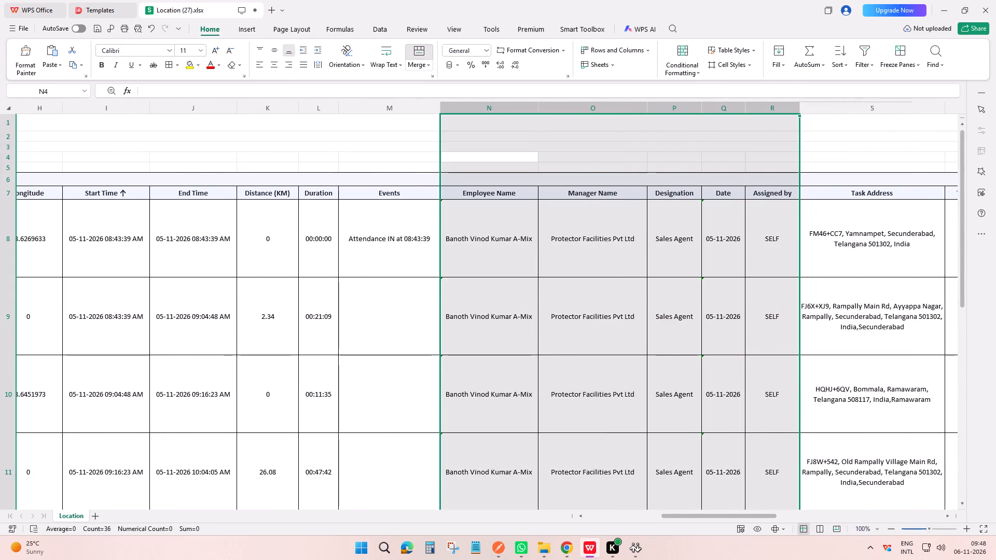
Embed all the pictures in the Photo column into their nearest cells.
{"action": "left_click_drag", "start_coordinate": [729, 517], "coordinate": [872, 506]}
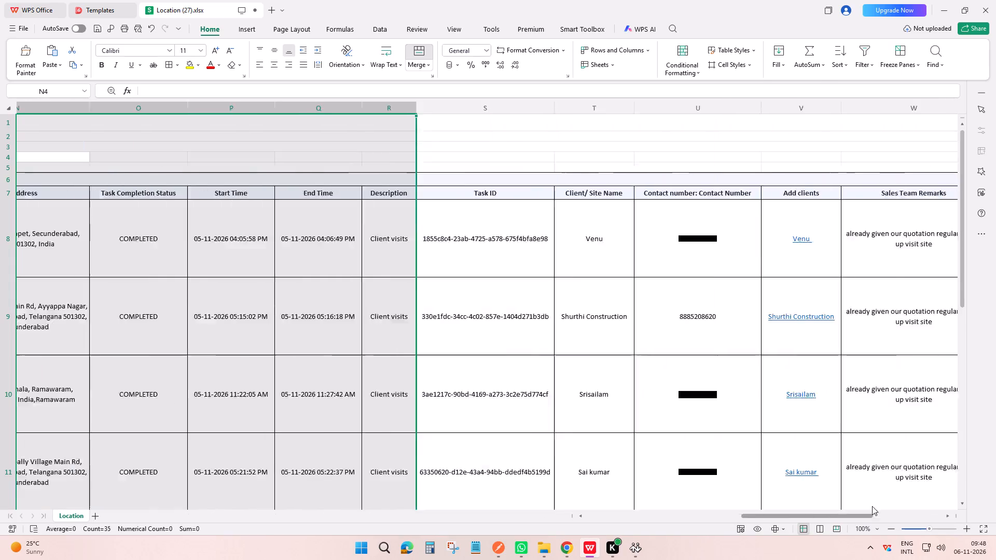
{"action": "left_click_drag", "start_coordinate": [872, 506], "coordinate": [920, 500]}
{"action": "right_click", "coordinate": [539, 242]}
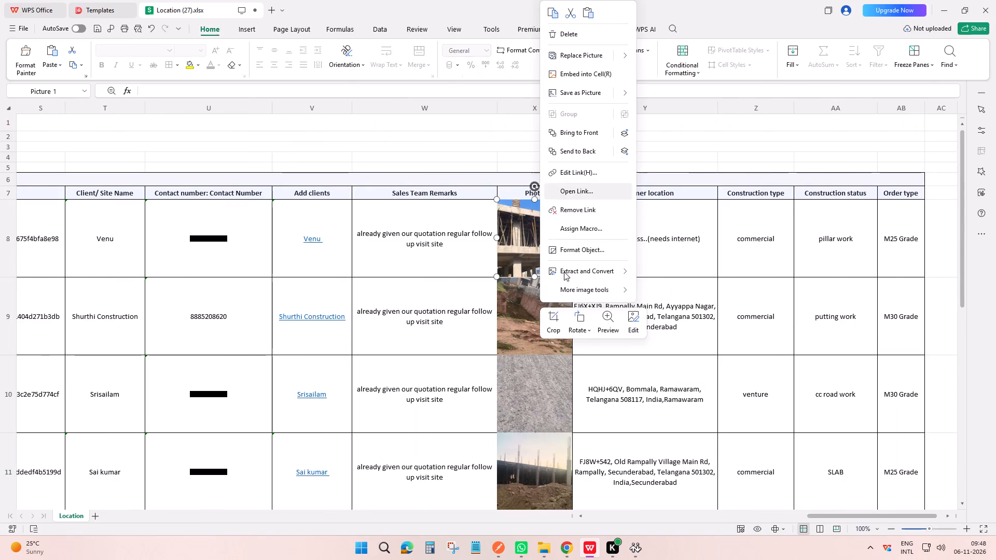
{"action": "left_click", "coordinate": [572, 73]}
{"action": "right_click", "coordinate": [531, 238]}
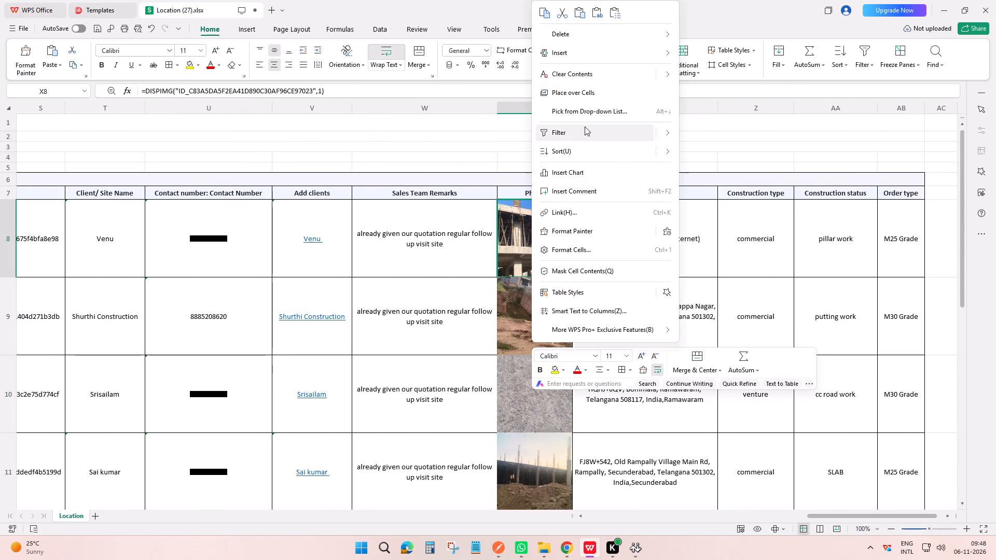
{"action": "left_click", "coordinate": [587, 92]}
{"action": "left_click", "coordinate": [603, 221]}
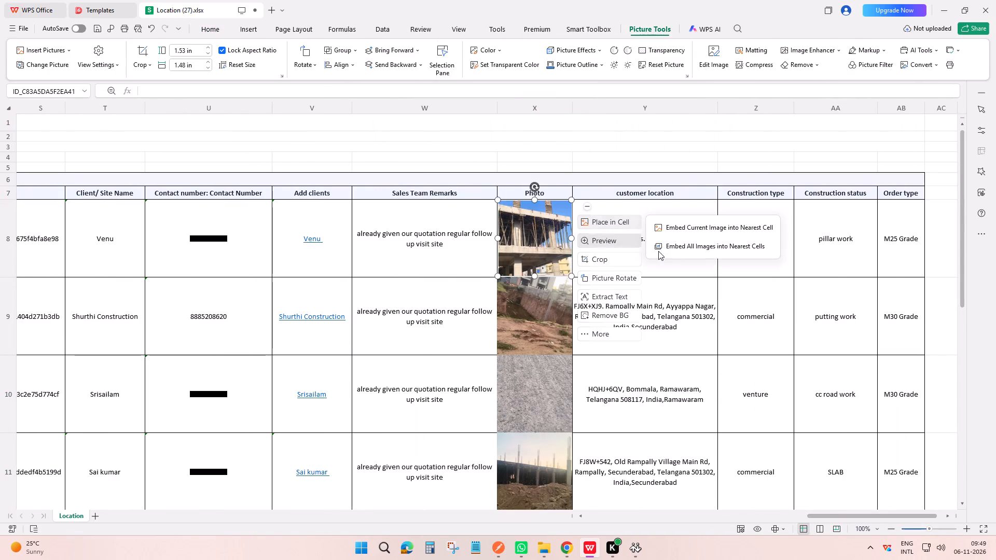
{"action": "left_click", "coordinate": [673, 249]}
{"action": "scroll", "coordinate": [639, 261], "scroll_direction": "down", "scroll_amount": 16}
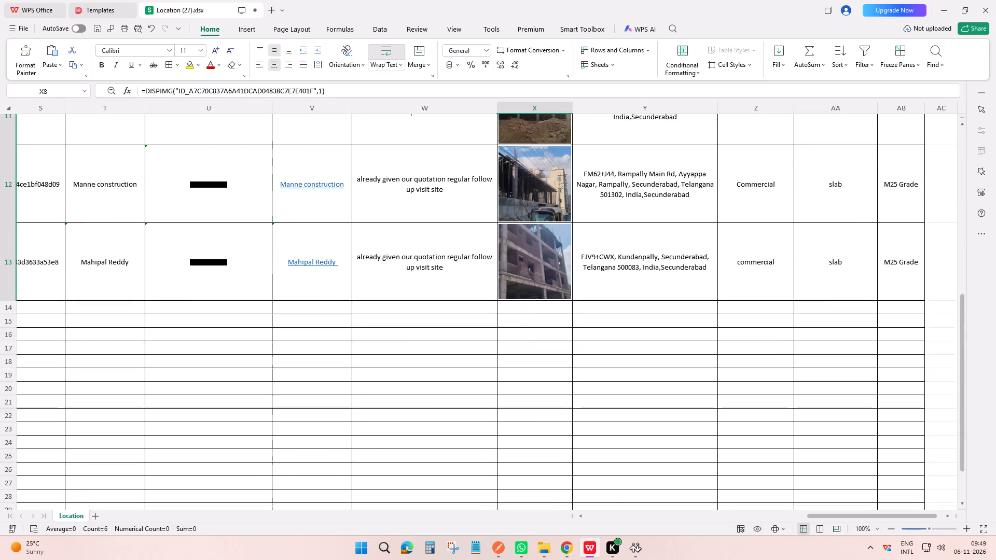
{"action": "scroll", "coordinate": [637, 274], "scroll_direction": "up", "scroll_amount": 5}
Copy the entire Location sheet into a new blank workbook and apply a paste option to it.
{"action": "left_click_drag", "start_coordinate": [813, 514], "coordinate": [438, 478]}
{"action": "scroll", "coordinate": [403, 317], "scroll_direction": "up", "scroll_amount": 2}
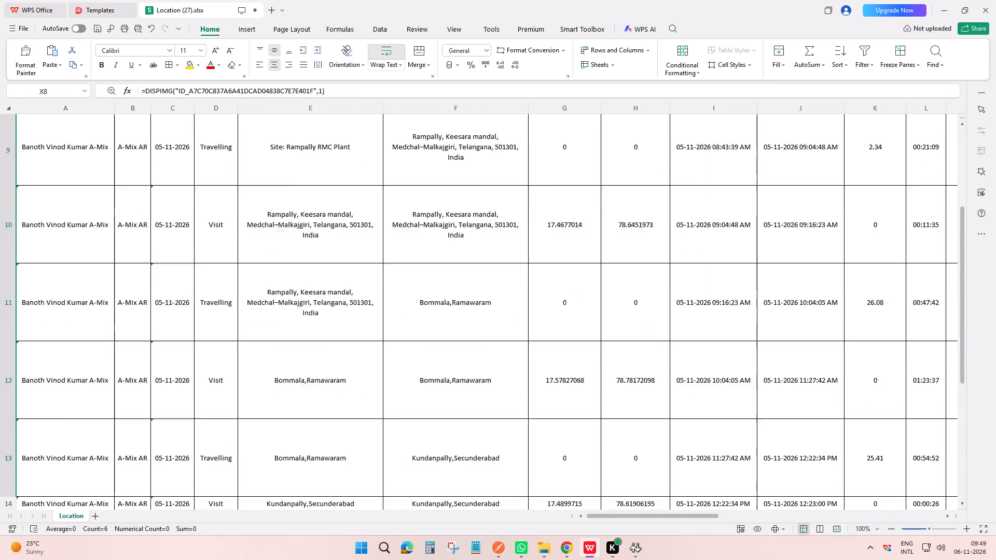
{"action": "scroll", "coordinate": [403, 317], "scroll_direction": "up", "scroll_amount": 12}
{"action": "scroll", "coordinate": [119, 220], "scroll_direction": "up", "scroll_amount": 1}
{"action": "scroll", "coordinate": [117, 220], "scroll_direction": "down", "scroll_amount": 1}
{"action": "scroll", "coordinate": [117, 219], "scroll_direction": "up", "scroll_amount": 3}
{"action": "left_click", "coordinate": [9, 105]}
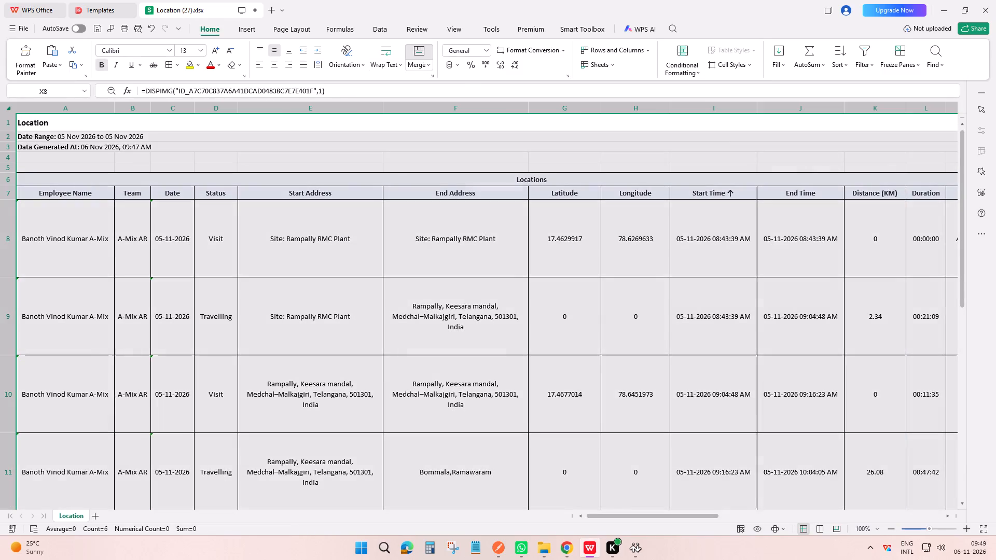
{"action": "key", "text": "ctrl+c"}
{"action": "left_click", "coordinate": [283, 9]}
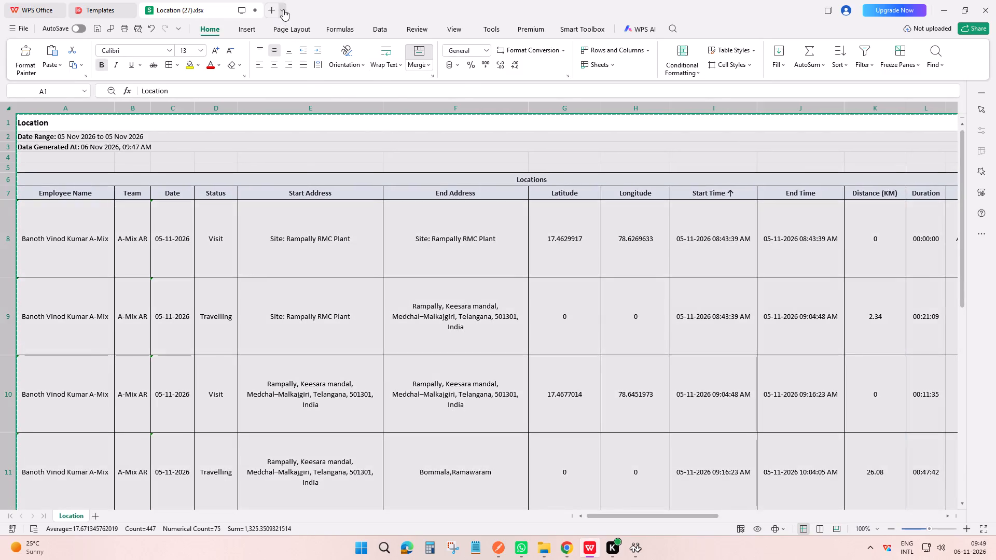
{"action": "left_click", "coordinate": [331, 118]}
{"action": "key", "text": "ctrl+v"}
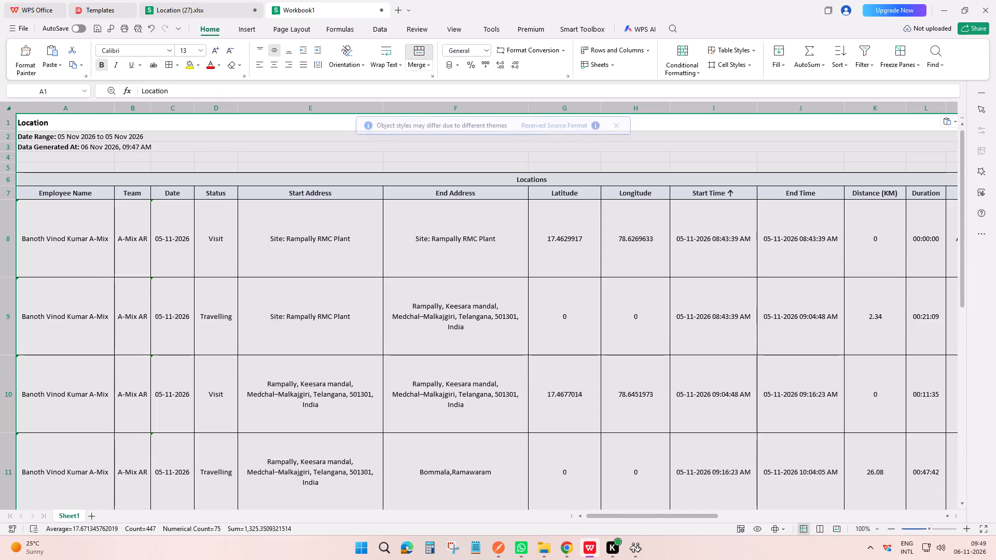
{"action": "left_click", "coordinate": [947, 123]}
{"action": "left_click", "coordinate": [893, 274]}
Clear the task data in the new workbook from cell N8 under Task Address down and across through the adjoining filled columns.
{"action": "left_click", "coordinate": [638, 282]}
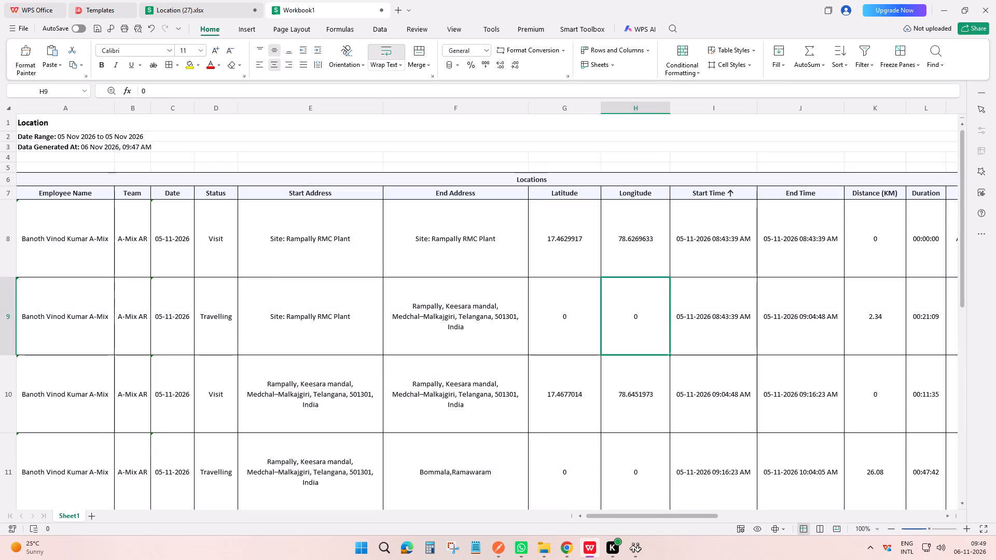
{"action": "scroll", "coordinate": [499, 151], "scroll_direction": "up", "scroll_amount": 4}
{"action": "left_click", "coordinate": [480, 259]}
{"action": "left_click_drag", "start_coordinate": [606, 513], "coordinate": [797, 506]}
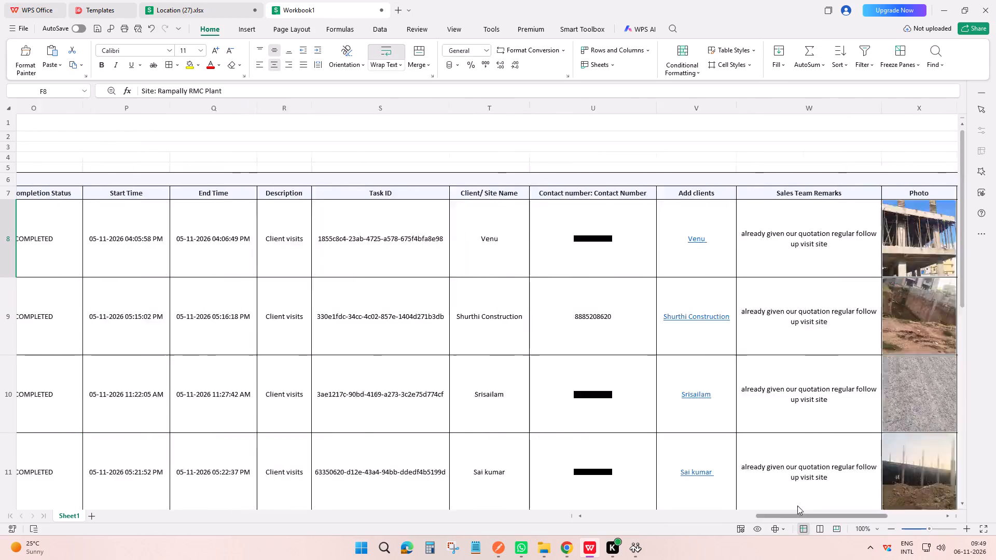
{"action": "left_click_drag", "start_coordinate": [797, 506], "coordinate": [717, 503]}
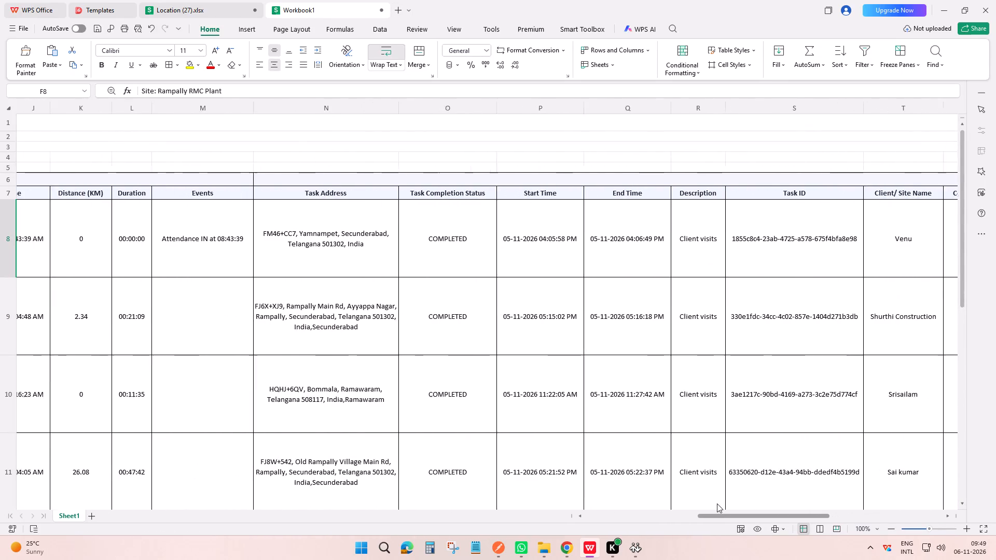
{"action": "left_click_drag", "start_coordinate": [717, 503], "coordinate": [713, 503]}
{"action": "left_click", "coordinate": [358, 256]}
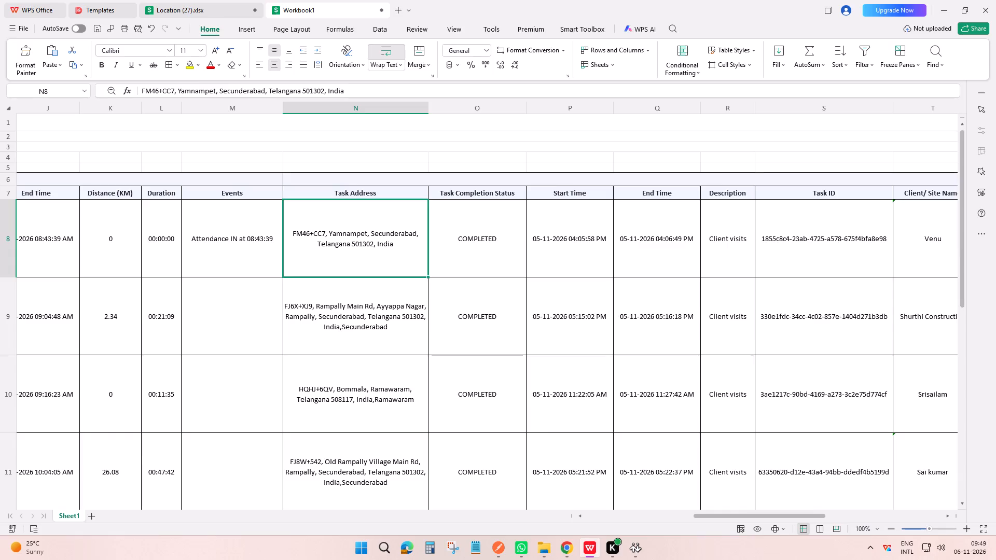
{"action": "key", "text": "ctrl+shift+Down"}
{"action": "key", "text": "ctrl+shift+Right"}
{"action": "key", "text": "Delete"}
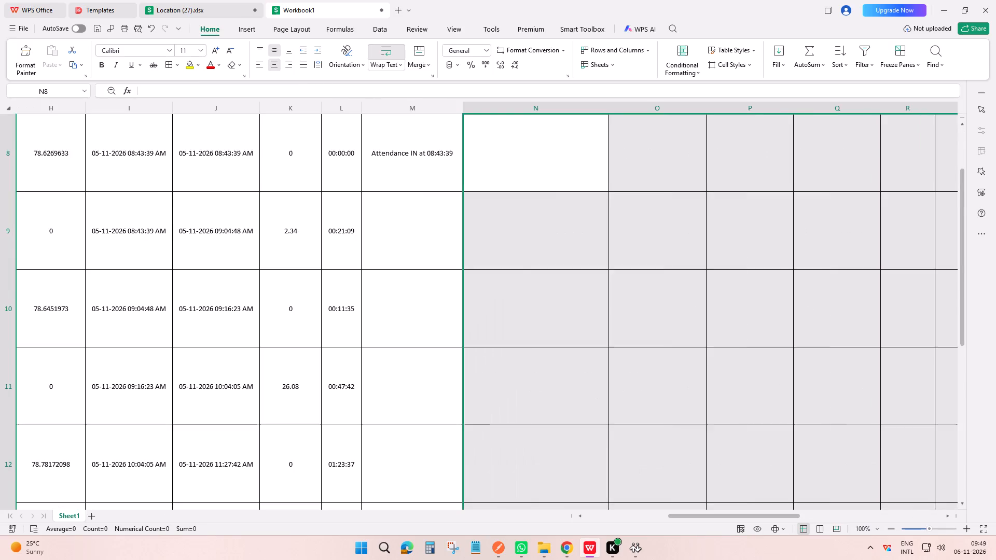
{"action": "scroll", "coordinate": [358, 256], "scroll_direction": "up", "scroll_amount": 4}
{"action": "left_click", "coordinate": [541, 242]}
Switch to Chrome and examine the employee's 05-11-2026 Unolo timeline stops, expanding the task details of the 10:04 AM halt at Bommala, Ramawaram.
{"action": "left_click", "coordinate": [554, 549]}
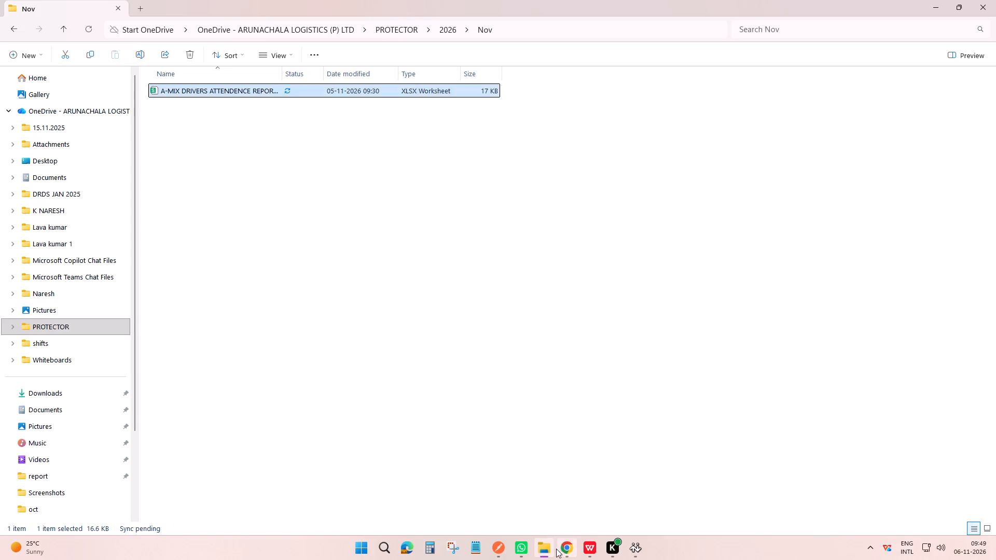
{"action": "left_click", "coordinate": [561, 550]}
{"action": "scroll", "coordinate": [378, 288], "scroll_direction": "up", "scroll_amount": 2}
{"action": "scroll", "coordinate": [276, 282], "scroll_direction": "down", "scroll_amount": 3}
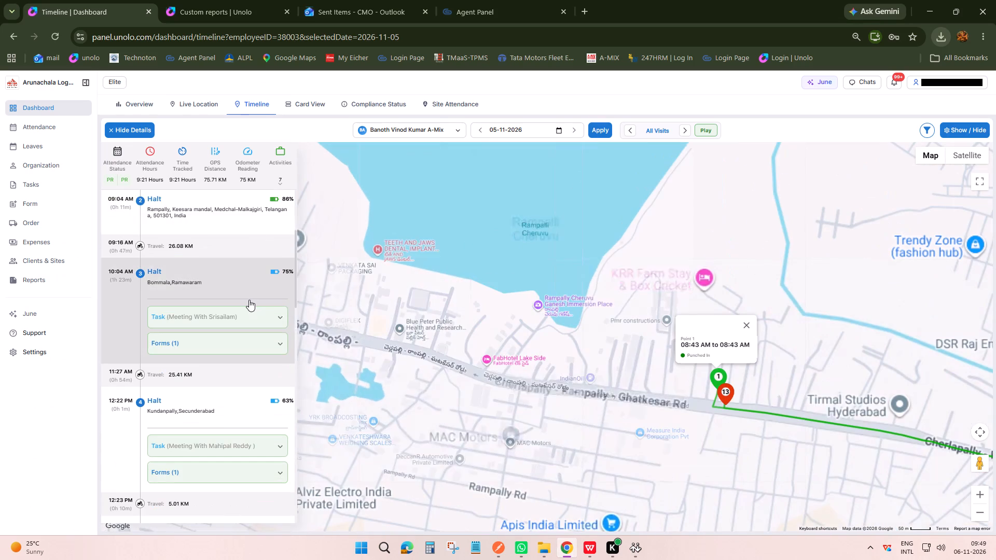
{"action": "scroll", "coordinate": [249, 300], "scroll_direction": "up", "scroll_amount": 7}
{"action": "left_click", "coordinate": [236, 284]}
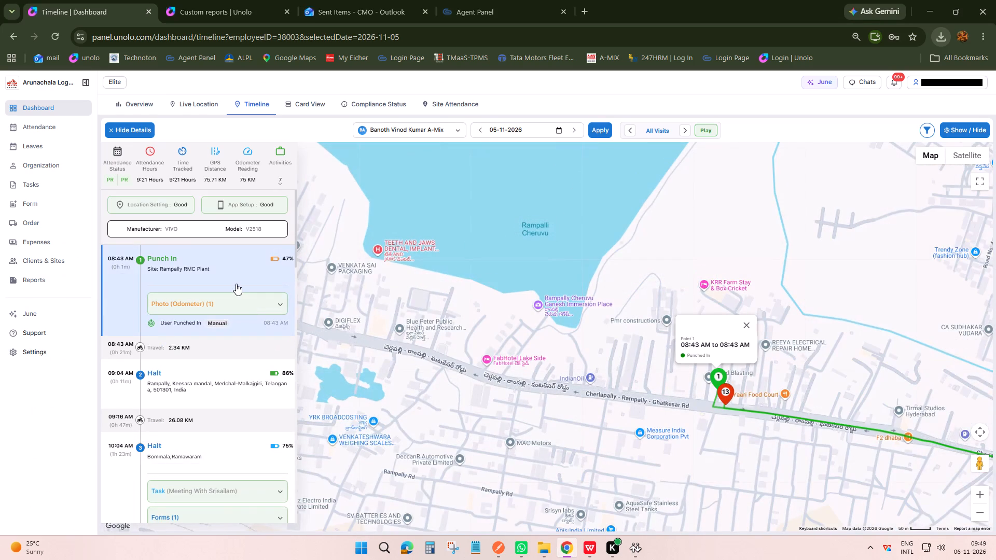
{"action": "scroll", "coordinate": [236, 284], "scroll_direction": "down", "scroll_amount": 2}
{"action": "left_click", "coordinate": [236, 325]}
{"action": "scroll", "coordinate": [236, 325], "scroll_direction": "down", "scroll_amount": 1}
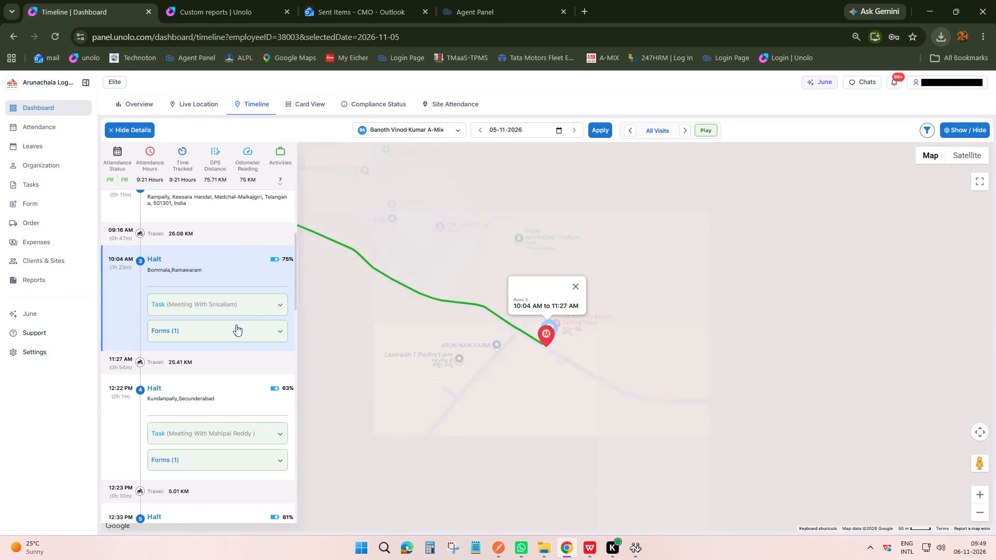
{"action": "left_click", "coordinate": [272, 309]}
{"action": "scroll", "coordinate": [271, 310], "scroll_direction": "down", "scroll_amount": 1}
{"action": "left_click", "coordinate": [269, 308]}
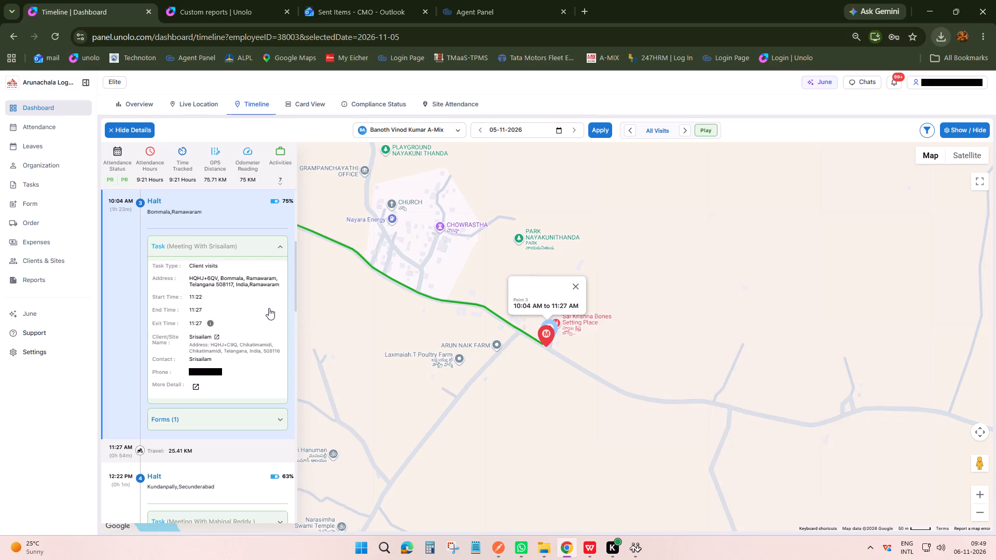
{"action": "left_click", "coordinate": [259, 225]}
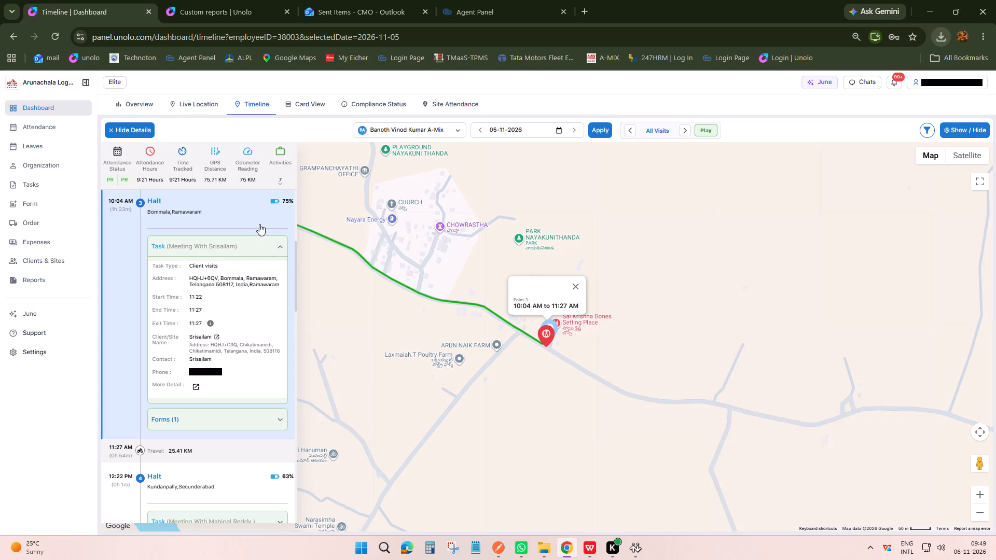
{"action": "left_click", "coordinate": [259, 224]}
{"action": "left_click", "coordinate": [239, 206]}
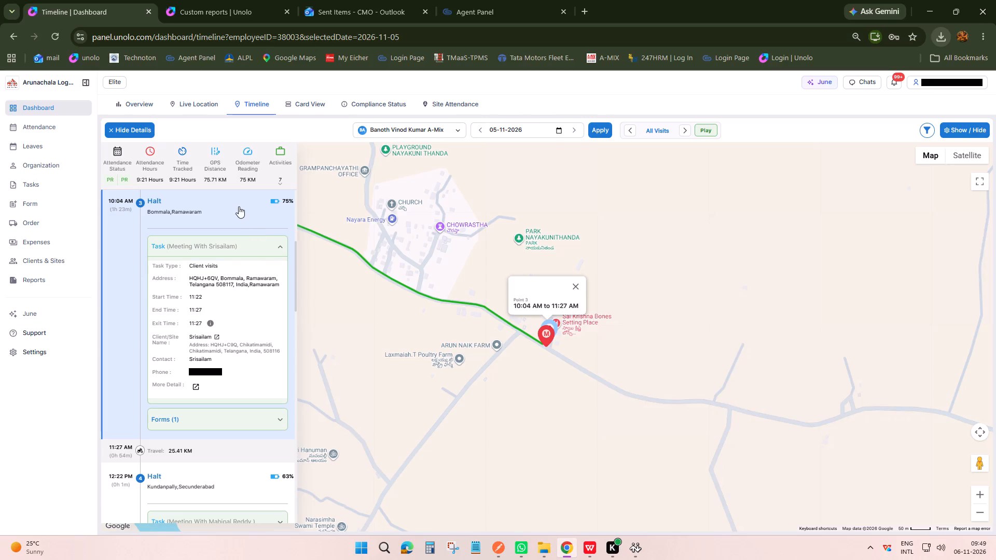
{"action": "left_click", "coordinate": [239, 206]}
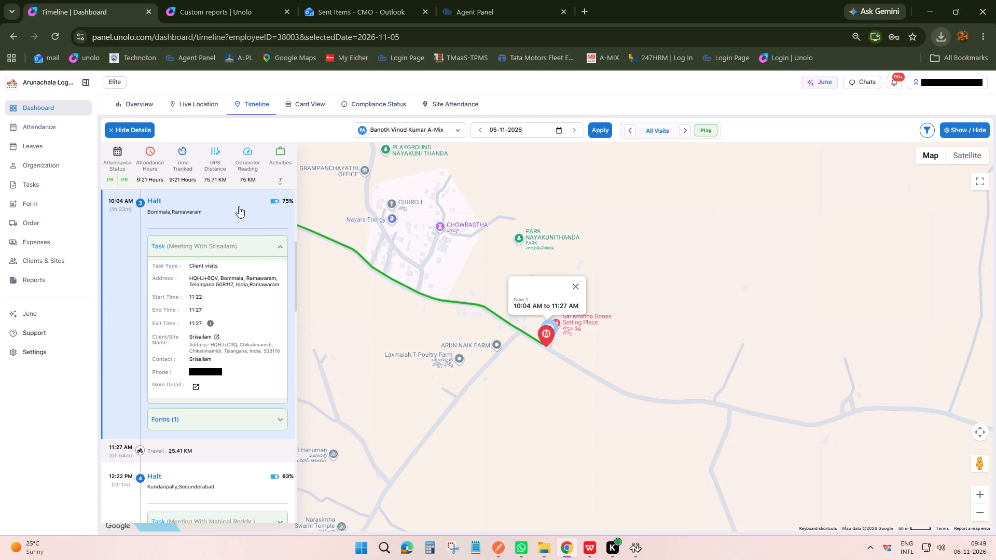
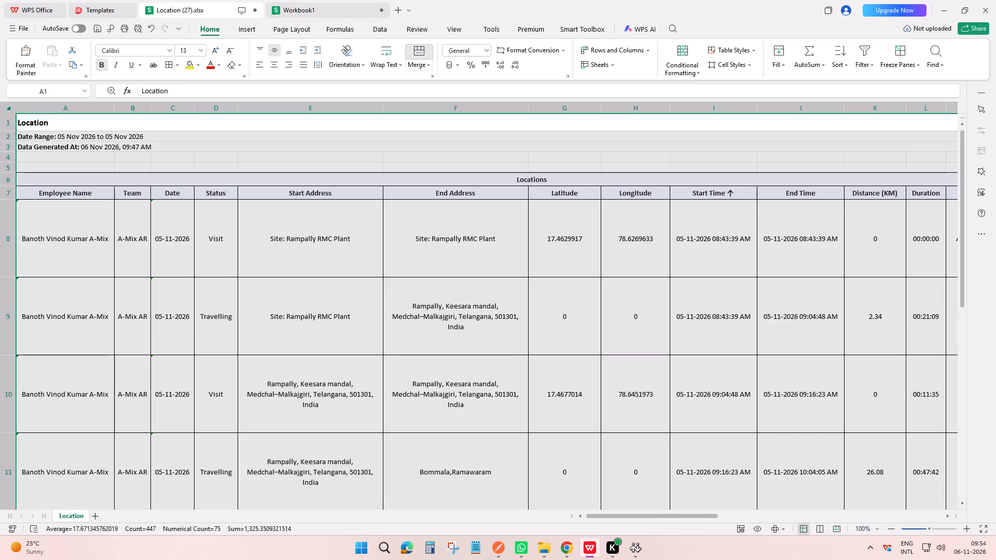
Switch to Chrome and re-examine the 10:04 AM halt at Bommala, Ramawaram and its task details on the employee's 05-11-2026 timeline.
{"action": "left_click", "coordinate": [559, 260]}
{"action": "left_click", "coordinate": [722, 267]}
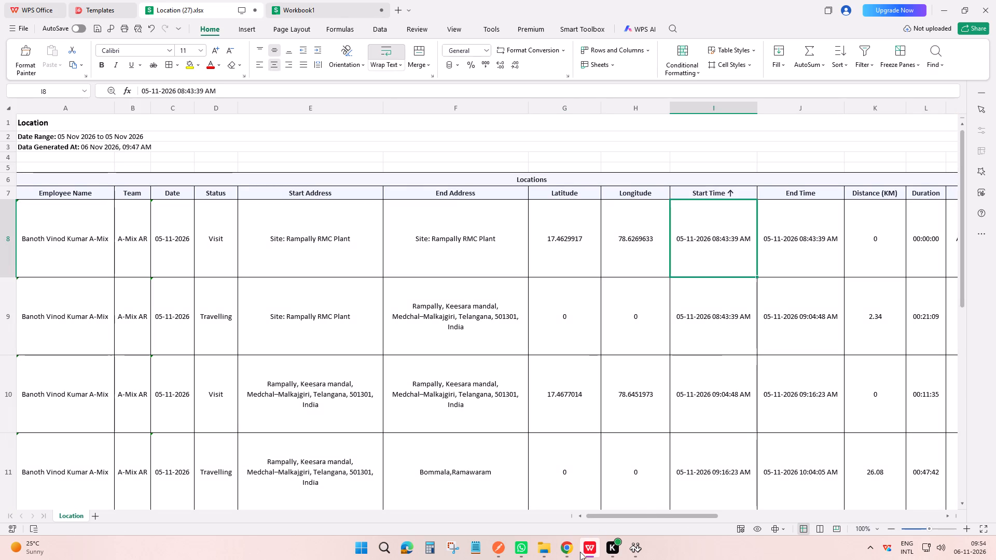
{"action": "left_click", "coordinate": [575, 554]}
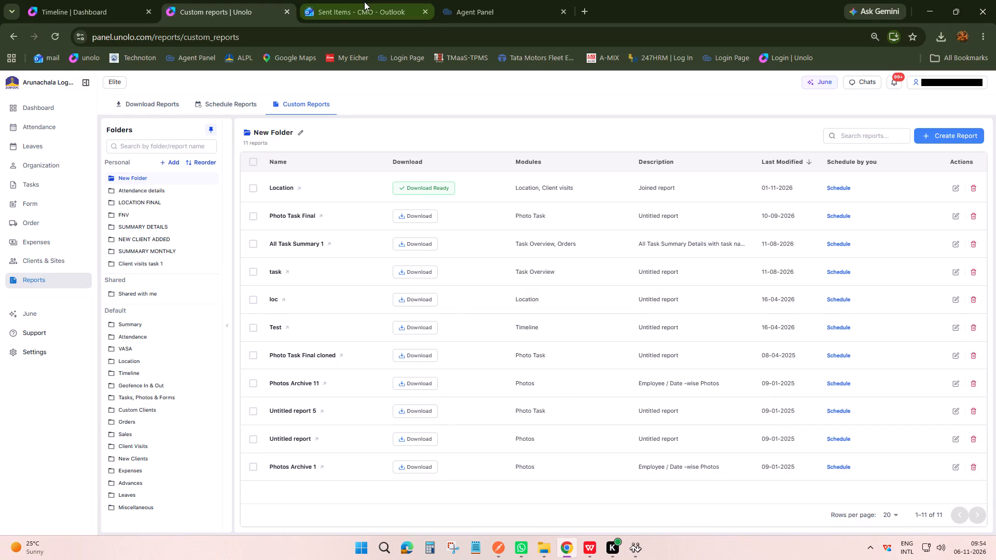
{"action": "left_click", "coordinate": [115, 6]}
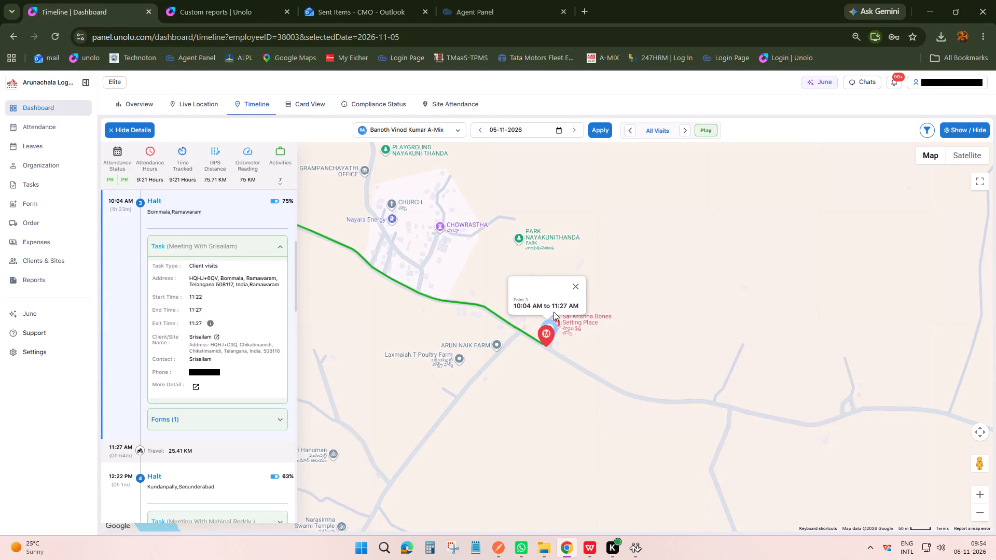
{"action": "scroll", "coordinate": [554, 312], "scroll_direction": "down", "scroll_amount": 7}
{"action": "scroll", "coordinate": [603, 383], "scroll_direction": "down", "scroll_amount": 3}
{"action": "left_click", "coordinate": [603, 383]}
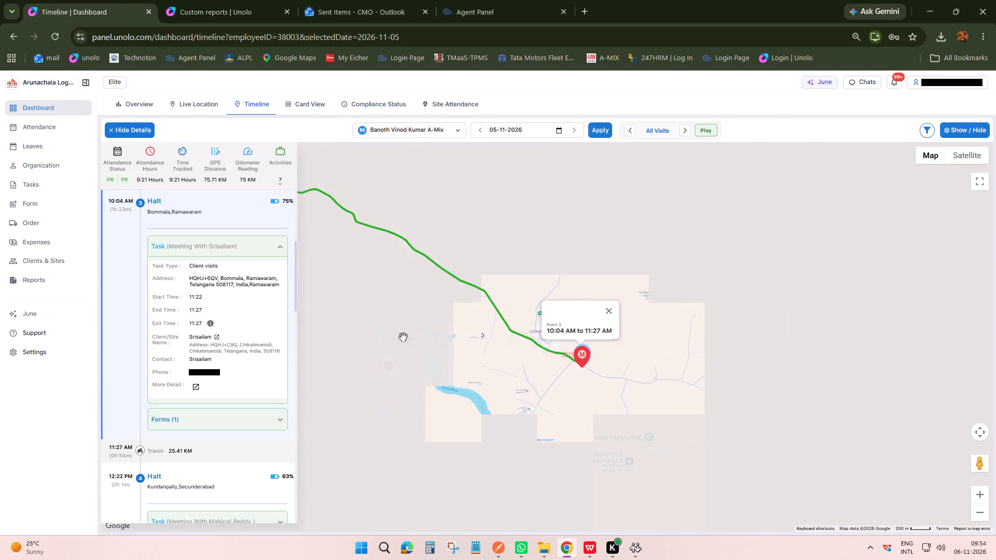
{"action": "scroll", "coordinate": [240, 329], "scroll_direction": "up", "scroll_amount": 2}
{"action": "scroll", "coordinate": [240, 329], "scroll_direction": "down", "scroll_amount": 2}
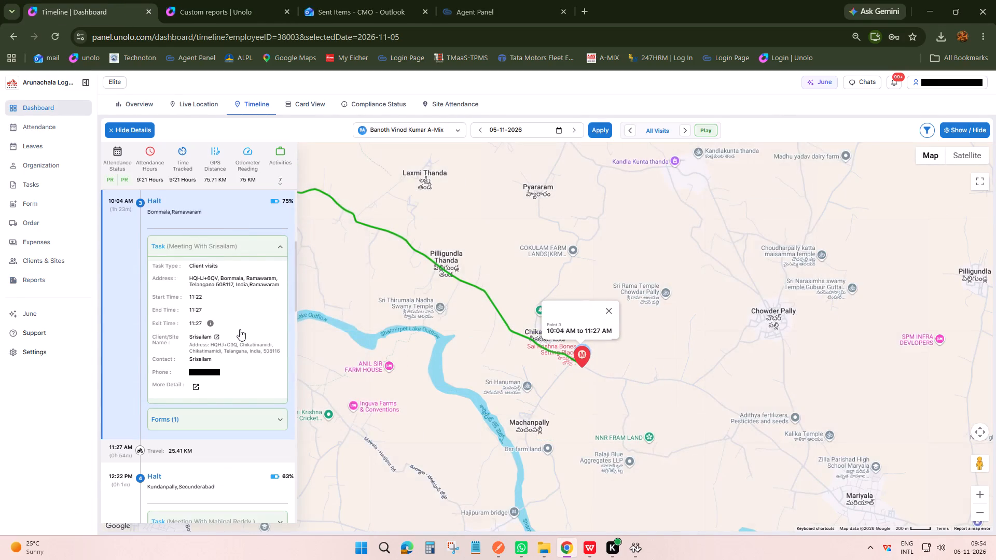
{"action": "scroll", "coordinate": [240, 329], "scroll_direction": "up", "scroll_amount": 1}
{"action": "scroll", "coordinate": [240, 329], "scroll_direction": "down", "scroll_amount": 1}
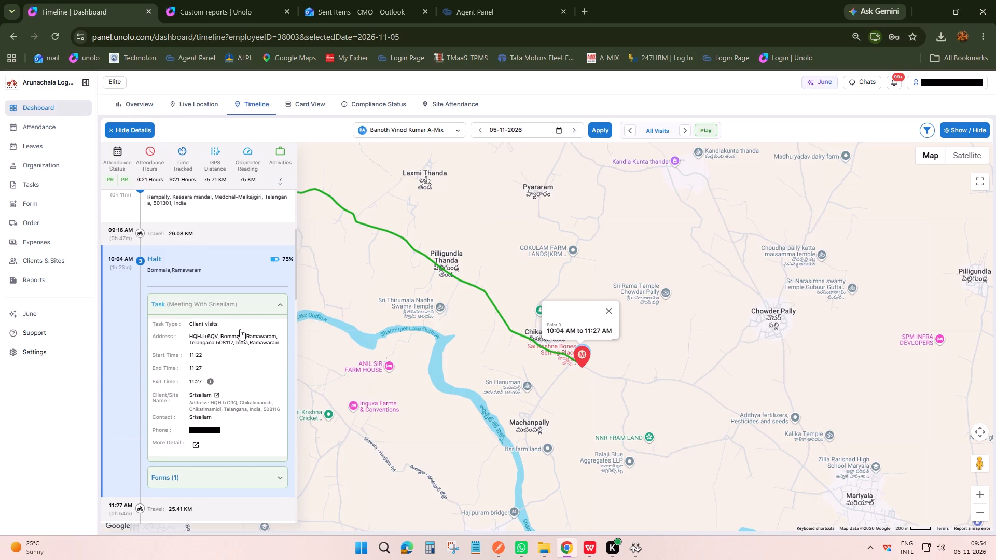
Switch to WPS and look through the task columns of Location (27).xlsx for the entry matching the 10:04 AM halt.
{"action": "left_click", "coordinate": [583, 559]}
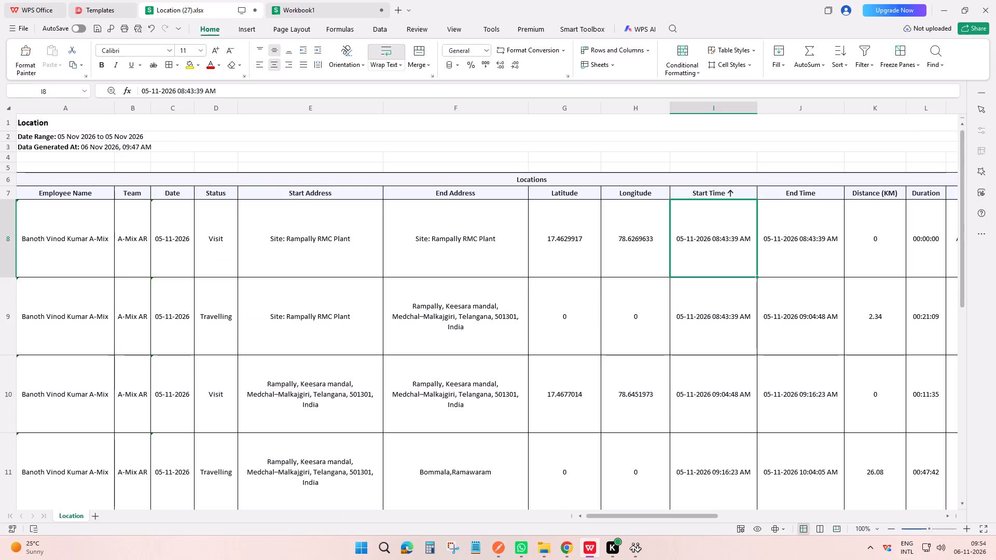
{"action": "left_click_drag", "start_coordinate": [658, 519], "coordinate": [739, 511]}
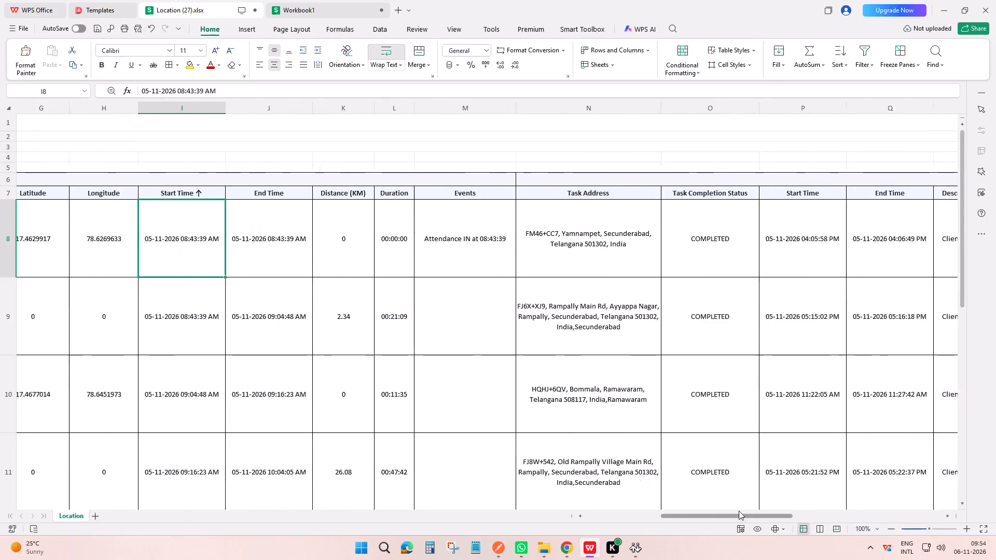
{"action": "left_click_drag", "start_coordinate": [739, 511], "coordinate": [783, 510]}
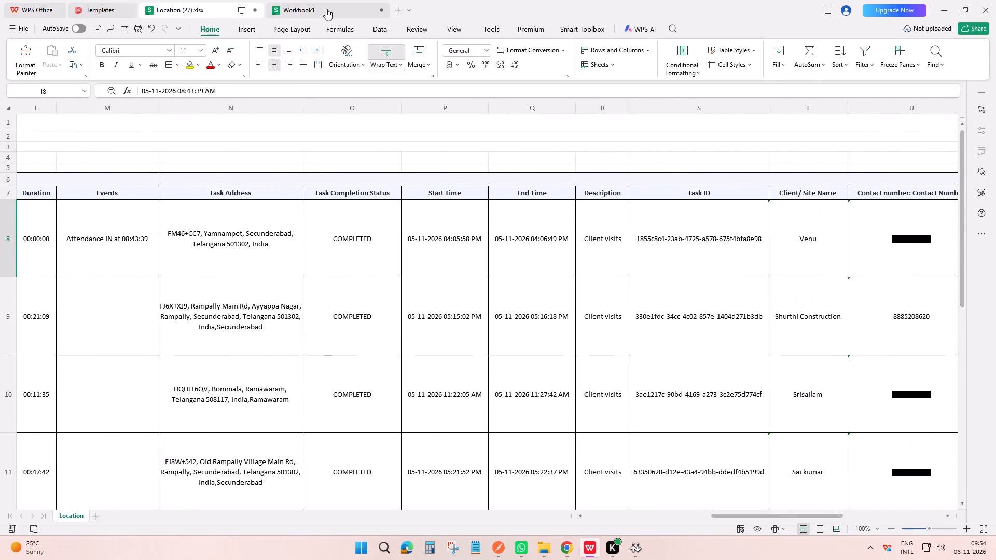
{"action": "left_click", "coordinate": [322, 2]}
{"action": "left_click", "coordinate": [574, 545]}
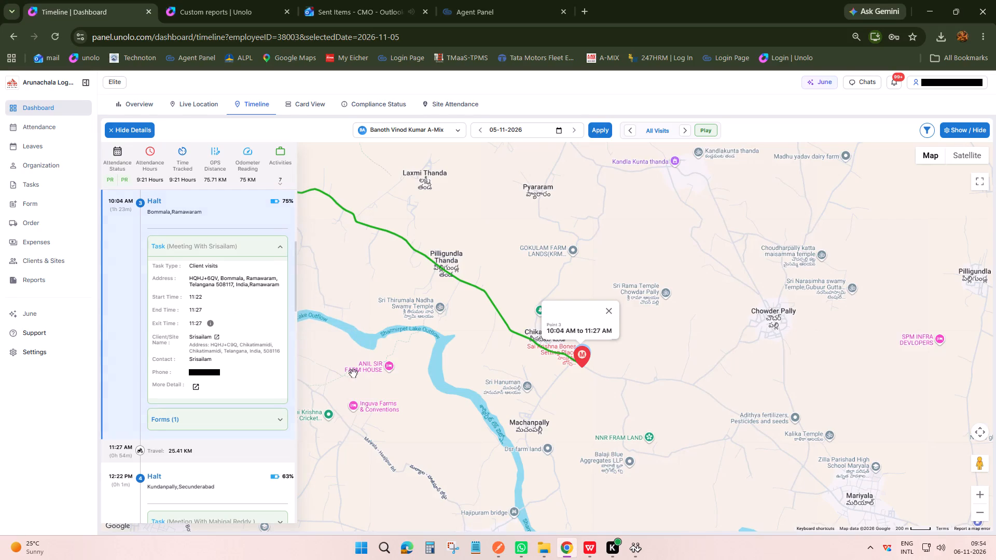
{"action": "left_click", "coordinate": [594, 554]}
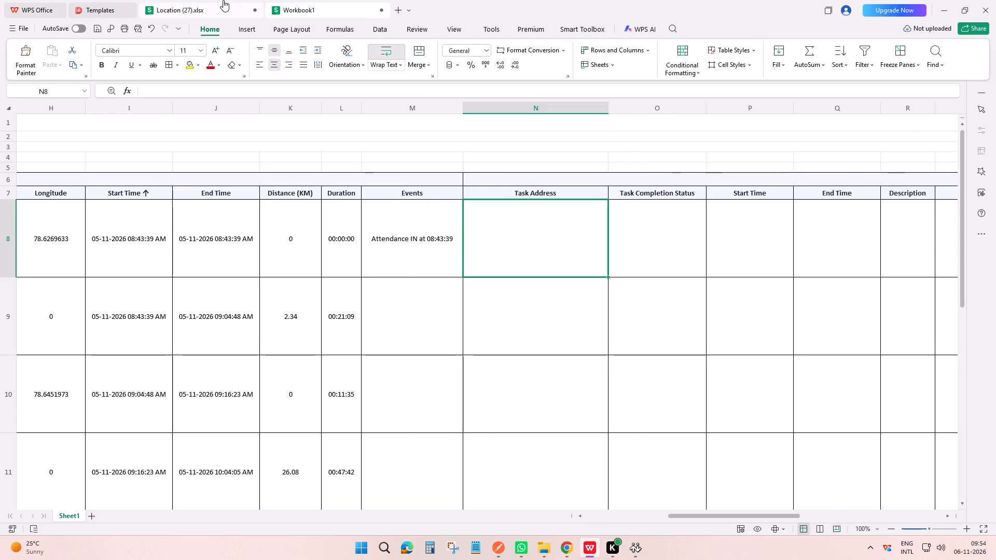
{"action": "left_click", "coordinate": [223, 0]}
{"action": "left_click_drag", "start_coordinate": [773, 513], "coordinate": [807, 510]}
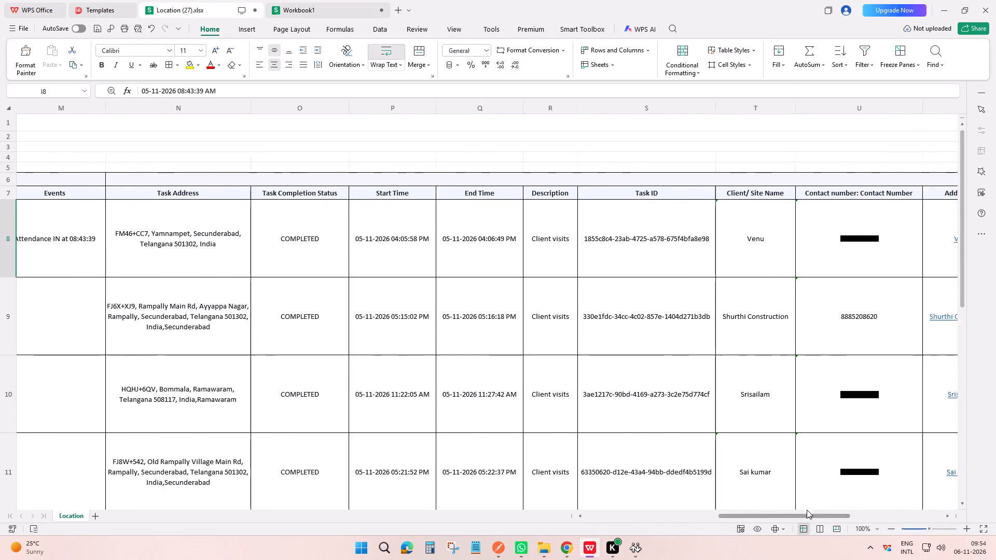
{"action": "left_click_drag", "start_coordinate": [807, 510], "coordinate": [783, 504]}
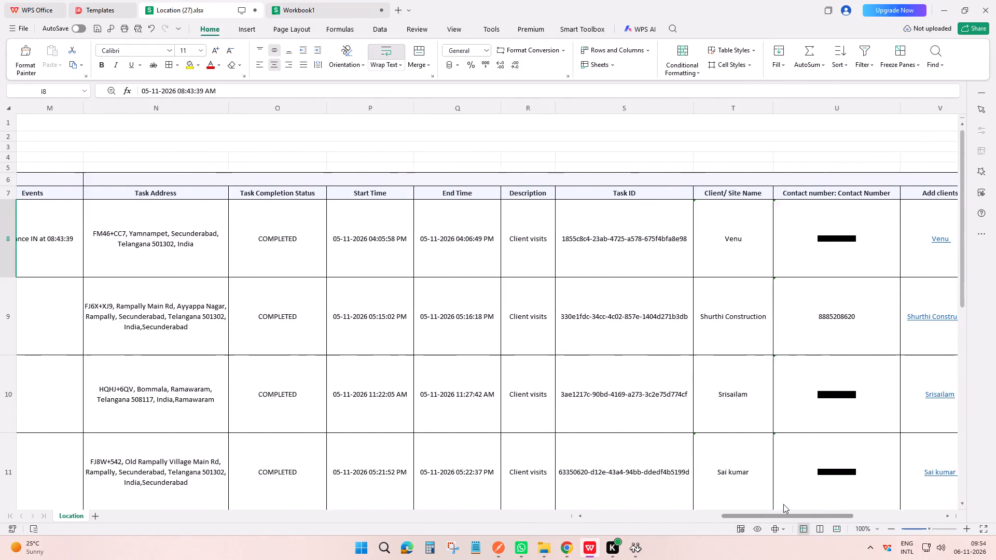
{"action": "left_click_drag", "start_coordinate": [783, 504], "coordinate": [801, 497]}
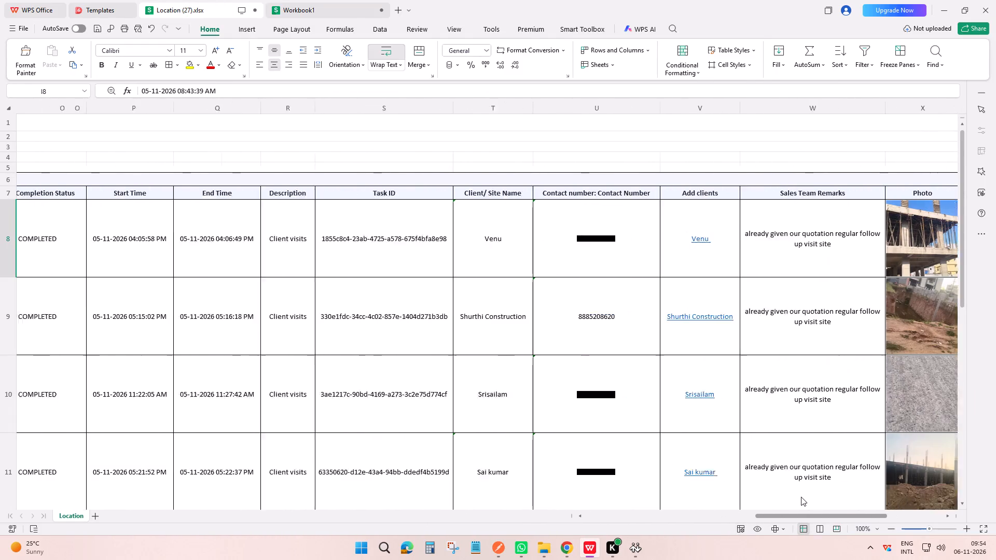
{"action": "left_click_drag", "start_coordinate": [801, 497], "coordinate": [877, 493]}
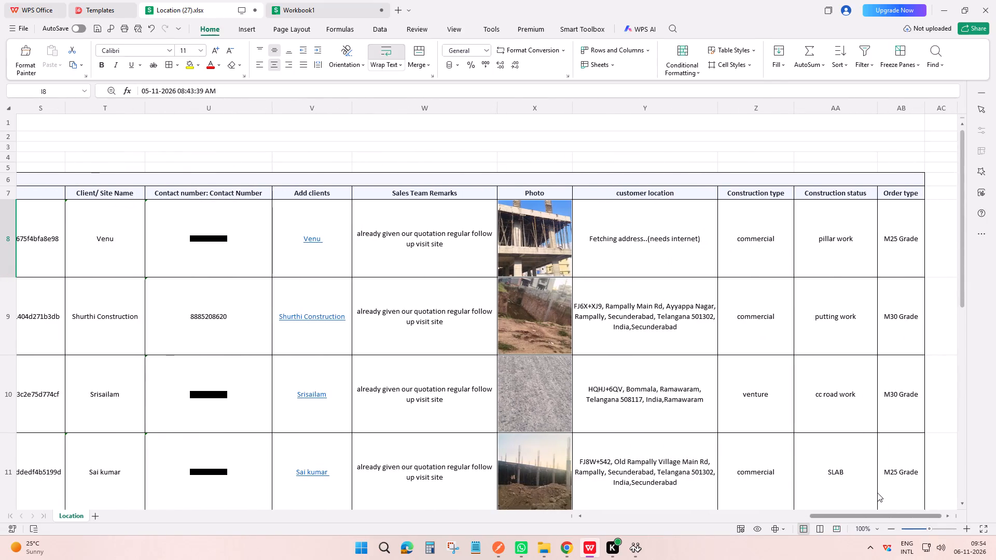
{"action": "left_click_drag", "start_coordinate": [877, 493], "coordinate": [752, 483]}
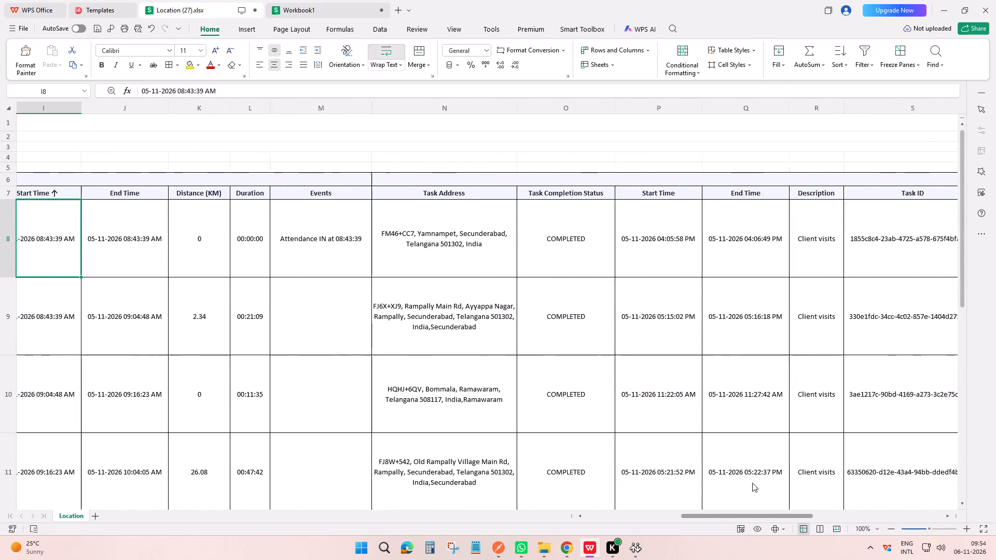
{"action": "left_click_drag", "start_coordinate": [752, 483], "coordinate": [809, 481]}
{"action": "scroll", "coordinate": [704, 340], "scroll_direction": "down", "scroll_amount": 4}
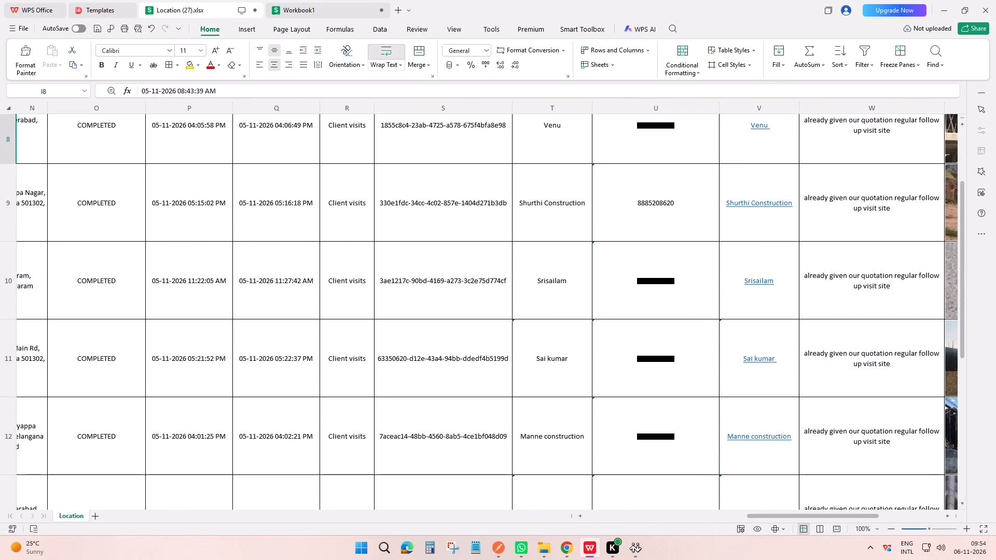
Copy the Bommala, Ramawaram task details in row 10 of the Location sheet, from Task Address through Order type.
{"action": "left_click", "coordinate": [739, 314]}
{"action": "key", "text": "Left"}
{"action": "key", "text": "Left"}
{"action": "key", "text": "Left"}
{"action": "key", "text": "Left"}
{"action": "key", "text": "Left"}
{"action": "key", "text": "Left"}
{"action": "key", "text": "Left"}
{"action": "key", "text": "Left"}
{"action": "key", "text": "Left"}
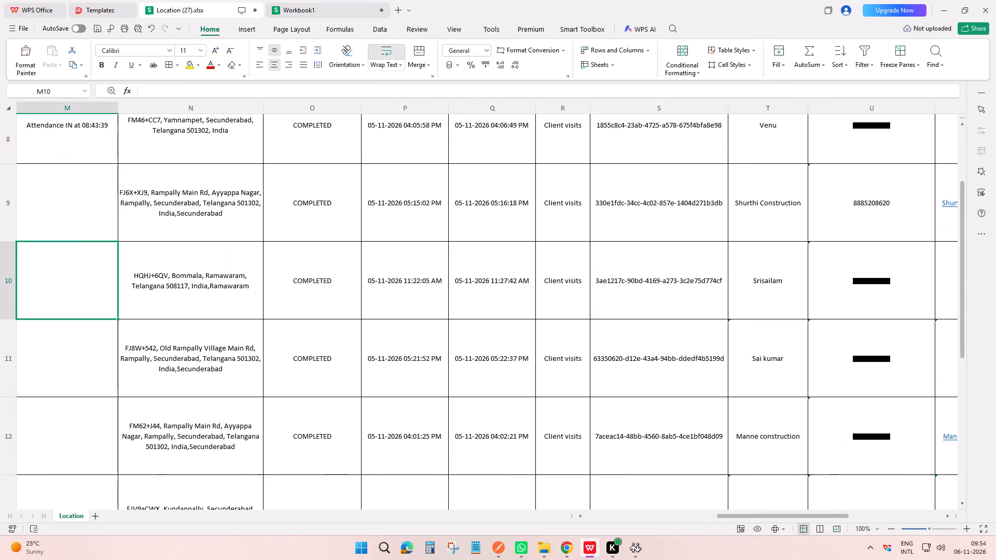
{"action": "key", "text": "Right"}
{"action": "key", "text": "ctrl+shift+Right"}
{"action": "key", "text": "ctrl+c"}
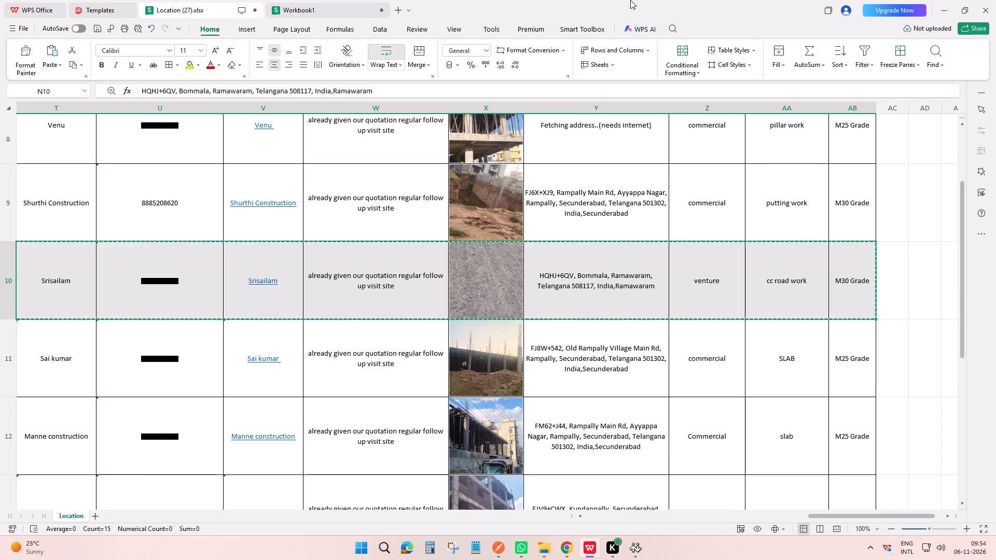
Paste the copied task details into Workbook1 at N12, on the row of the stop starting at 10:04:05 AM.
{"action": "left_click", "coordinate": [295, 0]}
{"action": "scroll", "coordinate": [476, 250], "scroll_direction": "down", "scroll_amount": 2}
{"action": "scroll", "coordinate": [434, 264], "scroll_direction": "down", "scroll_amount": 2}
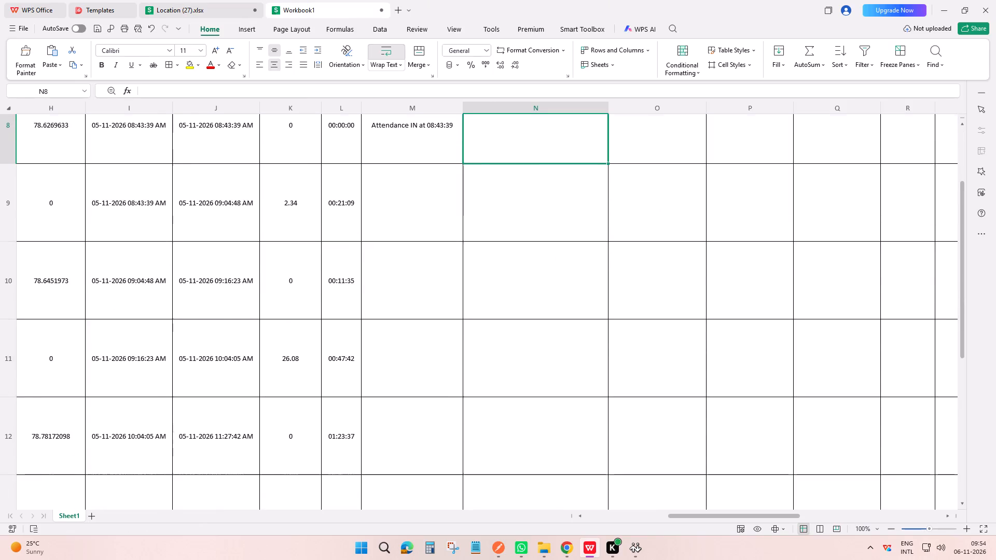
{"action": "scroll", "coordinate": [395, 285], "scroll_direction": "down", "scroll_amount": 3}
{"action": "left_click_drag", "start_coordinate": [129, 349], "coordinate": [355, 345]}
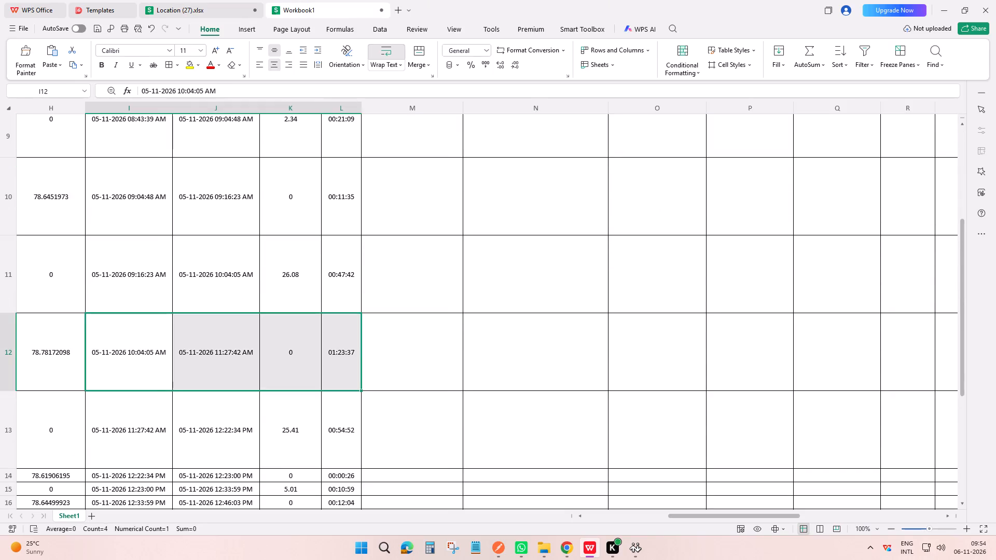
{"action": "left_click", "coordinate": [520, 351]}
{"action": "key", "text": "ctrl+v"}
Switch to Chrome and examine the 12:22 PM halt at Kundanpally, Secunderabad in the timeline, expanding its task details.
{"action": "left_click", "coordinate": [210, 1]}
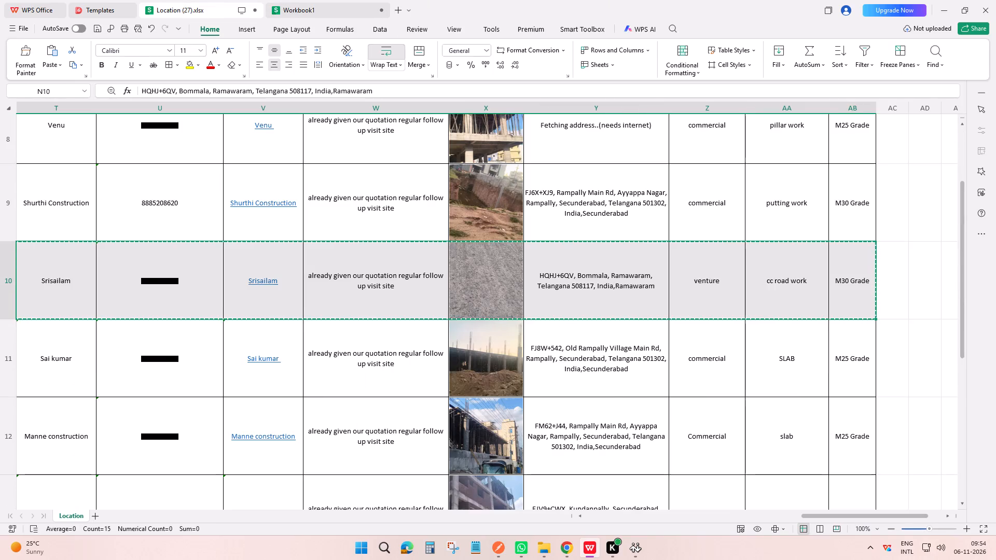
{"action": "scroll", "coordinate": [357, 350], "scroll_direction": "down", "scroll_amount": 2}
{"action": "left_click", "coordinate": [571, 548]}
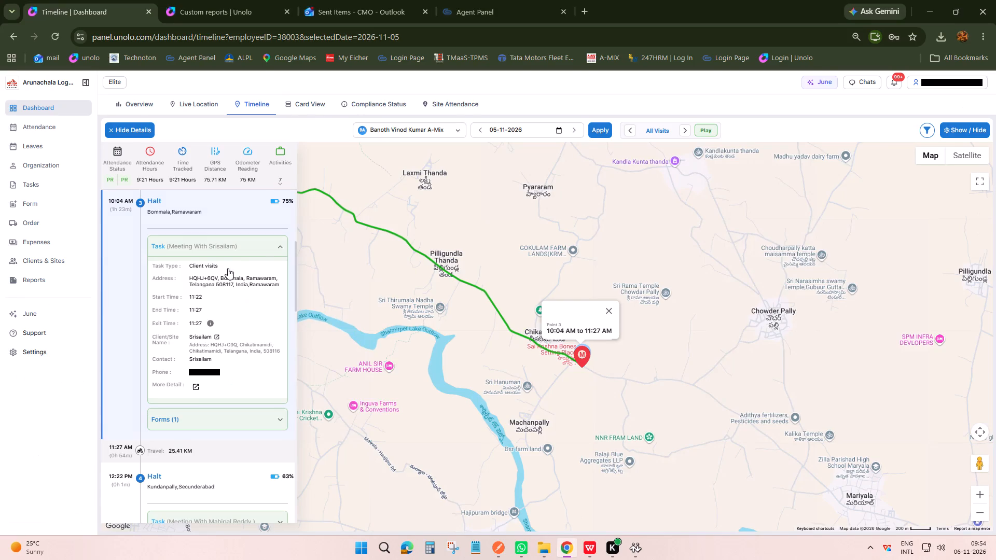
{"action": "scroll", "coordinate": [178, 280], "scroll_direction": "down", "scroll_amount": 3}
{"action": "left_click", "coordinate": [280, 353]}
{"action": "scroll", "coordinate": [258, 328], "scroll_direction": "down", "scroll_amount": 2}
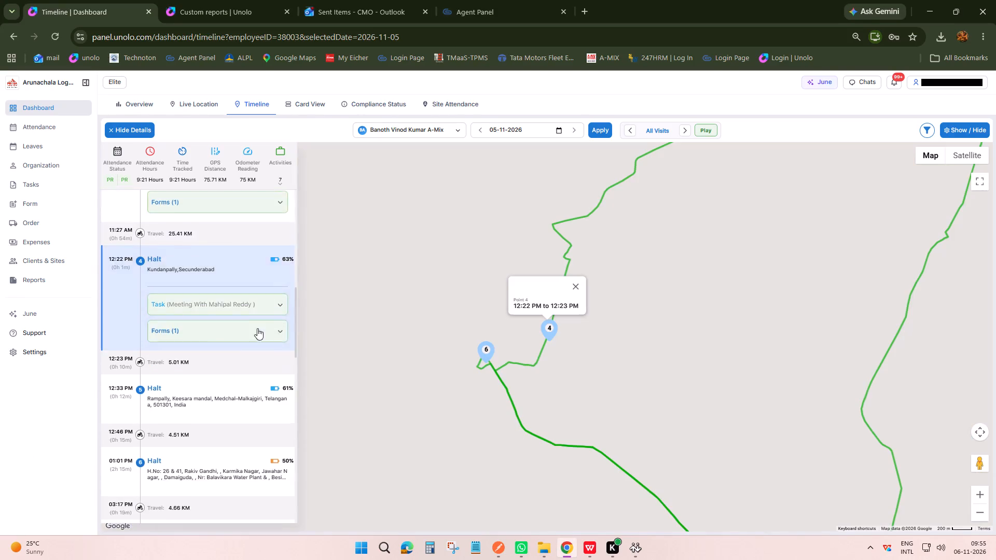
{"action": "left_click", "coordinate": [253, 251]}
{"action": "left_click", "coordinate": [254, 250]}
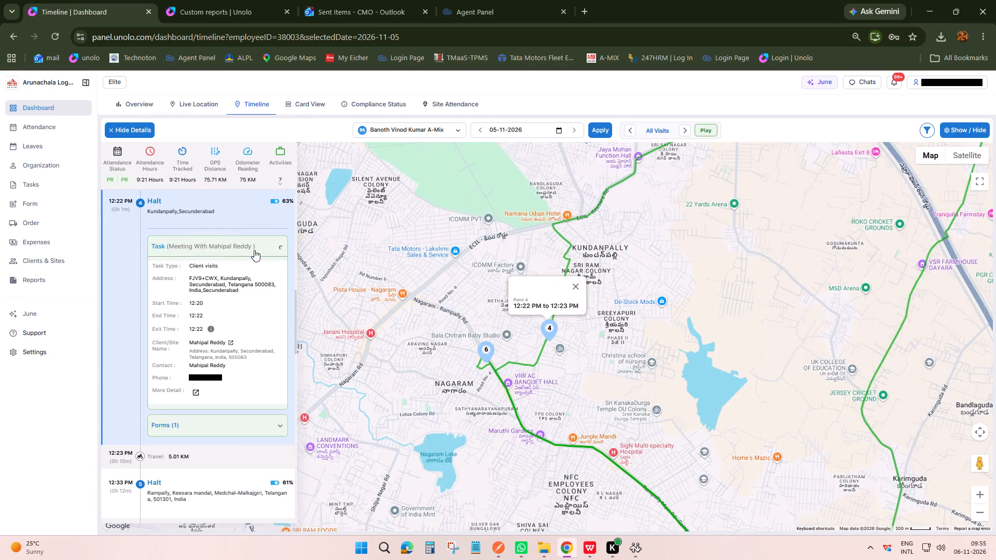
{"action": "scroll", "coordinate": [253, 263], "scroll_direction": "down", "scroll_amount": 1}
{"action": "scroll", "coordinate": [252, 265], "scroll_direction": "up", "scroll_amount": 1}
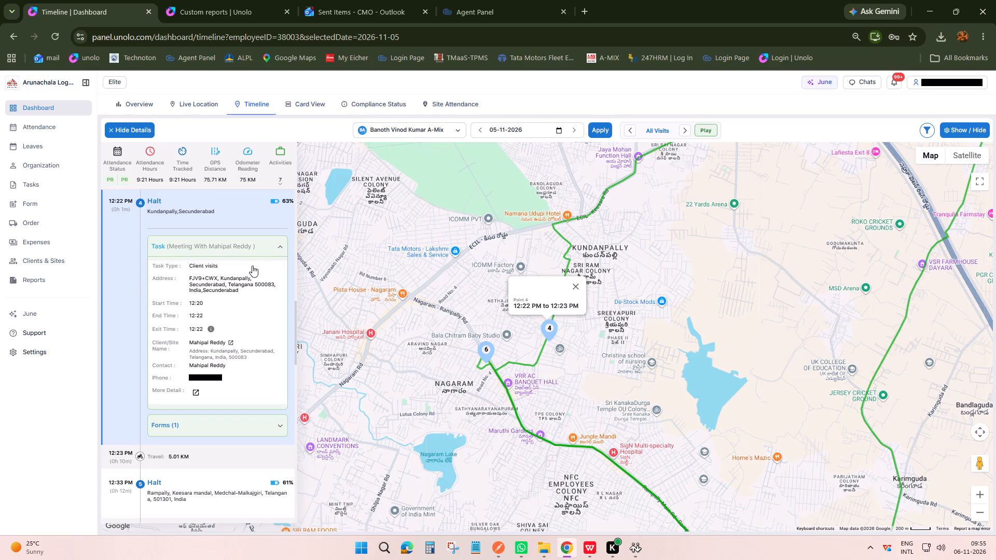
{"action": "left_click", "coordinate": [241, 219]}
Switch to WPS and copy the Kundanpally task details in row 13 of the Location sheet, from Task Address through Order type.
{"action": "left_click", "coordinate": [584, 550]}
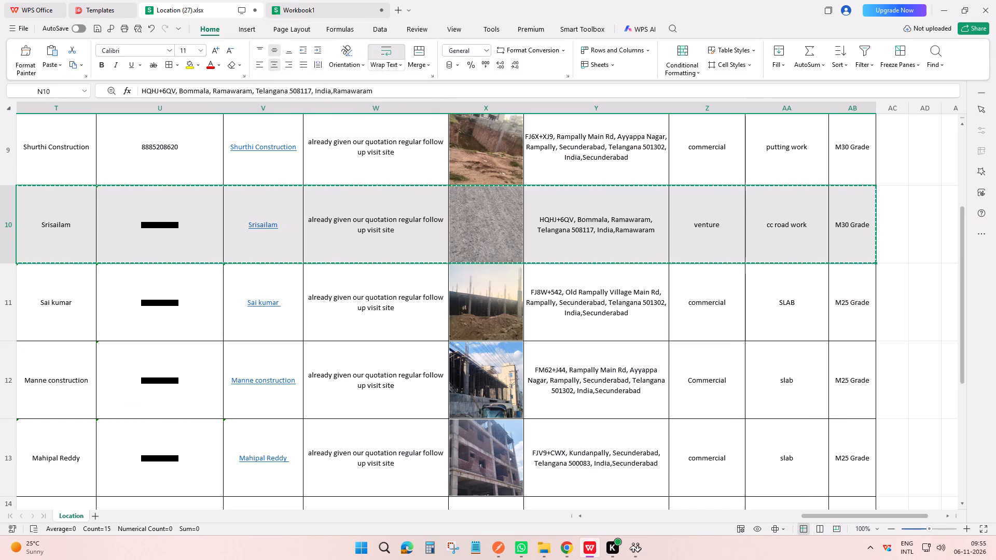
{"action": "scroll", "coordinate": [382, 353], "scroll_direction": "down", "scroll_amount": 3}
{"action": "left_click", "coordinate": [267, 359]}
{"action": "key", "text": "Left"}
{"action": "key", "text": "Left"}
{"action": "key", "text": "Left"}
{"action": "key", "text": "Left"}
{"action": "key", "text": "Left"}
{"action": "key", "text": "Left"}
{"action": "key", "text": "Left"}
{"action": "key", "text": "Left"}
{"action": "key", "text": "Left"}
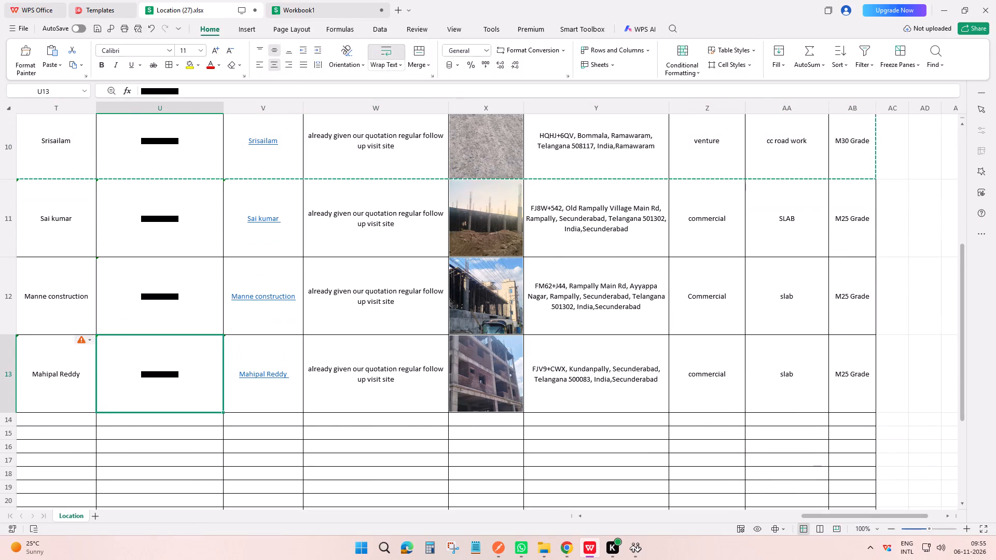
{"action": "key", "text": "Right"}
{"action": "key", "text": "ctrl+shift+Right"}
{"action": "key", "text": "ctrl+c"}
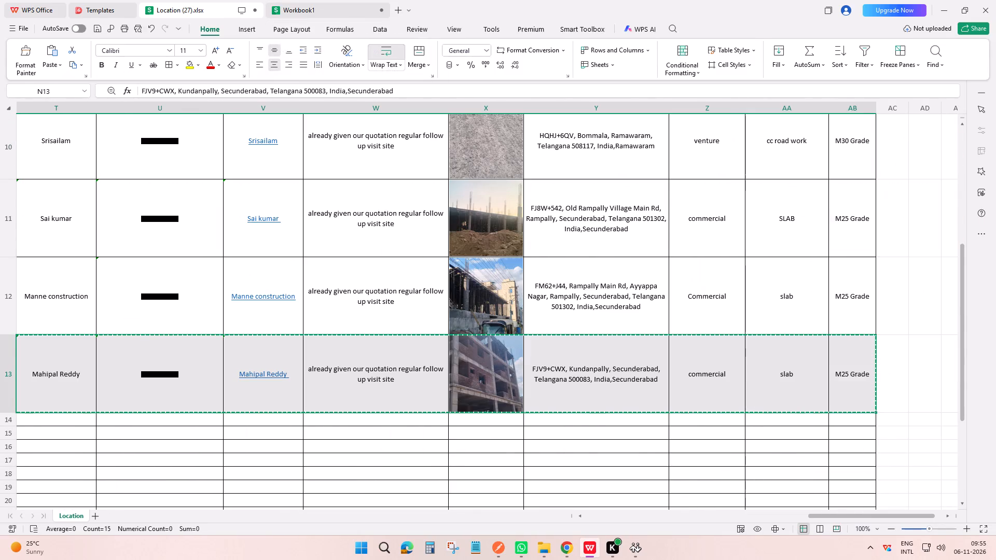
Paste the Kundanpally task details into Workbook1 at N14, on the 12:22:34 PM stop's row, after rechecking the halt in Chrome's timeline.
{"action": "left_click", "coordinate": [310, 6]}
{"action": "scroll", "coordinate": [639, 389], "scroll_direction": "down", "scroll_amount": 2}
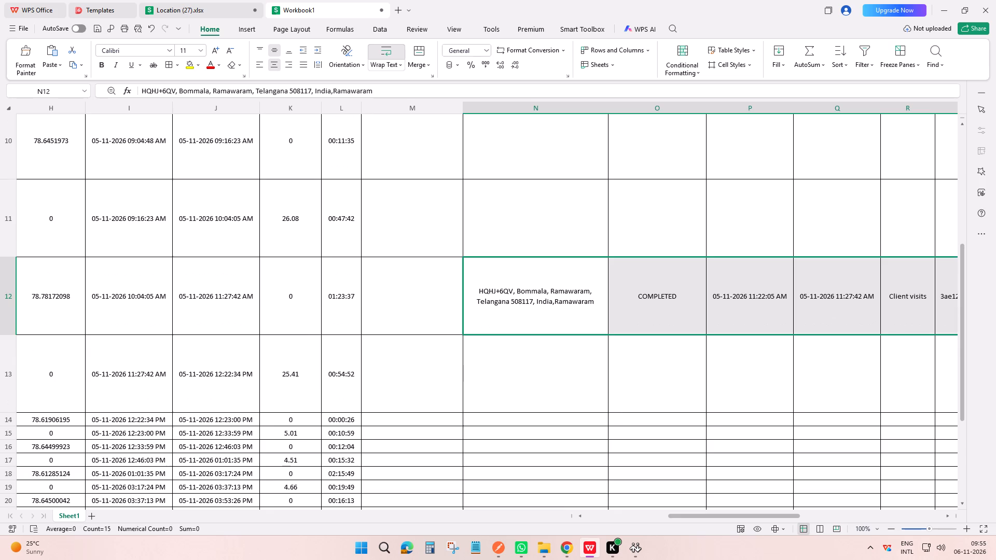
{"action": "left_click", "coordinate": [604, 387]}
{"action": "scroll", "coordinate": [604, 387], "scroll_direction": "down", "scroll_amount": 3}
{"action": "left_click", "coordinate": [571, 559]}
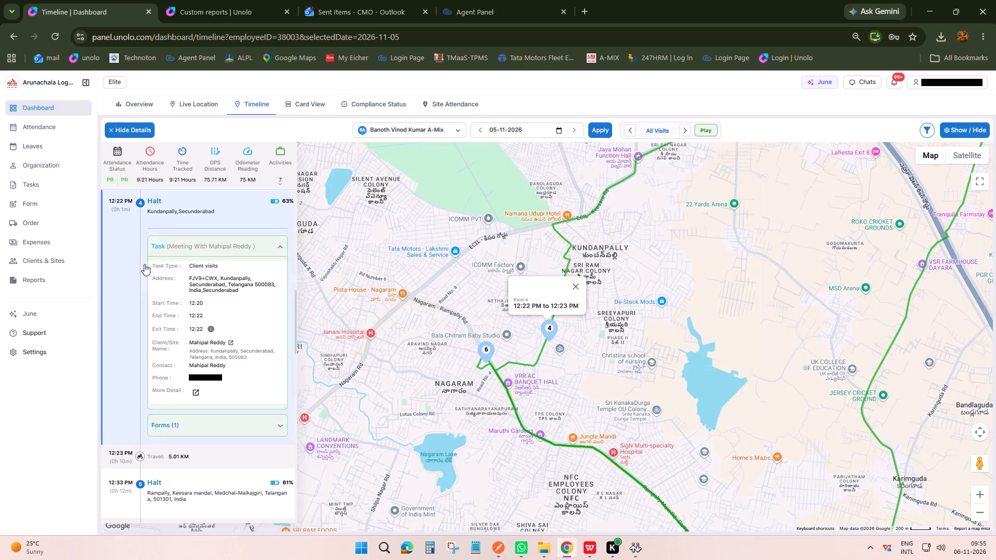
{"action": "scroll", "coordinate": [195, 298], "scroll_direction": "up", "scroll_amount": 1}
{"action": "scroll", "coordinate": [248, 311], "scroll_direction": "down", "scroll_amount": 1}
{"action": "left_click", "coordinate": [590, 549]}
{"action": "scroll", "coordinate": [461, 308], "scroll_direction": "down", "scroll_amount": 2}
{"action": "left_click_drag", "start_coordinate": [152, 282], "coordinate": [487, 275]}
{"action": "left_click", "coordinate": [487, 275]}
{"action": "key", "text": "ctrl+v"}
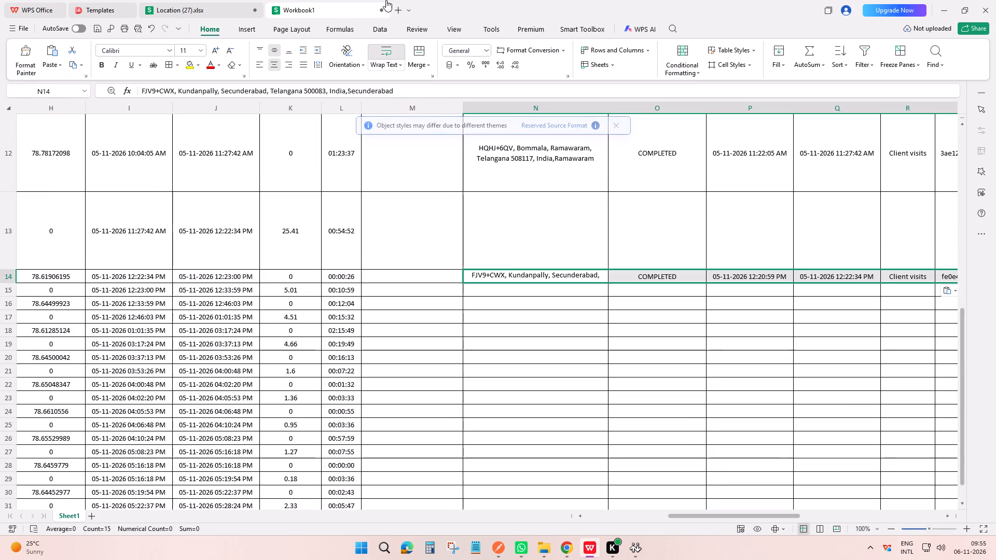
Switch to Chrome and look through the timeline halts following the 12:22 PM Kundanpally stop for the next one with a task.
{"action": "left_click", "coordinate": [564, 554]}
{"action": "scroll", "coordinate": [172, 315], "scroll_direction": "down", "scroll_amount": 2}
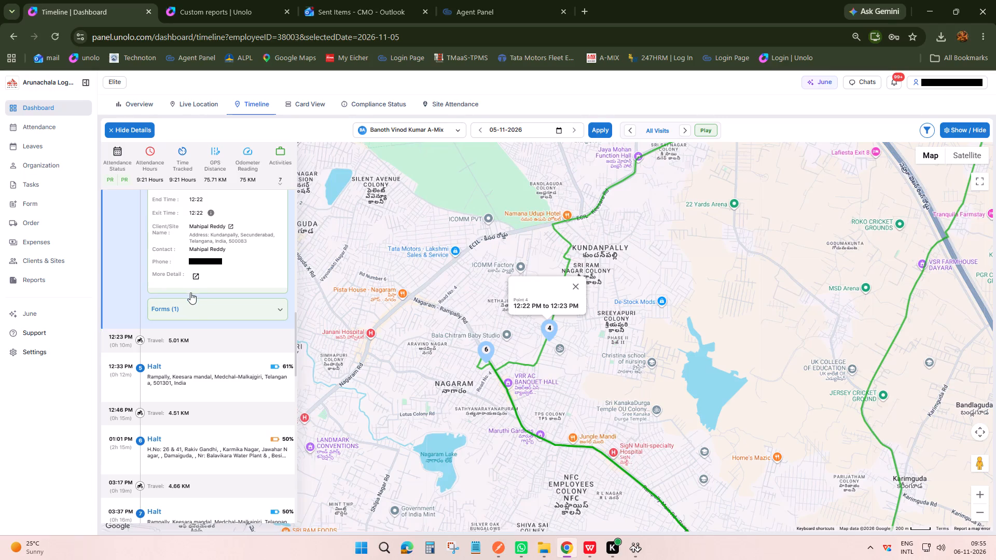
{"action": "scroll", "coordinate": [195, 297], "scroll_direction": "up", "scroll_amount": 3}
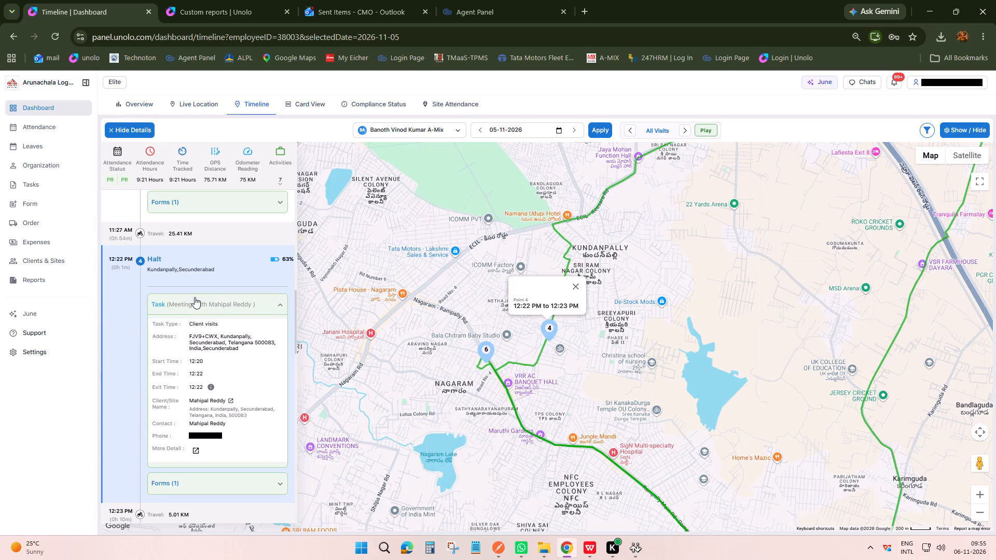
{"action": "scroll", "coordinate": [195, 297], "scroll_direction": "down", "scroll_amount": 5}
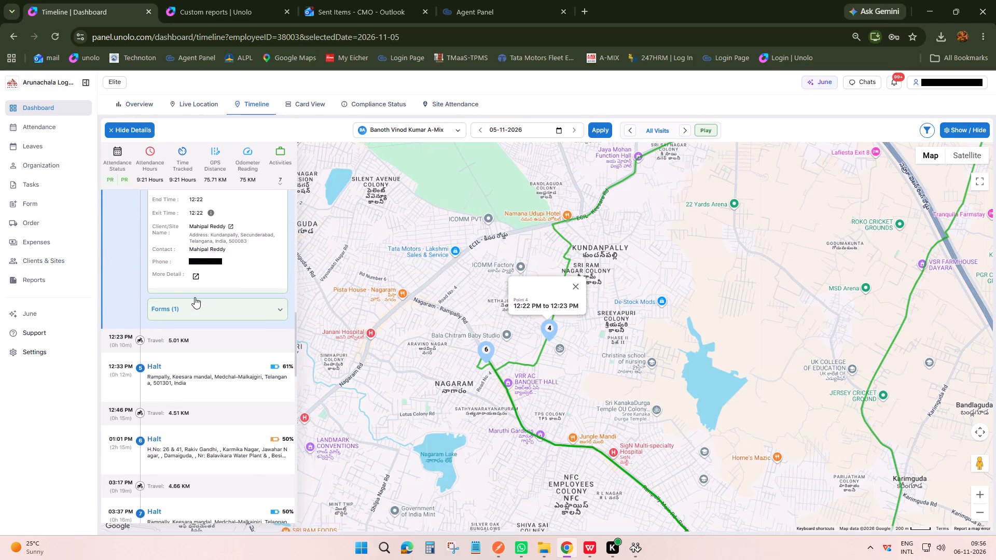
{"action": "scroll", "coordinate": [195, 297], "scroll_direction": "down", "scroll_amount": 3}
{"action": "scroll", "coordinate": [195, 297], "scroll_direction": "up", "scroll_amount": 1}
{"action": "scroll", "coordinate": [201, 318], "scroll_direction": "down", "scroll_amount": 2}
Examine the 4:00 PM halt at Rampally, Secunderabad, expanding its Manne construction task details.
{"action": "left_click", "coordinate": [232, 264]}
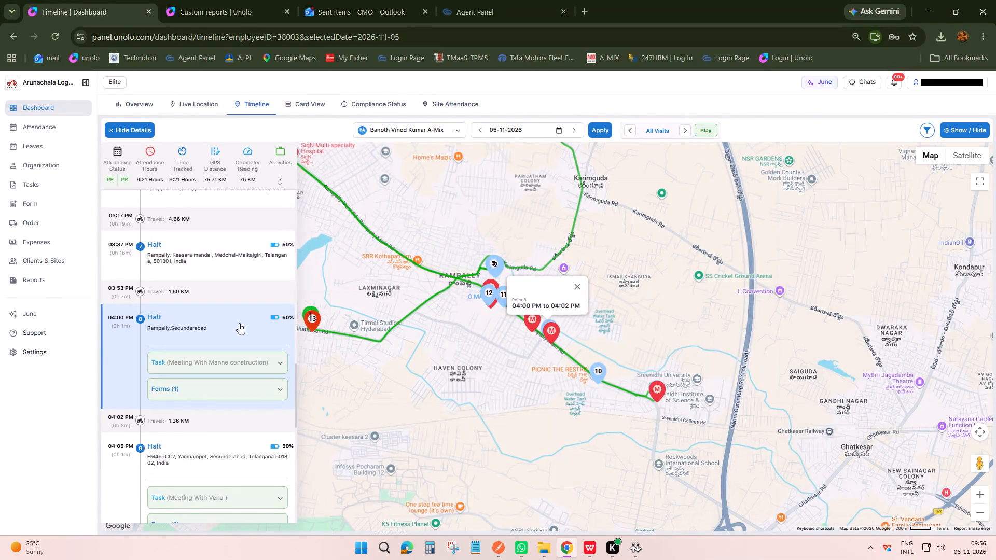
{"action": "left_click", "coordinate": [243, 365]}
{"action": "scroll", "coordinate": [234, 317], "scroll_direction": "down", "scroll_amount": 2}
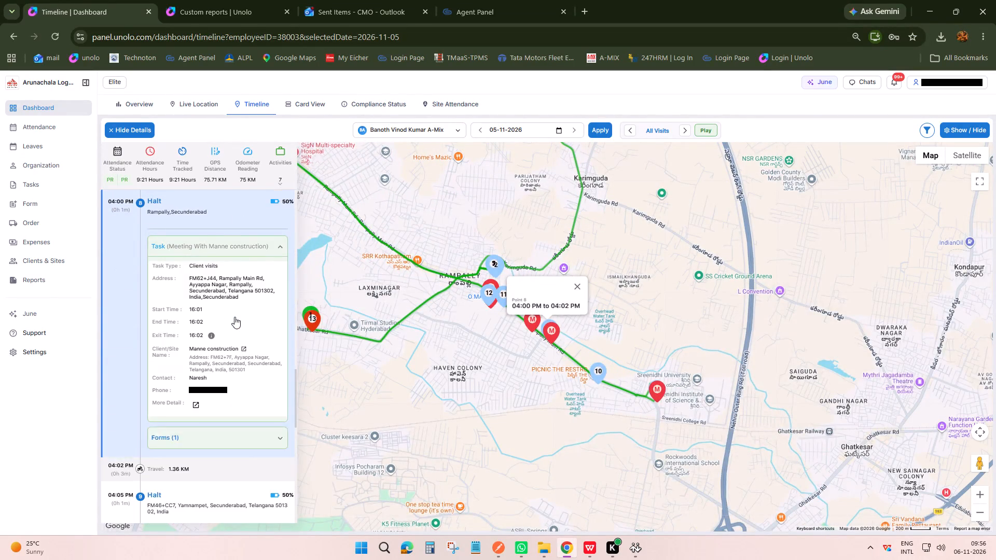
{"action": "scroll", "coordinate": [234, 317], "scroll_direction": "down", "scroll_amount": 1}
{"action": "scroll", "coordinate": [234, 317], "scroll_direction": "up", "scroll_amount": 1}
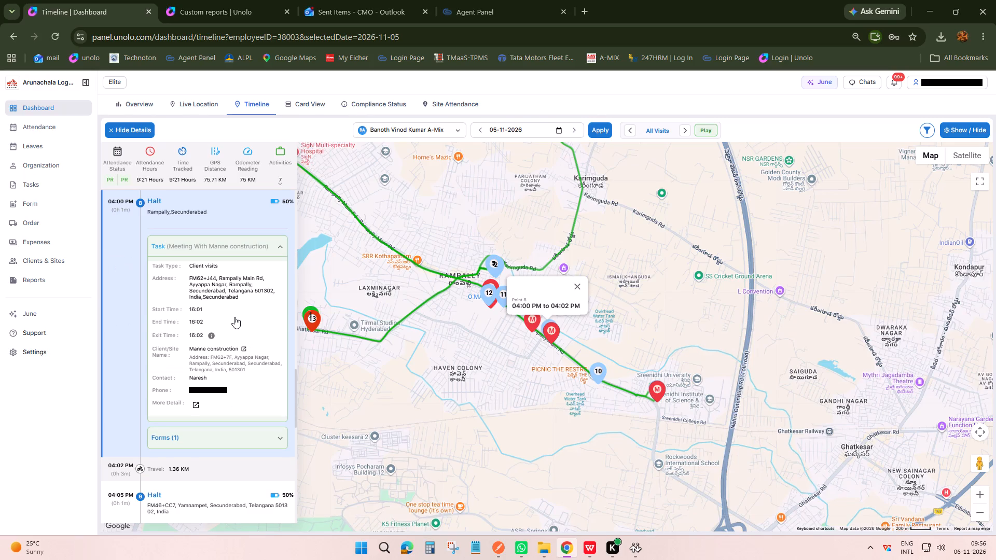
{"action": "scroll", "coordinate": [234, 317], "scroll_direction": "up", "scroll_amount": 1}
{"action": "scroll", "coordinate": [234, 317], "scroll_direction": "down", "scroll_amount": 4}
{"action": "scroll", "coordinate": [234, 317], "scroll_direction": "up", "scroll_amount": 4}
{"action": "scroll", "coordinate": [234, 317], "scroll_direction": "down", "scroll_amount": 1}
Switch to WPS, copy the Manne construction task details in row 12 of the Location sheet, from Task Address through Order type, and return to Workbook1.
{"action": "left_click", "coordinate": [598, 551]}
{"action": "left_click", "coordinate": [190, 0]}
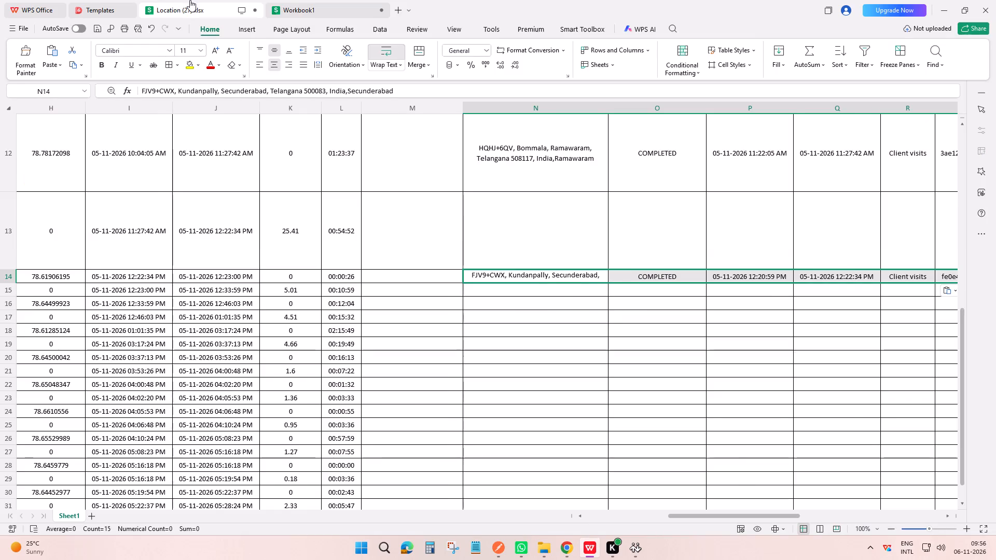
{"action": "scroll", "coordinate": [471, 289], "scroll_direction": "up", "scroll_amount": 3}
{"action": "left_click", "coordinate": [248, 356]}
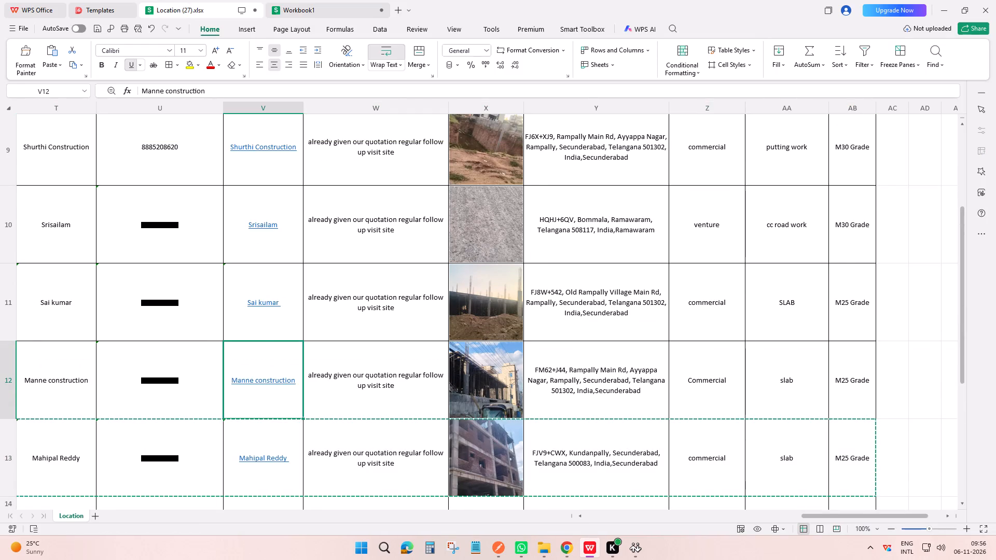
{"action": "key", "text": "Left"}
{"action": "key", "text": "Left"}
{"action": "key", "text": "Left"}
{"action": "key", "text": "Left"}
{"action": "key", "text": "Left"}
{"action": "key", "text": "Left"}
{"action": "key", "text": "Left"}
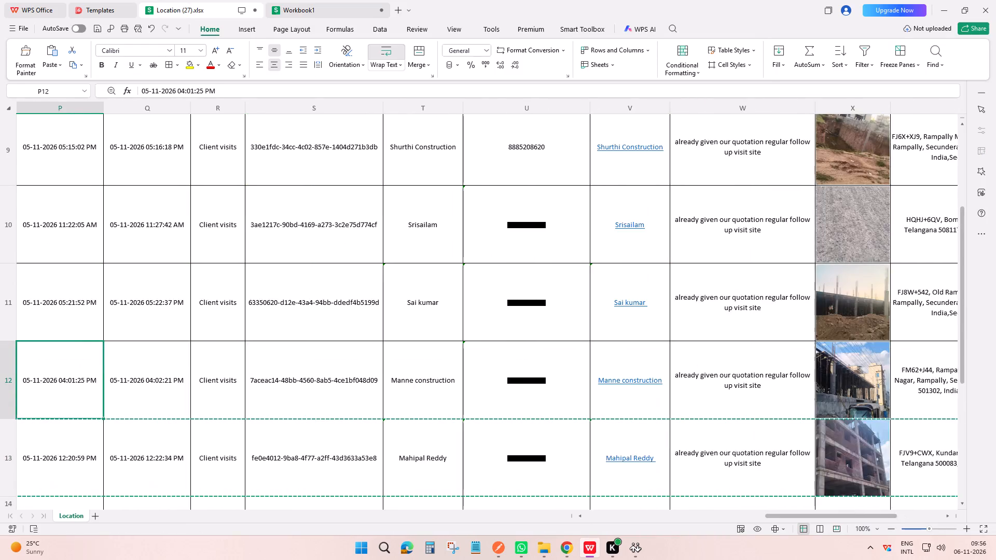
{"action": "key", "text": "Left"}
{"action": "key", "text": "ctrl+shift+Right"}
{"action": "key", "text": "ctrl+c"}
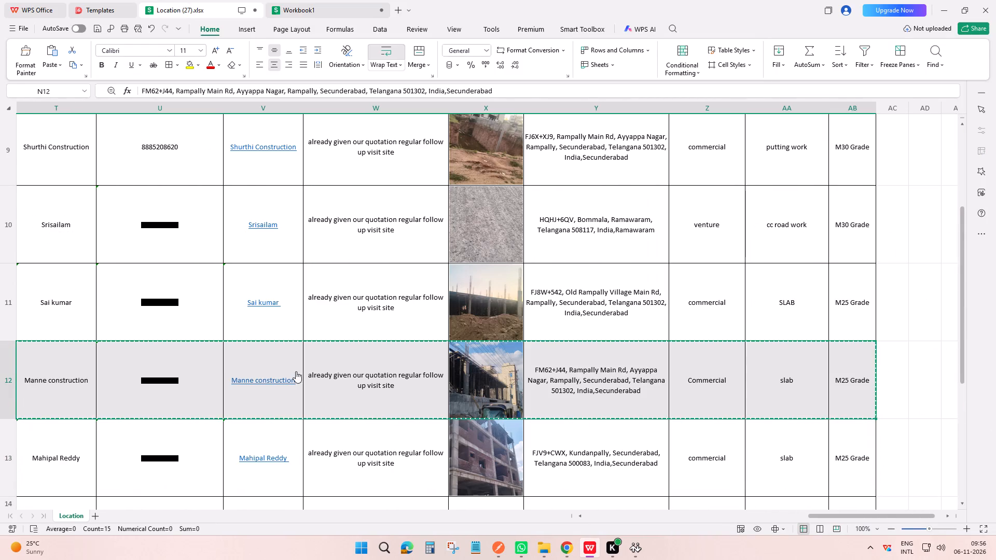
{"action": "left_click", "coordinate": [309, 0]}
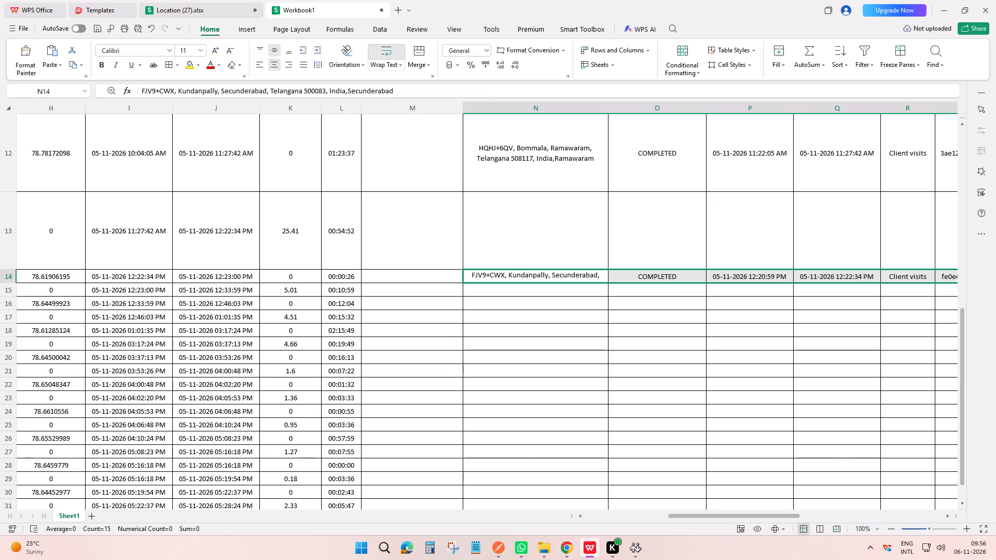
Open the A-MIX drivers attendance workbook from File Explorer and select D68:F68 in the Nov sheet's 06-11-2026 travel report.
{"action": "left_click", "coordinate": [542, 549]}
{"action": "double_click", "coordinate": [208, 94]}
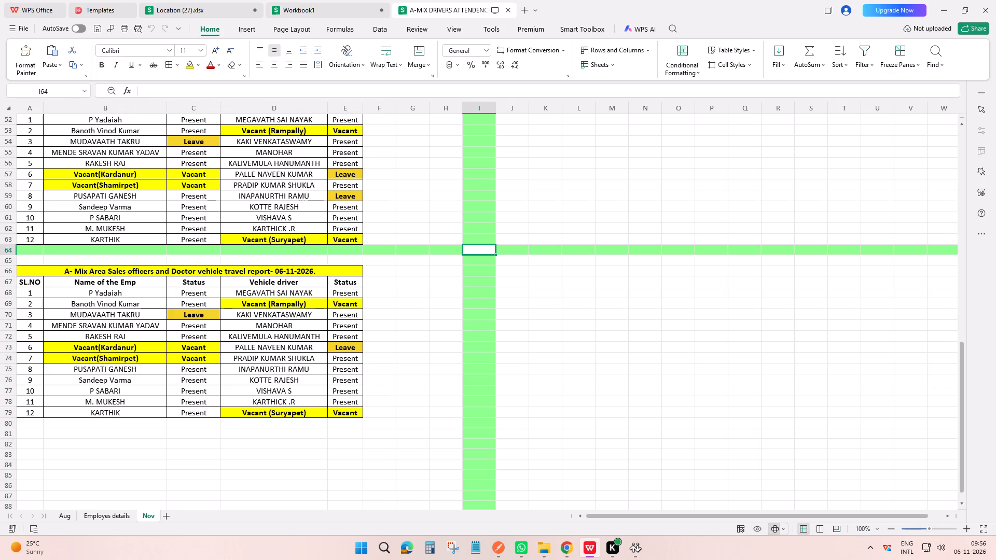
{"action": "left_click_drag", "start_coordinate": [282, 293], "coordinate": [375, 293]}
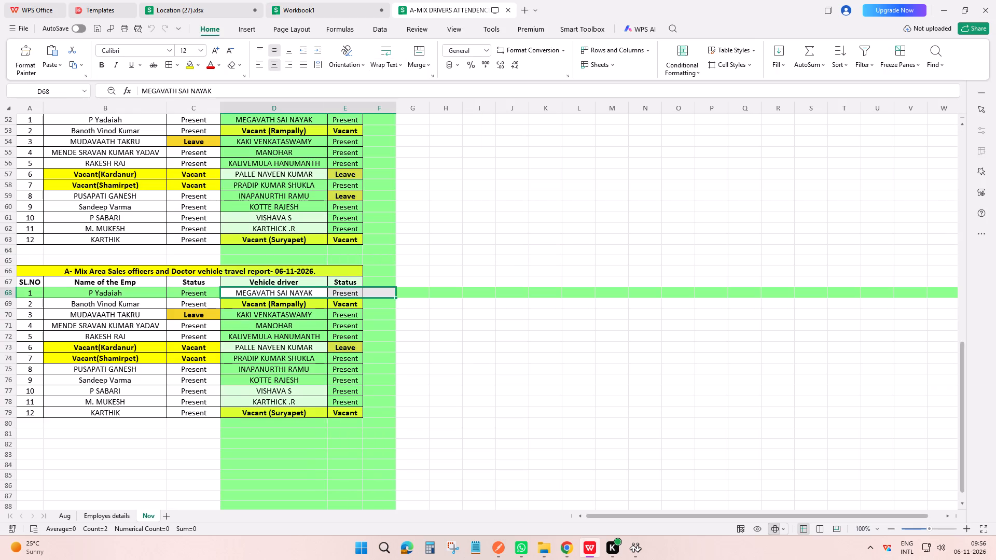
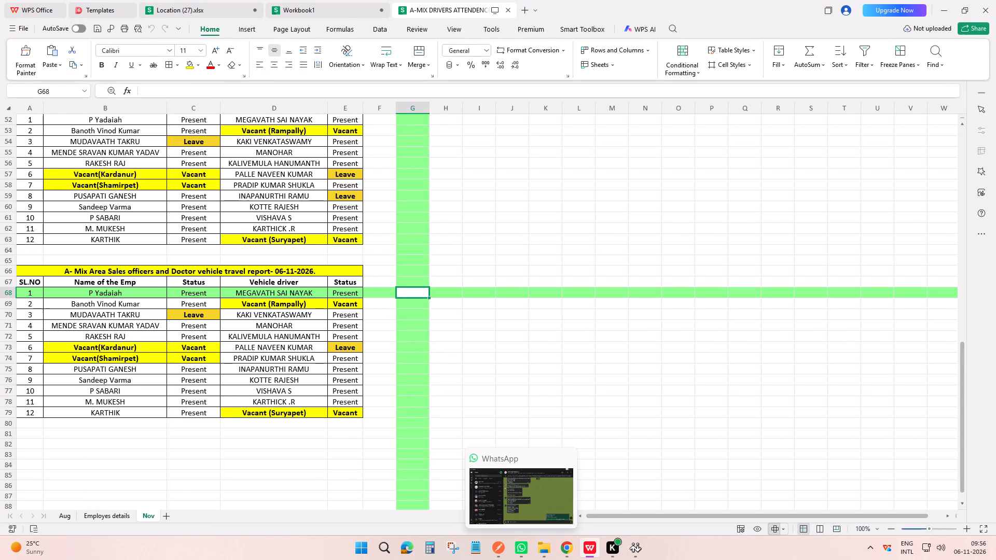
Look over the 05-11-2026 and 06-11-2026 travel reports in the Nov sheet and close the A-MIX drivers attendance workbook.
{"action": "left_click", "coordinate": [520, 309]}
{"action": "scroll", "coordinate": [520, 309], "scroll_direction": "up", "scroll_amount": 1}
{"action": "scroll", "coordinate": [520, 309], "scroll_direction": "down", "scroll_amount": 1}
{"action": "scroll", "coordinate": [520, 309], "scroll_direction": "up", "scroll_amount": 1}
{"action": "left_click", "coordinate": [708, 207]}
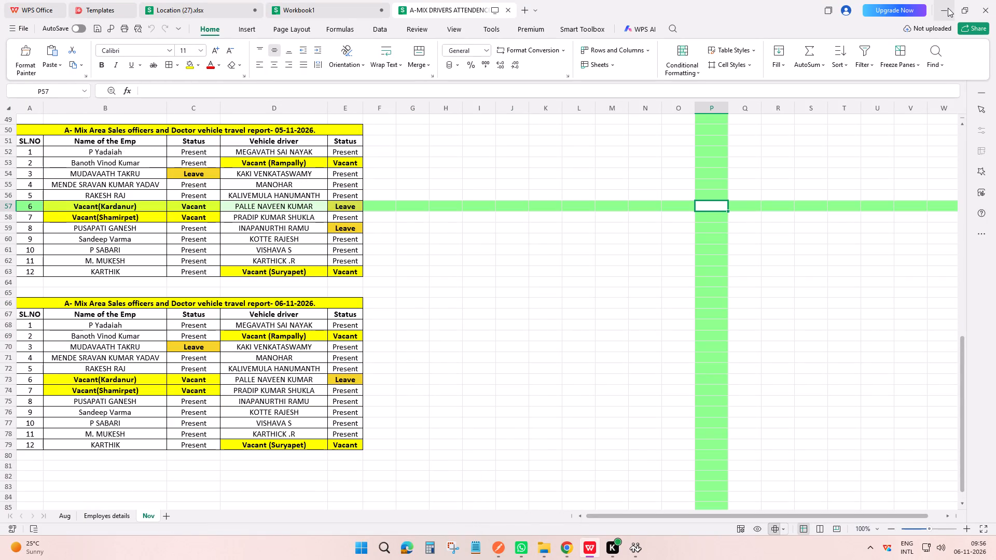
{"action": "left_click", "coordinate": [510, 12]}
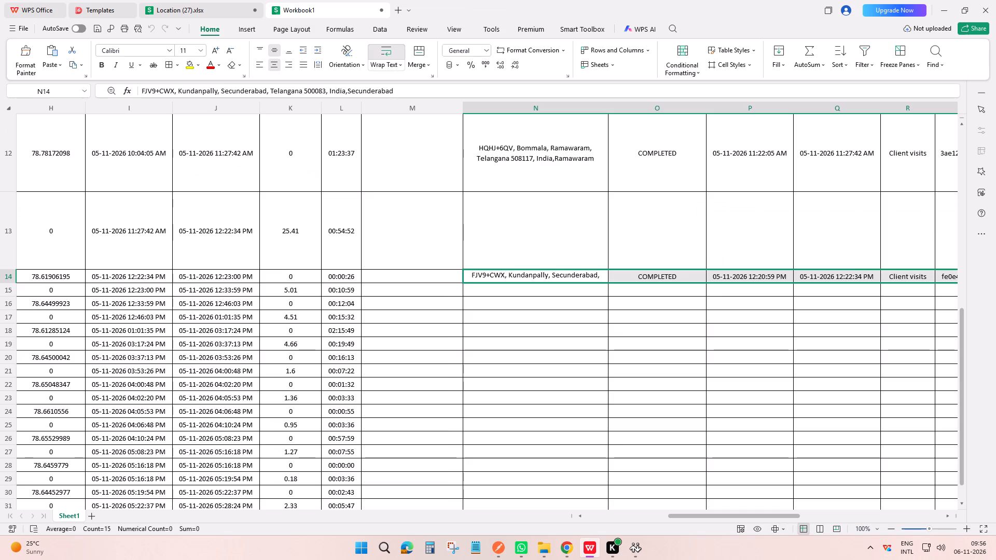
Recopy the Manne construction task details from row 12 of the Location sheet and paste them at N22 in Workbook1, the 04:00:48 PM halt.
{"action": "scroll", "coordinate": [563, 233], "scroll_direction": "up", "scroll_amount": 4}
{"action": "scroll", "coordinate": [551, 242], "scroll_direction": "down", "scroll_amount": 4}
{"action": "left_click", "coordinate": [526, 333]}
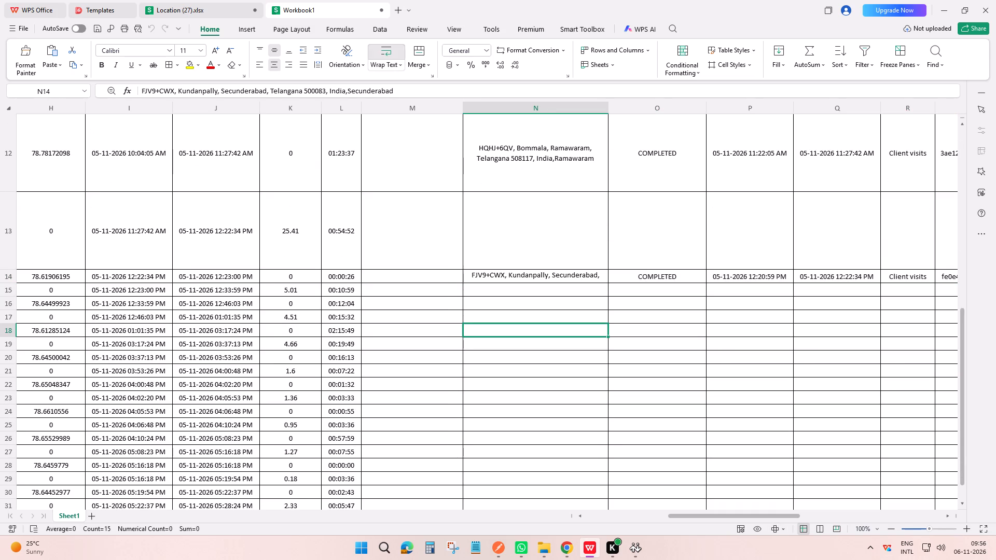
{"action": "left_click", "coordinate": [570, 540]}
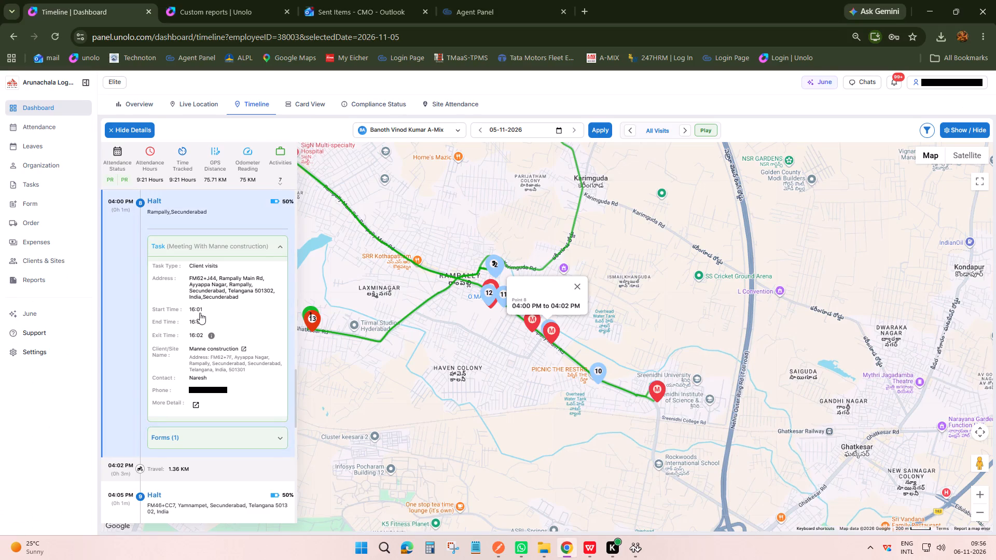
{"action": "left_click", "coordinate": [589, 557]}
{"action": "left_click", "coordinate": [185, 2]}
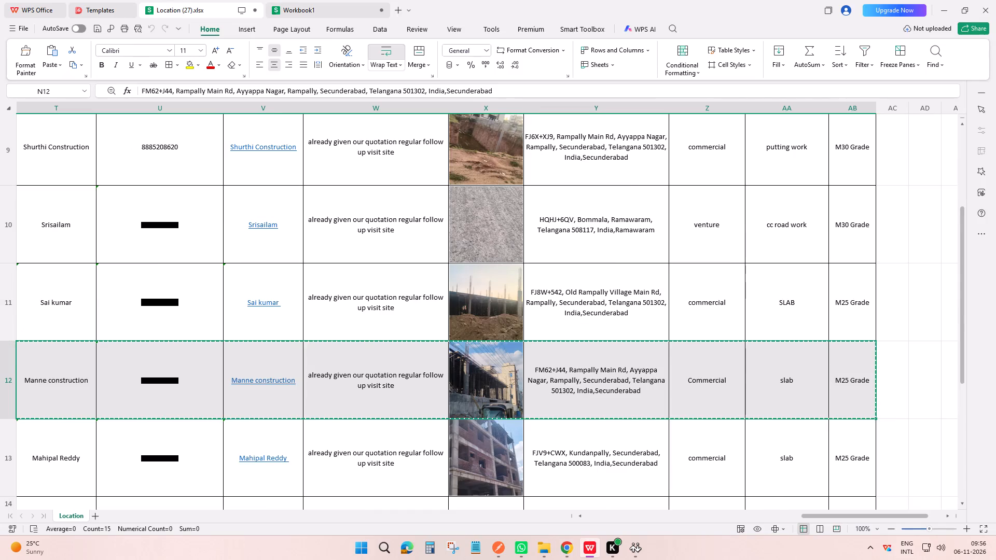
{"action": "key", "text": "ctrl+c"}
{"action": "left_click", "coordinate": [322, 0]}
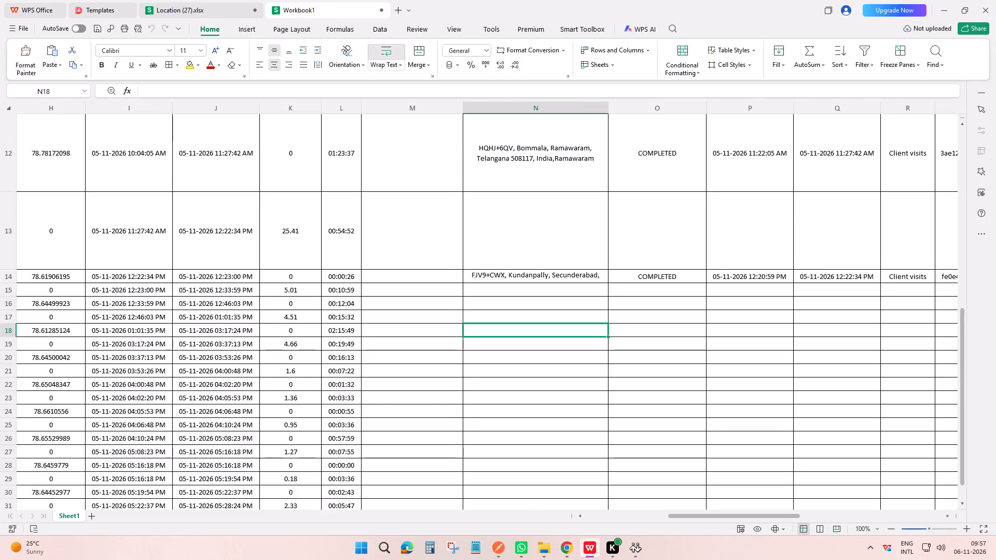
{"action": "left_click_drag", "start_coordinate": [123, 387], "coordinate": [272, 385]}
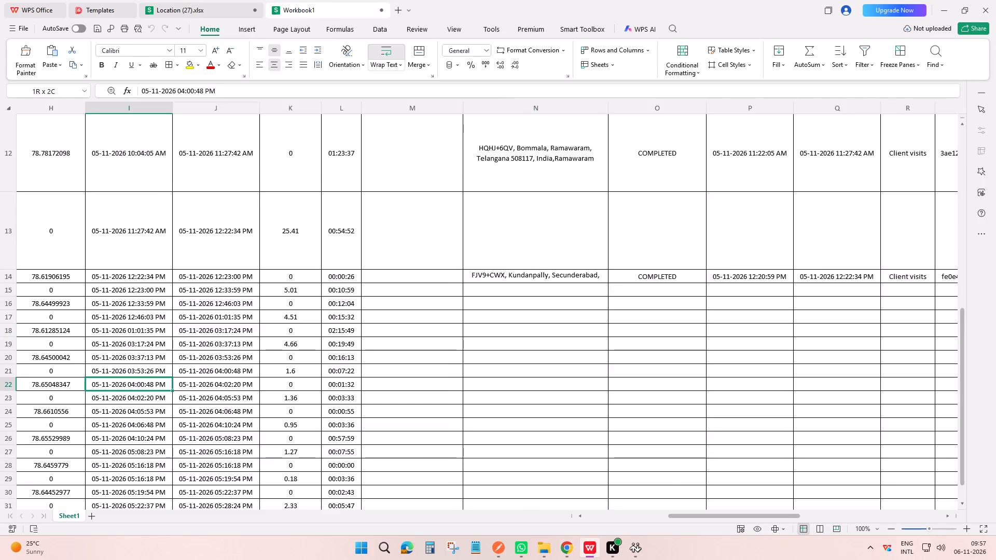
{"action": "left_click_drag", "start_coordinate": [272, 385], "coordinate": [517, 390]}
{"action": "left_click", "coordinate": [519, 387]}
{"action": "key", "text": "ctrl+v"}
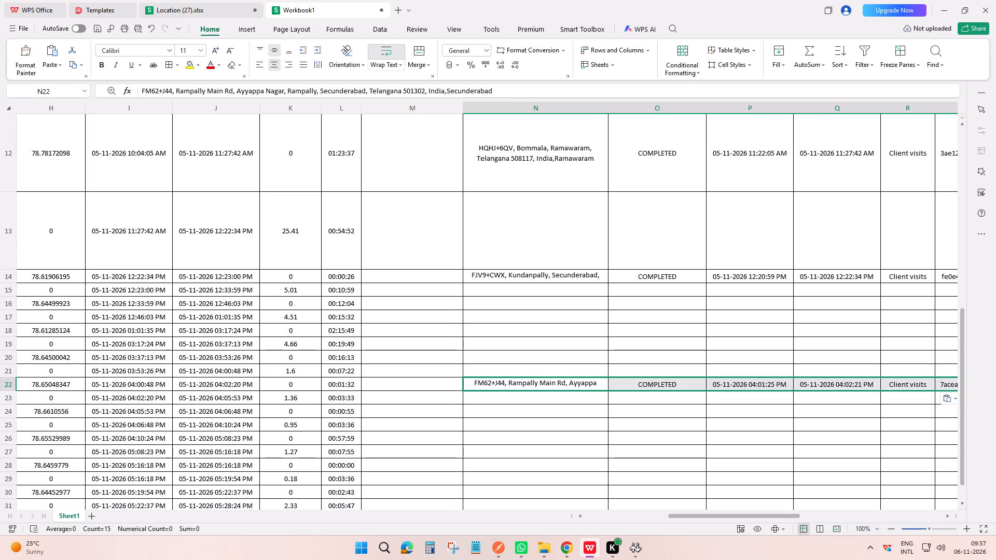
{"action": "left_click", "coordinate": [514, 400]}
Switch to Chrome and examine the 4:05 PM Yamnampet halt in the timeline, expanding its Meeting With Venu task details.
{"action": "left_click", "coordinate": [564, 544]}
{"action": "scroll", "coordinate": [187, 362], "scroll_direction": "down", "scroll_amount": 4}
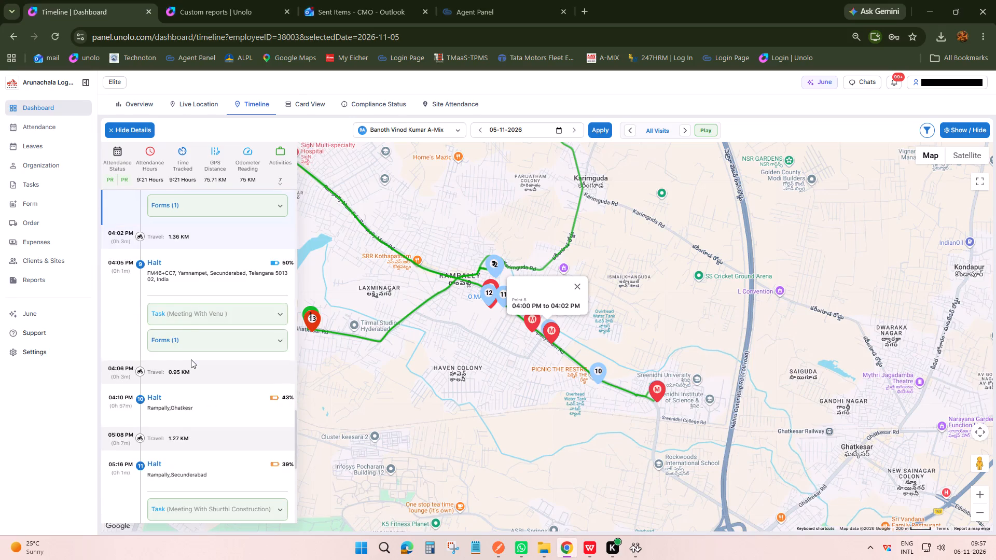
{"action": "left_click", "coordinate": [254, 311]}
{"action": "scroll", "coordinate": [254, 311], "scroll_direction": "down", "scroll_amount": 1}
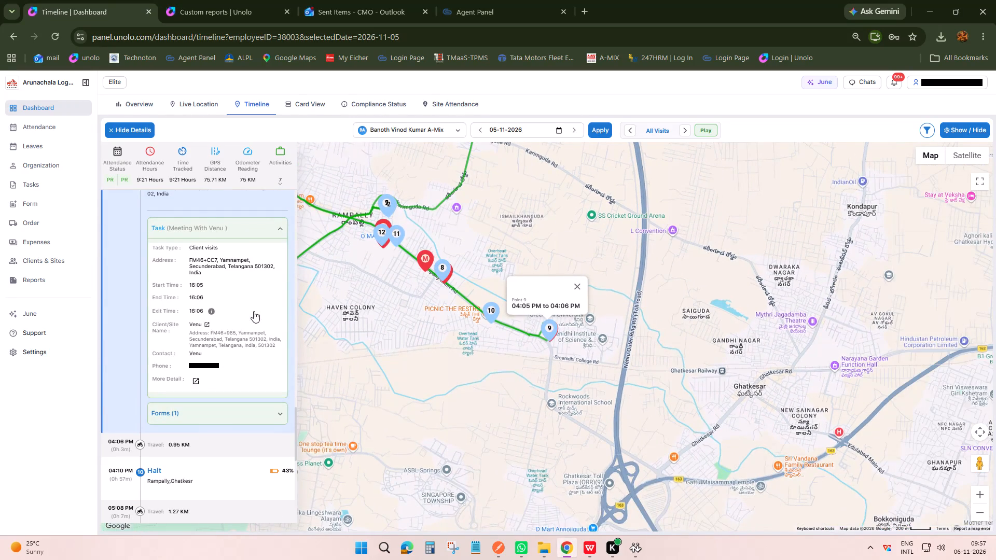
{"action": "scroll", "coordinate": [254, 311], "scroll_direction": "up", "scroll_amount": 1}
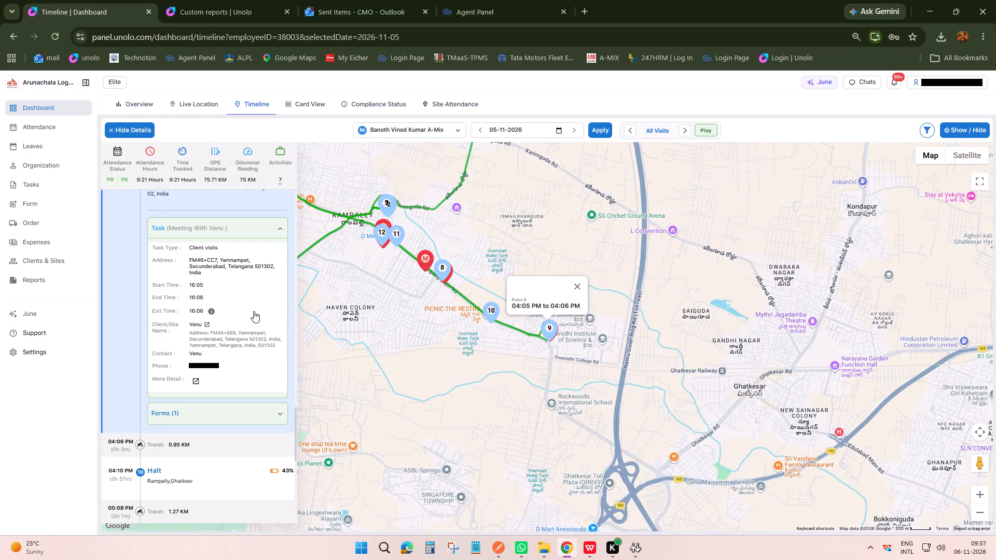
{"action": "scroll", "coordinate": [254, 311], "scroll_direction": "down", "scroll_amount": 2}
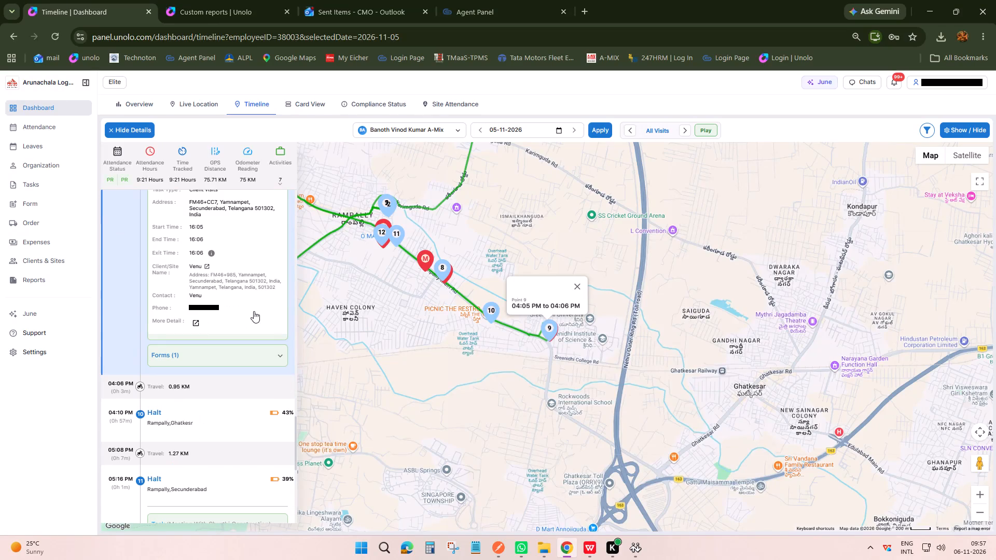
Switch to WPS, copy the Venu task details in row 8 of the Location sheet, from Task Address through Order type, and return to Workbook1.
{"action": "left_click", "coordinate": [595, 544]}
{"action": "left_click", "coordinate": [220, 0]}
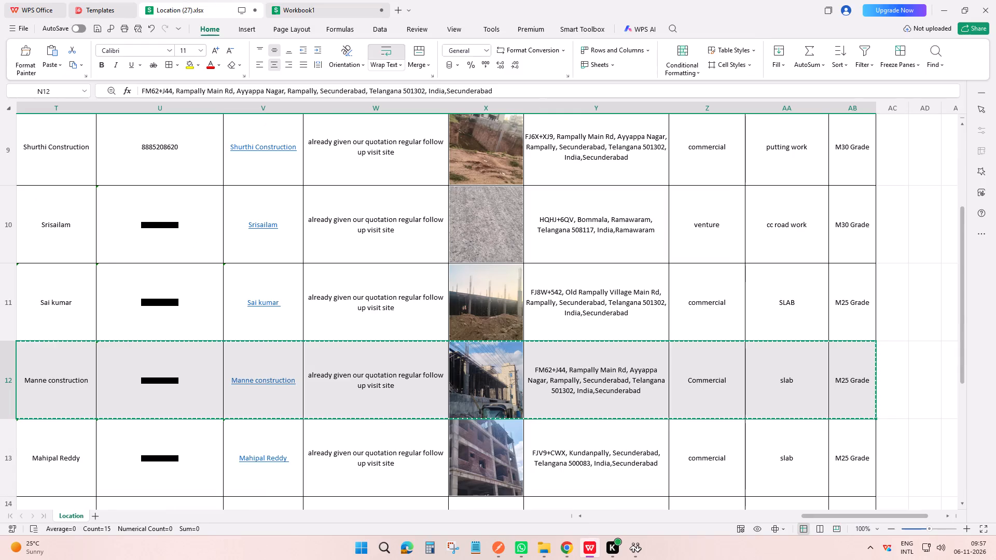
{"action": "scroll", "coordinate": [355, 273], "scroll_direction": "down", "scroll_amount": 5}
{"action": "scroll", "coordinate": [355, 273], "scroll_direction": "up", "scroll_amount": 7}
{"action": "scroll", "coordinate": [353, 274], "scroll_direction": "down", "scroll_amount": 1}
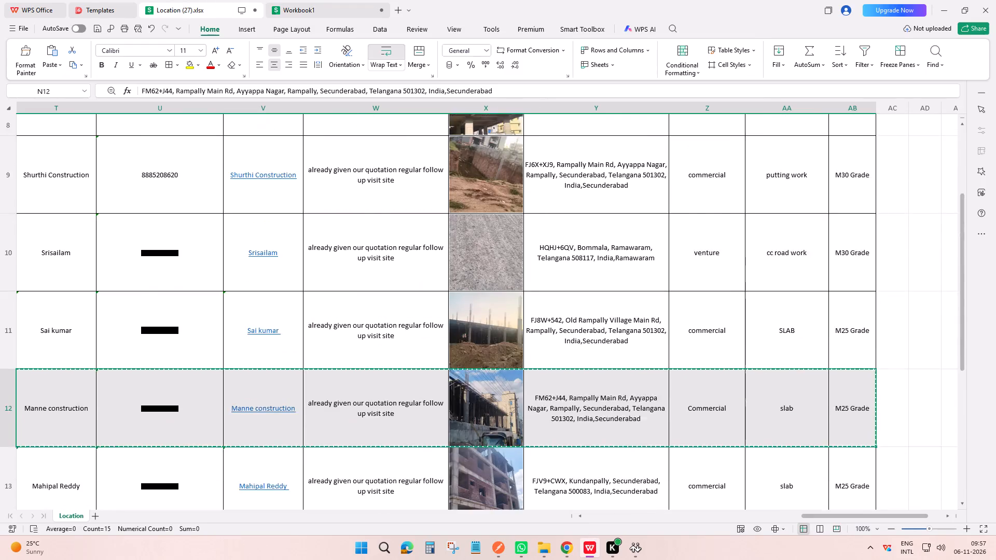
{"action": "scroll", "coordinate": [353, 274], "scroll_direction": "up", "scroll_amount": 3}
{"action": "left_click", "coordinate": [272, 202]}
{"action": "key", "text": "Left"}
{"action": "key", "text": "Left"}
{"action": "key", "text": "Left"}
{"action": "key", "text": "Left"}
{"action": "key", "text": "Left"}
{"action": "key", "text": "Left"}
{"action": "key", "text": "Left"}
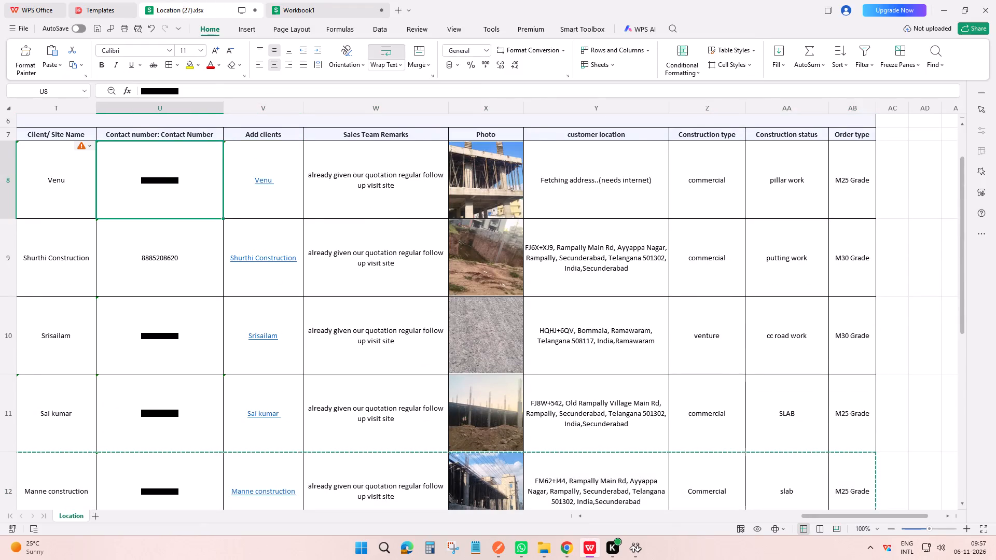
{"action": "key", "text": "Right"}
{"action": "key", "text": "Left"}
{"action": "key", "text": "Left"}
{"action": "key", "text": "Left"}
{"action": "key", "text": "Right"}
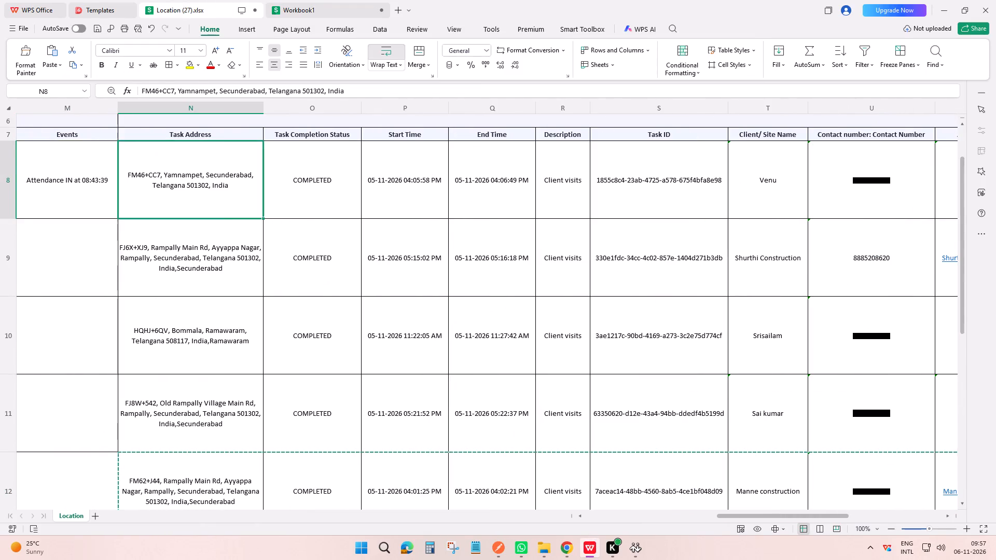
{"action": "key", "text": "ctrl+shift+Right"}
{"action": "key", "text": "ctrl+c"}
{"action": "left_click", "coordinate": [251, 0]}
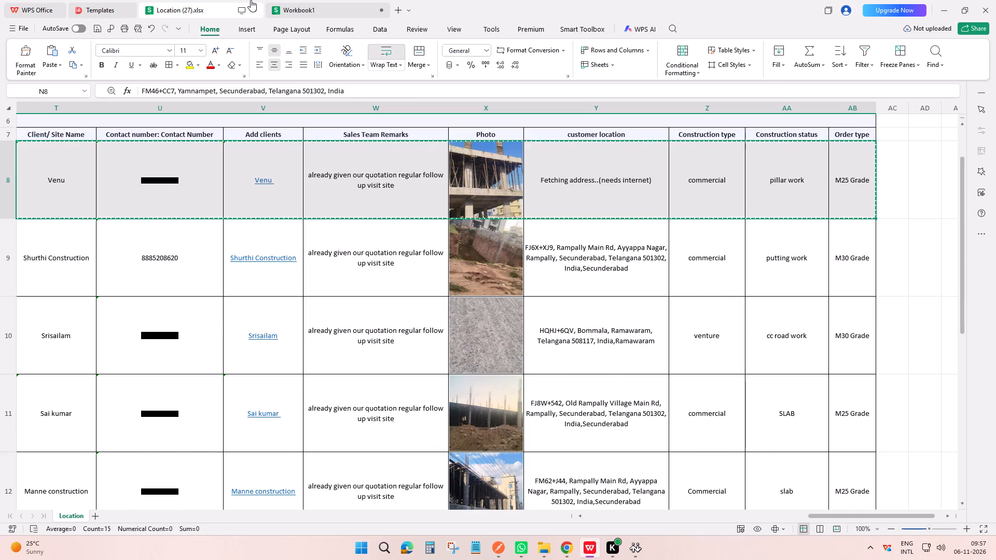
{"action": "left_click", "coordinate": [296, 0]}
Recheck the Venu halt time in the Chrome timeline and paste the copied task details at N24 in Workbook1, the 04:05:53 PM halt.
{"action": "scroll", "coordinate": [405, 270], "scroll_direction": "down", "scroll_amount": 4}
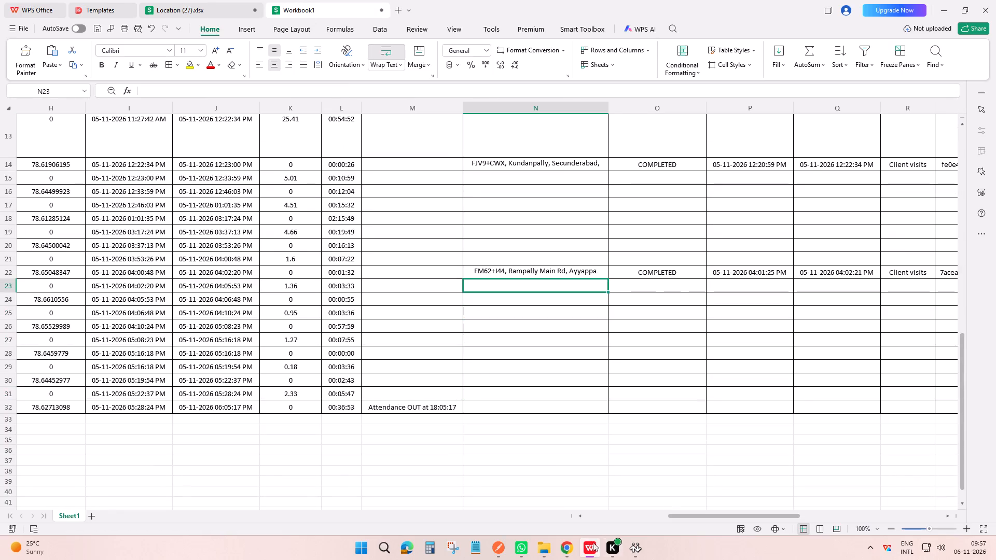
{"action": "left_click", "coordinate": [571, 551]}
{"action": "scroll", "coordinate": [147, 409], "scroll_direction": "down", "scroll_amount": 4}
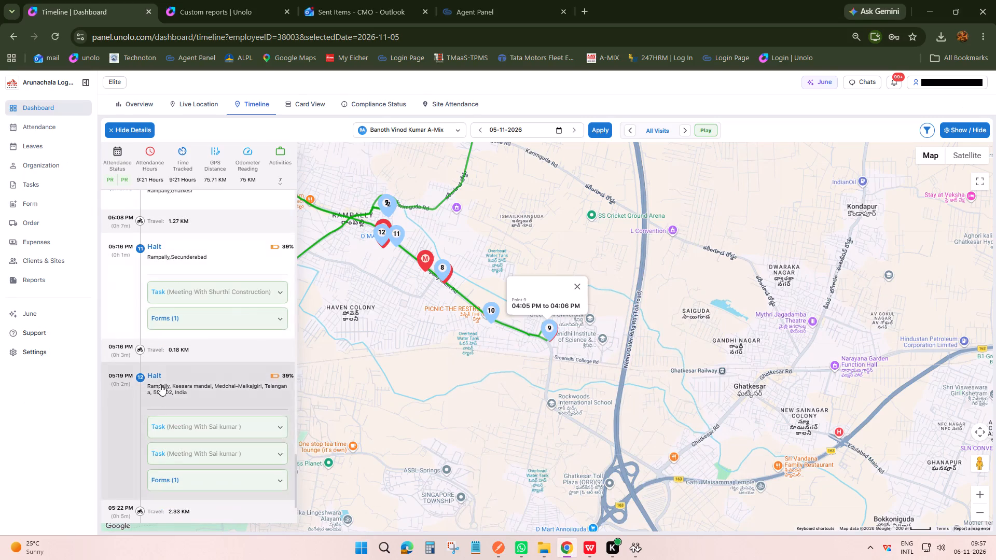
{"action": "scroll", "coordinate": [252, 300], "scroll_direction": "up", "scroll_amount": 4}
{"action": "scroll", "coordinate": [252, 300], "scroll_direction": "down", "scroll_amount": 1}
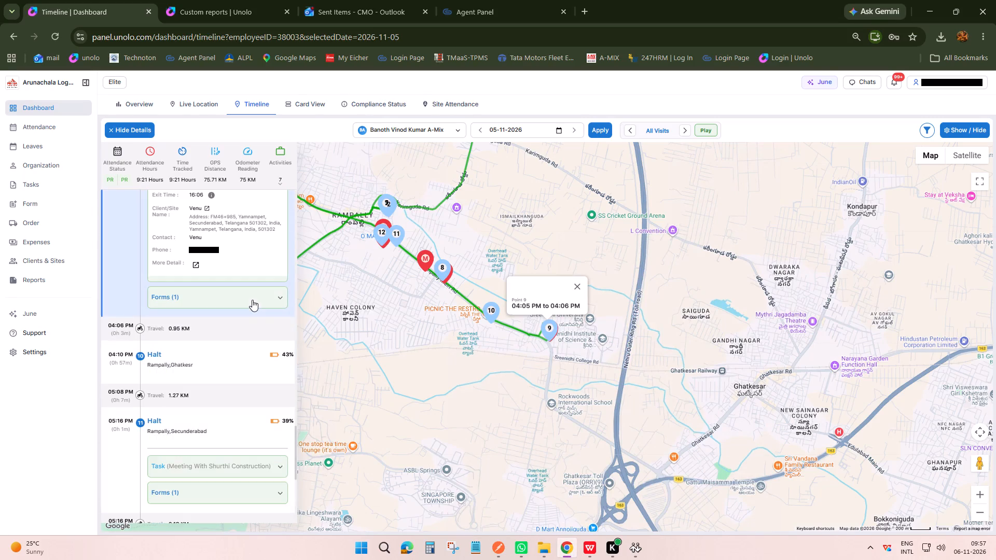
{"action": "scroll", "coordinate": [252, 300], "scroll_direction": "up", "scroll_amount": 3}
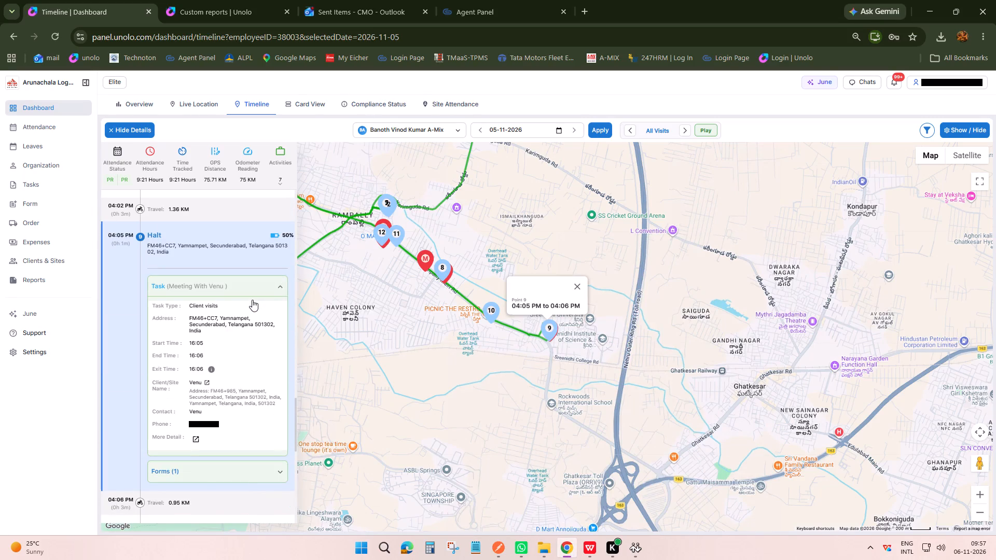
{"action": "left_click", "coordinate": [593, 557]}
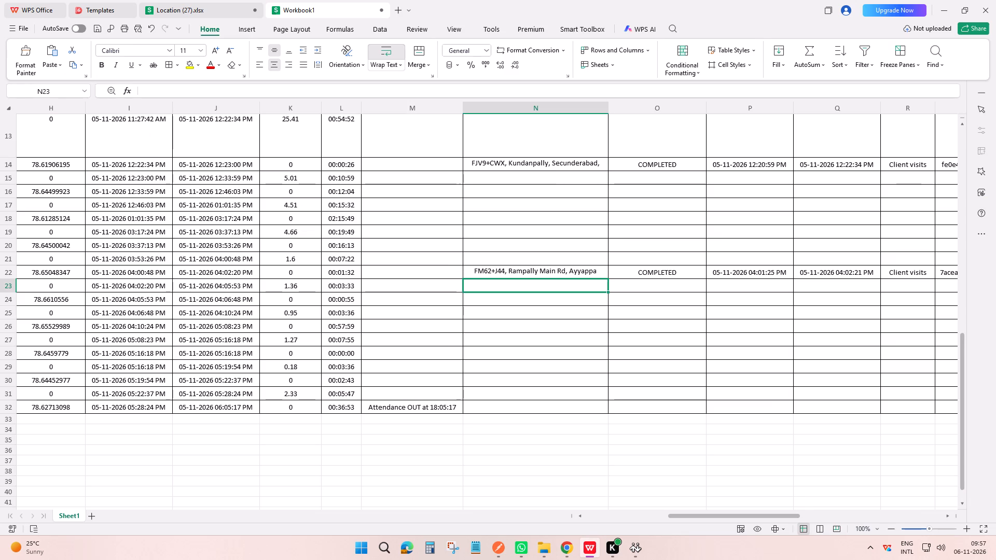
{"action": "left_click_drag", "start_coordinate": [133, 302], "coordinate": [479, 297]}
{"action": "left_click", "coordinate": [479, 297]}
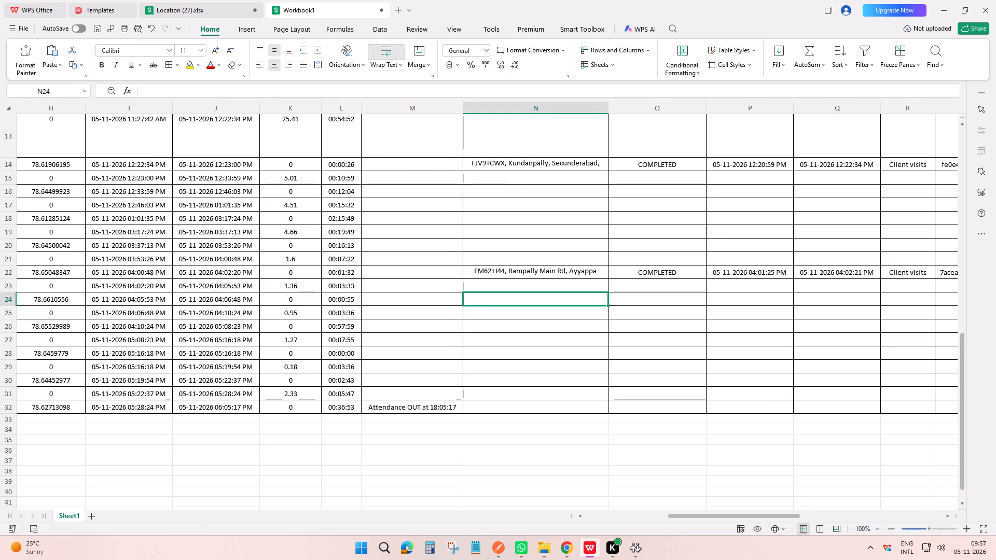
{"action": "key", "text": "ctrl+v"}
{"action": "left_click", "coordinate": [481, 307]}
{"action": "left_click", "coordinate": [483, 312]}
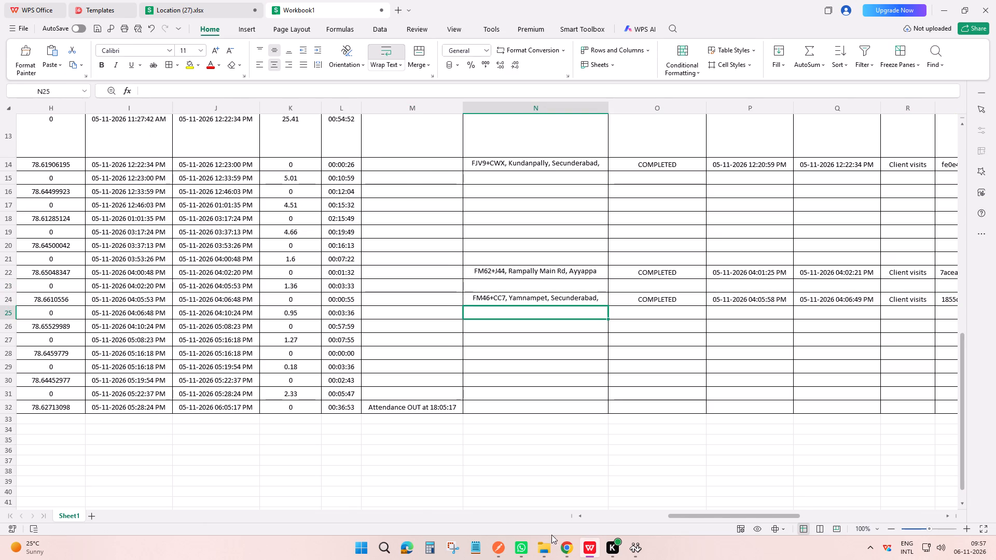
Switch to Chrome and find the next halt with a task, 5:16 PM at Rampally, expanding its Shurthi Construction task details.
{"action": "left_click", "coordinate": [567, 546]}
{"action": "scroll", "coordinate": [269, 355], "scroll_direction": "down", "scroll_amount": 6}
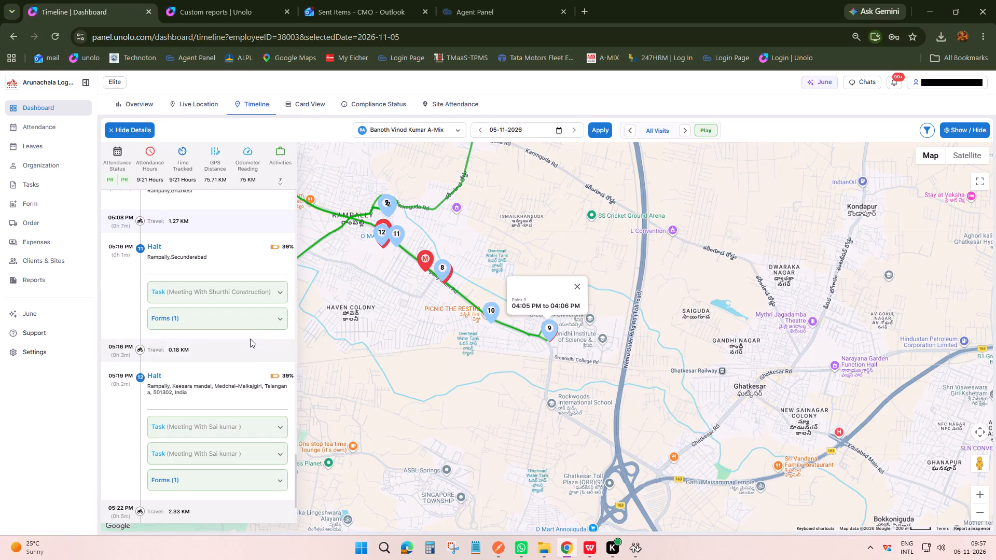
{"action": "left_click", "coordinate": [271, 295]}
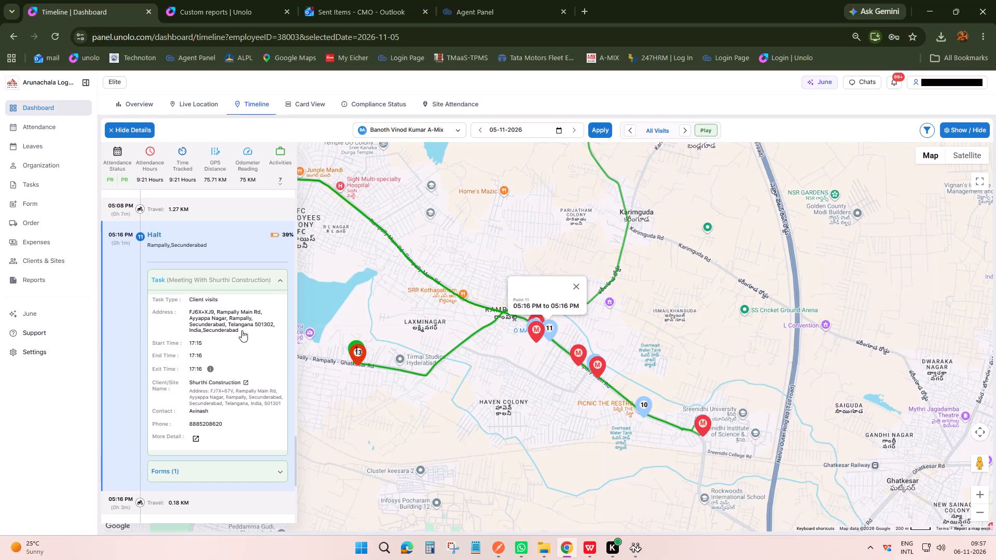
Switch to WPS, copy the Shurthi Construction task details in row 9 of the Location sheet, Task Address through Order type, and return to Workbook1.
{"action": "left_click", "coordinate": [585, 556]}
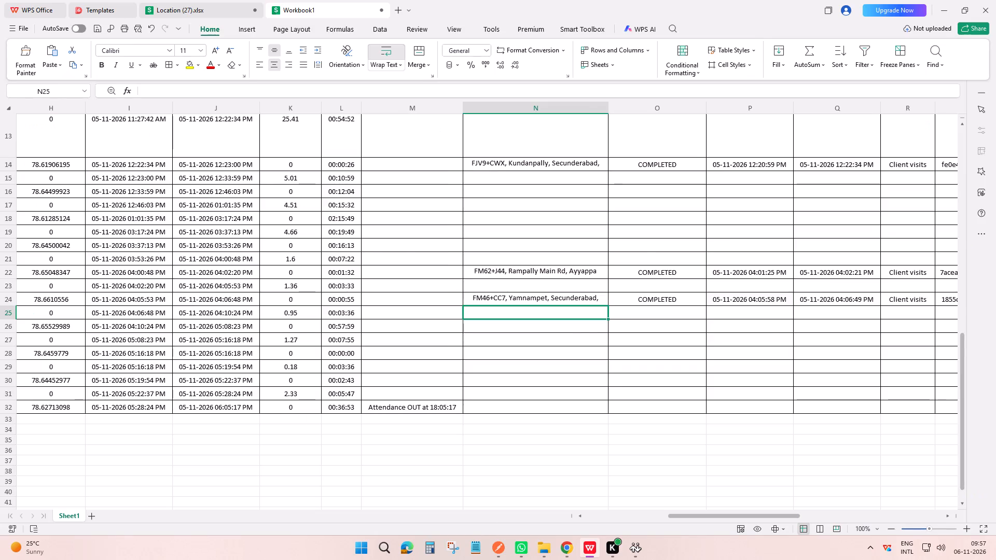
{"action": "left_click", "coordinate": [184, 0]}
{"action": "scroll", "coordinate": [351, 247], "scroll_direction": "down", "scroll_amount": 2}
{"action": "left_click", "coordinate": [266, 222]}
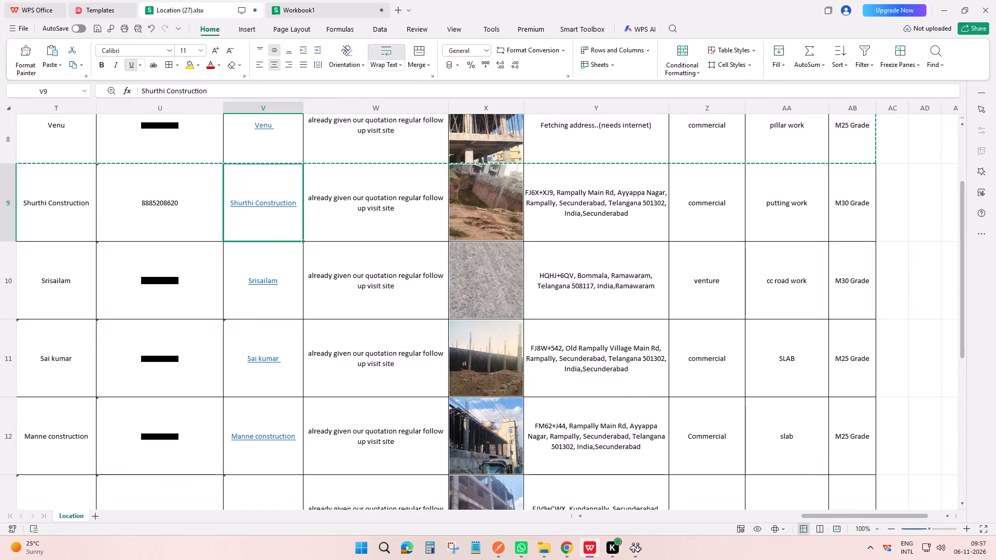
{"action": "key", "text": "Left"}
{"action": "key", "text": "Left"}
{"action": "key", "text": "Left"}
{"action": "key", "text": "Left"}
{"action": "key", "text": "Left"}
{"action": "key", "text": "Left"}
{"action": "key", "text": "Left"}
{"action": "key", "text": "Left"}
{"action": "key", "text": "Left"}
{"action": "key", "text": "Left"}
{"action": "key", "text": "Left"}
{"action": "key", "text": "Right"}
{"action": "key", "text": "Right"}
{"action": "key", "text": "Right"}
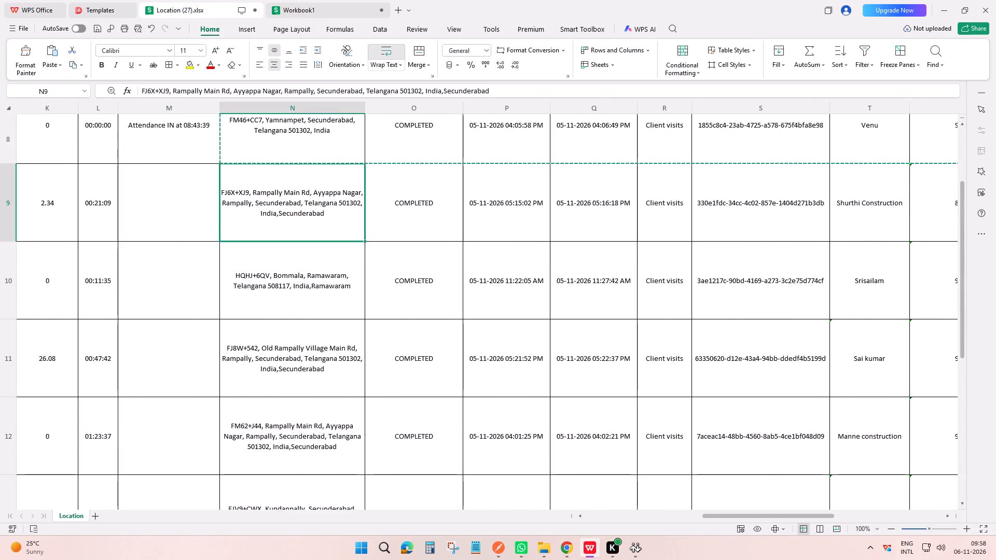
{"action": "key", "text": "ctrl+shift+Right"}
{"action": "key", "text": "ctrl+c"}
{"action": "left_click", "coordinate": [288, 0]}
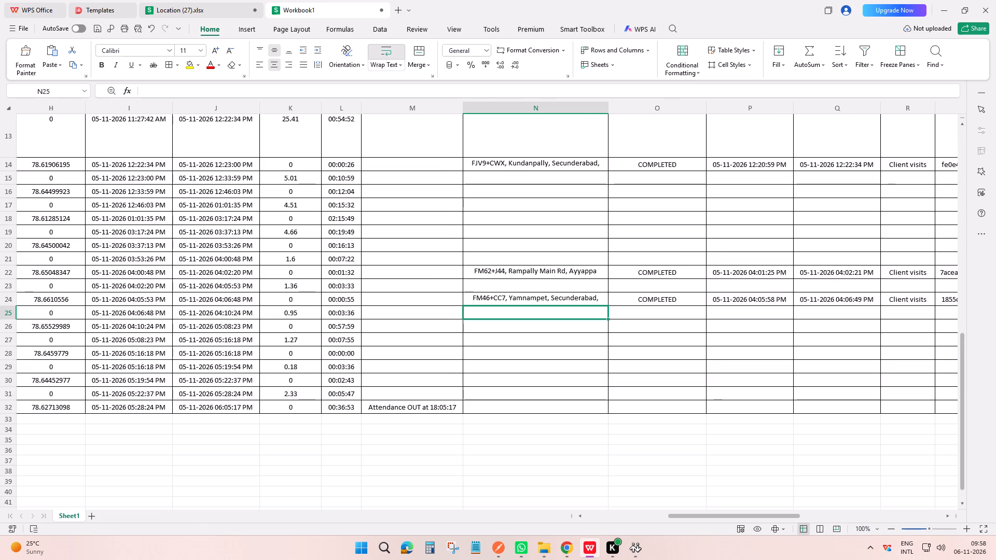
Recheck the Shurthi Construction halt in Chrome and paste its task details at N28 in Workbook1, the 05:16:18 PM halt.
{"action": "scroll", "coordinate": [500, 349], "scroll_direction": "down", "scroll_amount": 1}
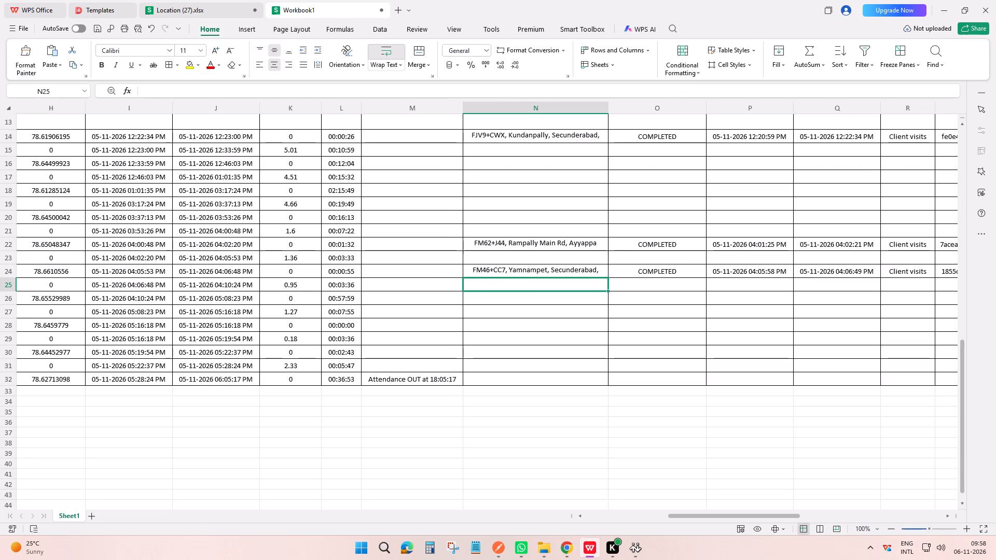
{"action": "left_click", "coordinate": [571, 559]}
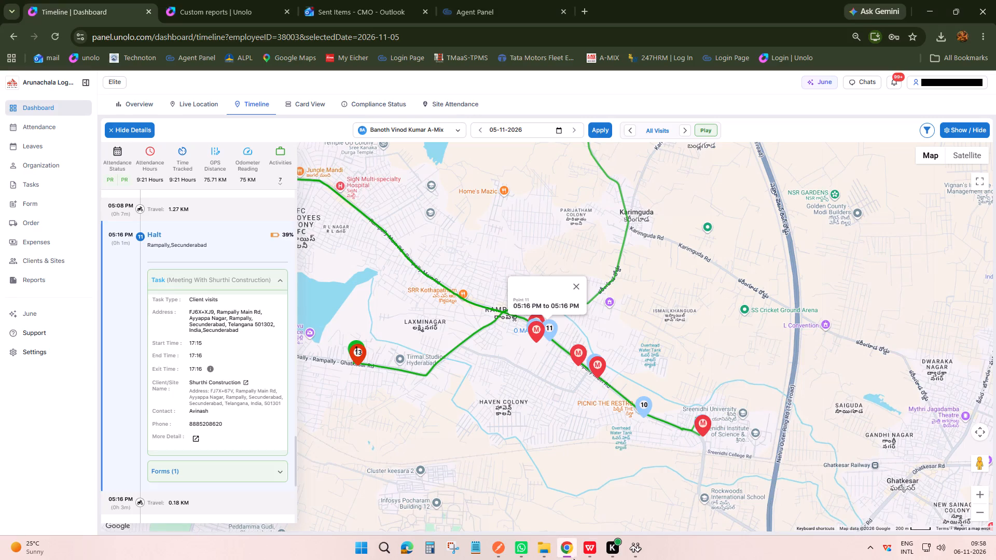
{"action": "left_click", "coordinate": [590, 555]}
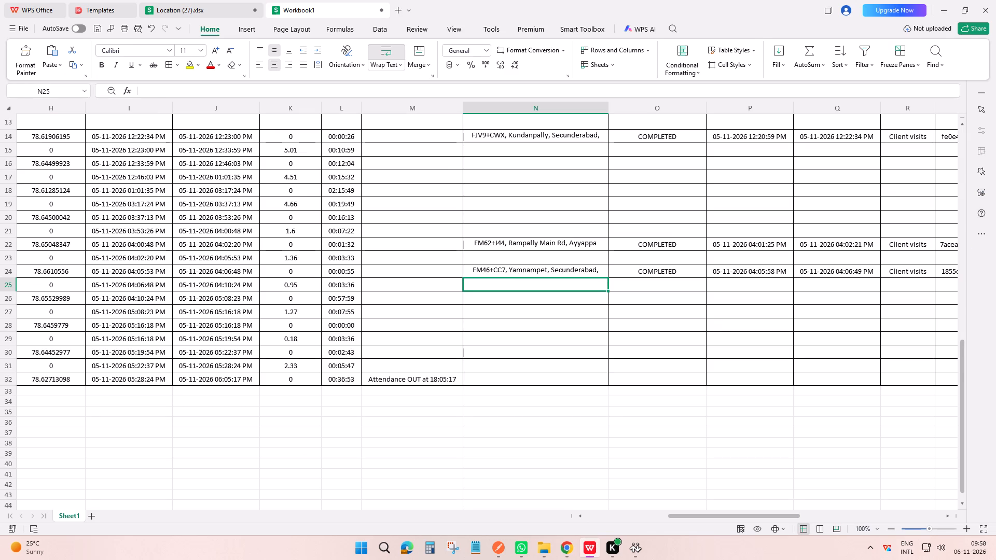
{"action": "left_click_drag", "start_coordinate": [131, 322], "coordinate": [481, 326]}
{"action": "left_click", "coordinate": [482, 326]}
{"action": "key", "text": "ctrl+v"}
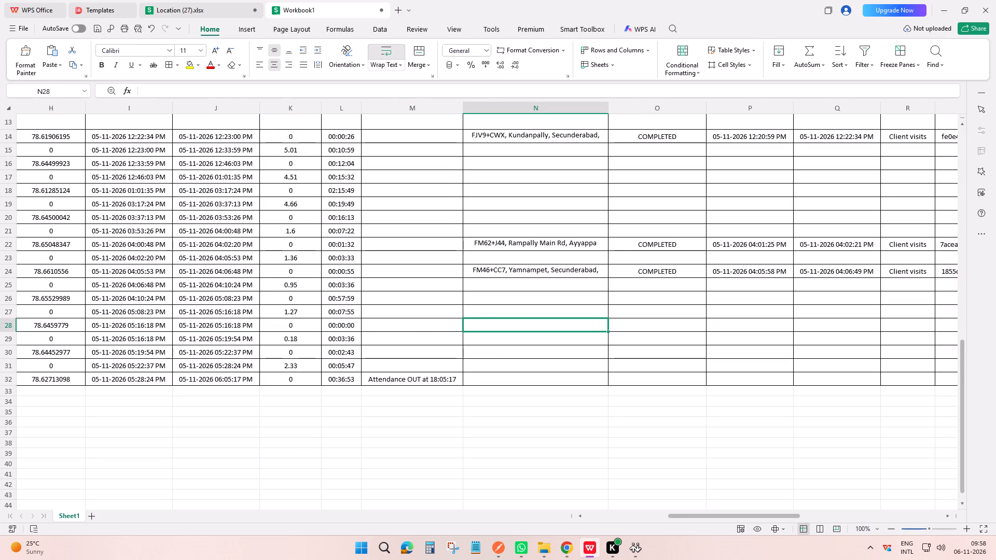
Switch to Chrome and find the 5:19 PM halt at Rampally, expanding the details of both its tasks.
{"action": "left_click", "coordinate": [570, 555]}
{"action": "scroll", "coordinate": [209, 370], "scroll_direction": "down", "scroll_amount": 2}
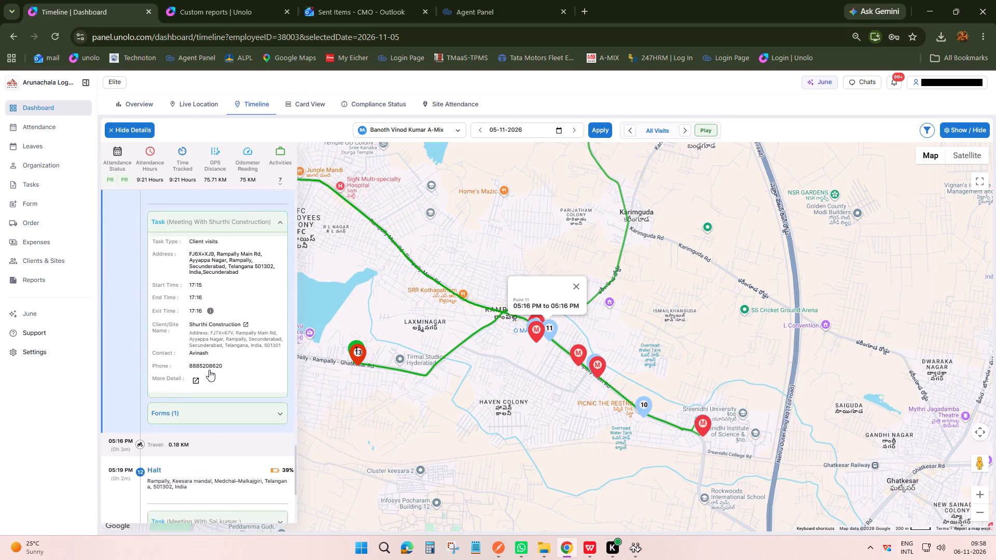
{"action": "scroll", "coordinate": [209, 370], "scroll_direction": "down", "scroll_amount": 3}
{"action": "left_click", "coordinate": [238, 337]}
{"action": "scroll", "coordinate": [239, 337], "scroll_direction": "down", "scroll_amount": 2}
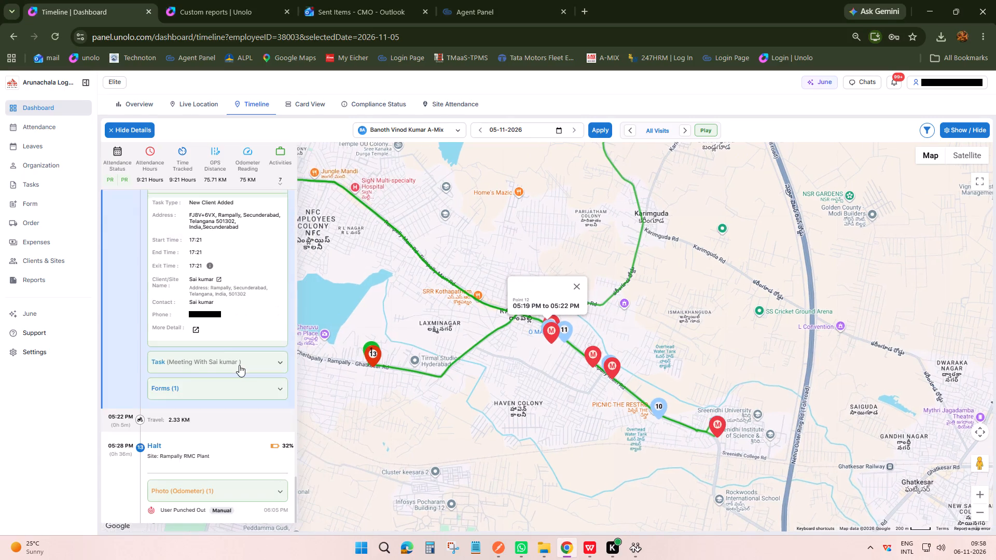
{"action": "left_click", "coordinate": [240, 365]}
{"action": "scroll", "coordinate": [220, 363], "scroll_direction": "down", "scroll_amount": 2}
Compare the two tasks at the 5:19 PM halt, New Client Added and Client visits, by address, start time and end time.
{"action": "scroll", "coordinate": [219, 363], "scroll_direction": "up", "scroll_amount": 3}
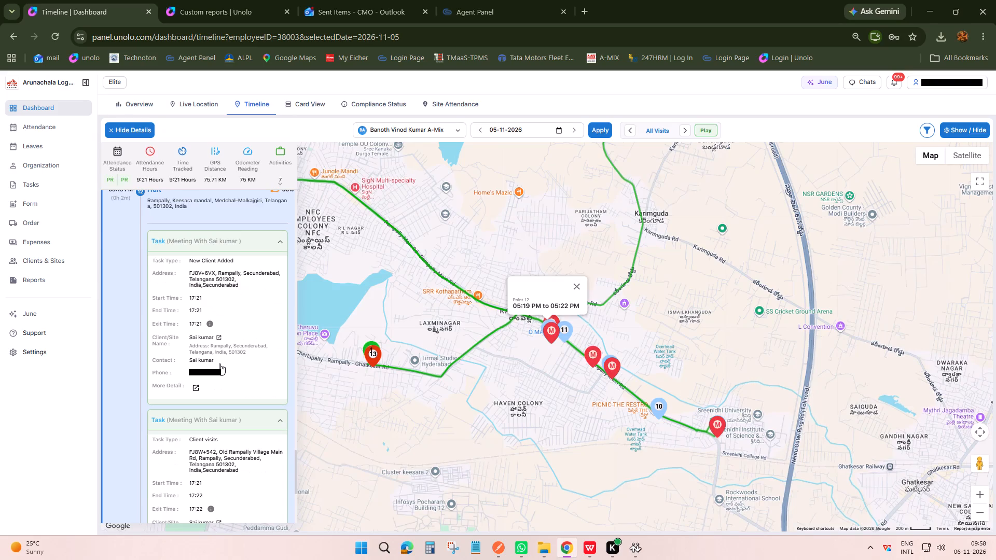
{"action": "scroll", "coordinate": [219, 363], "scroll_direction": "up", "scroll_amount": 1}
{"action": "scroll", "coordinate": [219, 363], "scroll_direction": "down", "scroll_amount": 2}
{"action": "scroll", "coordinate": [219, 363], "scroll_direction": "up", "scroll_amount": 2}
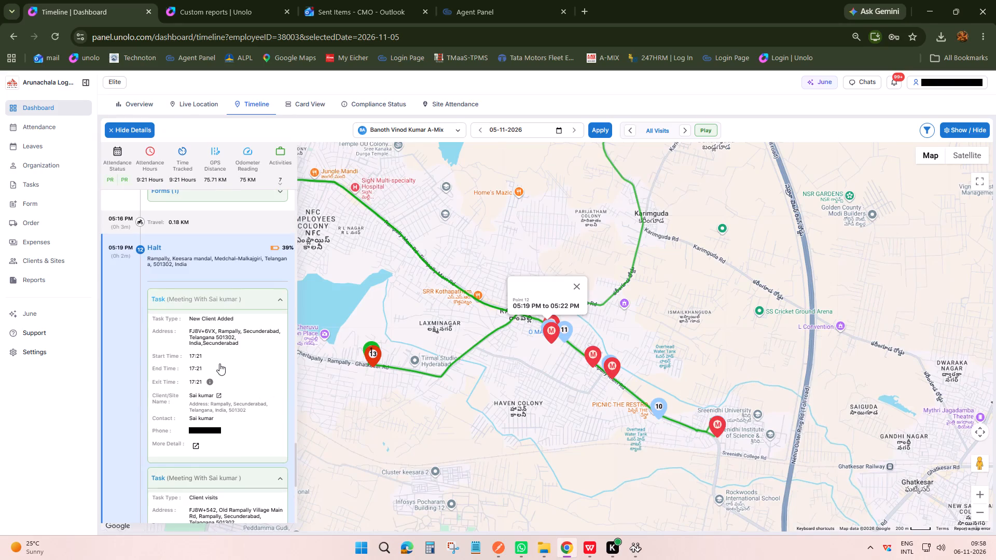
{"action": "scroll", "coordinate": [219, 363], "scroll_direction": "down", "scroll_amount": 4}
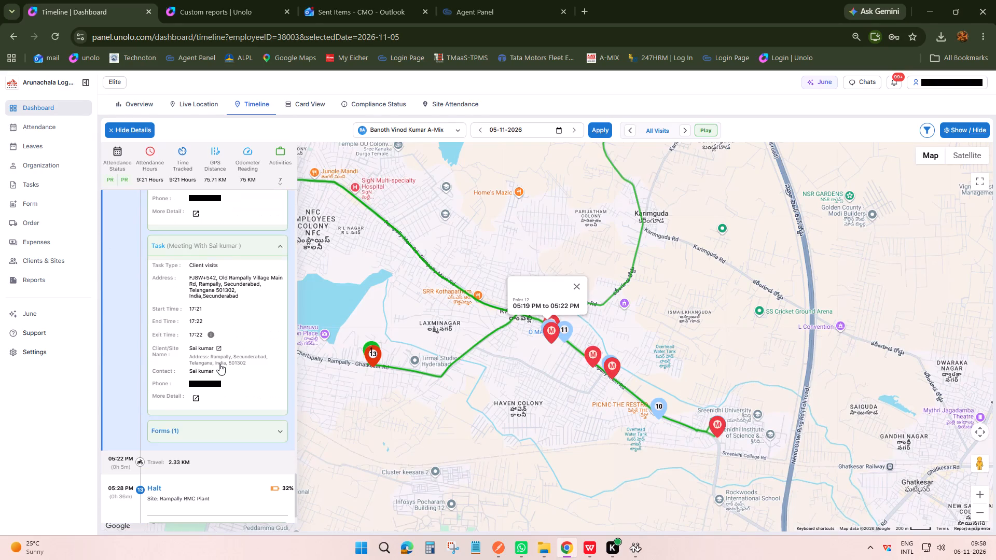
{"action": "scroll", "coordinate": [219, 363], "scroll_direction": "up", "scroll_amount": 4}
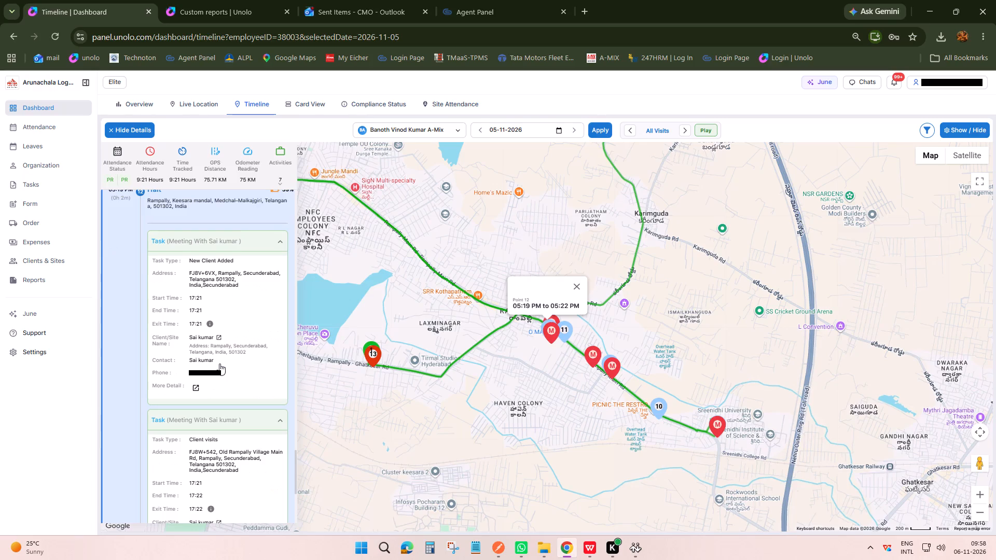
{"action": "scroll", "coordinate": [219, 363], "scroll_direction": "down", "scroll_amount": 5}
{"action": "scroll", "coordinate": [219, 363], "scroll_direction": "up", "scroll_amount": 1}
{"action": "scroll", "coordinate": [219, 363], "scroll_direction": "down", "scroll_amount": 4}
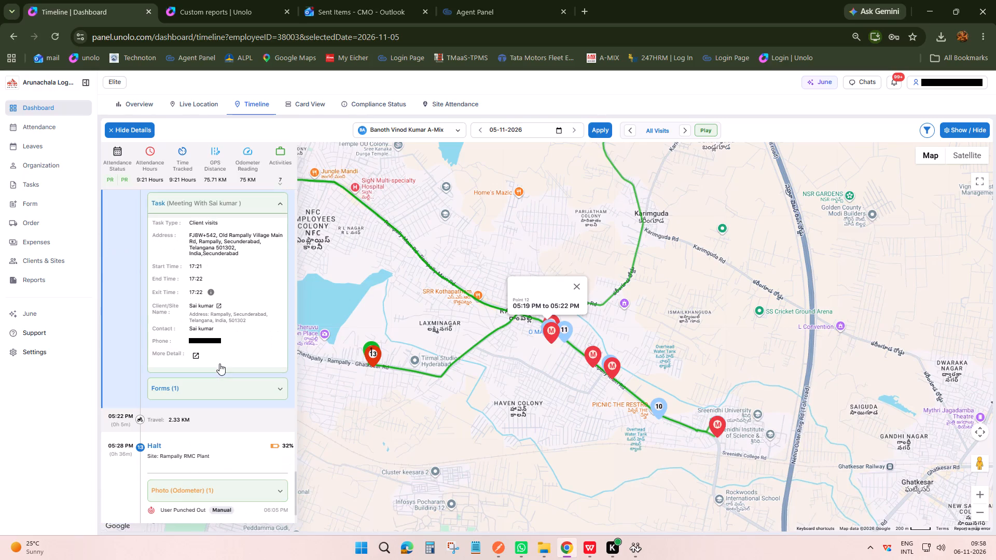
{"action": "scroll", "coordinate": [219, 363], "scroll_direction": "up", "scroll_amount": 4}
{"action": "scroll", "coordinate": [219, 363], "scroll_direction": "down", "scroll_amount": 2}
{"action": "scroll", "coordinate": [219, 363], "scroll_direction": "up", "scroll_amount": 1}
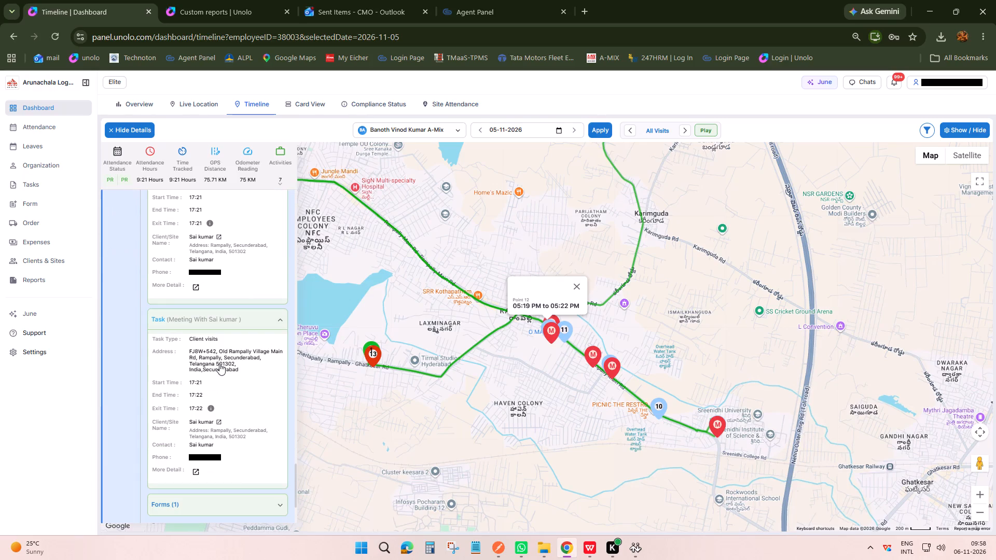
{"action": "scroll", "coordinate": [219, 363], "scroll_direction": "up", "scroll_amount": 2}
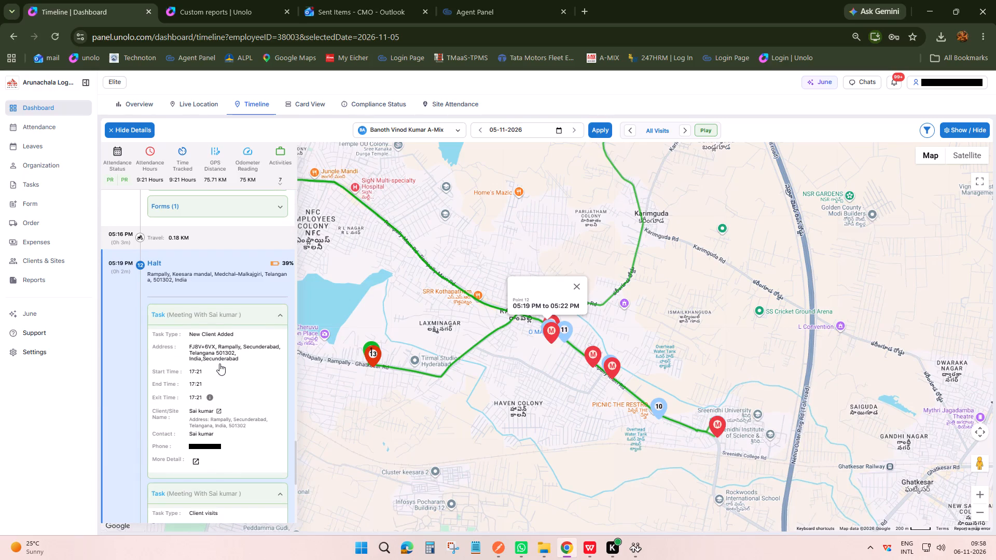
{"action": "scroll", "coordinate": [219, 363], "scroll_direction": "down", "scroll_amount": 3}
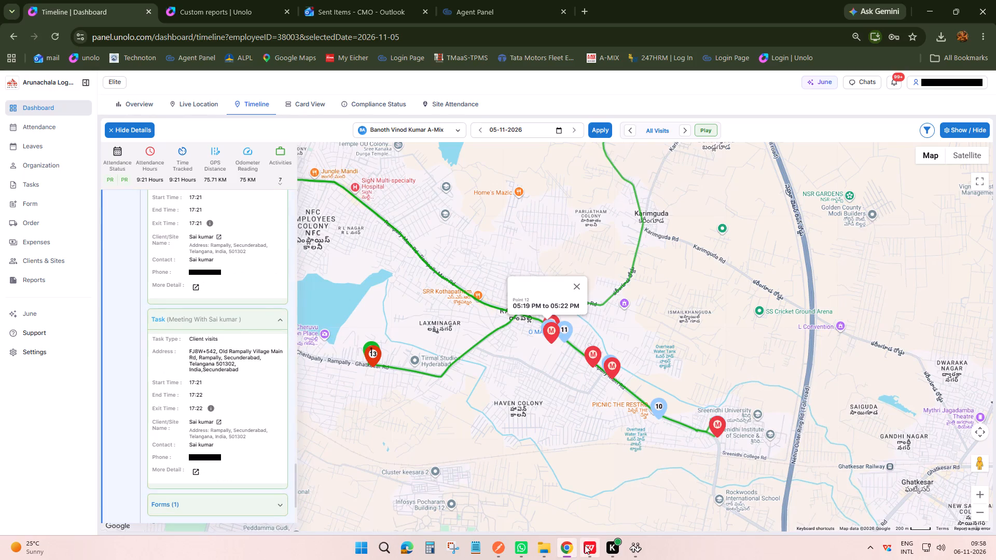
Switch to WPS, copy the halt's client-visit task details in row 11 of the Location sheet, Task Address through Order type, and return to Workbook1.
{"action": "left_click", "coordinate": [587, 546]}
{"action": "left_click", "coordinate": [207, 0]}
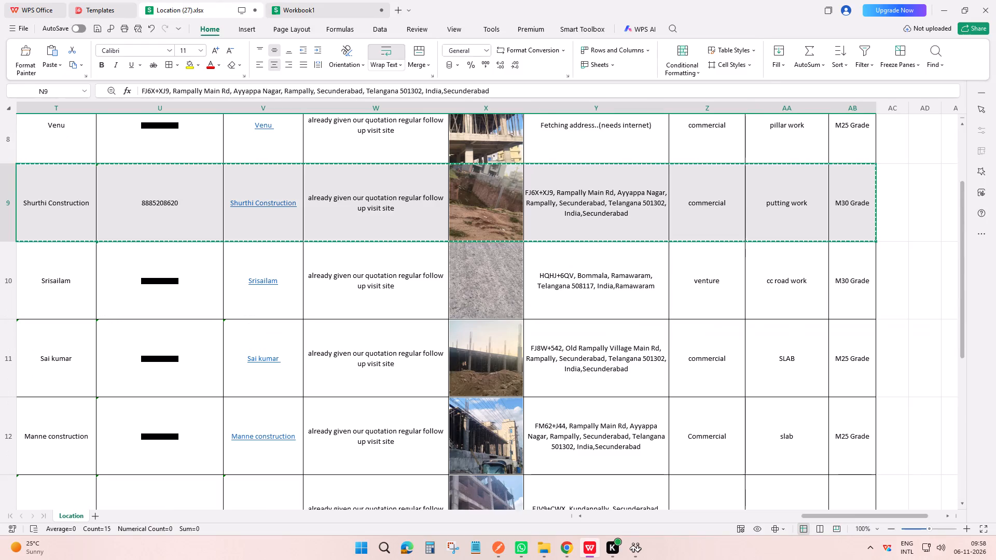
{"action": "scroll", "coordinate": [379, 316], "scroll_direction": "down", "scroll_amount": 2}
{"action": "scroll", "coordinate": [379, 316], "scroll_direction": "up", "scroll_amount": 6}
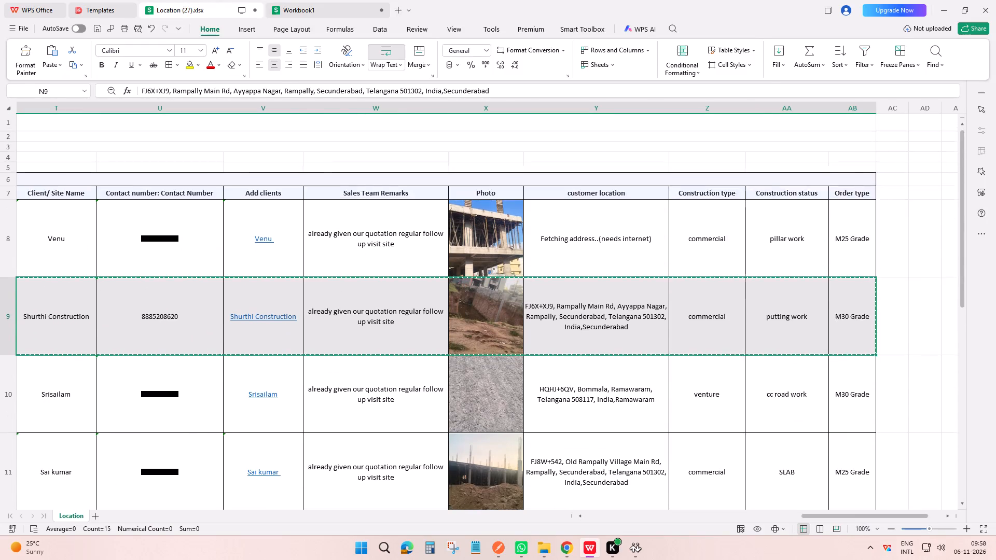
{"action": "scroll", "coordinate": [379, 316], "scroll_direction": "down", "scroll_amount": 6}
{"action": "left_click", "coordinate": [258, 321]}
{"action": "key", "text": "Left"}
{"action": "key", "text": "Left"}
{"action": "key", "text": "Left"}
{"action": "key", "text": "Left"}
{"action": "key", "text": "Left"}
{"action": "key", "text": "Left"}
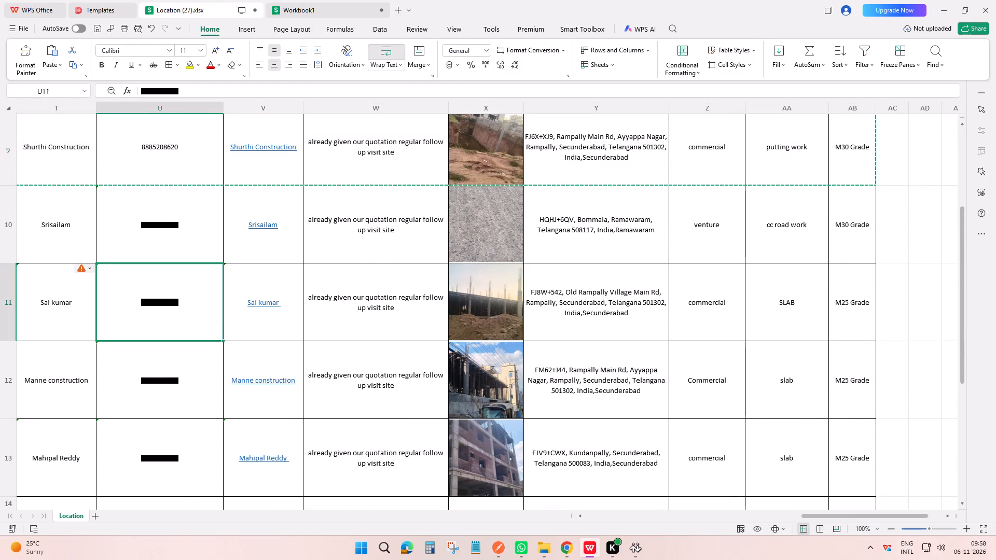
{"action": "key", "text": "Left"}
{"action": "key", "text": "Left"}
{"action": "key", "text": "ctrl+shift+Right"}
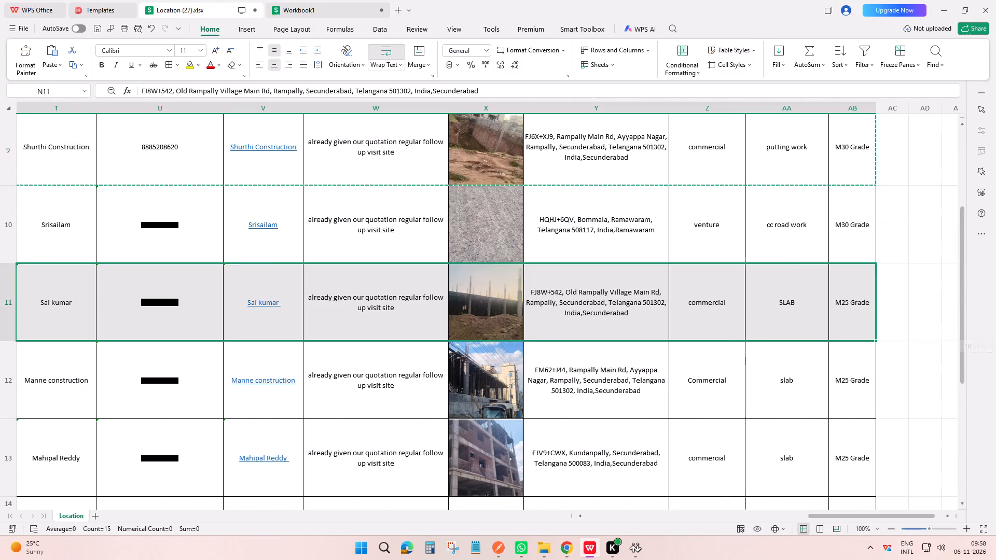
{"action": "key", "text": "ctrl+c"}
{"action": "left_click", "coordinate": [297, 0]}
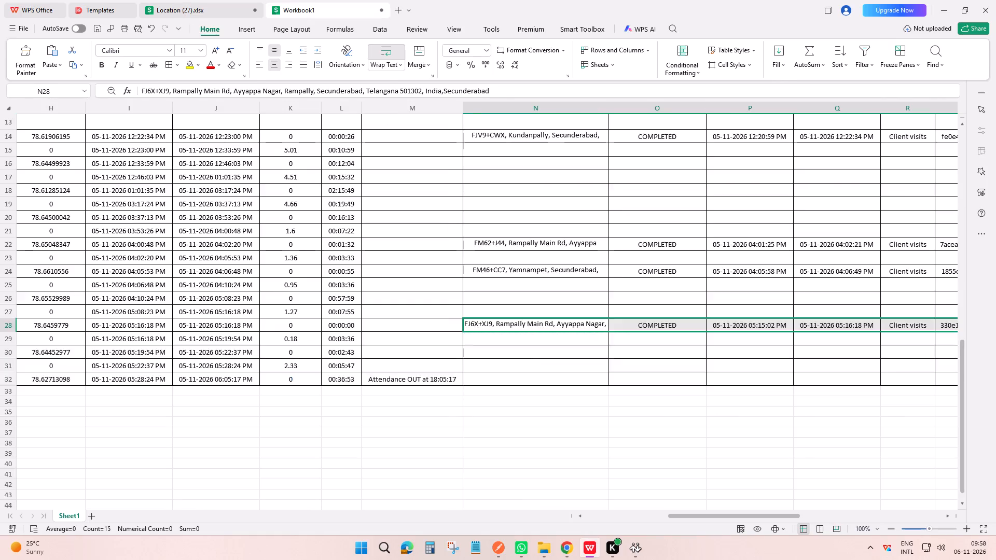
Recheck the halt in the Chrome timeline and paste the copied task details at N30 in Workbook1, the 05:19:54 PM halt.
{"action": "scroll", "coordinate": [491, 342], "scroll_direction": "down", "scroll_amount": 2}
{"action": "left_click", "coordinate": [575, 559]}
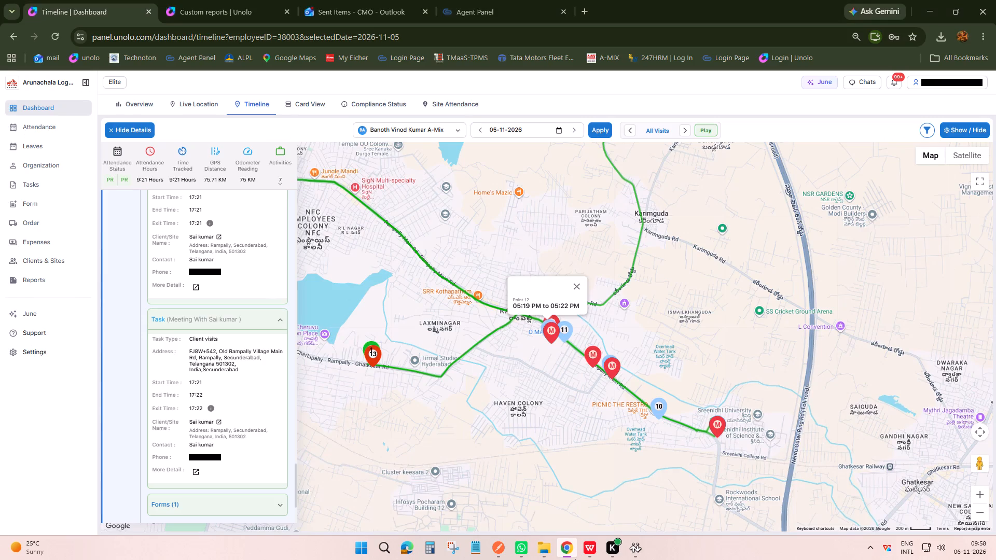
{"action": "scroll", "coordinate": [208, 361], "scroll_direction": "up", "scroll_amount": 2}
{"action": "scroll", "coordinate": [208, 361], "scroll_direction": "down", "scroll_amount": 4}
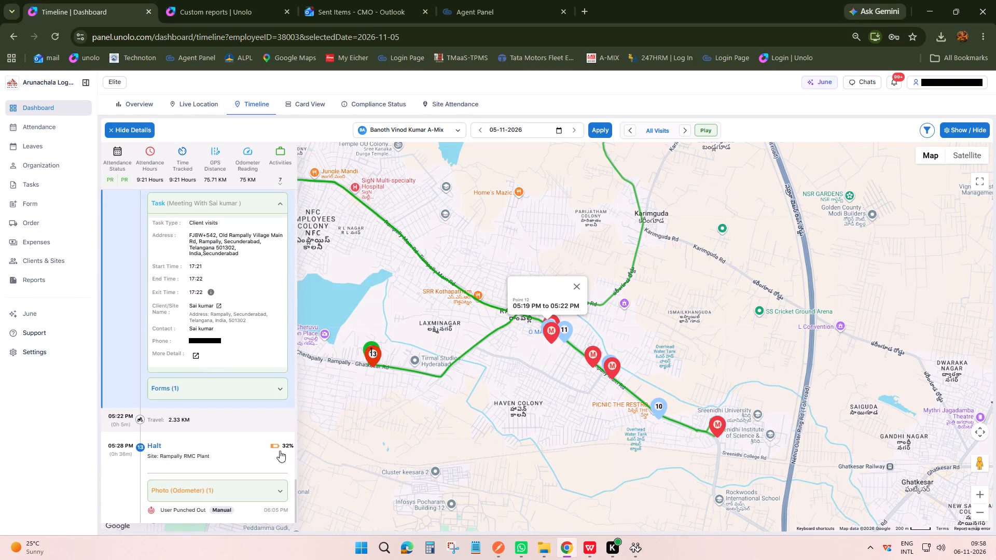
{"action": "left_click", "coordinate": [582, 545]}
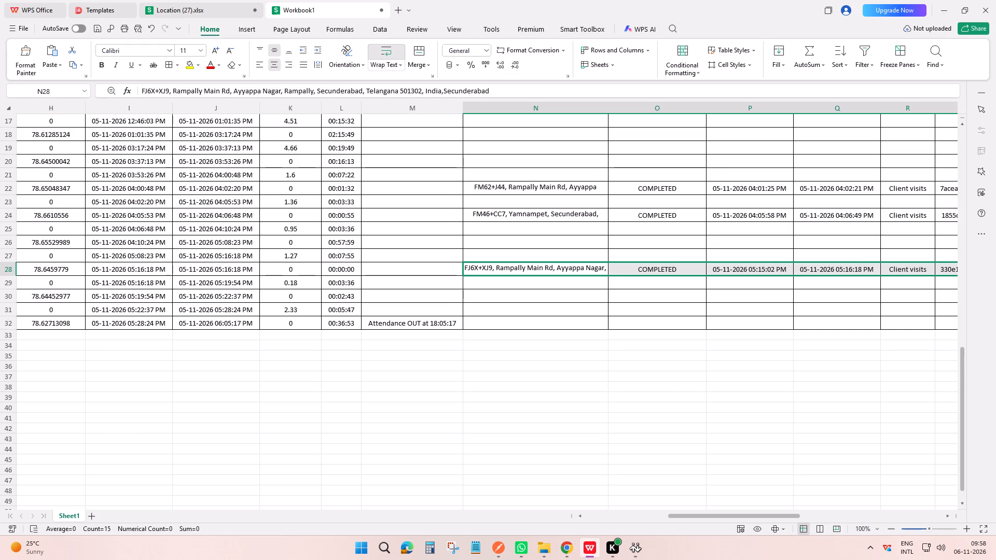
{"action": "left_click_drag", "start_coordinate": [129, 293], "coordinate": [503, 296]}
{"action": "left_click", "coordinate": [503, 296]}
{"action": "key", "text": "ctrl+v"}
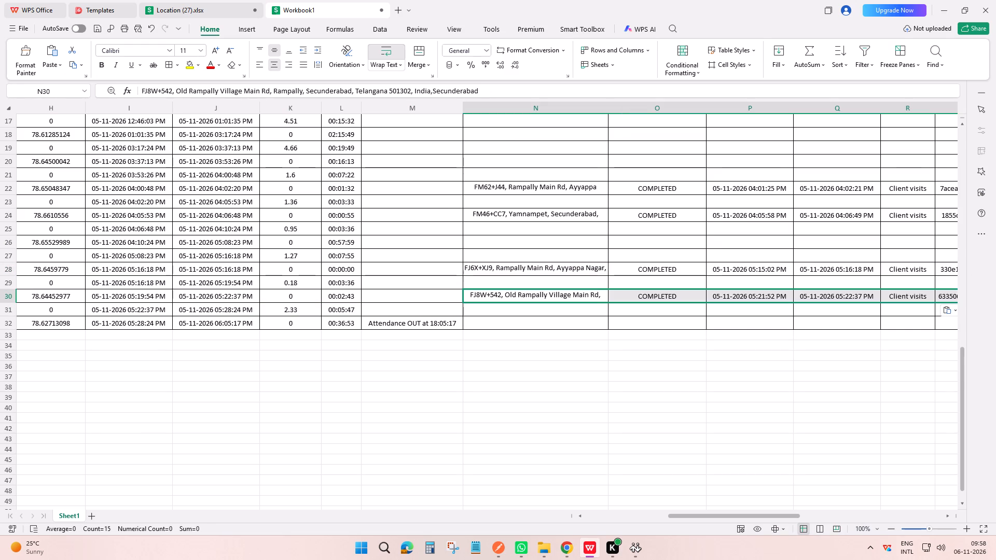
Autofit the row heights across the whole sheet in Workbook1.
{"action": "left_click", "coordinate": [8, 102]}
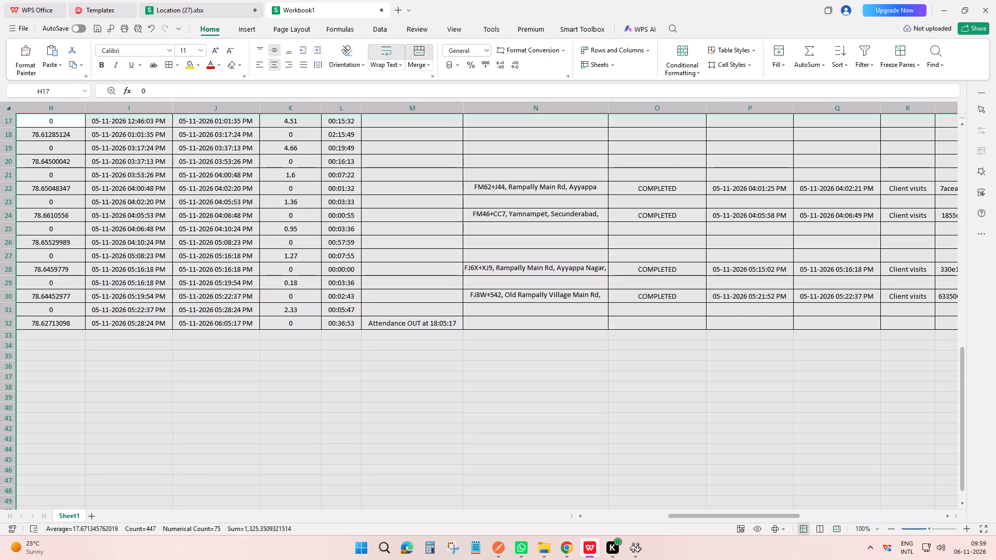
{"action": "double_click", "coordinate": [16, 127]}
Review the pasted task details in the Task Address column from row 12 to row 30, and return to the sheet's first rows and columns.
{"action": "scroll", "coordinate": [496, 320], "scroll_direction": "down", "scroll_amount": 1}
{"action": "scroll", "coordinate": [496, 320], "scroll_direction": "up", "scroll_amount": 14}
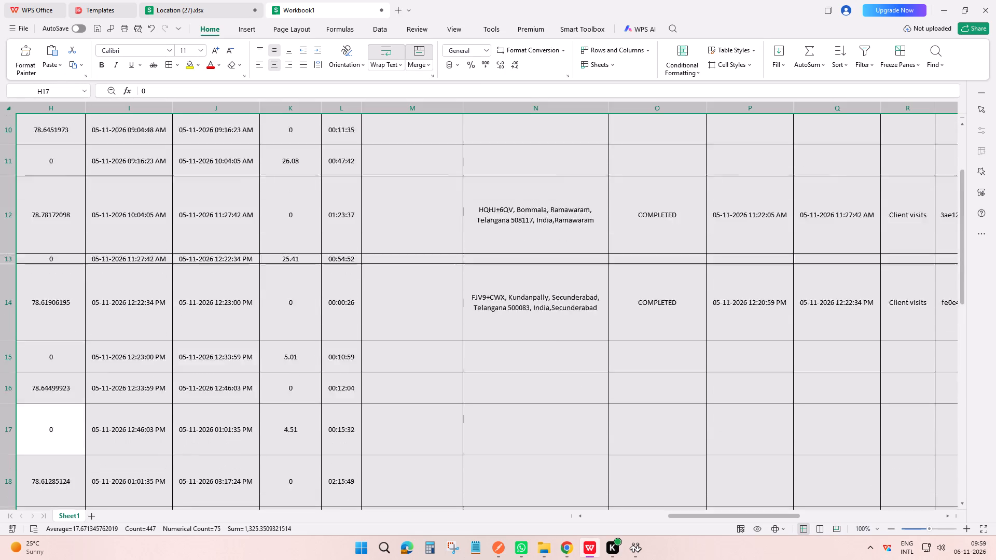
{"action": "scroll", "coordinate": [496, 320], "scroll_direction": "up", "scroll_amount": 6}
{"action": "left_click", "coordinate": [532, 286]}
{"action": "scroll", "coordinate": [532, 294], "scroll_direction": "down", "scroll_amount": 2}
{"action": "left_click", "coordinate": [530, 300]}
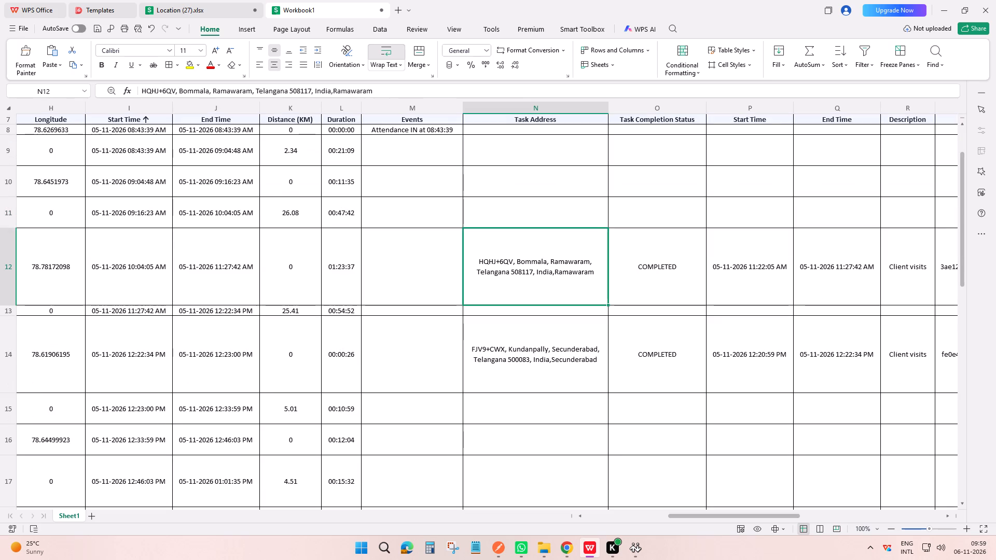
{"action": "left_click", "coordinate": [525, 348]}
{"action": "scroll", "coordinate": [548, 342], "scroll_direction": "down", "scroll_amount": 2}
{"action": "scroll", "coordinate": [548, 342], "scroll_direction": "up", "scroll_amount": 1}
{"action": "scroll", "coordinate": [548, 342], "scroll_direction": "down", "scroll_amount": 12}
{"action": "left_click", "coordinate": [534, 365]}
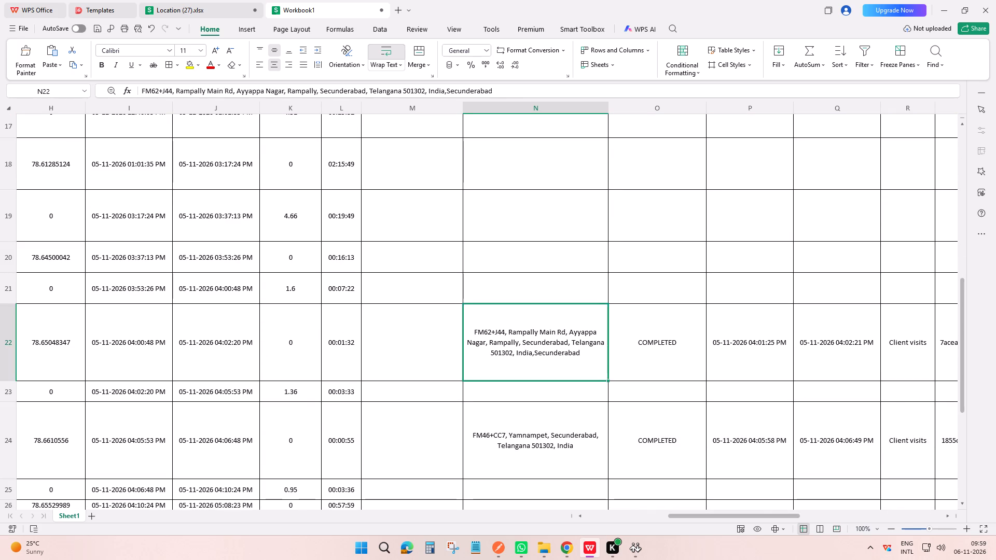
{"action": "left_click", "coordinate": [533, 450]}
{"action": "scroll", "coordinate": [584, 335], "scroll_direction": "down", "scroll_amount": 6}
{"action": "left_click", "coordinate": [541, 400]}
{"action": "scroll", "coordinate": [546, 389], "scroll_direction": "down", "scroll_amount": 2}
{"action": "left_click", "coordinate": [505, 440]}
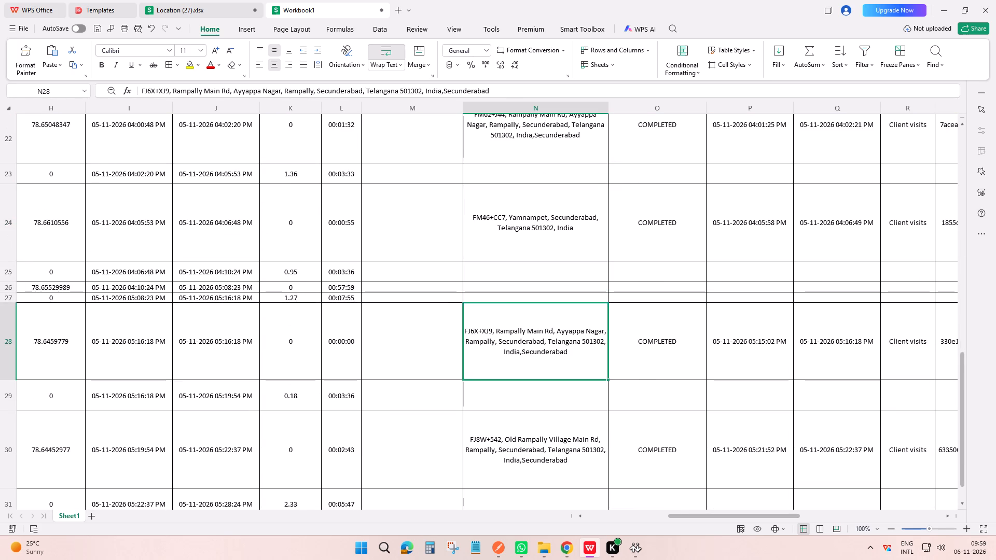
{"action": "scroll", "coordinate": [561, 382], "scroll_direction": "down", "scroll_amount": 1}
{"action": "scroll", "coordinate": [561, 382], "scroll_direction": "up", "scroll_amount": 1}
{"action": "scroll", "coordinate": [561, 382], "scroll_direction": "down", "scroll_amount": 5}
{"action": "scroll", "coordinate": [594, 366], "scroll_direction": "up", "scroll_amount": 1}
{"action": "scroll", "coordinate": [594, 366], "scroll_direction": "down", "scroll_amount": 1}
{"action": "scroll", "coordinate": [594, 366], "scroll_direction": "up", "scroll_amount": 1}
{"action": "left_click_drag", "start_coordinate": [962, 411], "coordinate": [961, 412]}
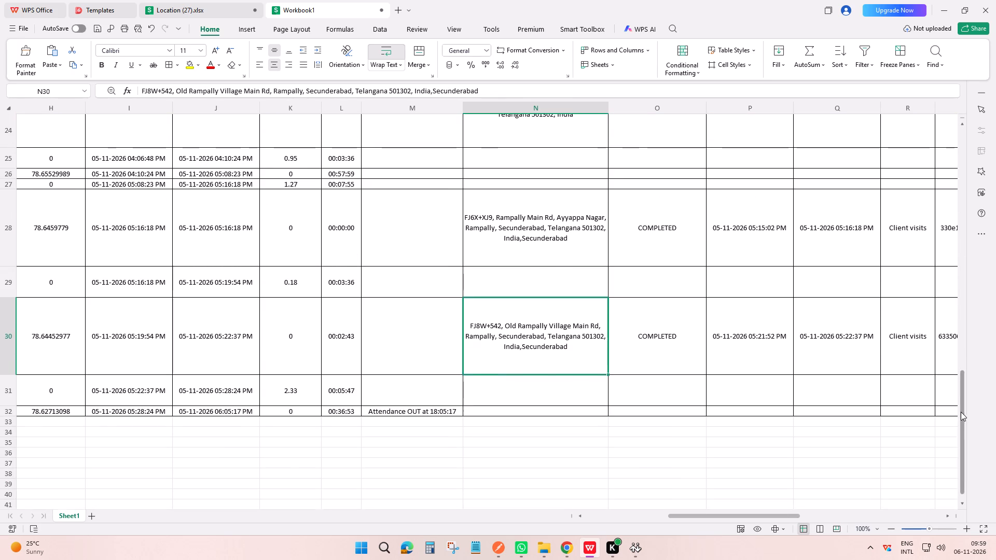
{"action": "left_click_drag", "start_coordinate": [961, 412], "coordinate": [948, 85]}
{"action": "scroll", "coordinate": [670, 291], "scroll_direction": "up", "scroll_amount": 2}
{"action": "scroll", "coordinate": [663, 295], "scroll_direction": "down", "scroll_amount": 1}
{"action": "scroll", "coordinate": [663, 296], "scroll_direction": "up", "scroll_amount": 1}
{"action": "left_click_drag", "start_coordinate": [771, 517], "coordinate": [418, 491]}
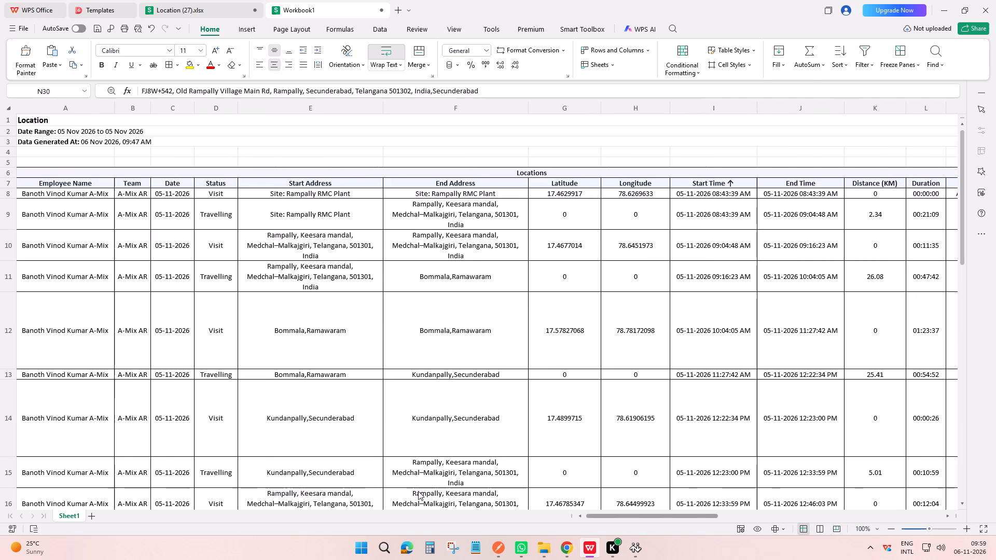
{"action": "left_click_drag", "start_coordinate": [418, 491], "coordinate": [403, 486]}
{"action": "scroll", "coordinate": [352, 333], "scroll_direction": "up", "scroll_amount": 4}
{"action": "left_click", "coordinate": [315, 155]}
{"action": "scroll", "coordinate": [268, 250], "scroll_direction": "up", "scroll_amount": 2}
{"action": "scroll", "coordinate": [268, 250], "scroll_direction": "down", "scroll_amount": 1}
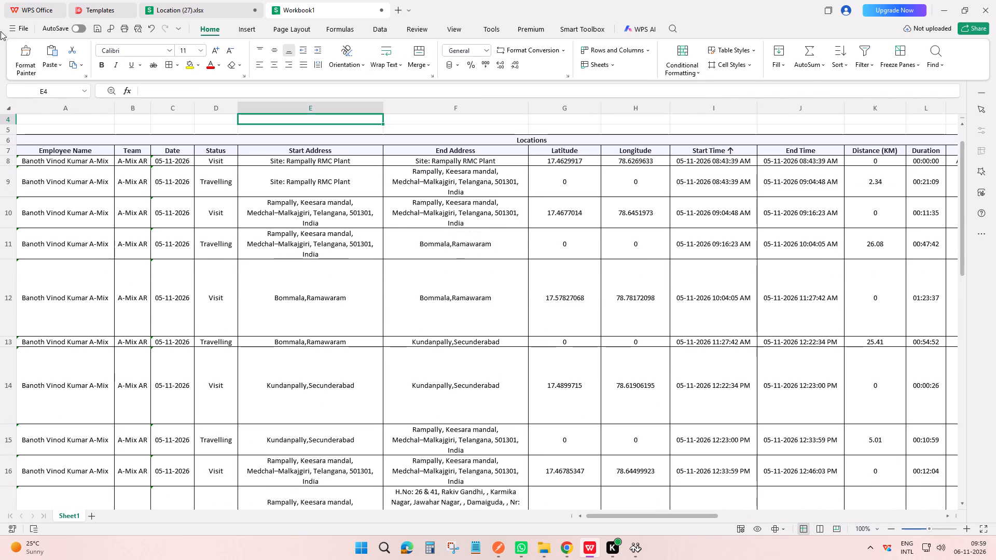
Save the workbook as Vinod.xlsx in the Desktop report folder, replacing the existing file of that name.
{"action": "left_click", "coordinate": [6, 27]}
{"action": "left_click", "coordinate": [13, 28]}
{"action": "left_click", "coordinate": [50, 115]}
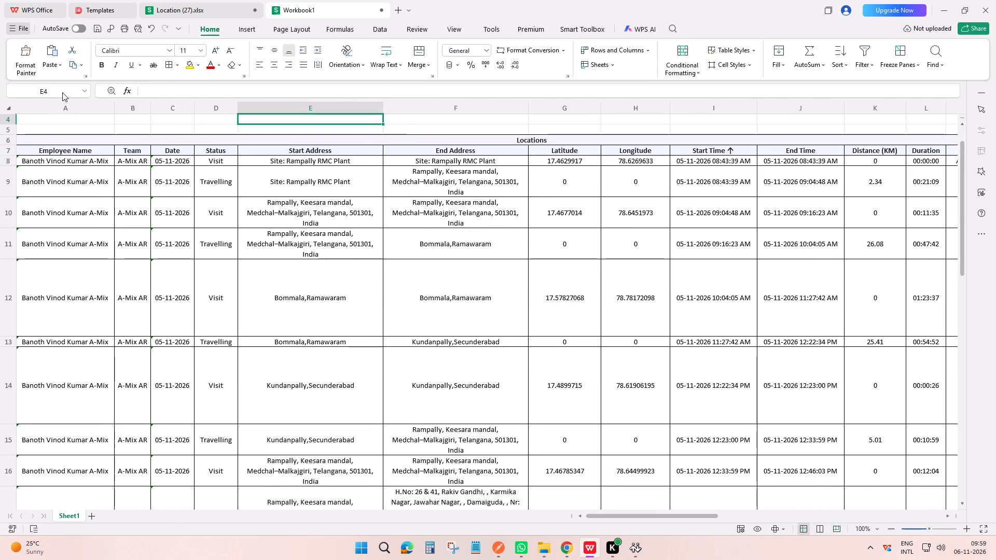
{"action": "type", "text": "Vinod"}
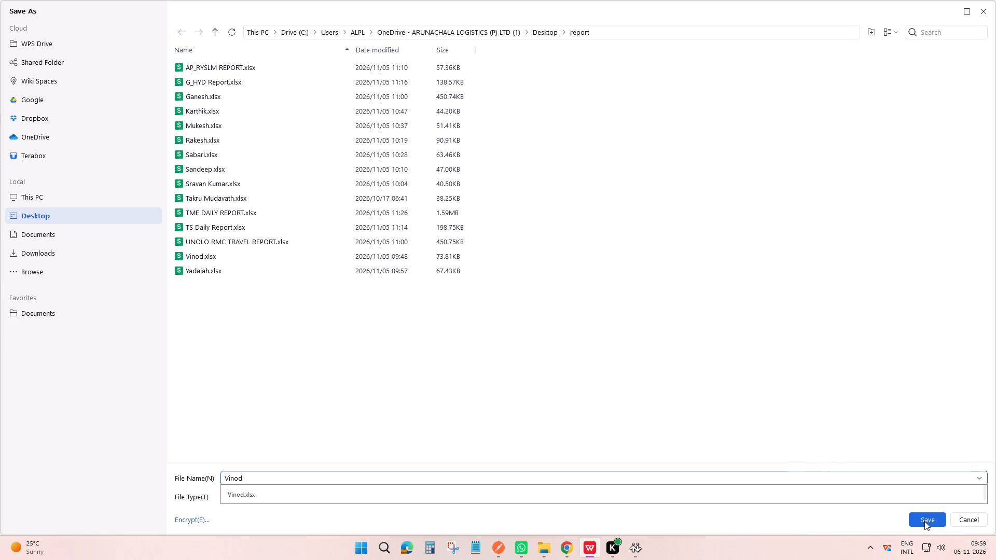
{"action": "left_click", "coordinate": [353, 490]}
{"action": "left_click", "coordinate": [940, 526]}
{"action": "left_click", "coordinate": [479, 261]}
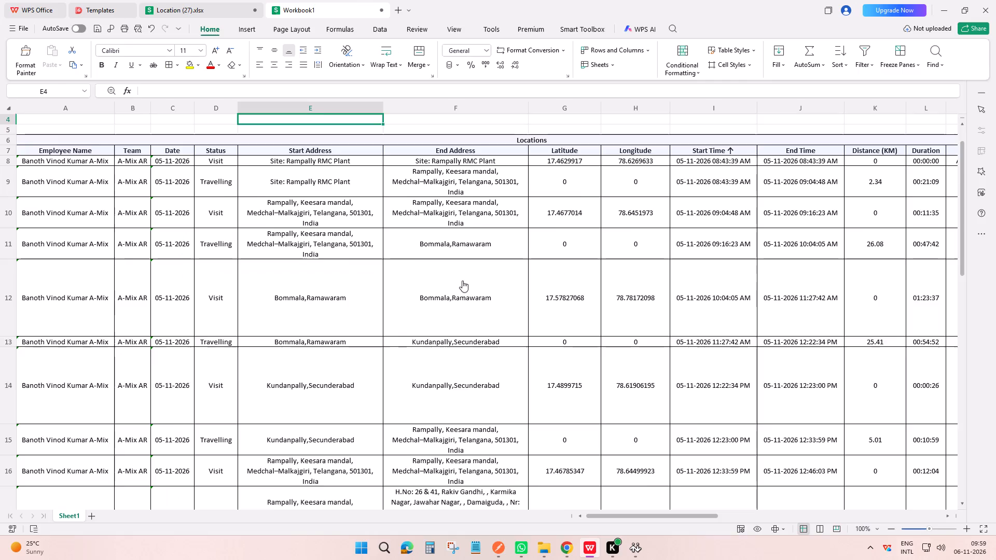
Bring the saved report back to its first rows and switch to the Location (27).xlsx workbook.
{"action": "scroll", "coordinate": [395, 339], "scroll_direction": "up", "scroll_amount": 9}
{"action": "left_click", "coordinate": [330, 223]}
{"action": "scroll", "coordinate": [304, 284], "scroll_direction": "up", "scroll_amount": 4}
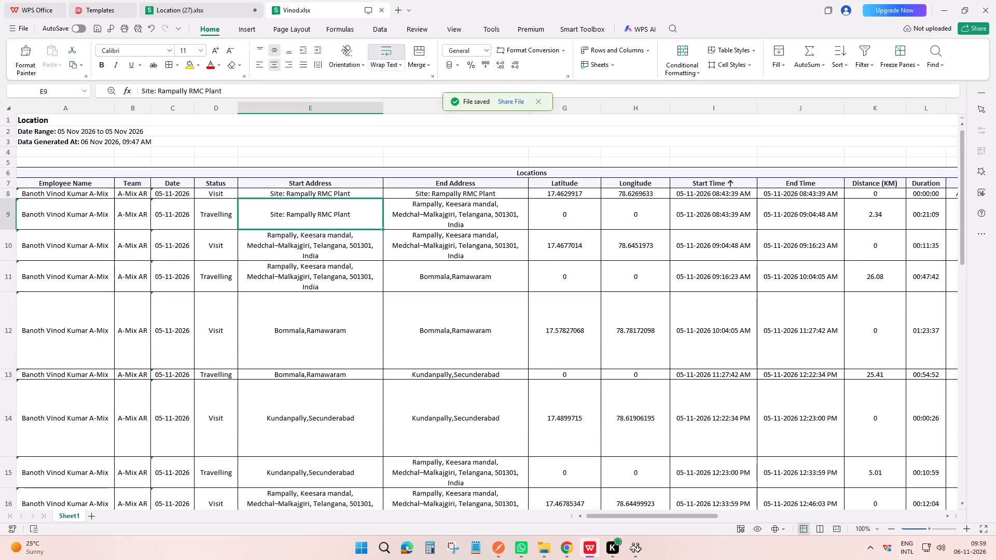
{"action": "scroll", "coordinate": [304, 284], "scroll_direction": "up", "scroll_amount": 8}
{"action": "left_click", "coordinate": [163, 3]}
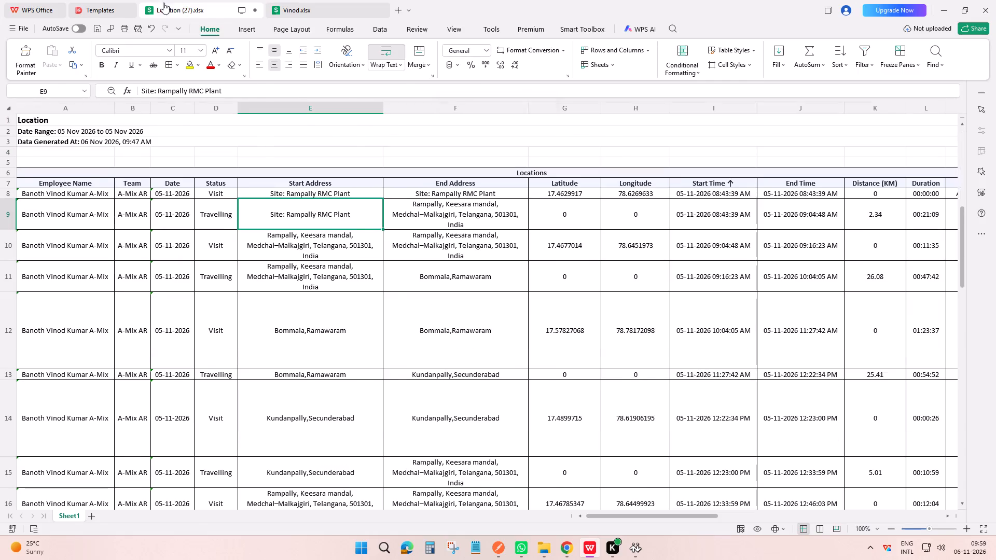
Close the Location (27).xlsx workbook.
{"action": "key", "text": "ctrl+w"}
{"action": "left_click", "coordinate": [528, 273]}
{"action": "scroll", "coordinate": [438, 293], "scroll_direction": "up", "scroll_amount": 2}
{"action": "scroll", "coordinate": [438, 293], "scroll_direction": "down", "scroll_amount": 1}
{"action": "scroll", "coordinate": [438, 293], "scroll_direction": "up", "scroll_amount": 1}
Switch to the Unolo timeline in Chrome and search its employee selector for "yada".
{"action": "key", "text": "alt+Tab"}
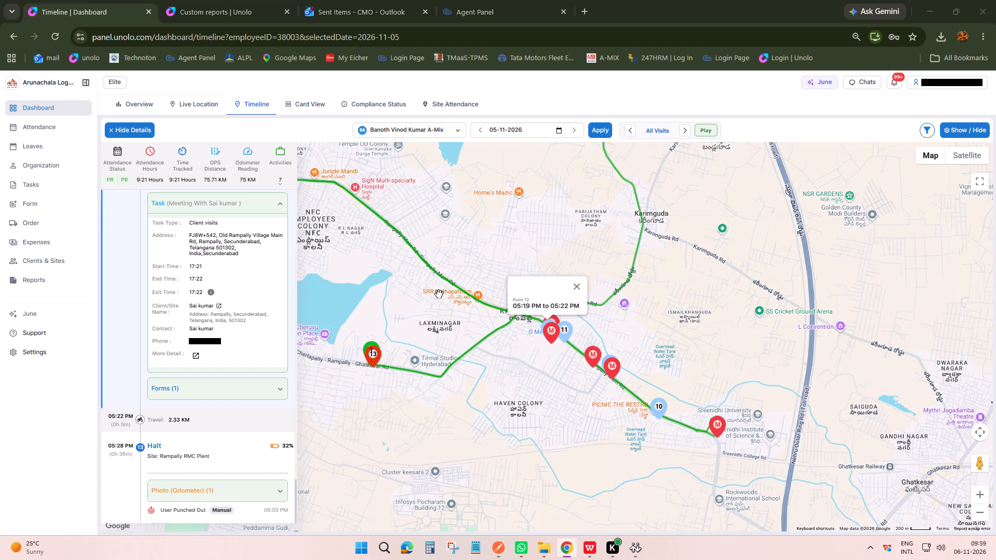
{"action": "scroll", "coordinate": [234, 268], "scroll_direction": "up", "scroll_amount": 4}
{"action": "left_click", "coordinate": [398, 133]}
{"action": "left_click", "coordinate": [402, 147]}
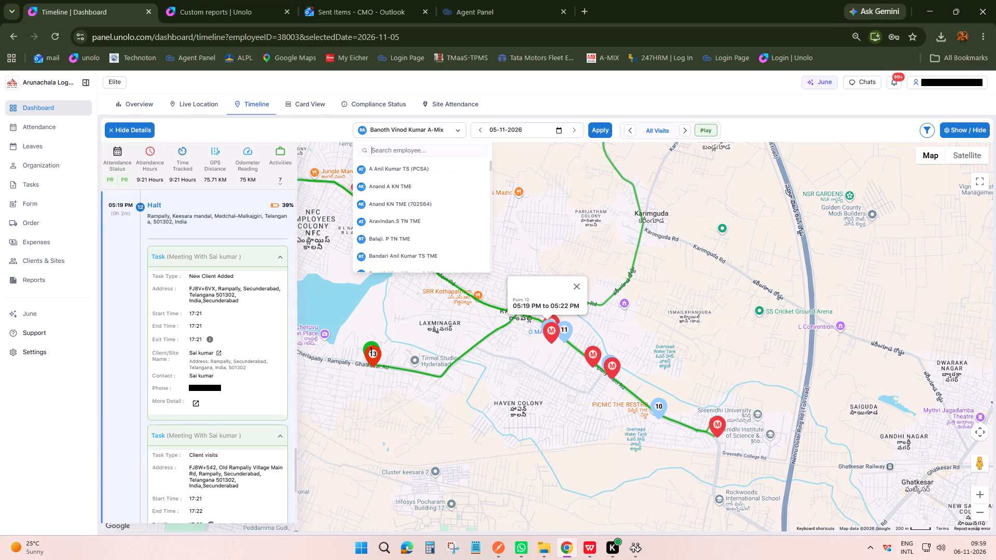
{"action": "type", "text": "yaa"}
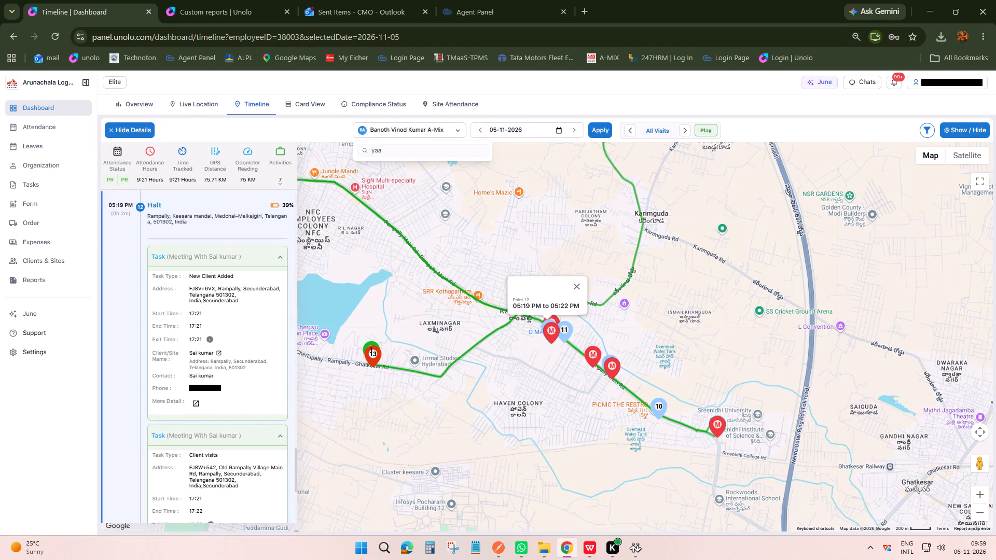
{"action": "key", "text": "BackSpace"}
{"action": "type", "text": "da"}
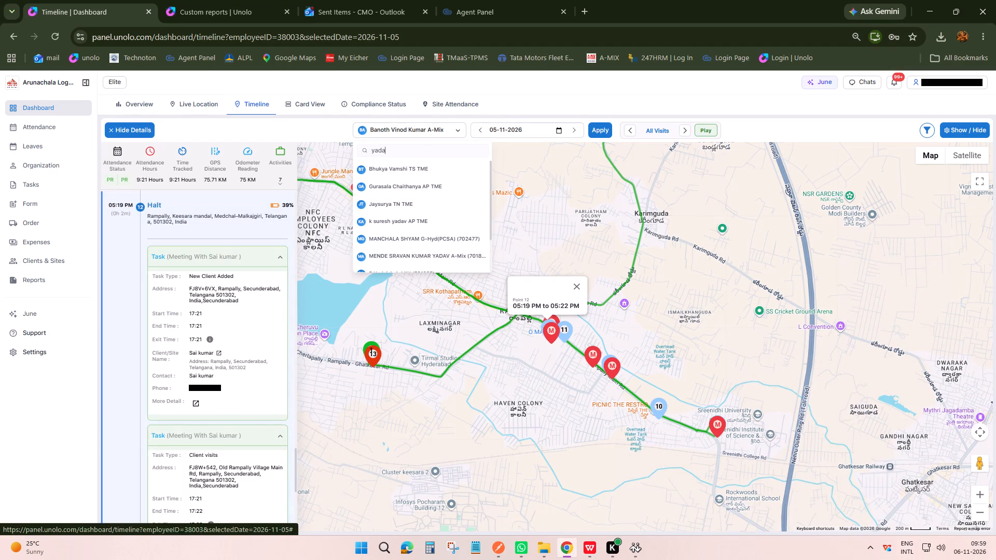
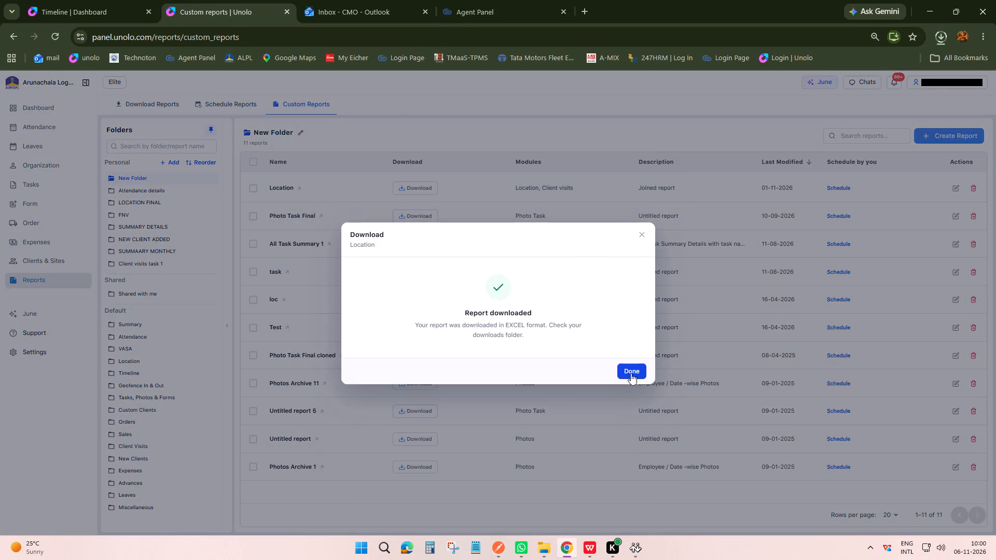
Dismiss the completed Location report download and open the downloaded Location (28).xlsx workbook at its first rows.
{"action": "left_click", "coordinate": [631, 370]}
{"action": "left_click", "coordinate": [834, 73]}
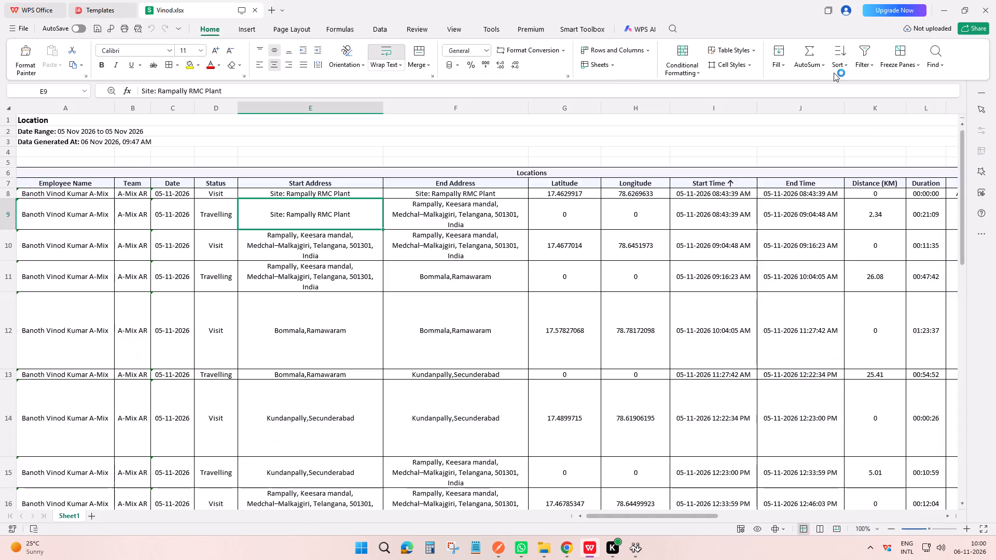
{"action": "scroll", "coordinate": [533, 283], "scroll_direction": "up", "scroll_amount": 4}
{"action": "left_click", "coordinate": [526, 262]}
{"action": "scroll", "coordinate": [515, 329], "scroll_direction": "up", "scroll_amount": 3}
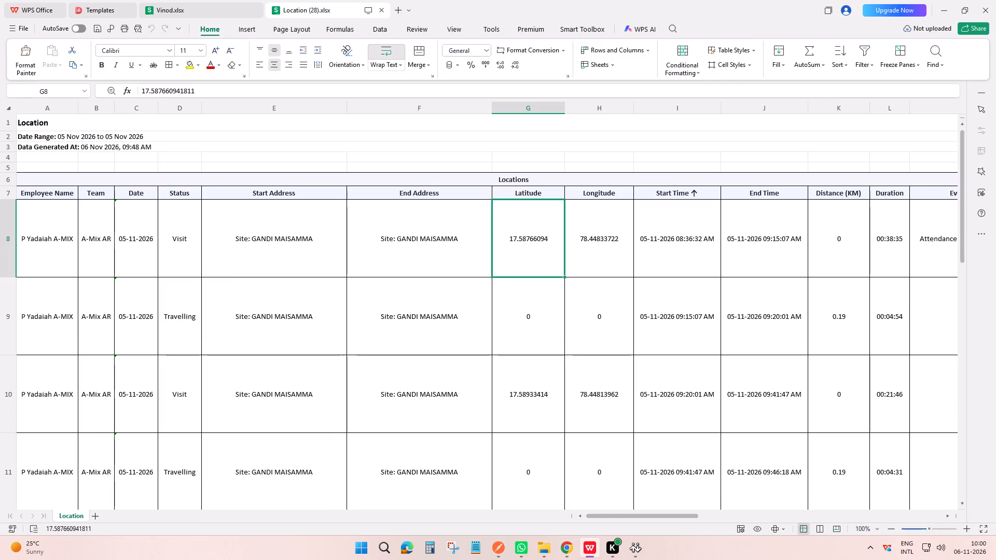
Switch to the browser and bring up the Unolo Timeline for the same employee on 05-11-2026.
{"action": "left_click", "coordinate": [571, 549]}
{"action": "left_click", "coordinate": [88, 0]}
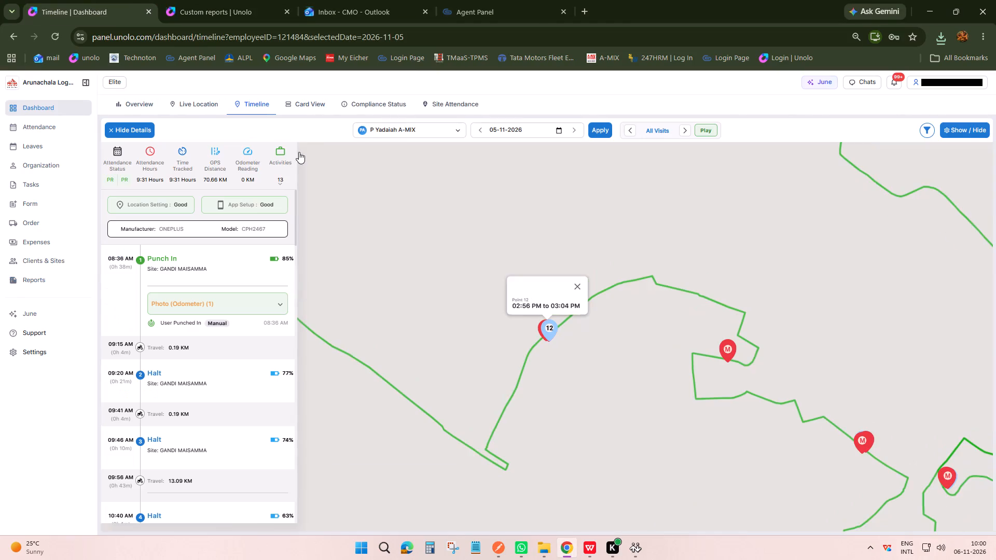
Load the selected A-MIX employee's timeline for 05-11-2026 and examine it from Punch In to the final punch-out halt.
{"action": "left_click", "coordinate": [399, 125]}
{"action": "left_click", "coordinate": [398, 145]}
{"action": "key", "text": "Escape"}
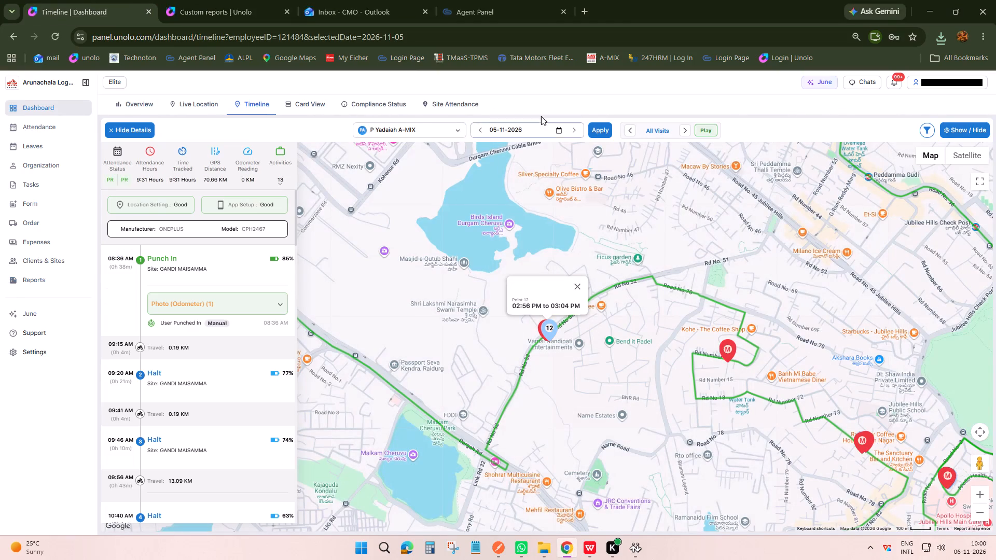
{"action": "left_click", "coordinate": [596, 130]}
{"action": "scroll", "coordinate": [188, 263], "scroll_direction": "down", "scroll_amount": 1}
{"action": "left_click", "coordinate": [237, 209]}
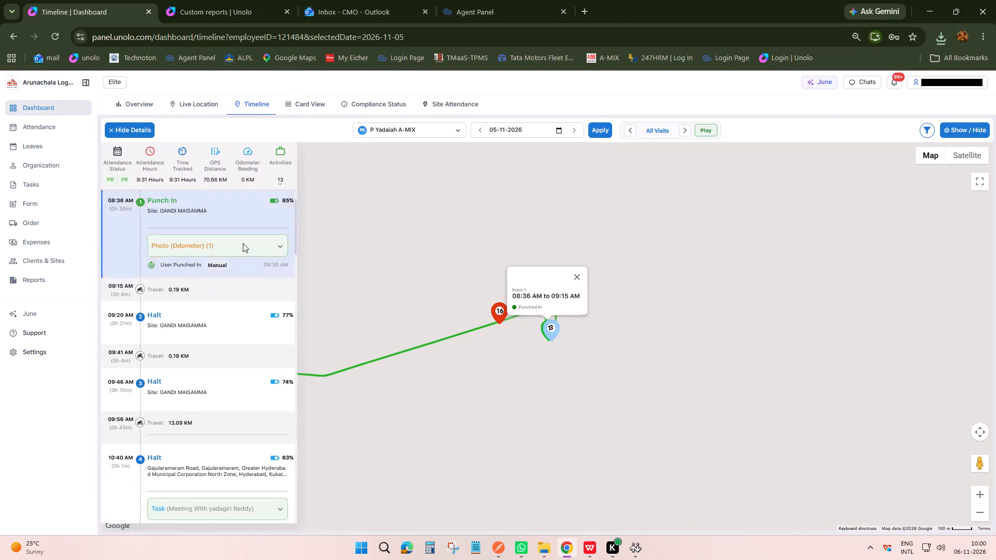
{"action": "scroll", "coordinate": [245, 263], "scroll_direction": "down", "scroll_amount": 13}
{"action": "scroll", "coordinate": [236, 326], "scroll_direction": "up", "scroll_amount": 1}
{"action": "scroll", "coordinate": [236, 328], "scroll_direction": "down", "scroll_amount": 14}
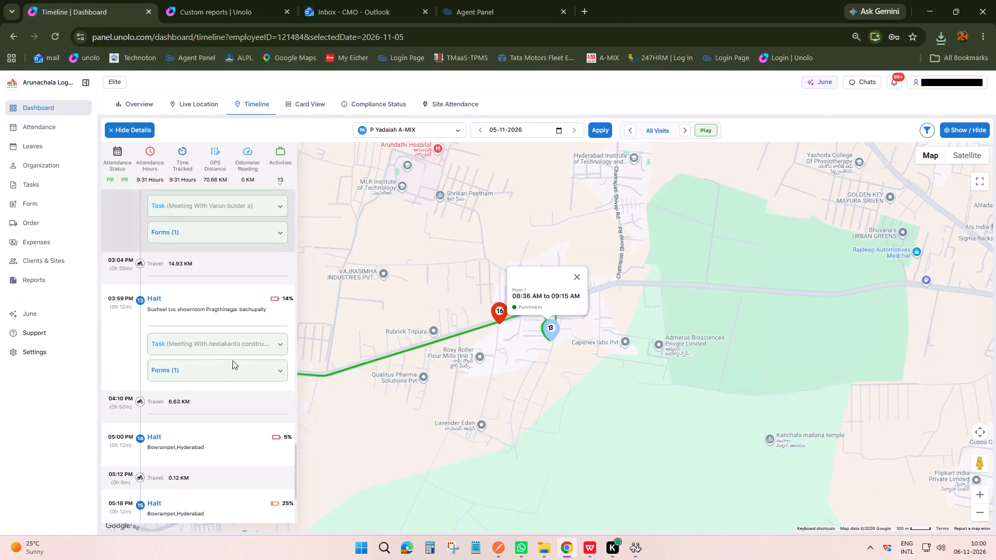
{"action": "scroll", "coordinate": [231, 371], "scroll_direction": "down", "scroll_amount": 11}
{"action": "left_click", "coordinate": [212, 445]}
{"action": "scroll", "coordinate": [211, 439], "scroll_direction": "down", "scroll_amount": 5}
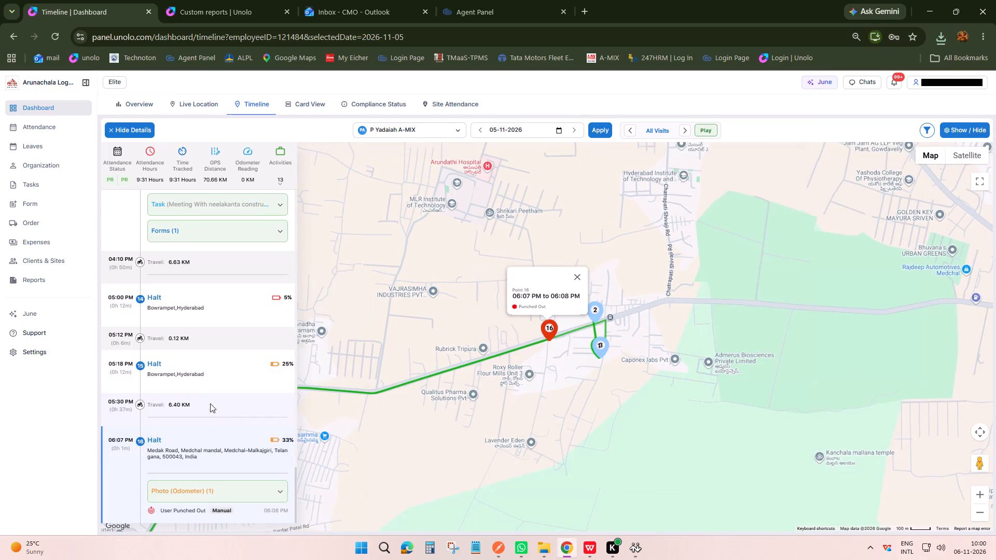
{"action": "scroll", "coordinate": [212, 392], "scroll_direction": "down", "scroll_amount": 4}
{"action": "scroll", "coordinate": [212, 383], "scroll_direction": "up", "scroll_amount": 1}
{"action": "scroll", "coordinate": [212, 383], "scroll_direction": "down", "scroll_amount": 4}
{"action": "left_click", "coordinate": [208, 448]}
Look back through the timeline's halts to the Punch In entry and locate it on the map.
{"action": "scroll", "coordinate": [227, 368], "scroll_direction": "up", "scroll_amount": 12}
{"action": "scroll", "coordinate": [226, 357], "scroll_direction": "down", "scroll_amount": 1}
{"action": "scroll", "coordinate": [226, 357], "scroll_direction": "up", "scroll_amount": 9}
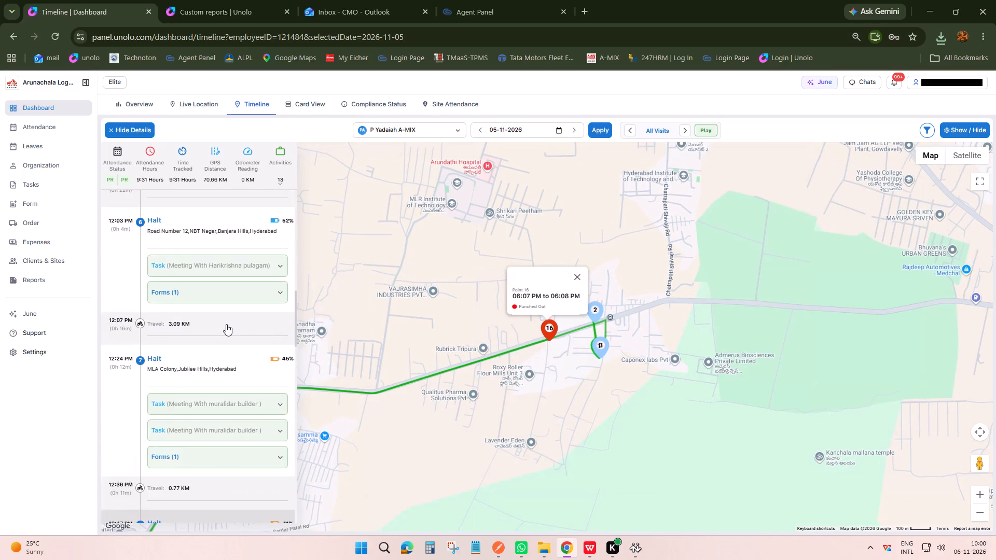
{"action": "scroll", "coordinate": [226, 324], "scroll_direction": "up", "scroll_amount": 2}
{"action": "scroll", "coordinate": [216, 251], "scroll_direction": "up", "scroll_amount": 12}
{"action": "left_click", "coordinate": [216, 257]}
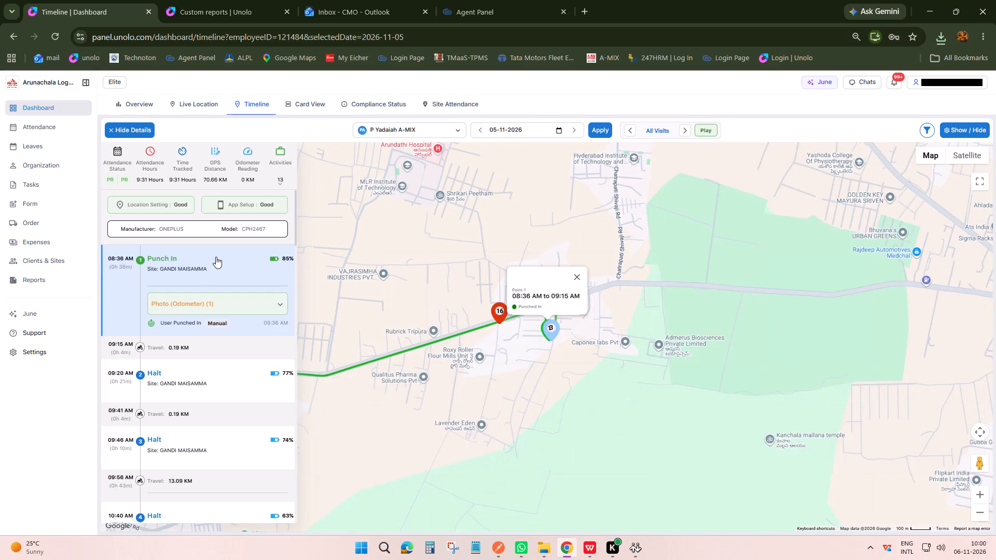
Examine the timeline halts and their task and form entries, locating halts 7 and 9 on the map.
{"action": "scroll", "coordinate": [216, 257], "scroll_direction": "down", "scroll_amount": 4}
{"action": "scroll", "coordinate": [244, 324], "scroll_direction": "down", "scroll_amount": 2}
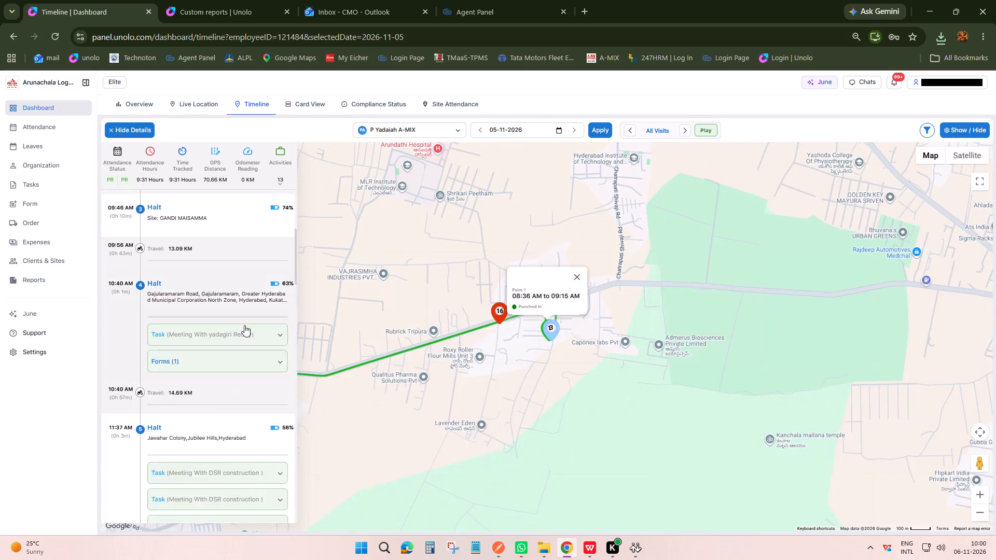
{"action": "scroll", "coordinate": [244, 325], "scroll_direction": "down", "scroll_amount": 5}
{"action": "scroll", "coordinate": [244, 330], "scroll_direction": "up", "scroll_amount": 1}
{"action": "scroll", "coordinate": [244, 330], "scroll_direction": "down", "scroll_amount": 1}
{"action": "left_click", "coordinate": [242, 337]}
{"action": "scroll", "coordinate": [242, 337], "scroll_direction": "down", "scroll_amount": 4}
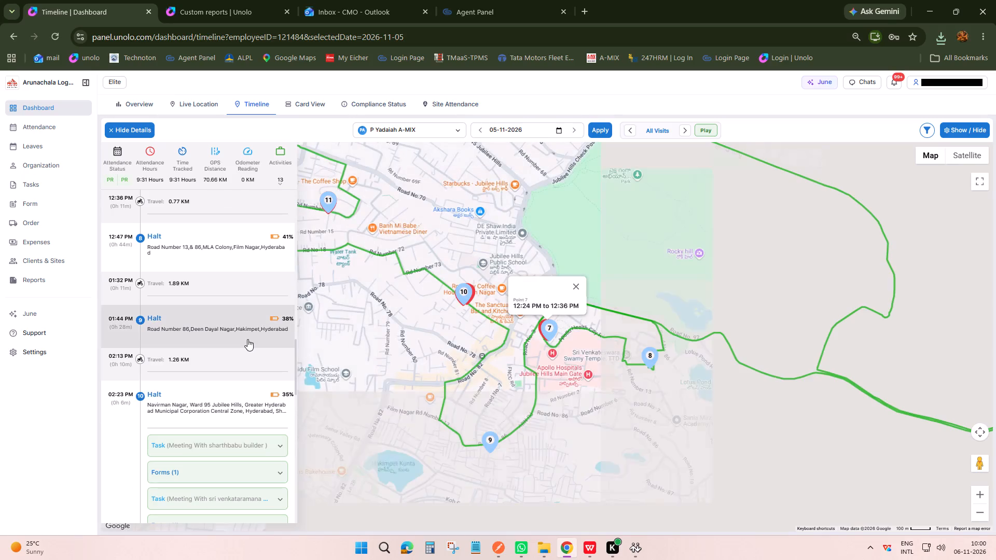
{"action": "left_click", "coordinate": [247, 339]}
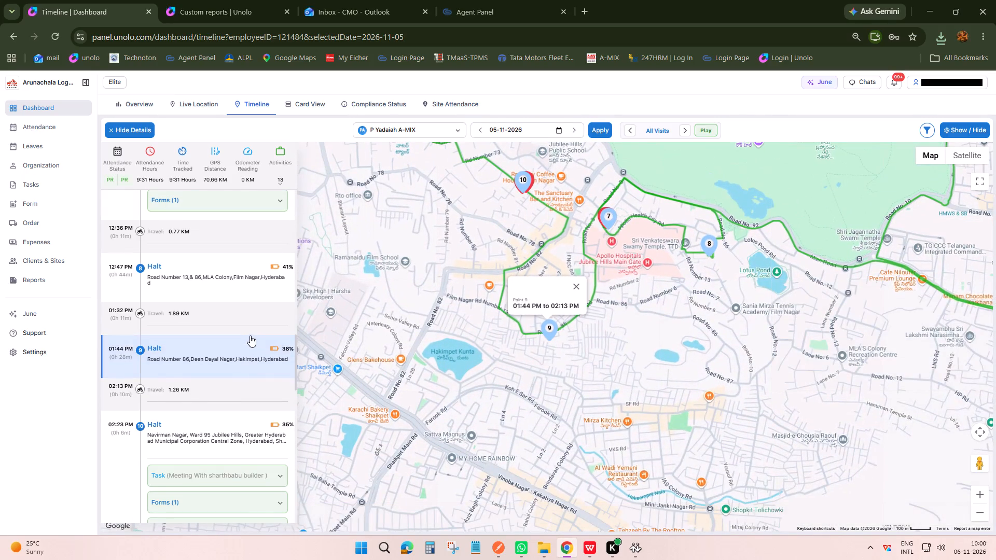
{"action": "scroll", "coordinate": [250, 335], "scroll_direction": "down", "scroll_amount": 8}
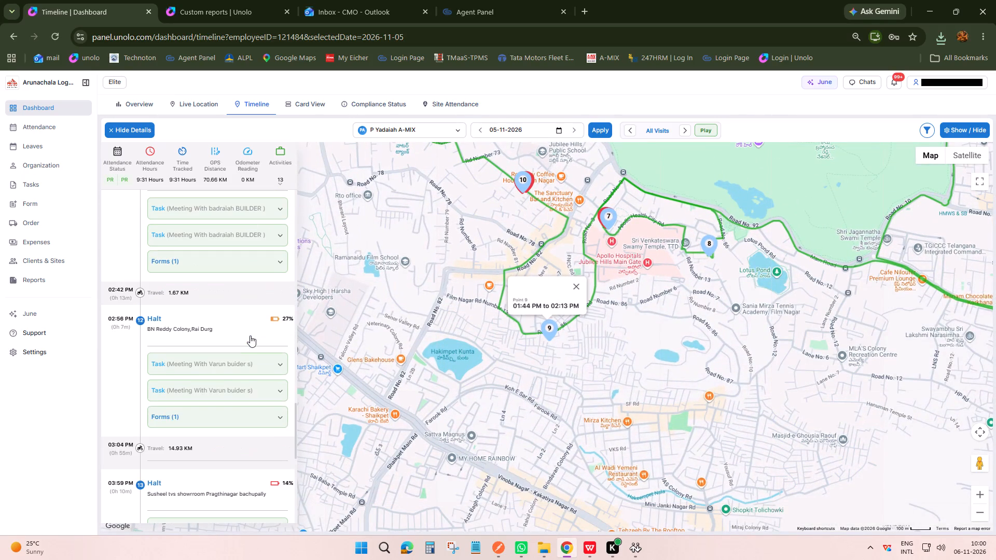
{"action": "scroll", "coordinate": [250, 335], "scroll_direction": "down", "scroll_amount": 2}
{"action": "scroll", "coordinate": [250, 335], "scroll_direction": "up", "scroll_amount": 1}
{"action": "scroll", "coordinate": [250, 335], "scroll_direction": "down", "scroll_amount": 1}
{"action": "scroll", "coordinate": [250, 335], "scroll_direction": "up", "scroll_amount": 4}
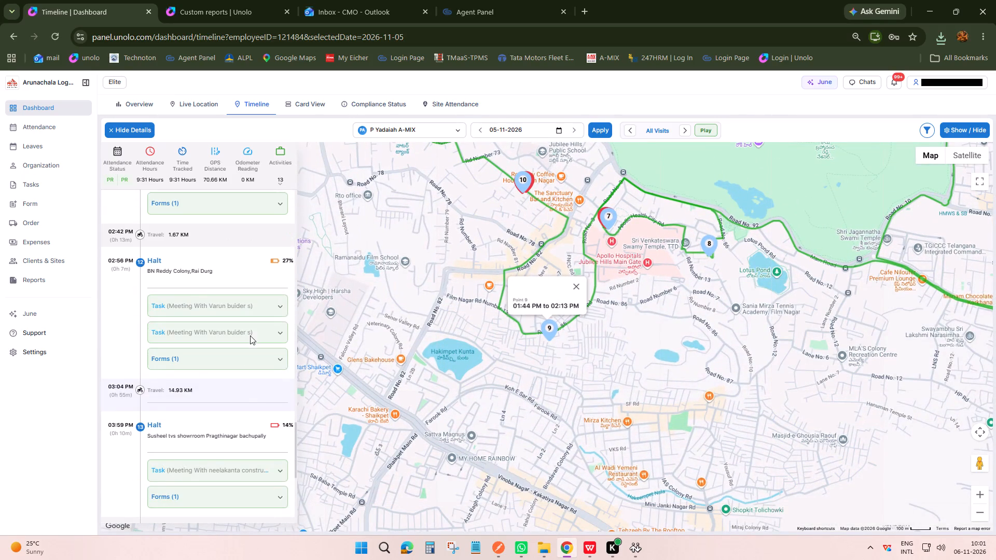
{"action": "scroll", "coordinate": [250, 335], "scroll_direction": "up", "scroll_amount": 1}
{"action": "scroll", "coordinate": [250, 335], "scroll_direction": "down", "scroll_amount": 1}
{"action": "scroll", "coordinate": [250, 335], "scroll_direction": "up", "scroll_amount": 3}
Switch to the Custom reports page and open the downloaded Location (28).xlsx report in WPS.
{"action": "left_click", "coordinate": [213, 0]}
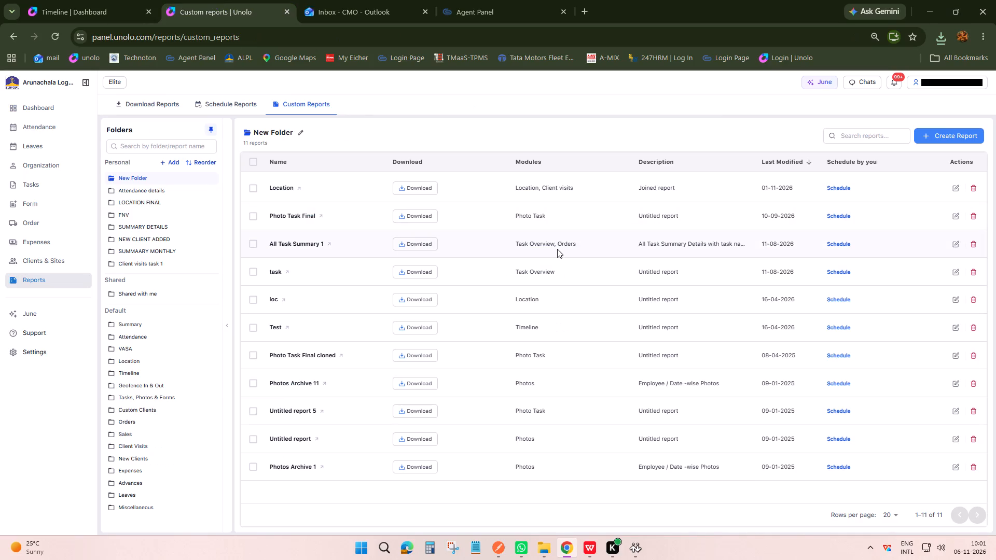
{"action": "left_click", "coordinate": [945, 42]}
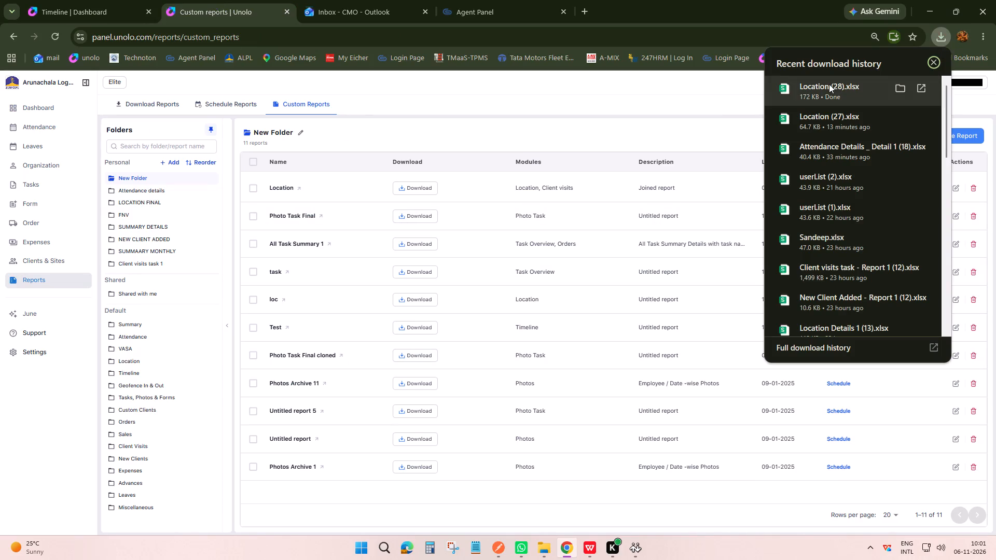
{"action": "left_click", "coordinate": [828, 84]}
{"action": "scroll", "coordinate": [418, 235], "scroll_direction": "up", "scroll_amount": 4}
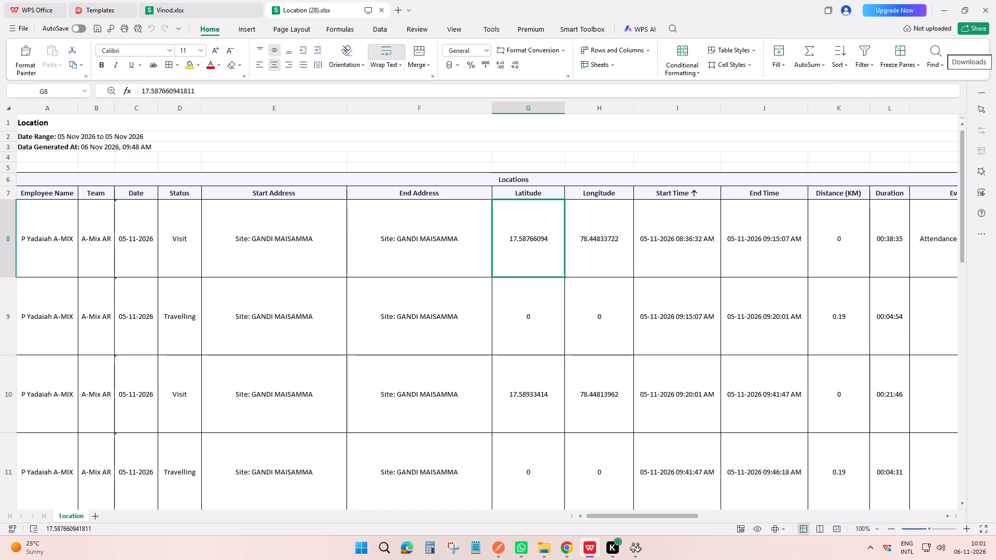
{"action": "scroll", "coordinate": [390, 176], "scroll_direction": "up", "scroll_amount": 4}
Delete the second Employee Name, Manager Name, Designation, Date and Assigned by columns, N to R, of the Location sheet.
{"action": "left_click", "coordinate": [390, 163]}
{"action": "left_click_drag", "start_coordinate": [660, 517], "coordinate": [681, 513]}
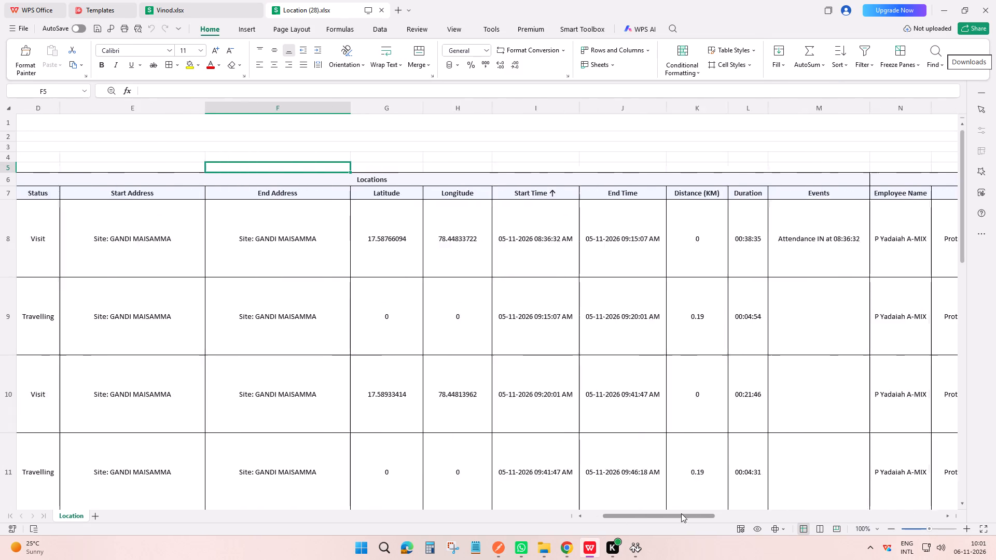
{"action": "left_click_drag", "start_coordinate": [681, 513], "coordinate": [739, 507]}
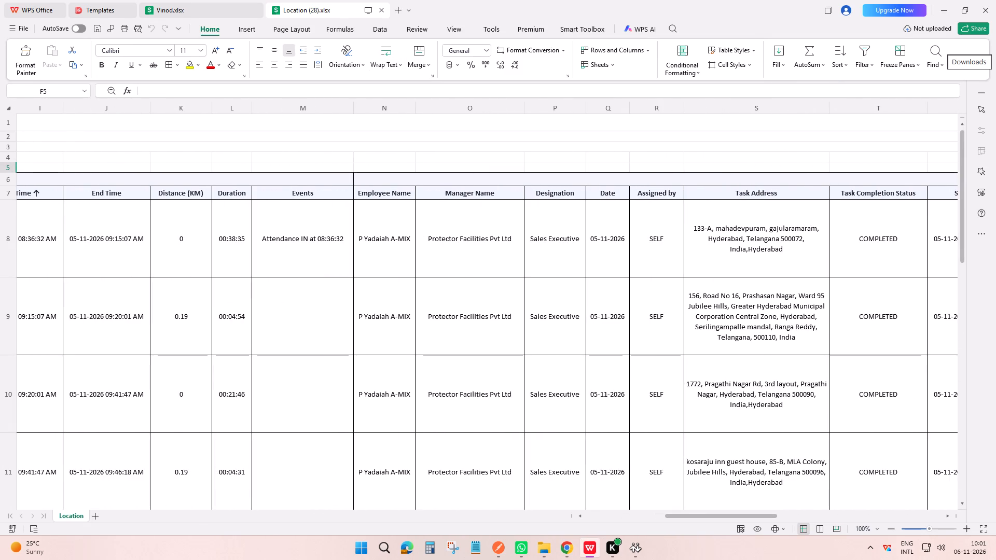
{"action": "left_click_drag", "start_coordinate": [382, 105], "coordinate": [654, 109]}
{"action": "key", "text": "ctrl+minus"}
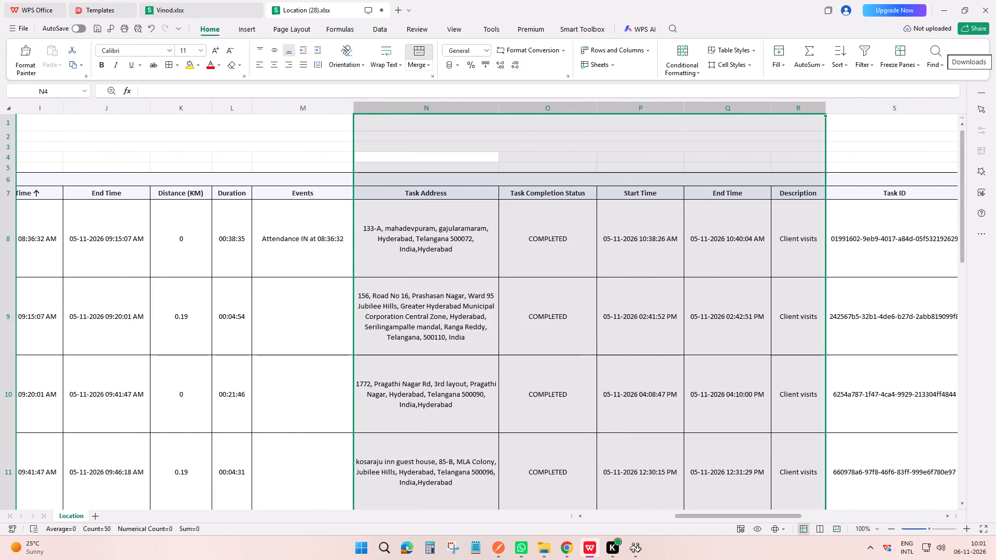
Delete the Add Form column at the end of the Location sheet's table.
{"action": "left_click_drag", "start_coordinate": [724, 515], "coordinate": [936, 515]}
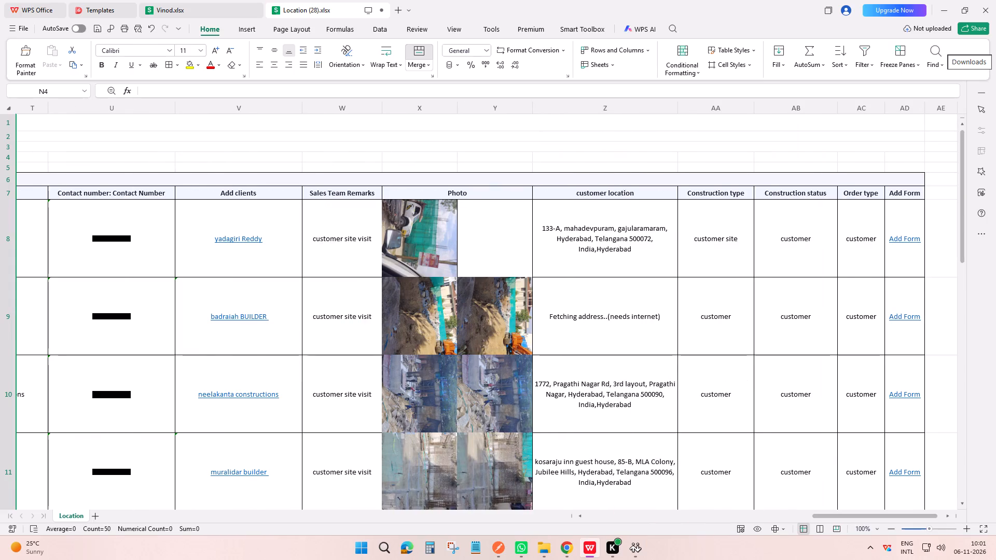
{"action": "left_click", "coordinate": [899, 109]}
{"action": "key", "text": "ctrl+minus"}
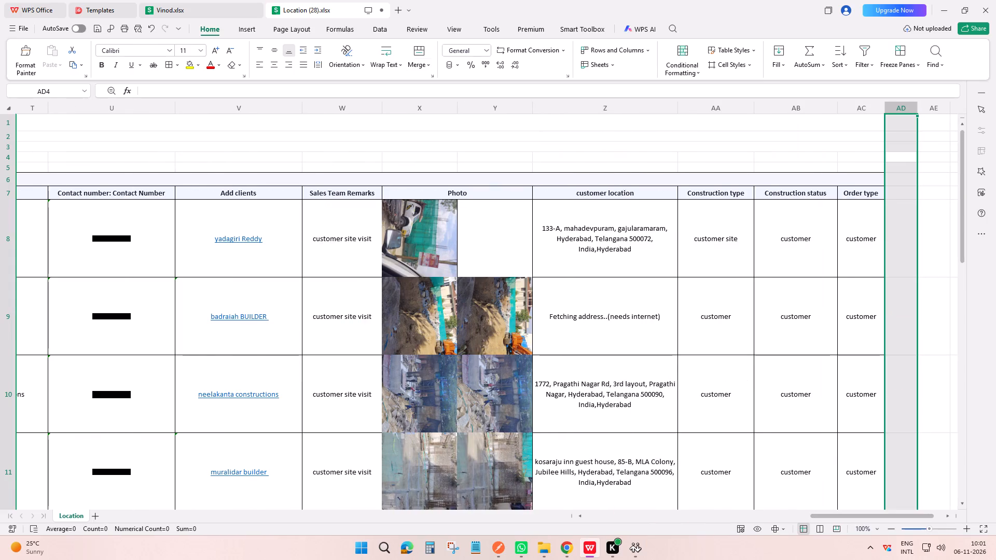
{"action": "right_click", "coordinate": [420, 225]}
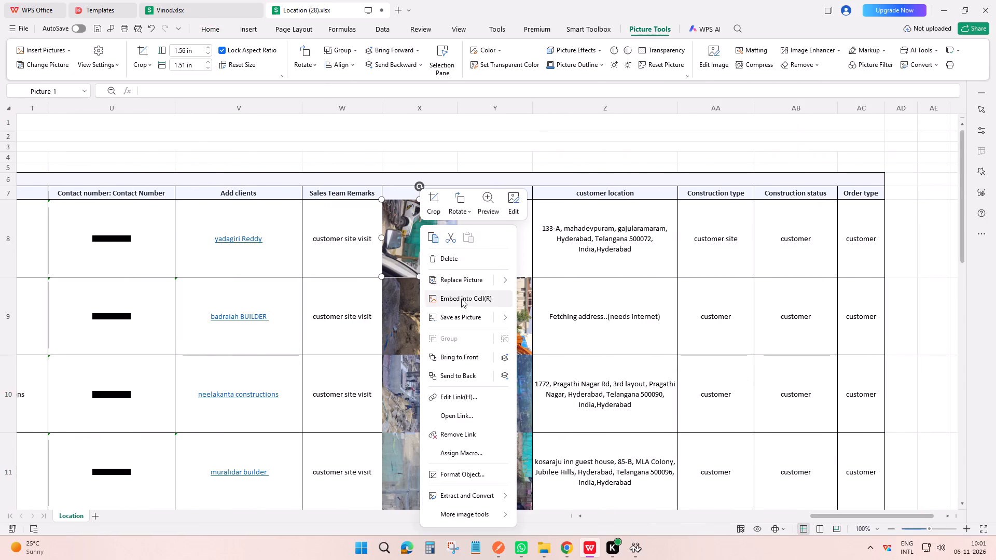
{"action": "left_click", "coordinate": [462, 299]}
{"action": "right_click", "coordinate": [434, 235]}
{"action": "left_click", "coordinate": [478, 97]}
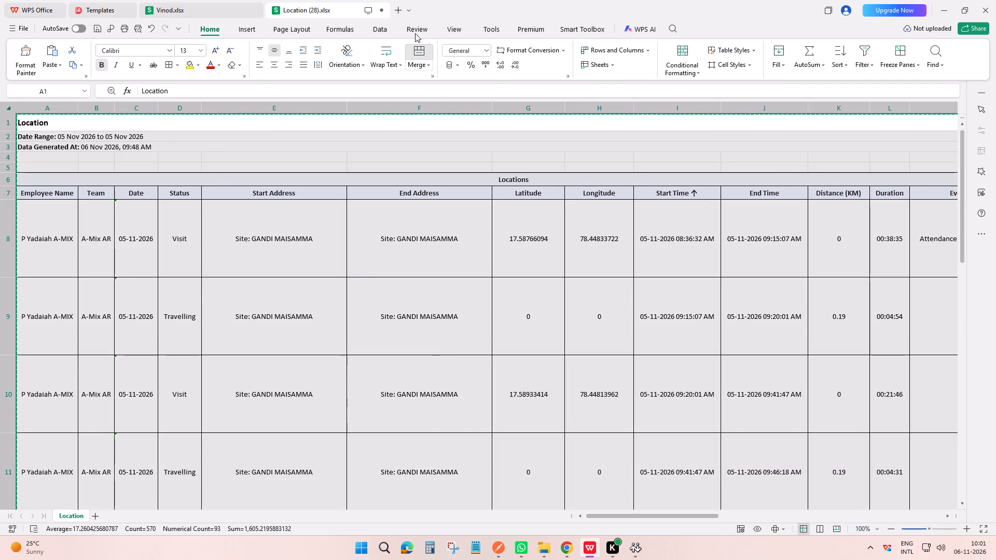
{"action": "left_click", "coordinate": [409, 6]}
{"action": "left_click", "coordinate": [441, 117]}
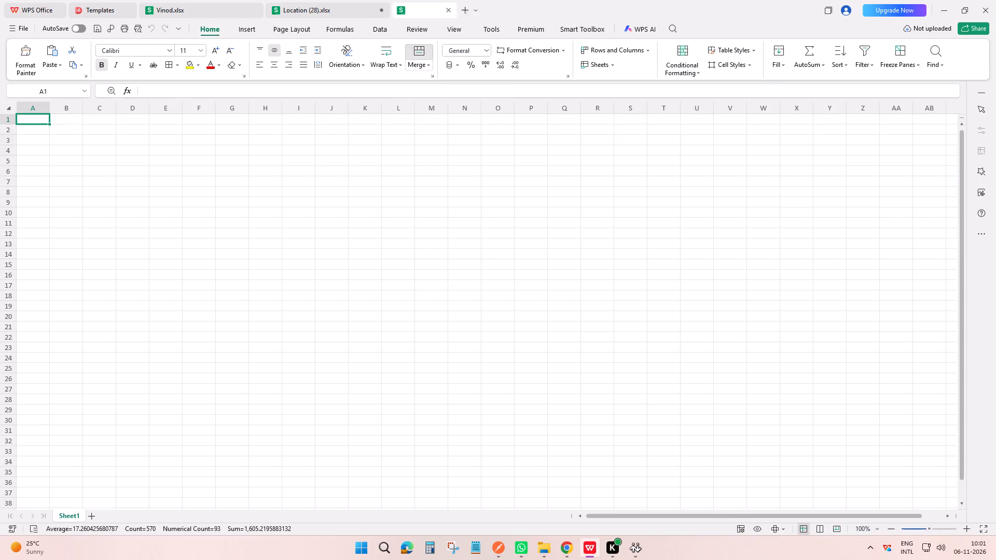
{"action": "key", "text": "ctrl+v"}
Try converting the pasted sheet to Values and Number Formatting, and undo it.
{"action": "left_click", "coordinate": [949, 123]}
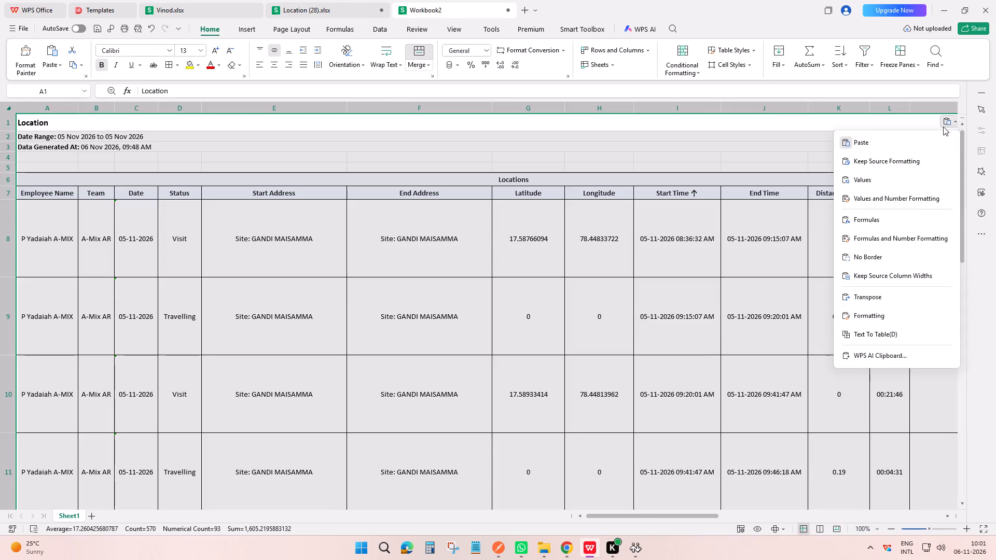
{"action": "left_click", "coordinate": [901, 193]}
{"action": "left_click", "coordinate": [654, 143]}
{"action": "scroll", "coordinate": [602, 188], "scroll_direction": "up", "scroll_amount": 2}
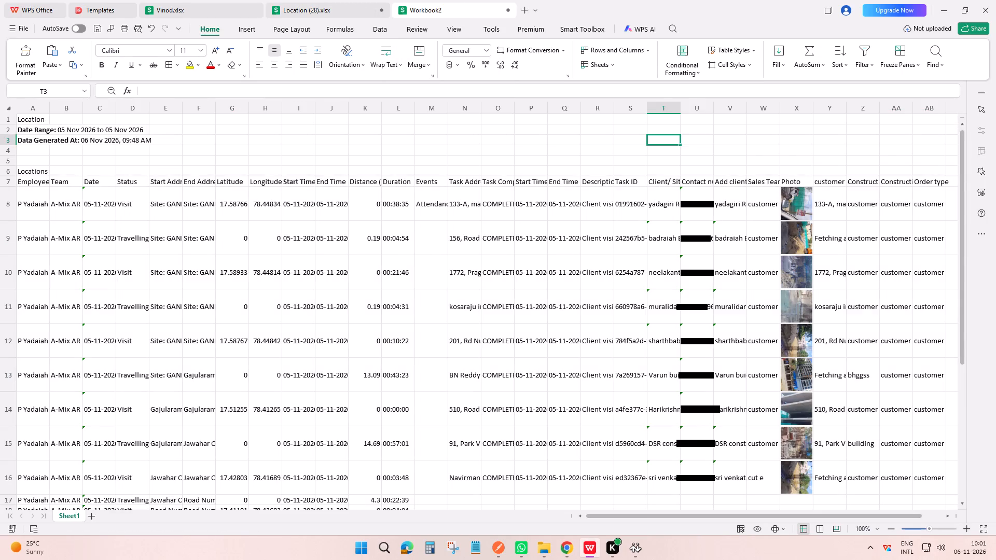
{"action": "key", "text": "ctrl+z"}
Paste the copied Location sheet again with its original formatting into Workbook2.
{"action": "key", "text": "ctrl+v"}
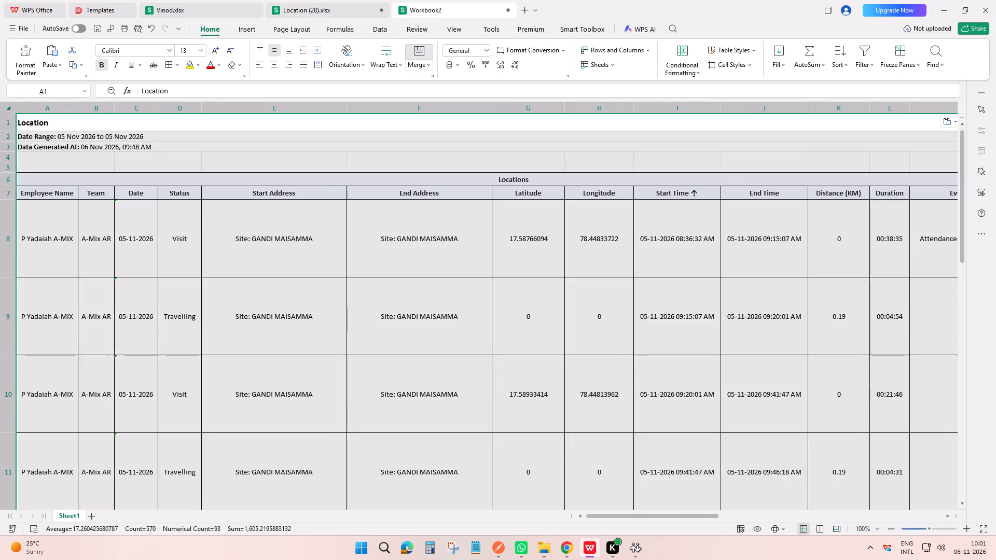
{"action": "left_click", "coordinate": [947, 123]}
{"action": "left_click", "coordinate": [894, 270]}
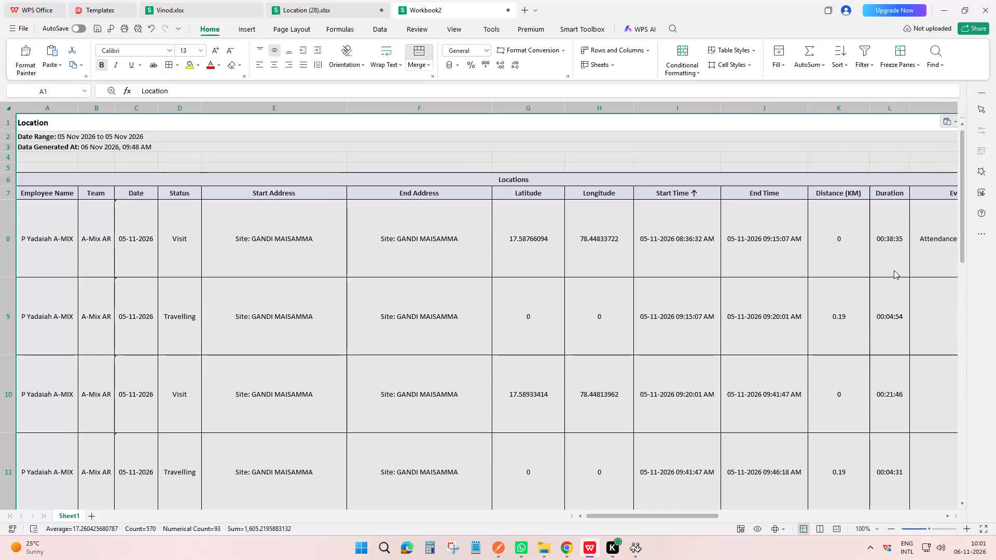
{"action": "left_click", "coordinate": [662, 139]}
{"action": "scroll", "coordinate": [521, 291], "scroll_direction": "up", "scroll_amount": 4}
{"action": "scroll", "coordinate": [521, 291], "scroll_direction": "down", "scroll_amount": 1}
Switch to Chrome and generate the Location custom report as Excel, replacing the employee filter with the fourth employee found by searching "a-mix".
{"action": "left_click", "coordinate": [564, 559]}
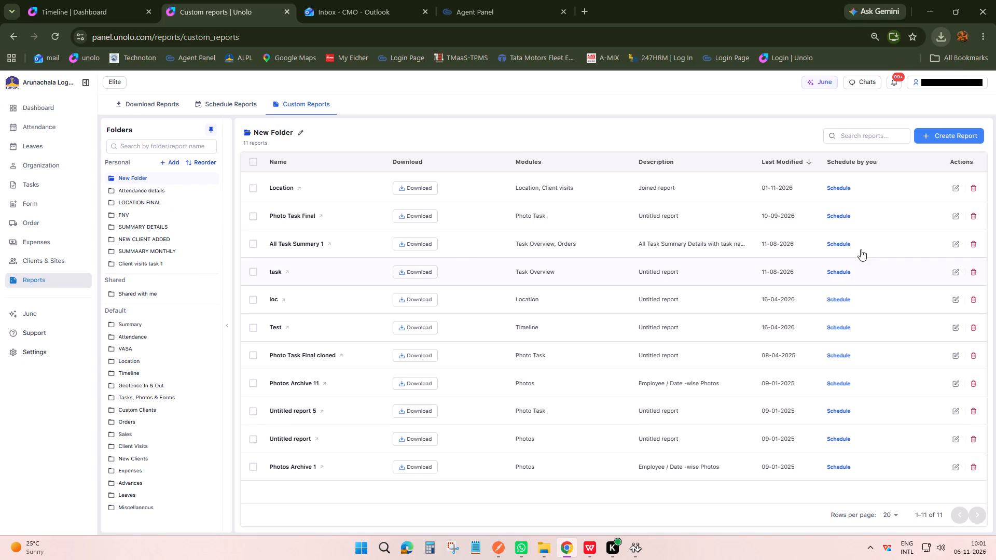
{"action": "left_click", "coordinate": [979, 36]}
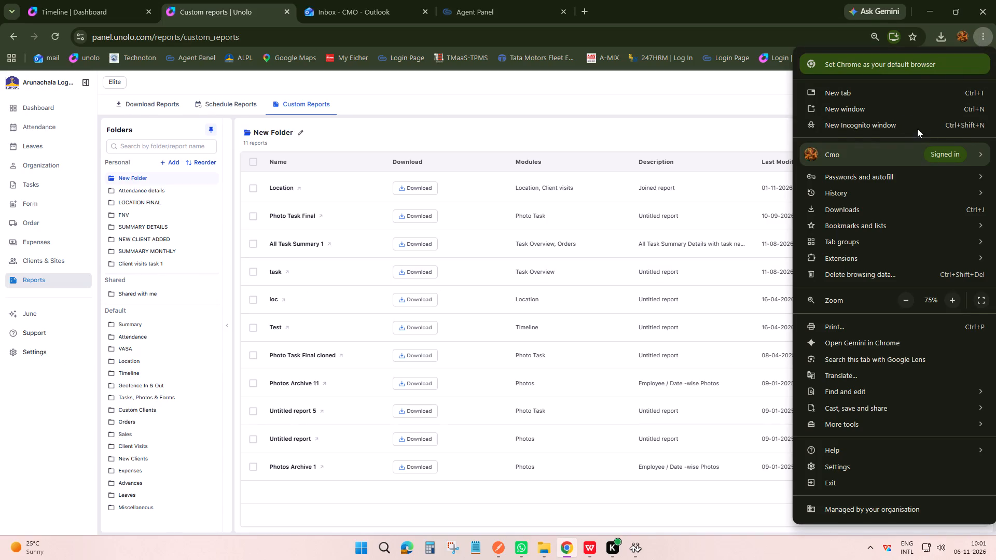
{"action": "left_click", "coordinate": [682, 97]}
{"action": "scroll", "coordinate": [758, 186], "scroll_direction": "up", "scroll_amount": 3}
{"action": "left_click", "coordinate": [422, 191]}
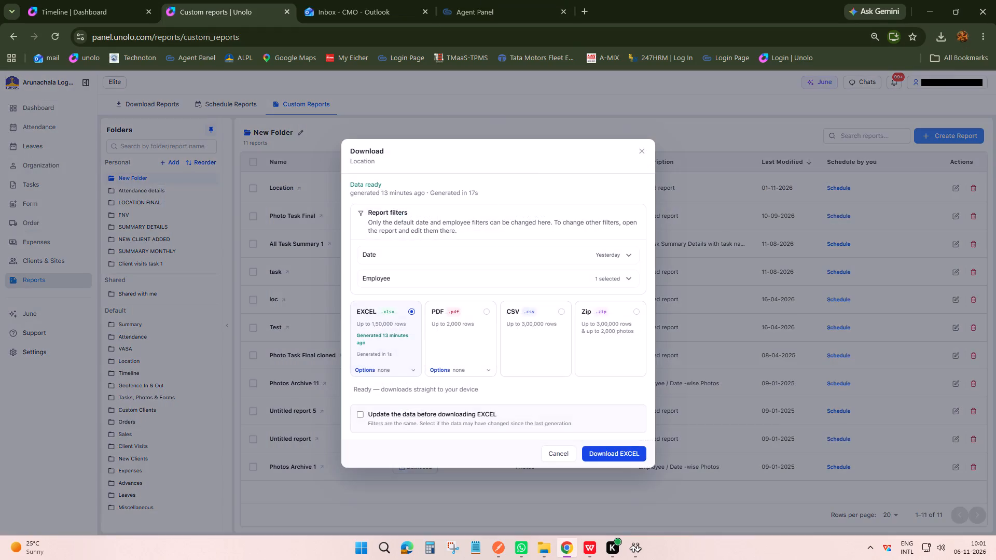
{"action": "left_click", "coordinate": [618, 273]}
{"action": "left_click", "coordinate": [628, 293]}
{"action": "left_click", "coordinate": [620, 300]}
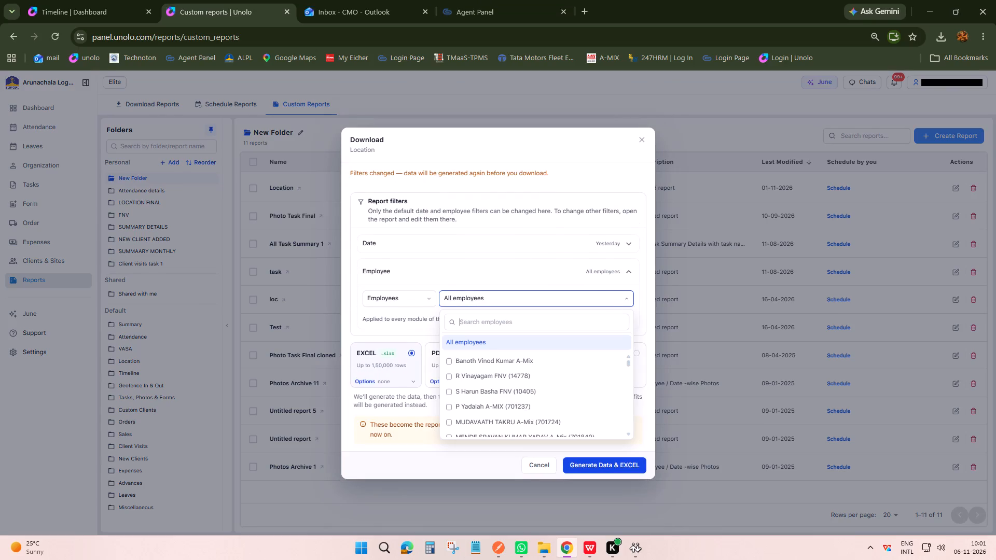
{"action": "left_click", "coordinate": [611, 320]}
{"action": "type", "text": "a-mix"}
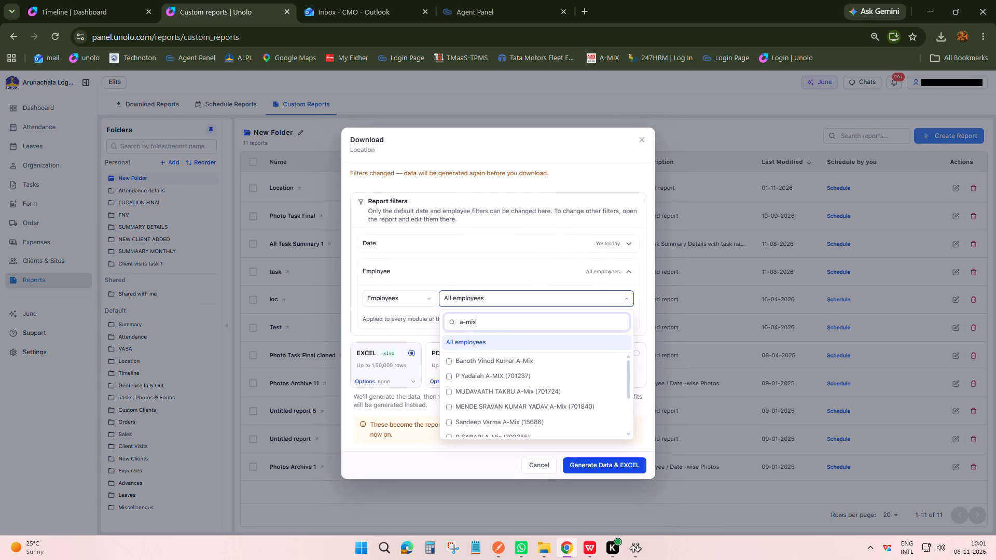
{"action": "left_click", "coordinate": [495, 402]}
{"action": "left_click", "coordinate": [607, 470]}
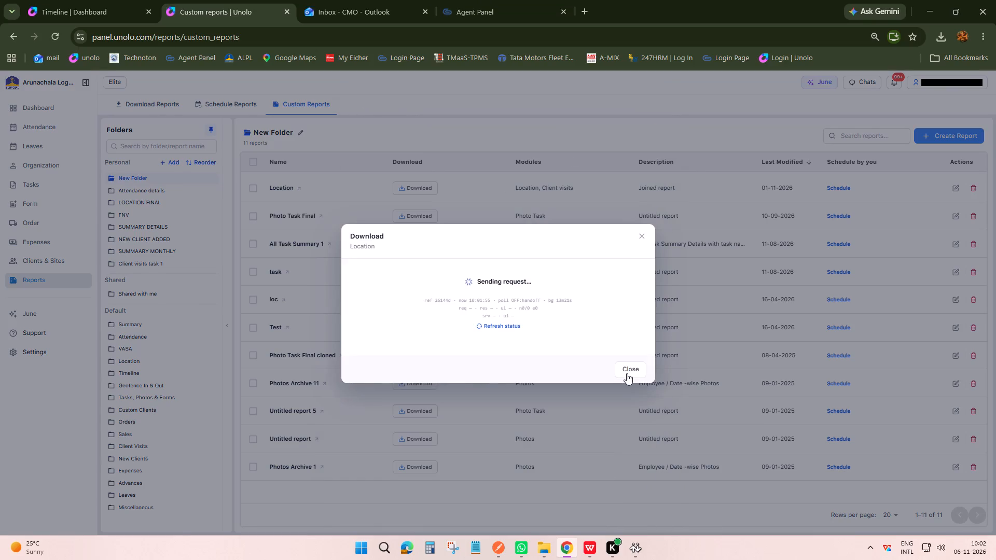
{"action": "left_click", "coordinate": [635, 379]}
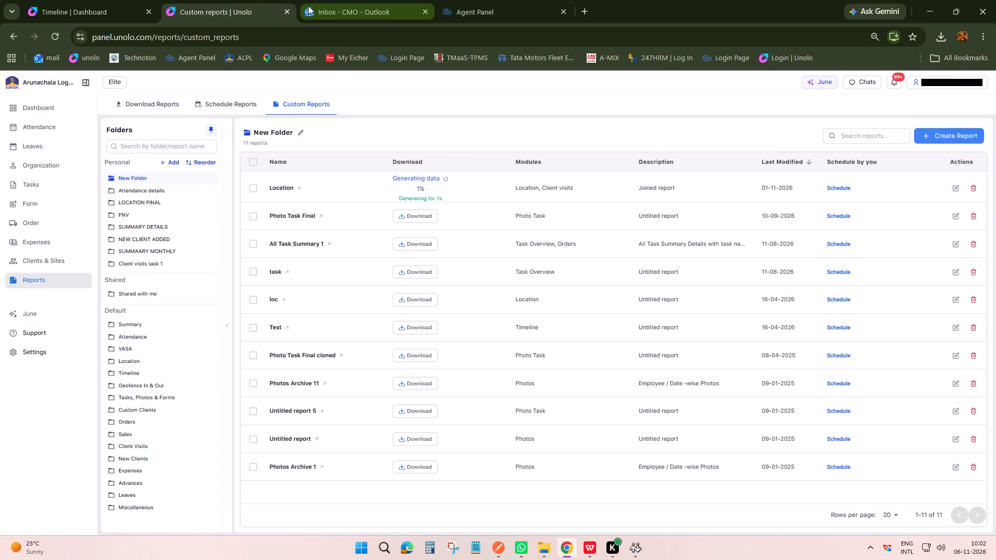
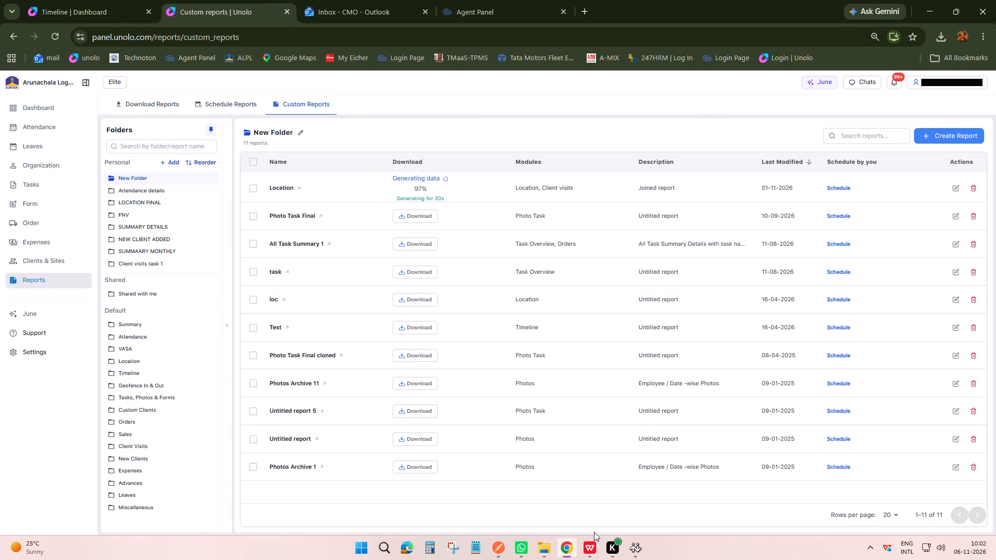
In Workbook2 in WPS Office, clear all task data below the headers, from Task Address cell N8 across to column AB.
{"action": "left_click", "coordinate": [590, 559]}
{"action": "scroll", "coordinate": [539, 273], "scroll_direction": "up", "scroll_amount": 4}
{"action": "left_click", "coordinate": [538, 264]}
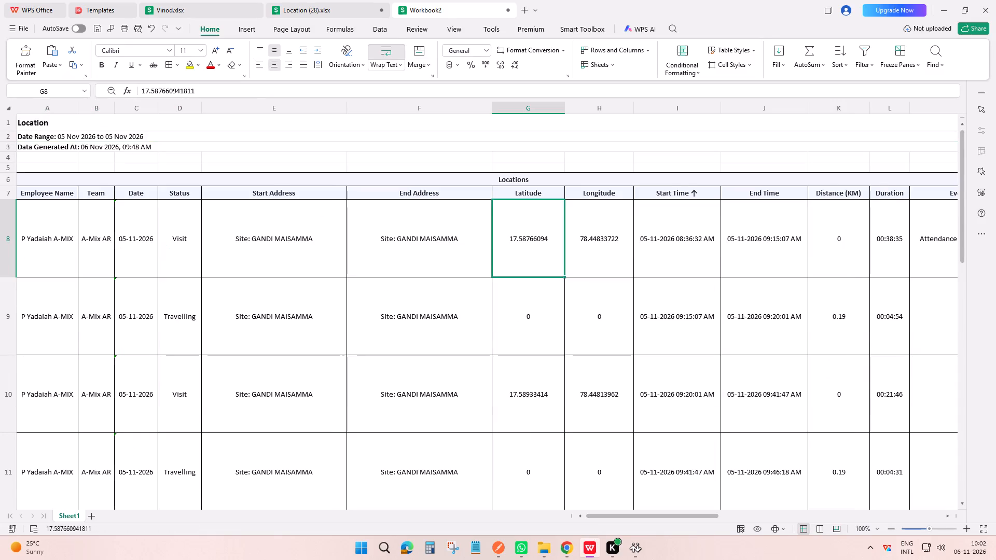
{"action": "left_click_drag", "start_coordinate": [639, 512], "coordinate": [709, 509]}
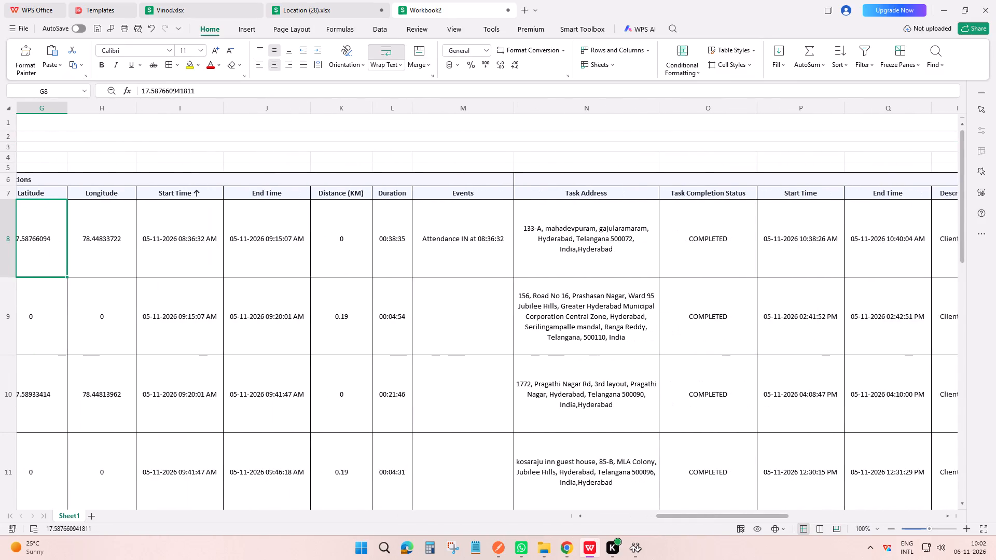
{"action": "left_click", "coordinate": [558, 239]}
{"action": "key", "text": "ctrl+shift+Down"}
{"action": "key", "text": "ctrl+shift+Right"}
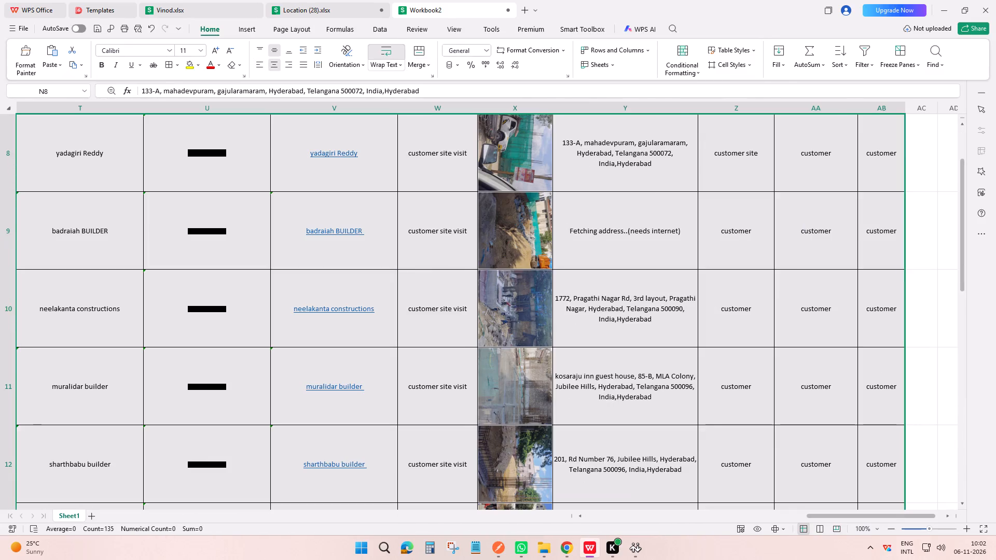
{"action": "key", "text": "Delete"}
{"action": "scroll", "coordinate": [558, 239], "scroll_direction": "up", "scroll_amount": 2}
{"action": "scroll", "coordinate": [558, 239], "scroll_direction": "down", "scroll_amount": 1}
{"action": "scroll", "coordinate": [558, 239], "scroll_direction": "up", "scroll_amount": 1}
{"action": "left_click", "coordinate": [558, 239]}
{"action": "scroll", "coordinate": [558, 239], "scroll_direction": "up", "scroll_amount": 2}
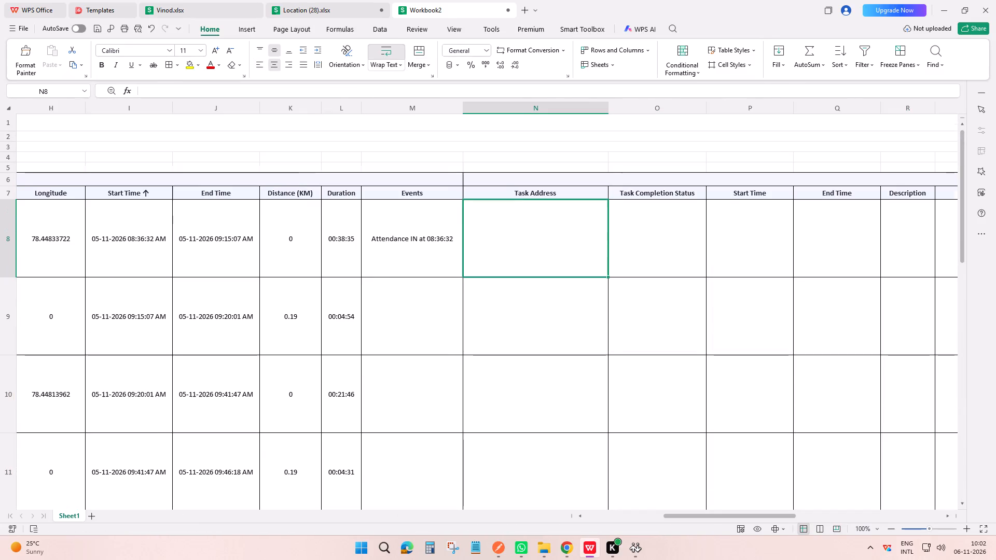
{"action": "scroll", "coordinate": [558, 239], "scroll_direction": "up", "scroll_amount": 1}
{"action": "left_click", "coordinate": [555, 243]}
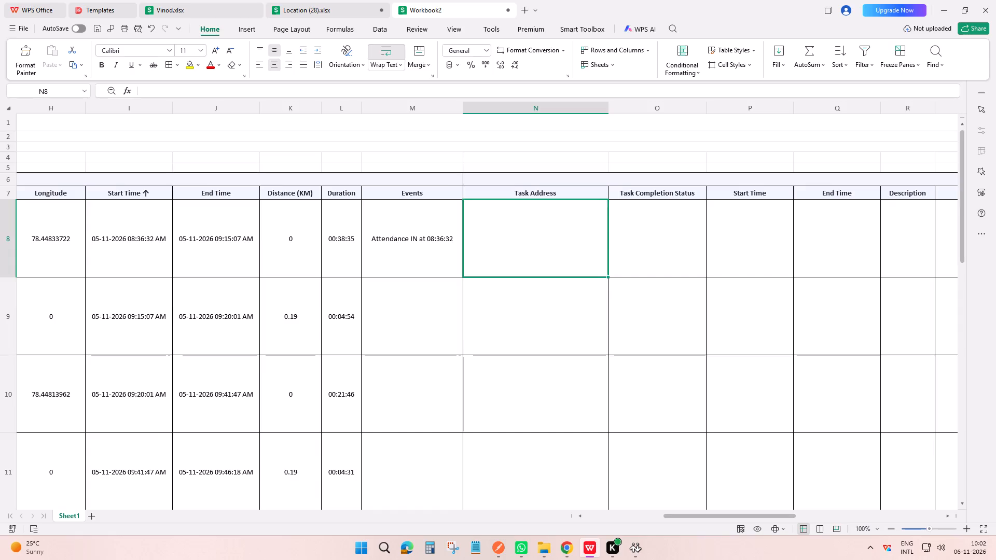
Review the original task columns in Location (28).xlsx against the same employee's 05-11-2026 Unolo timeline in Chrome.
{"action": "left_click", "coordinate": [336, 0]}
{"action": "left_click", "coordinate": [412, 268]}
{"action": "left_click_drag", "start_coordinate": [640, 516], "coordinate": [698, 509]}
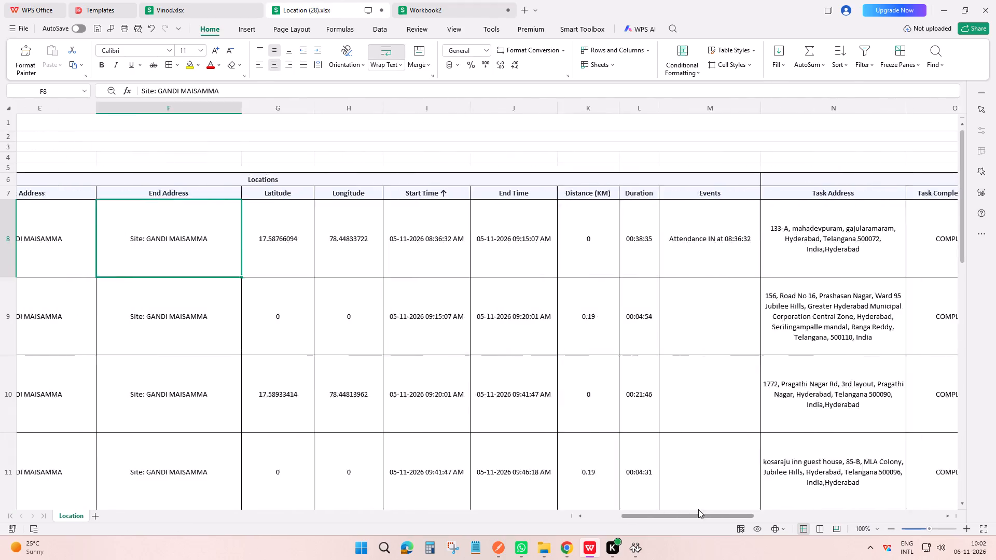
{"action": "left_click_drag", "start_coordinate": [698, 509], "coordinate": [756, 506]}
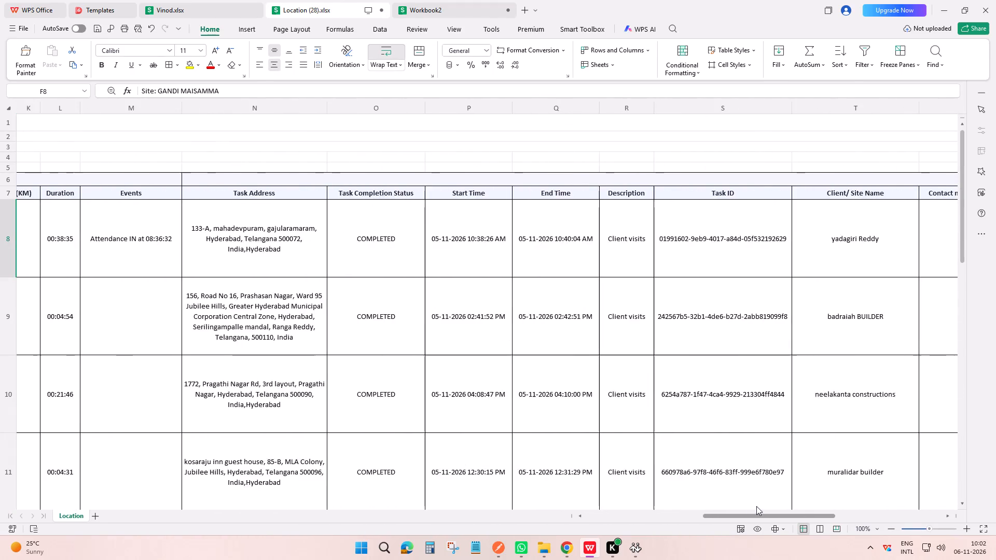
{"action": "left_click_drag", "start_coordinate": [756, 506], "coordinate": [835, 496]}
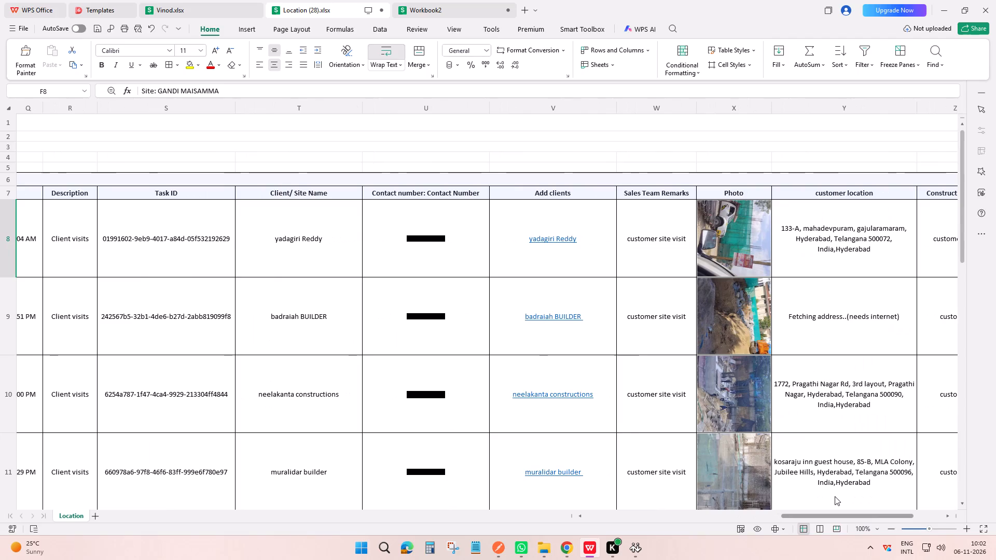
{"action": "left_click_drag", "start_coordinate": [835, 496], "coordinate": [856, 494]}
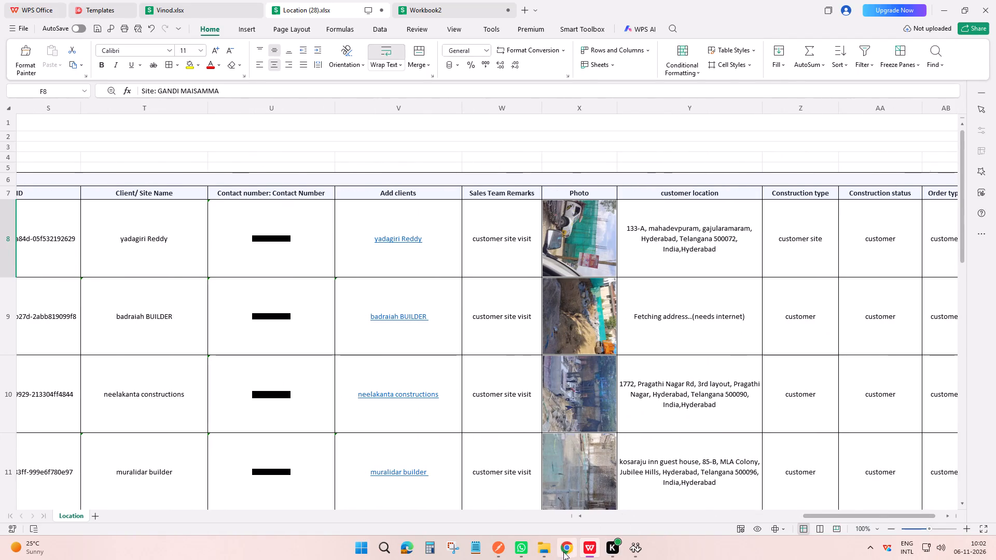
{"action": "left_click", "coordinate": [562, 552]}
{"action": "left_click", "coordinate": [72, 0]}
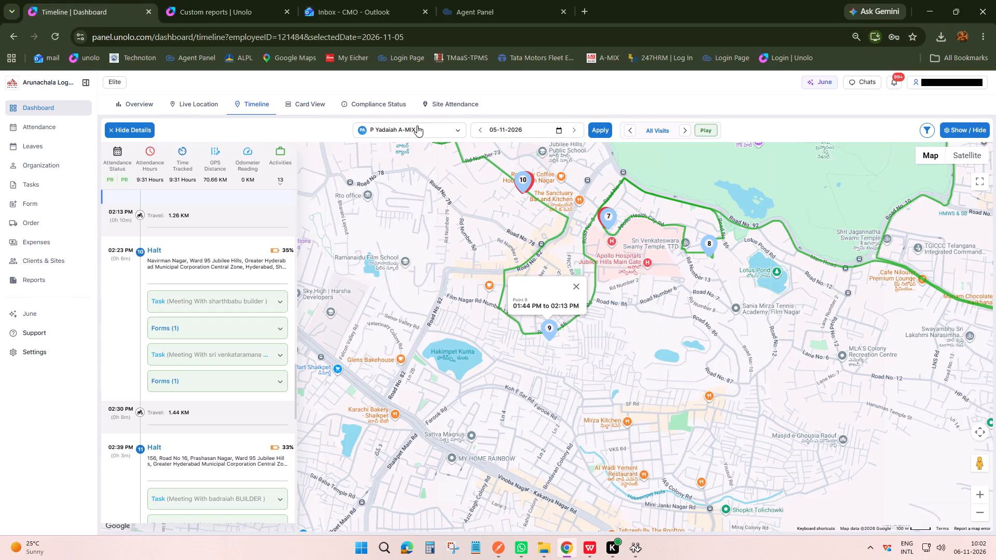
Examine the employee's Unolo timeline for 05-11-2026 and the task details under the 10:40 AM halt.
{"action": "scroll", "coordinate": [240, 300], "scroll_direction": "up", "scroll_amount": 11}
{"action": "scroll", "coordinate": [240, 300], "scroll_direction": "down", "scroll_amount": 1}
{"action": "scroll", "coordinate": [240, 300], "scroll_direction": "up", "scroll_amount": 13}
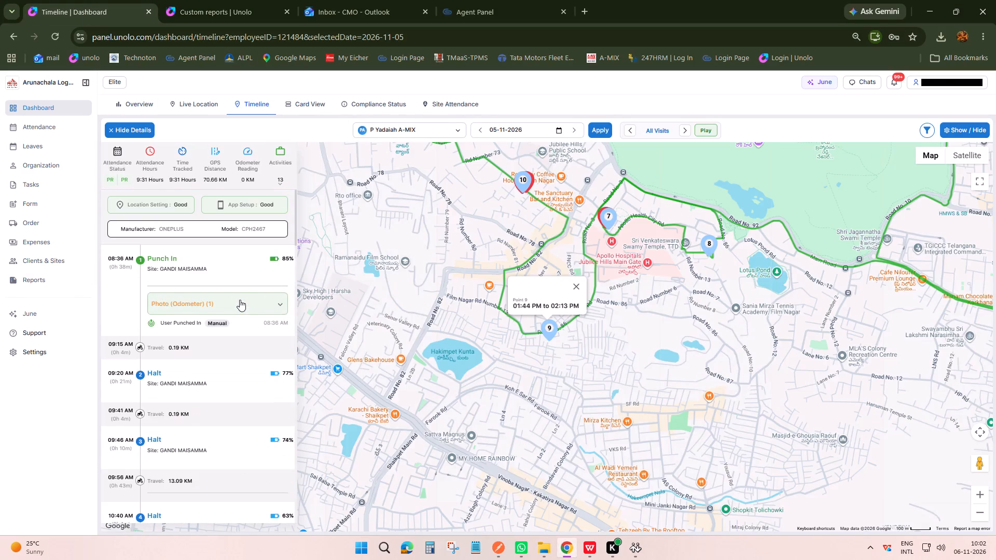
{"action": "scroll", "coordinate": [239, 292], "scroll_direction": "down", "scroll_amount": 5}
{"action": "left_click", "coordinate": [242, 258]}
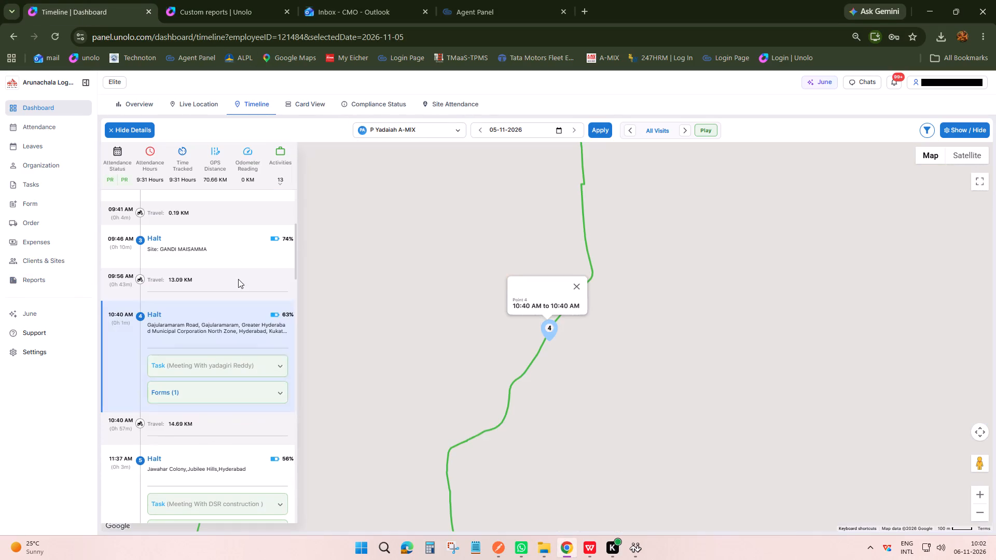
{"action": "left_click", "coordinate": [250, 365]}
{"action": "scroll", "coordinate": [239, 318], "scroll_direction": "down", "scroll_amount": 2}
{"action": "scroll", "coordinate": [238, 318], "scroll_direction": "up", "scroll_amount": 2}
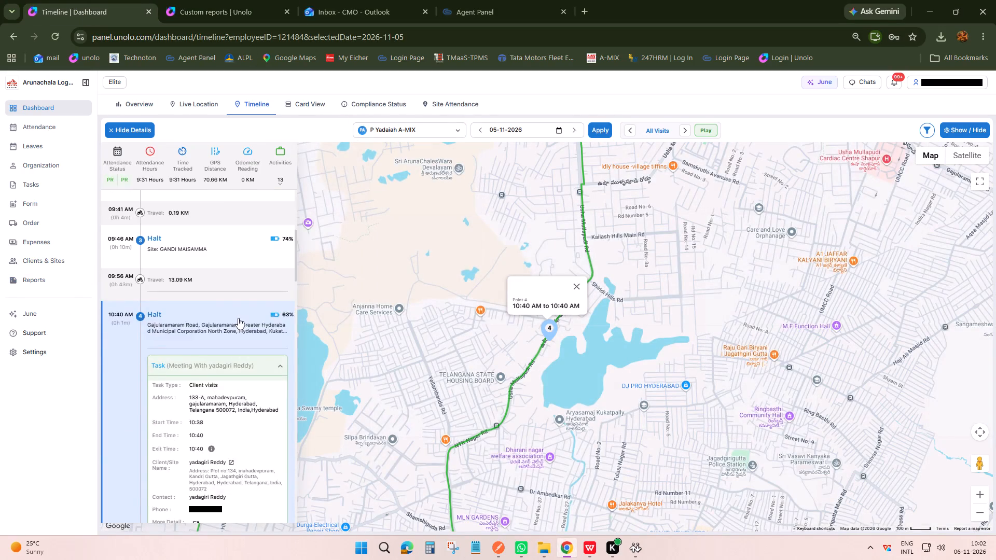
{"action": "scroll", "coordinate": [238, 318], "scroll_direction": "down", "scroll_amount": 3}
In WPS, copy row 8's task details in Location (28).xlsx, from Task Address in column N through column AB.
{"action": "left_click", "coordinate": [573, 555]}
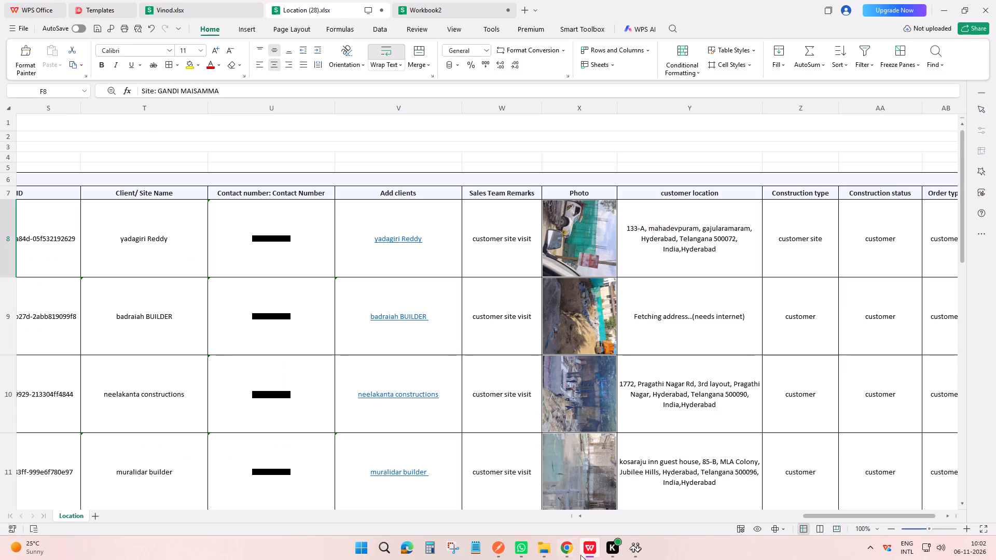
{"action": "left_click", "coordinate": [428, 265]}
{"action": "key", "text": "Left"}
{"action": "key", "text": "Left"}
{"action": "key", "text": "Left"}
{"action": "key", "text": "Left"}
{"action": "key", "text": "Left"}
{"action": "key", "text": "Left"}
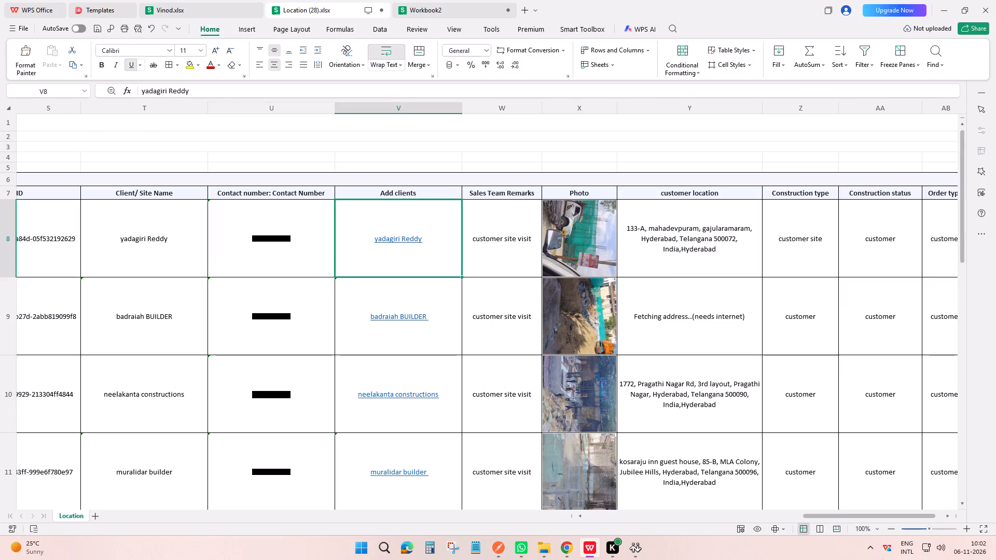
{"action": "key", "text": "Left"}
{"action": "key", "text": "Left"}
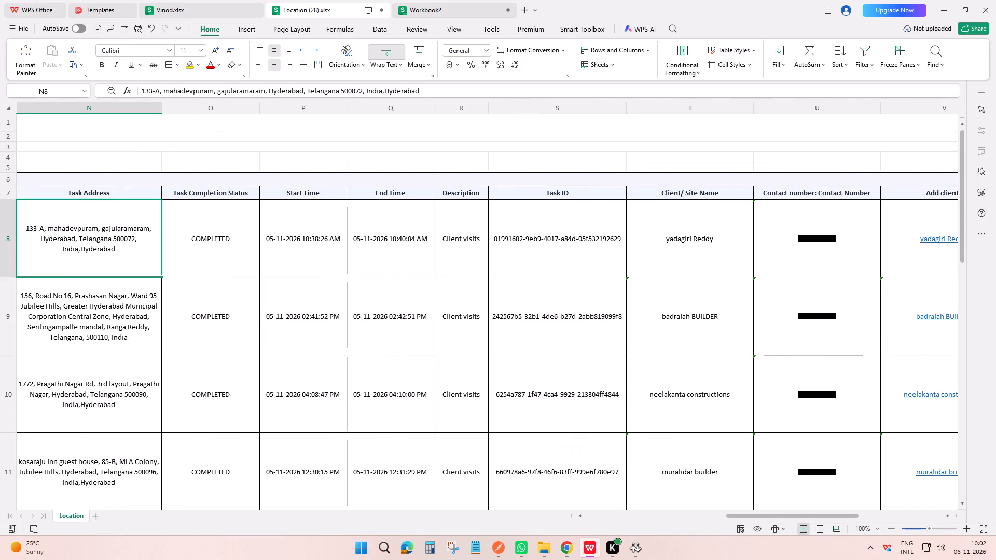
{"action": "key", "text": "ctrl+shift+Right"}
{"action": "key", "text": "ctrl+c"}
Paste the copied task details into Workbook2 at N14, beside the halt starting and ending at 10:40:03 AM.
{"action": "left_click", "coordinate": [425, 0]}
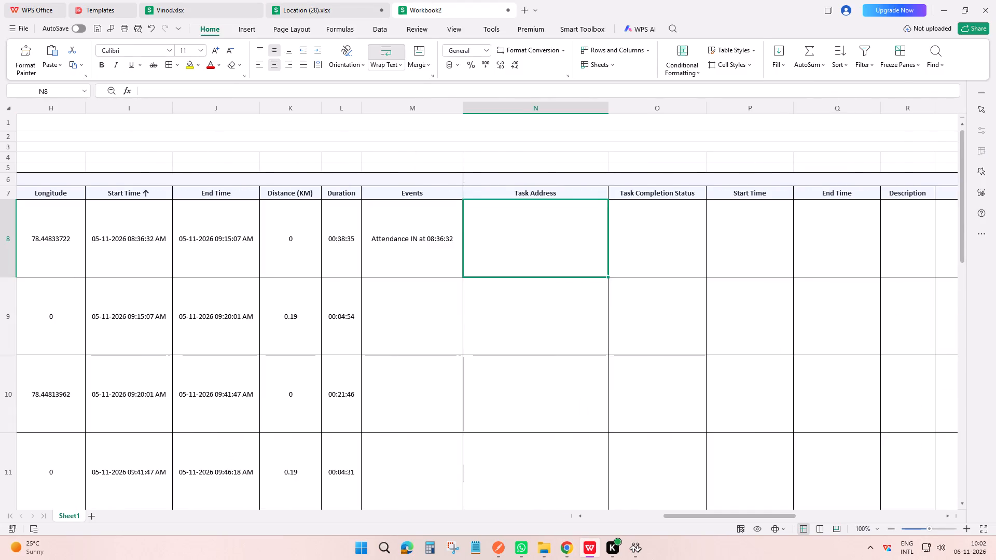
{"action": "scroll", "coordinate": [446, 268], "scroll_direction": "down", "scroll_amount": 5}
{"action": "scroll", "coordinate": [210, 308], "scroll_direction": "down", "scroll_amount": 6}
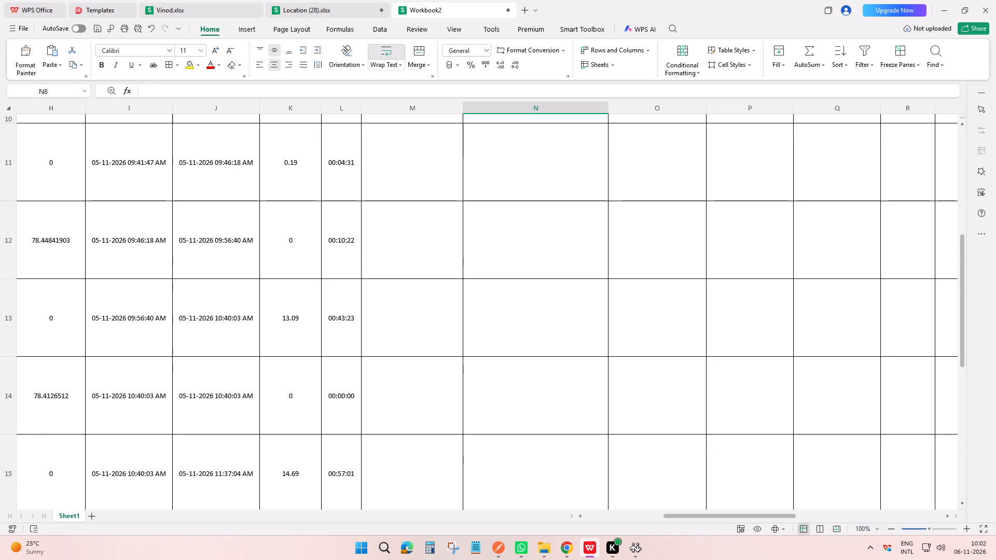
{"action": "left_click", "coordinate": [122, 318]}
{"action": "left_click_drag", "start_coordinate": [142, 380], "coordinate": [508, 393]}
{"action": "left_click", "coordinate": [508, 393]}
{"action": "key", "text": "ctrl+v"}
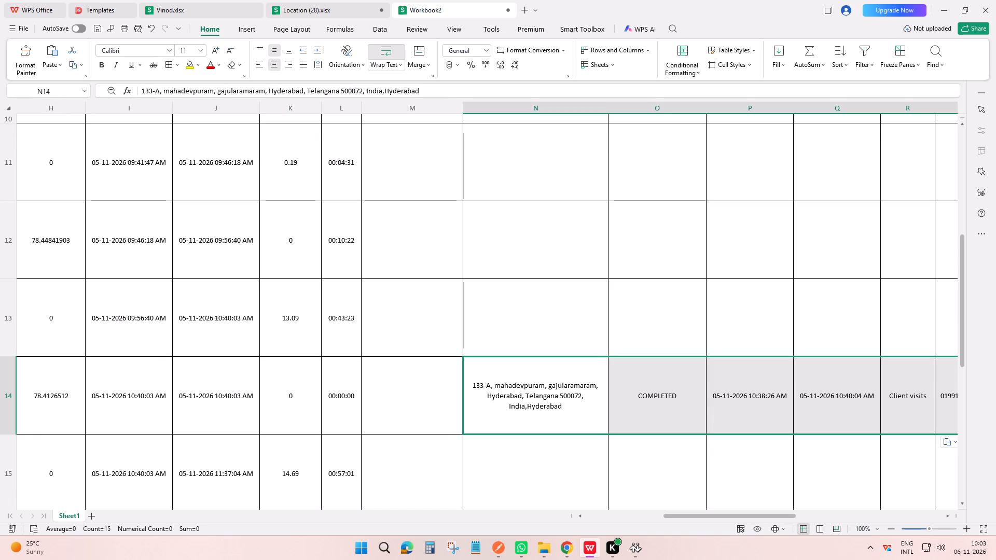
In the Unolo timeline, examine and compare the two DSR construction tasks under the 11:37 AM halt.
{"action": "left_click", "coordinate": [563, 540]}
{"action": "scroll", "coordinate": [236, 296], "scroll_direction": "down", "scroll_amount": 2}
{"action": "scroll", "coordinate": [236, 296], "scroll_direction": "up", "scroll_amount": 1}
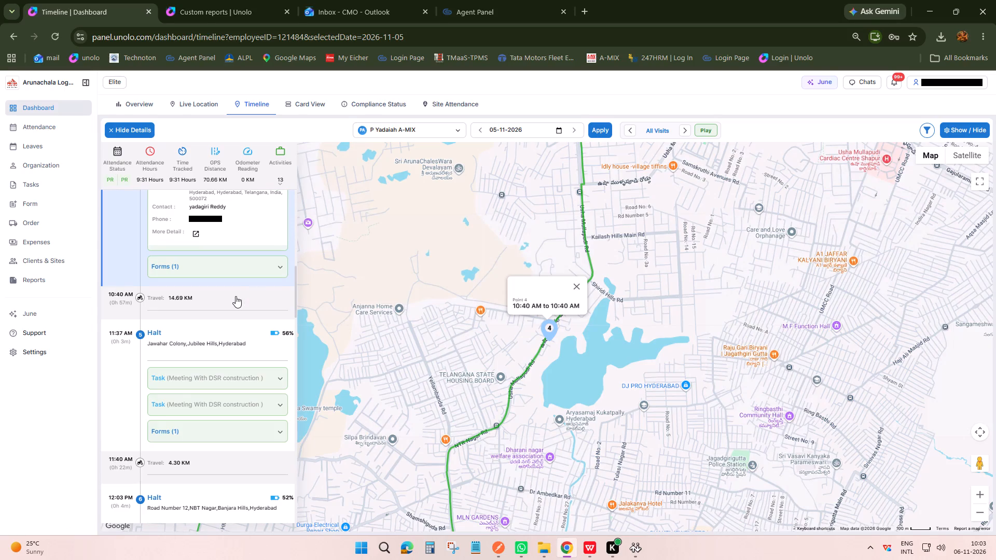
{"action": "scroll", "coordinate": [236, 296], "scroll_direction": "down", "scroll_amount": 1}
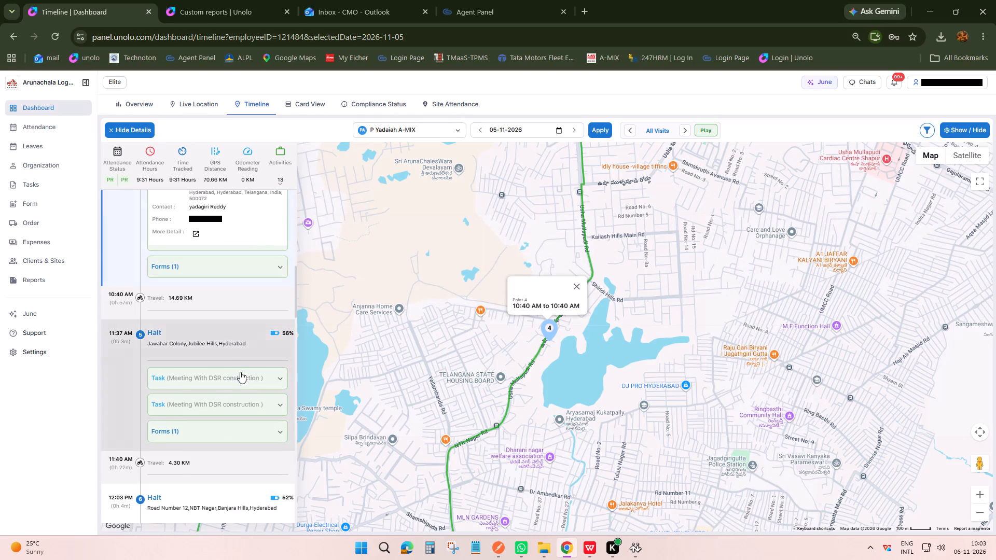
{"action": "scroll", "coordinate": [257, 375], "scroll_direction": "down", "scroll_amount": 3}
{"action": "scroll", "coordinate": [260, 256], "scroll_direction": "up", "scroll_amount": 2}
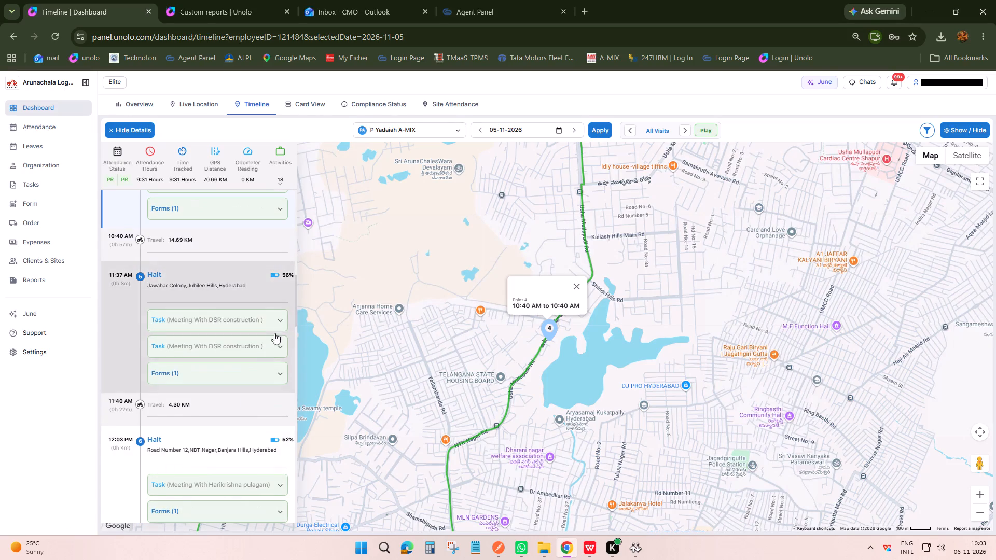
{"action": "left_click", "coordinate": [276, 314]}
{"action": "left_click", "coordinate": [262, 349]}
{"action": "scroll", "coordinate": [256, 335], "scroll_direction": "down", "scroll_amount": 2}
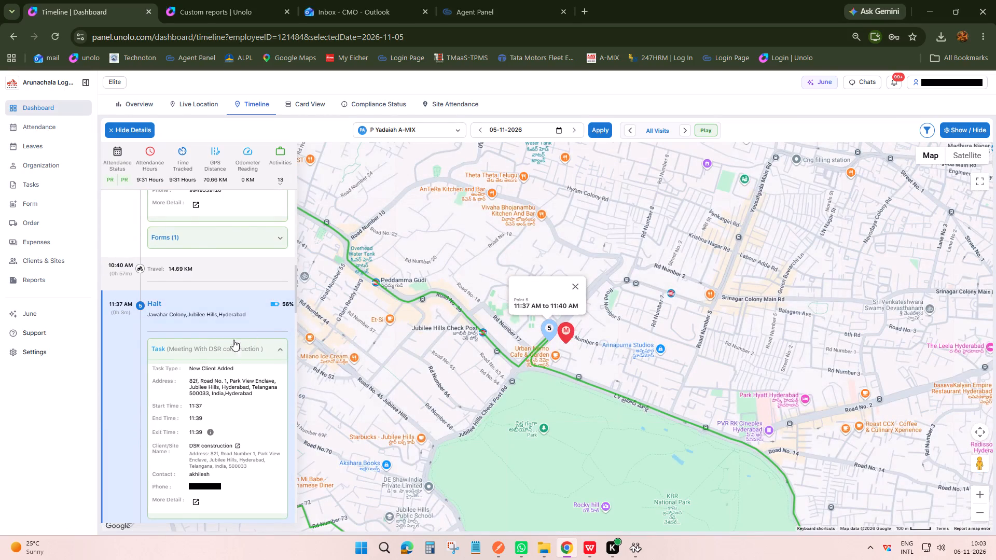
{"action": "left_click", "coordinate": [262, 420]}
{"action": "scroll", "coordinate": [224, 340], "scroll_direction": "down", "scroll_amount": 2}
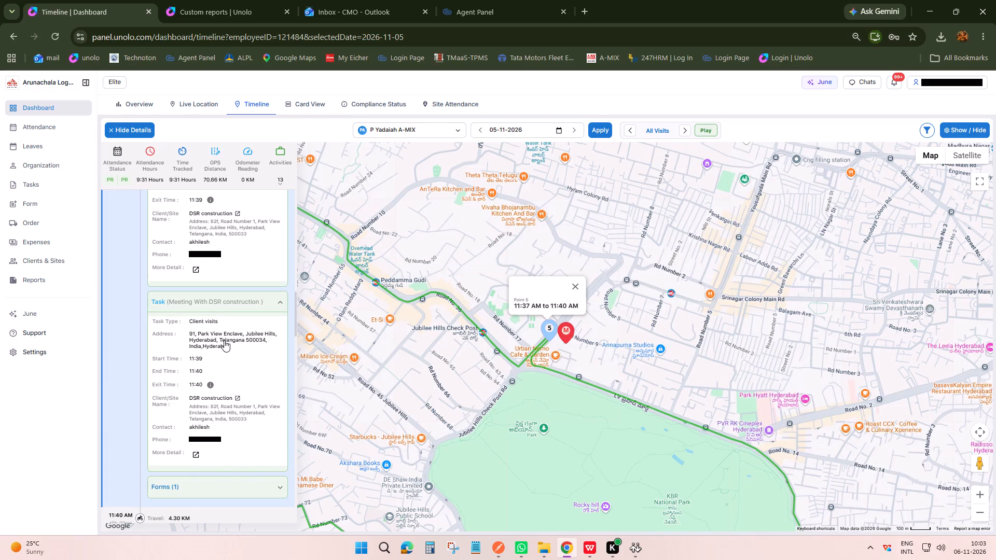
{"action": "scroll", "coordinate": [224, 340], "scroll_direction": "up", "scroll_amount": 2}
{"action": "scroll", "coordinate": [224, 340], "scroll_direction": "down", "scroll_amount": 2}
{"action": "scroll", "coordinate": [224, 340], "scroll_direction": "up", "scroll_amount": 2}
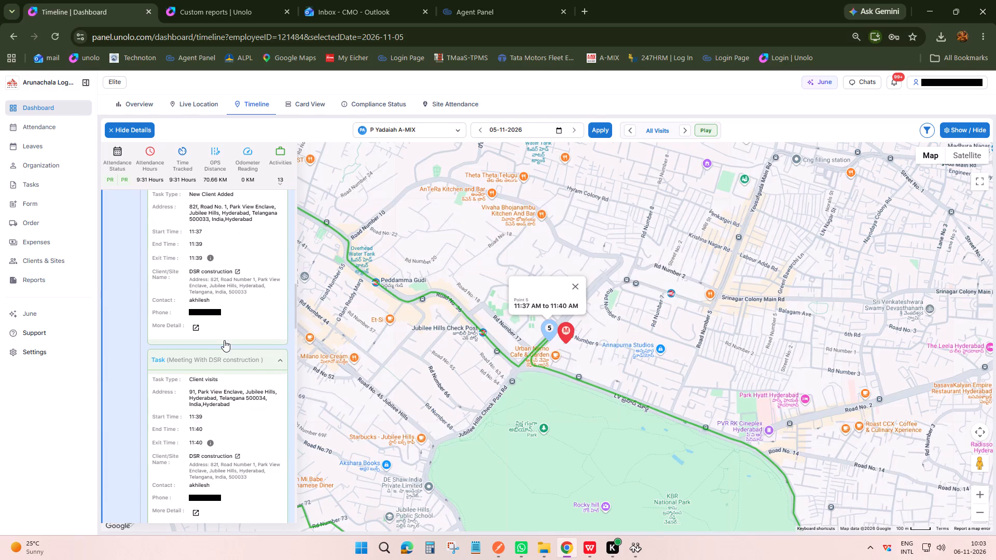
{"action": "scroll", "coordinate": [224, 340], "scroll_direction": "up", "scroll_amount": 3}
{"action": "scroll", "coordinate": [224, 340], "scroll_direction": "down", "scroll_amount": 3}
{"action": "scroll", "coordinate": [224, 340], "scroll_direction": "up", "scroll_amount": 2}
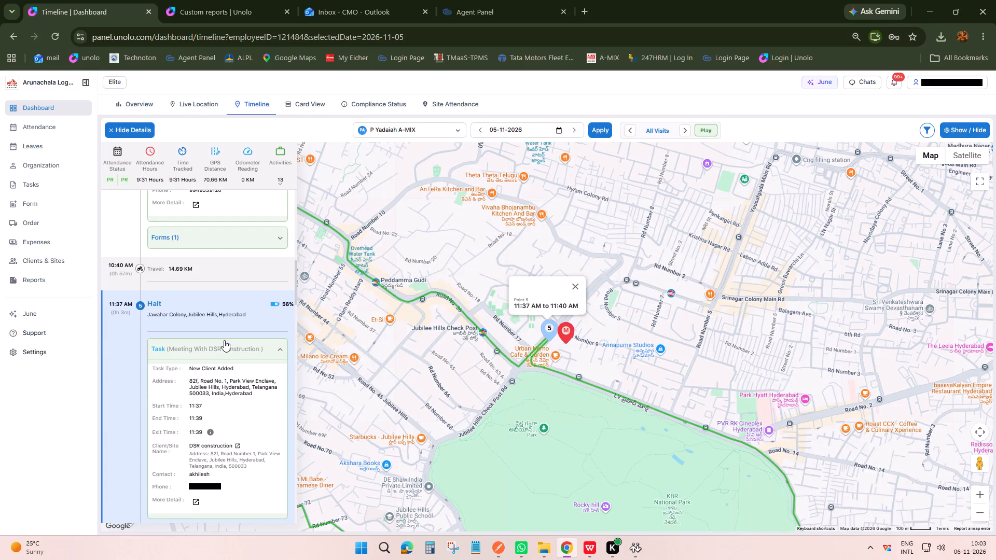
{"action": "scroll", "coordinate": [224, 340], "scroll_direction": "down", "scroll_amount": 2}
{"action": "scroll", "coordinate": [224, 340], "scroll_direction": "up", "scroll_amount": 1}
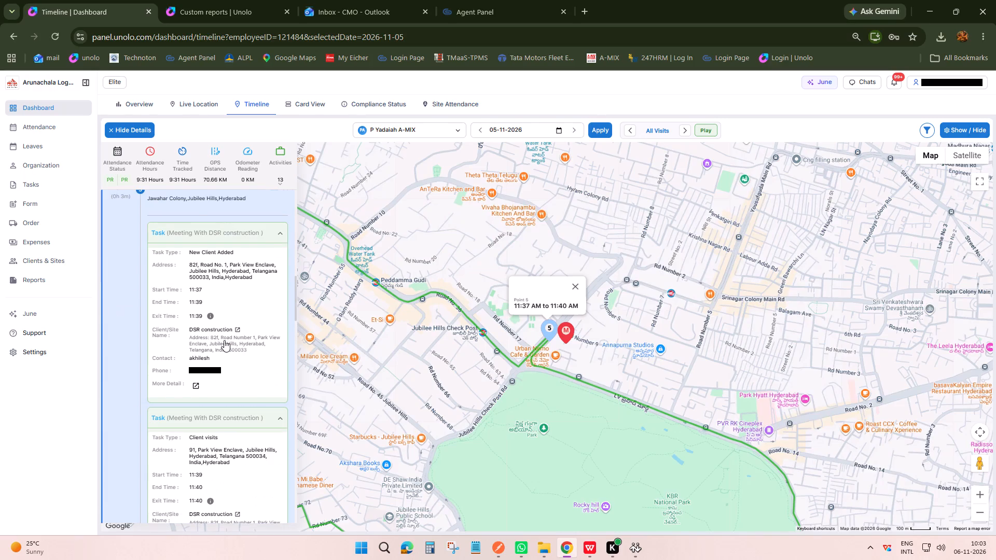
{"action": "scroll", "coordinate": [236, 314], "scroll_direction": "down", "scroll_amount": 2}
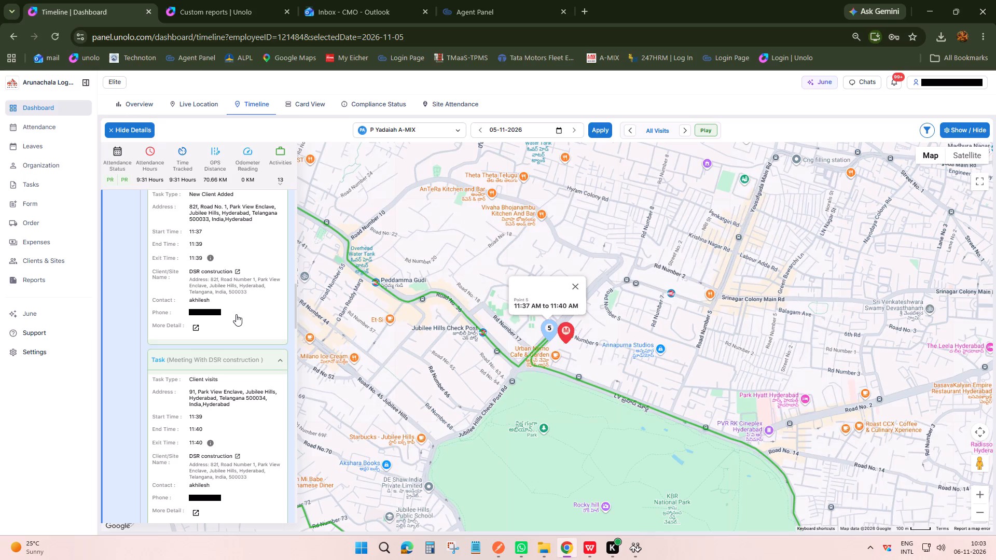
{"action": "scroll", "coordinate": [236, 314], "scroll_direction": "down", "scroll_amount": 3}
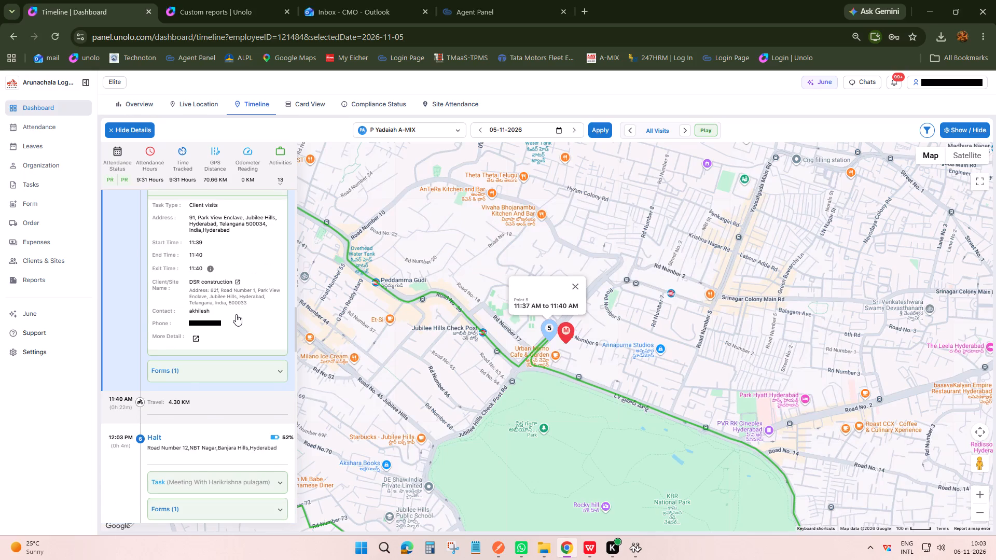
{"action": "scroll", "coordinate": [236, 314], "scroll_direction": "up", "scroll_amount": 3}
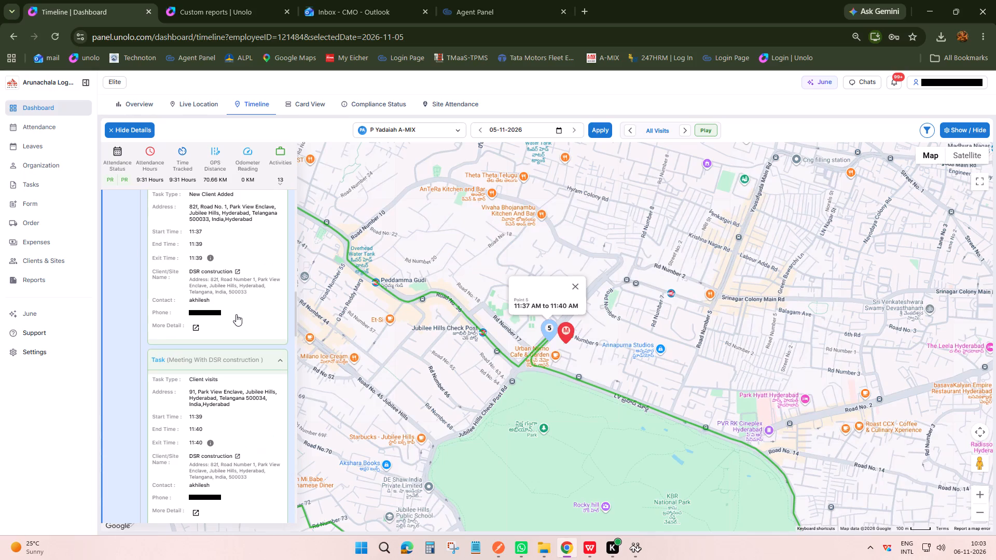
{"action": "scroll", "coordinate": [236, 314], "scroll_direction": "up", "scroll_amount": 2}
{"action": "scroll", "coordinate": [236, 314], "scroll_direction": "down", "scroll_amount": 2}
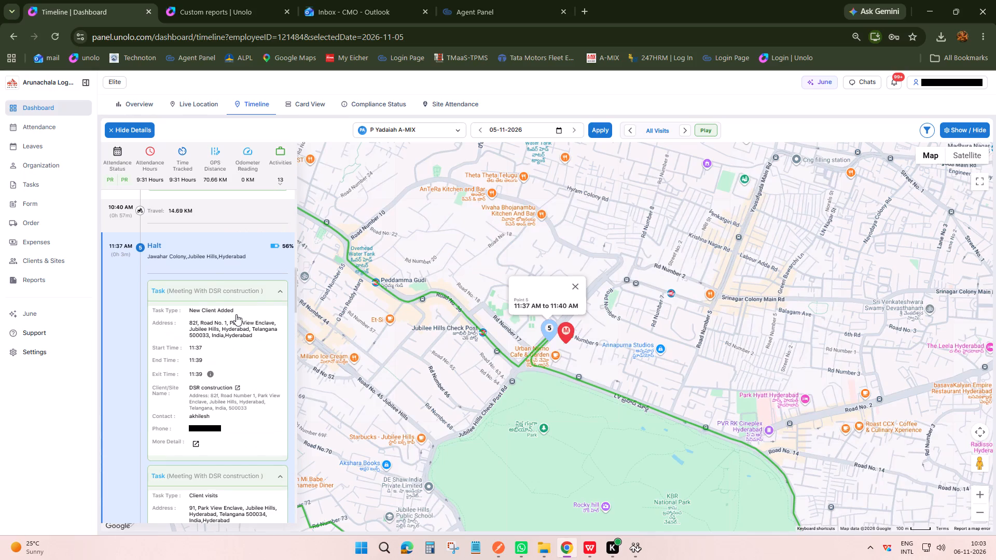
{"action": "scroll", "coordinate": [236, 314], "scroll_direction": "down", "scroll_amount": 1}
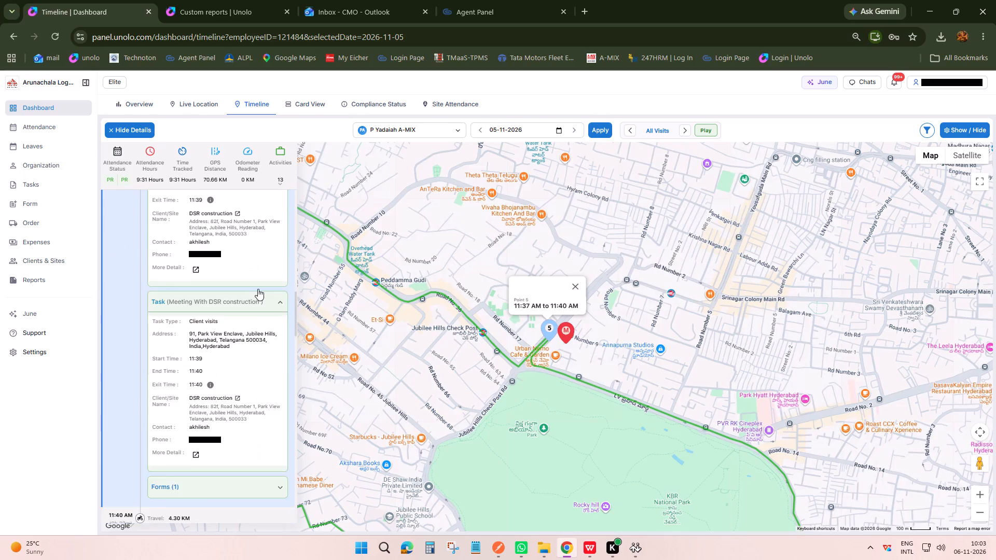
{"action": "scroll", "coordinate": [258, 289], "scroll_direction": "up", "scroll_amount": 2}
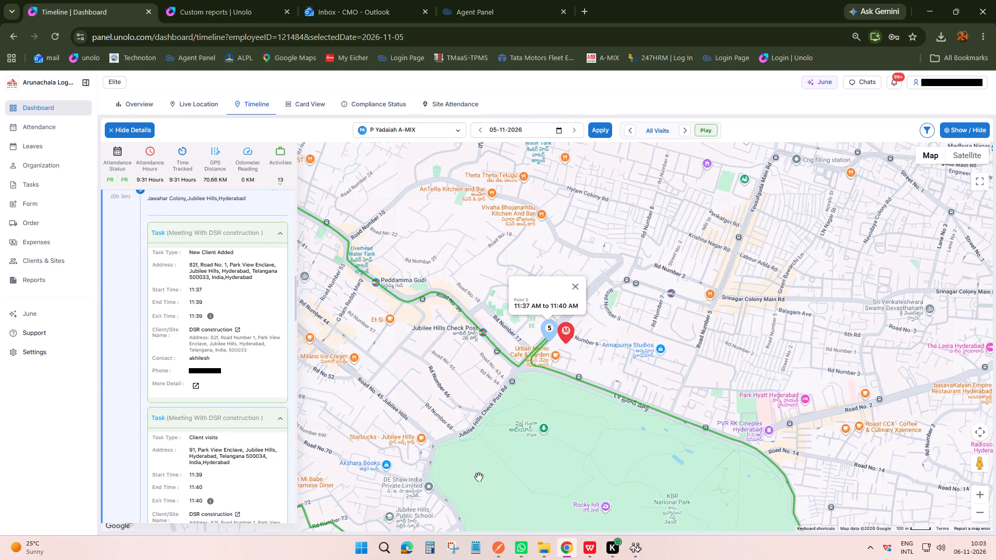
In Location (28).xlsx in WPS, copy the DSR construction client-visit details from row 15, columns N through AB.
{"action": "left_click", "coordinate": [583, 557]}
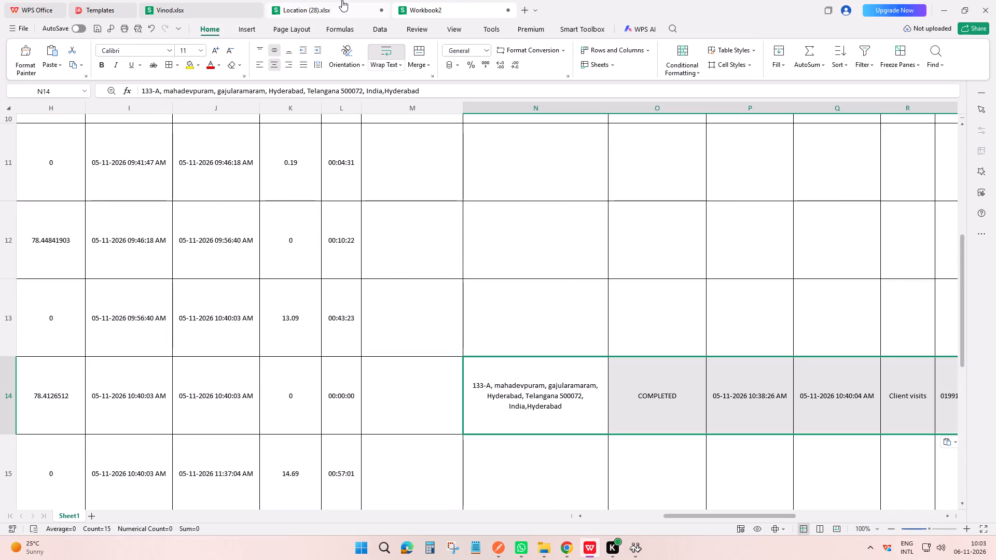
{"action": "left_click", "coordinate": [342, 0]}
{"action": "scroll", "coordinate": [417, 344], "scroll_direction": "down", "scroll_amount": 4}
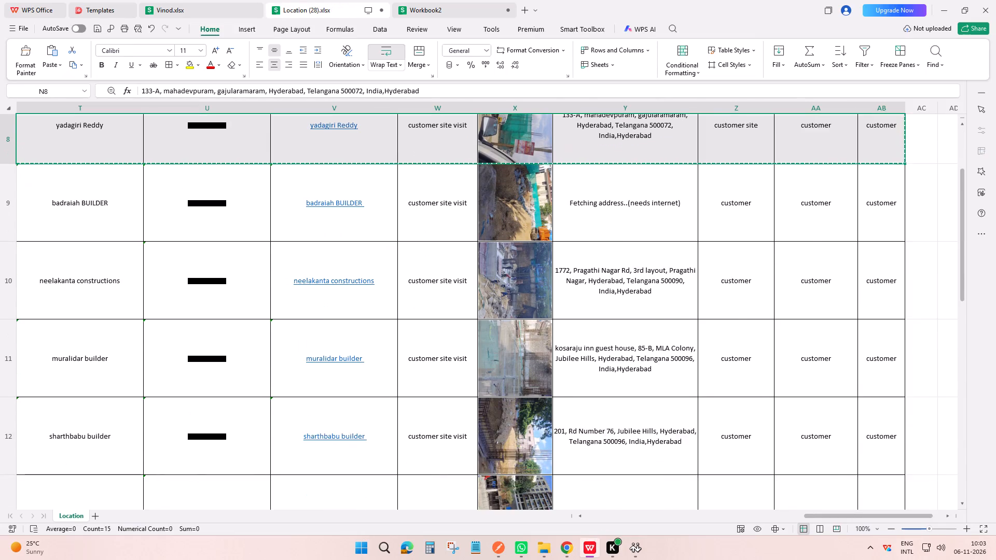
{"action": "scroll", "coordinate": [408, 345], "scroll_direction": "down", "scroll_amount": 8}
{"action": "scroll", "coordinate": [376, 381], "scroll_direction": "down", "scroll_amount": 4}
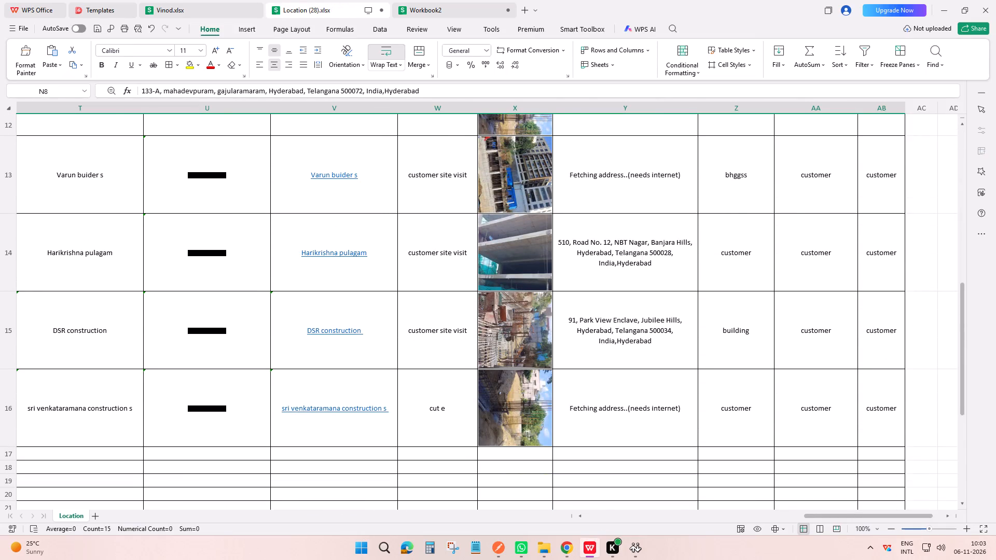
{"action": "left_click", "coordinate": [369, 364]}
{"action": "key", "text": "Left"}
{"action": "key", "text": "Left"}
{"action": "key", "text": "Left"}
{"action": "key", "text": "Left"}
{"action": "key", "text": "Left"}
{"action": "key", "text": "Left"}
{"action": "key", "text": "Left"}
{"action": "key", "text": "Left"}
{"action": "key", "text": "Left"}
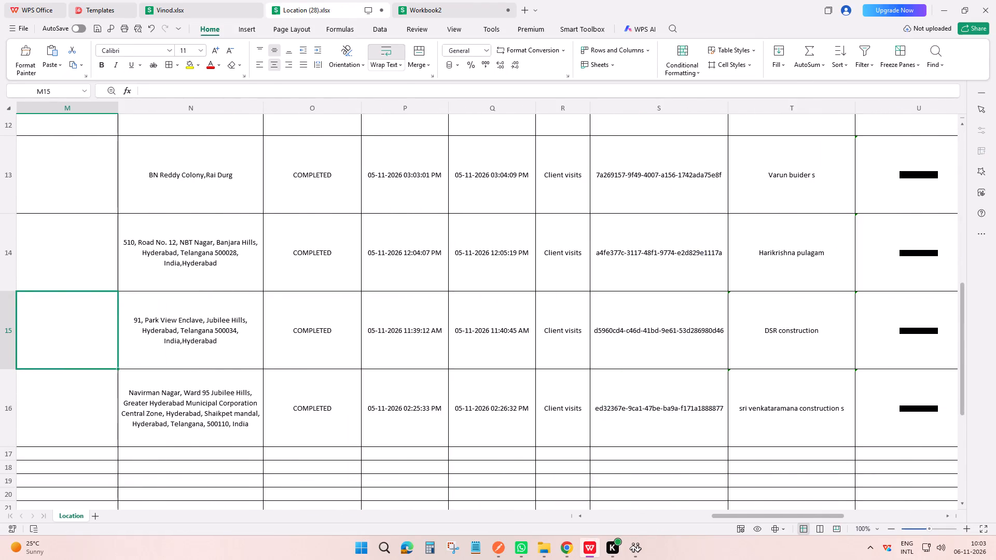
{"action": "key", "text": "Right"}
{"action": "key", "text": "ctrl+shift+Right"}
{"action": "key", "text": "ctrl+c"}
Recheck the DSR construction task in Unolo and paste the copied details into Workbook2 at N16, beside the 11:37:04 AM halt.
{"action": "left_click", "coordinate": [437, 0]}
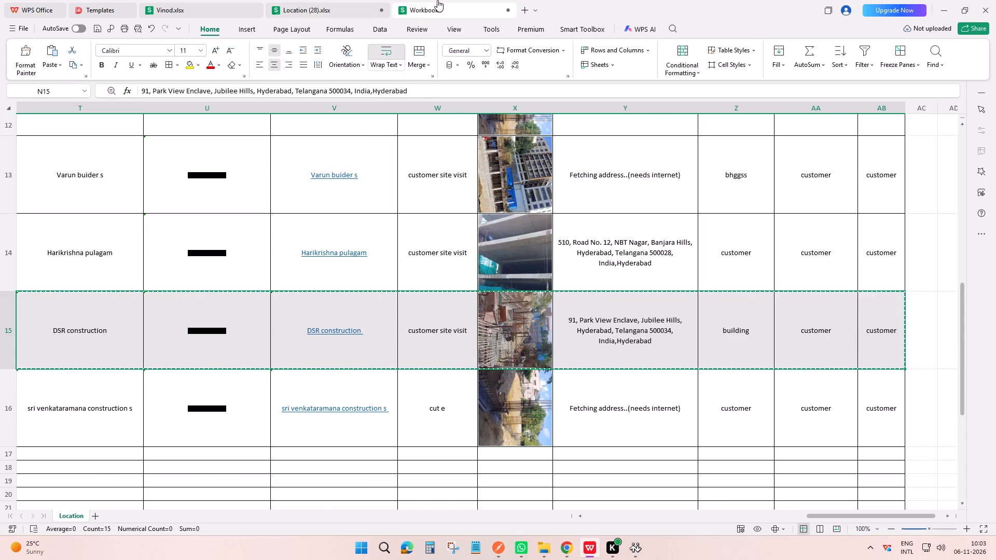
{"action": "scroll", "coordinate": [512, 371], "scroll_direction": "down", "scroll_amount": 3}
{"action": "left_click", "coordinate": [565, 549]}
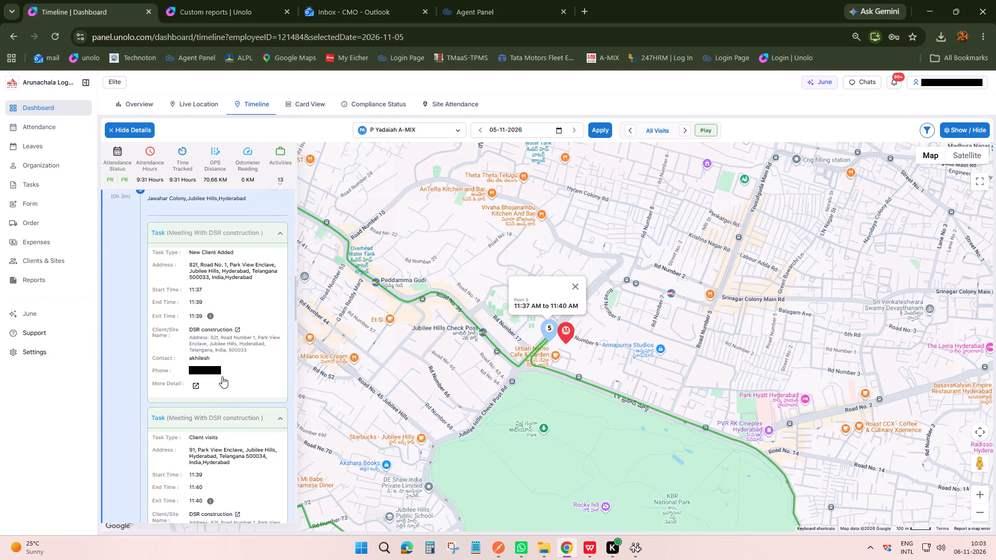
{"action": "scroll", "coordinate": [225, 365], "scroll_direction": "up", "scroll_amount": 1}
{"action": "scroll", "coordinate": [225, 365], "scroll_direction": "down", "scroll_amount": 1}
{"action": "scroll", "coordinate": [225, 365], "scroll_direction": "up", "scroll_amount": 1}
{"action": "scroll", "coordinate": [225, 365], "scroll_direction": "down", "scroll_amount": 3}
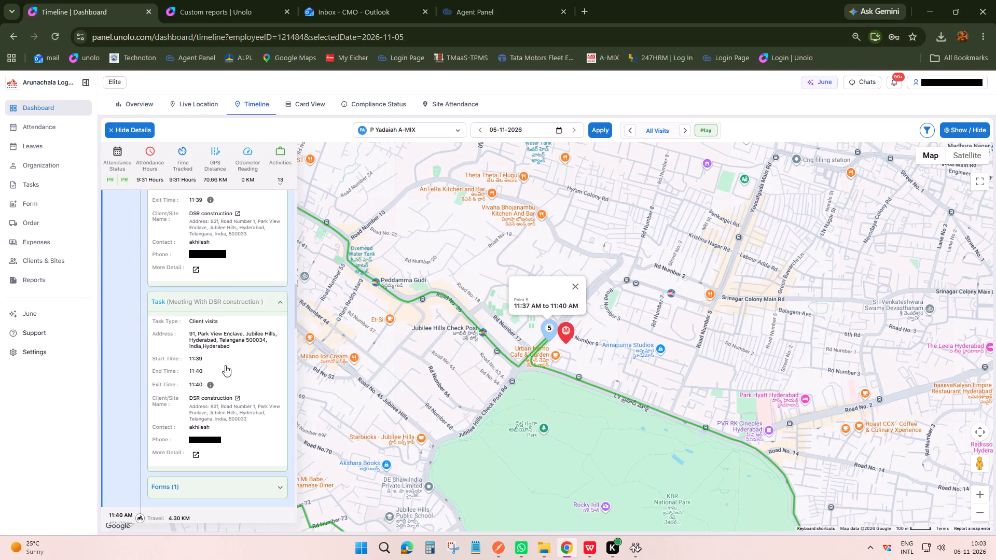
{"action": "left_click", "coordinate": [590, 546]}
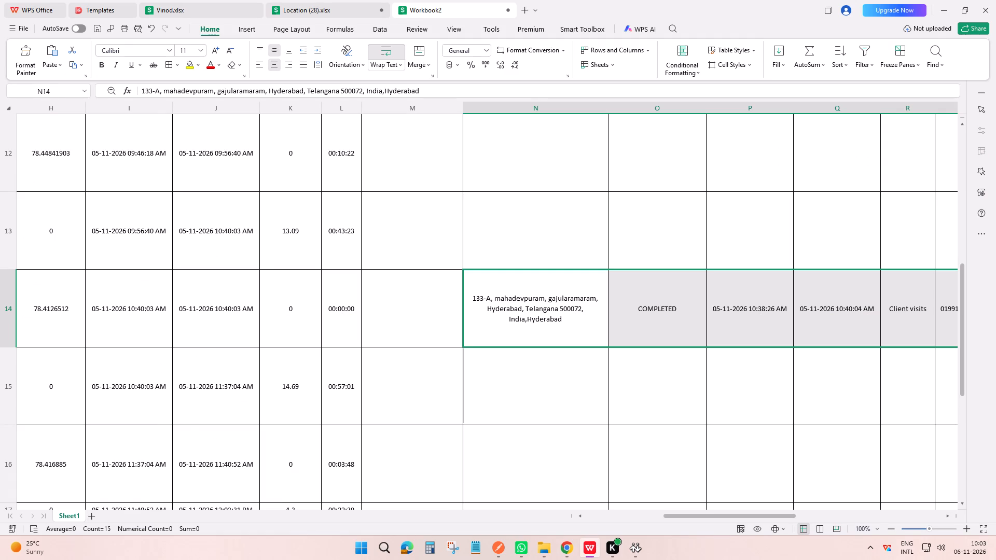
{"action": "scroll", "coordinate": [494, 326], "scroll_direction": "down", "scroll_amount": 3}
{"action": "left_click_drag", "start_coordinate": [148, 366], "coordinate": [439, 362]}
{"action": "left_click", "coordinate": [516, 365]}
{"action": "key", "text": "ctrl+v"}
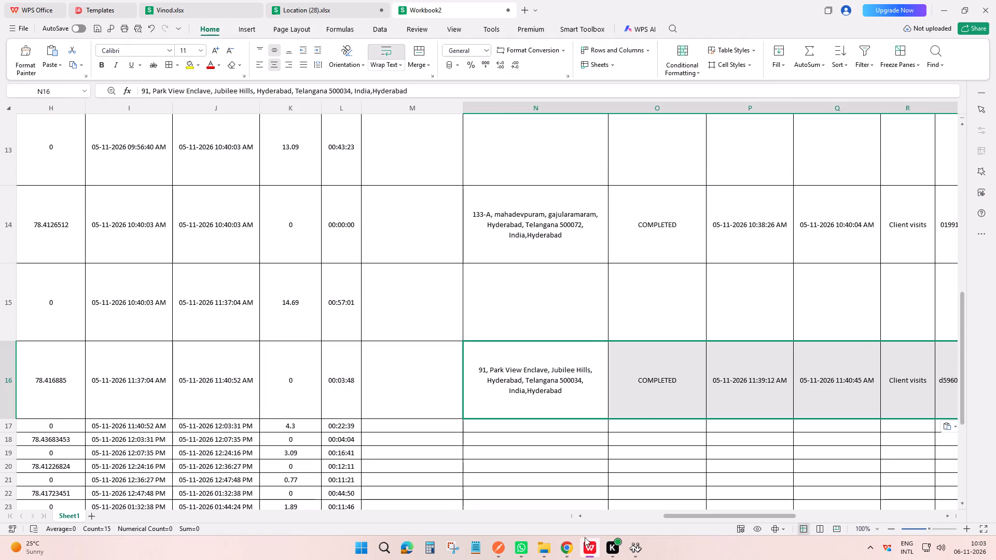
In the Unolo timeline, examine the client-visit task details under the 12:03 PM halt.
{"action": "left_click", "coordinate": [572, 541]}
{"action": "scroll", "coordinate": [187, 318], "scroll_direction": "down", "scroll_amount": 4}
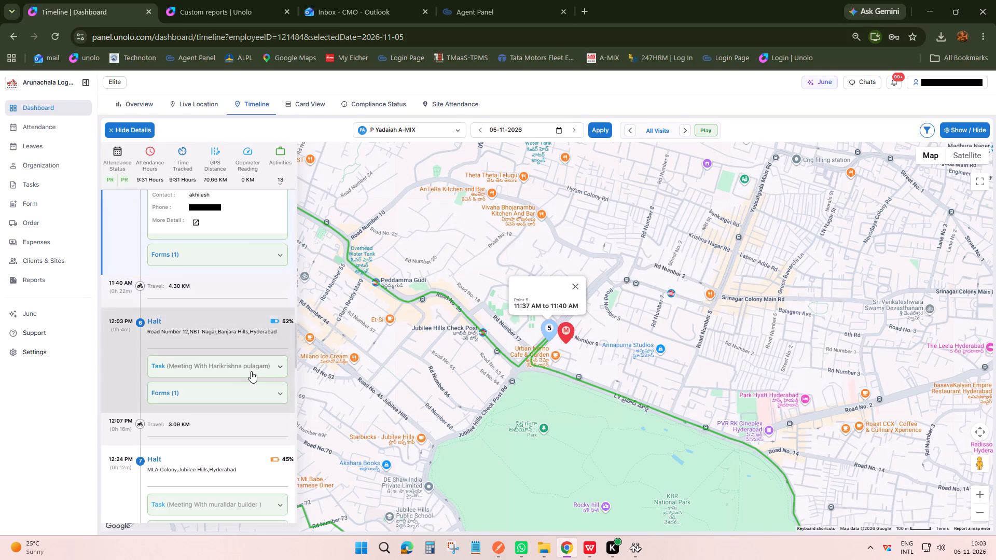
{"action": "left_click", "coordinate": [264, 368]}
{"action": "scroll", "coordinate": [234, 331], "scroll_direction": "down", "scroll_amount": 3}
{"action": "scroll", "coordinate": [233, 320], "scroll_direction": "up", "scroll_amount": 2}
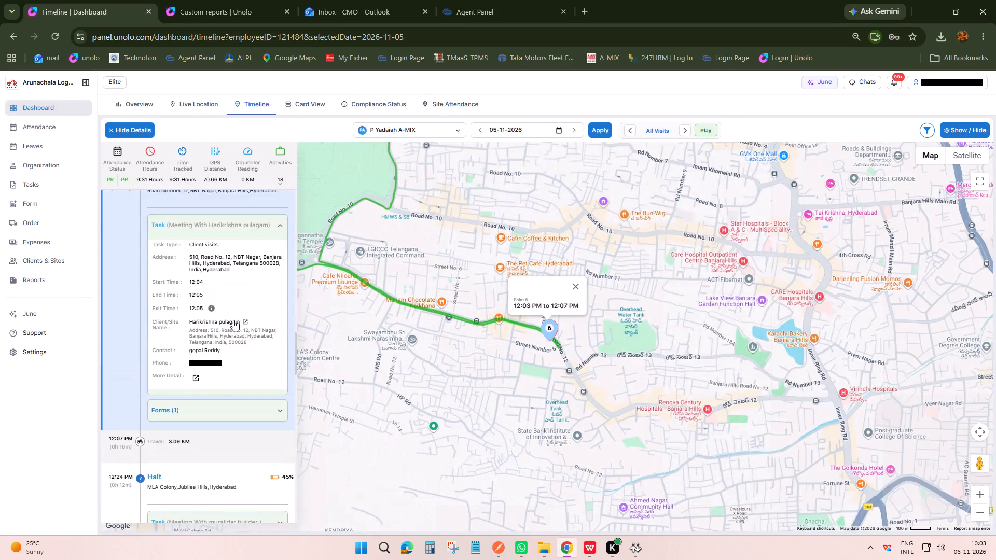
{"action": "scroll", "coordinate": [233, 320], "scroll_direction": "up", "scroll_amount": 1}
{"action": "scroll", "coordinate": [233, 320], "scroll_direction": "down", "scroll_amount": 2}
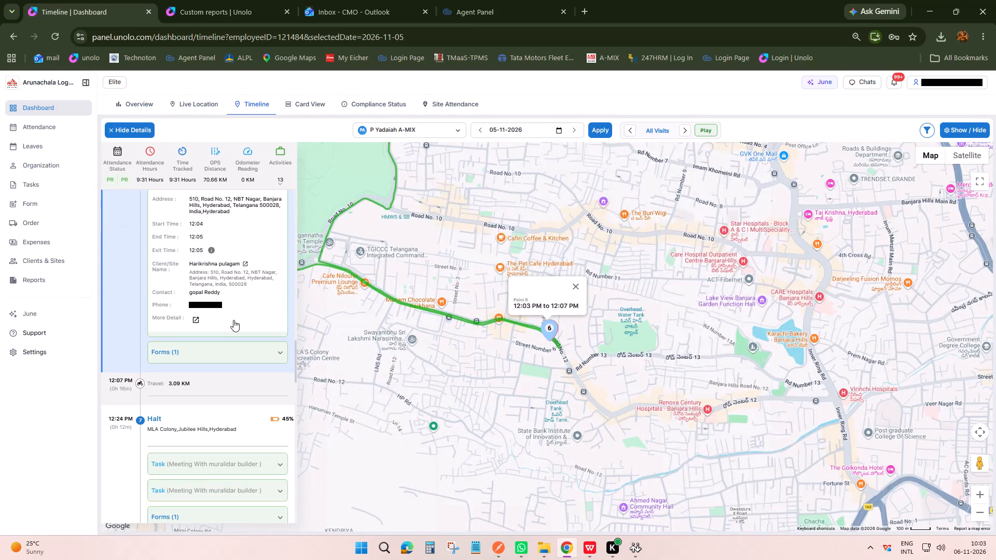
In Location (28).xlsx in WPS, copy the 12:04:07 PM client-visit details from row 14, columns N through AB.
{"action": "left_click", "coordinate": [584, 549]}
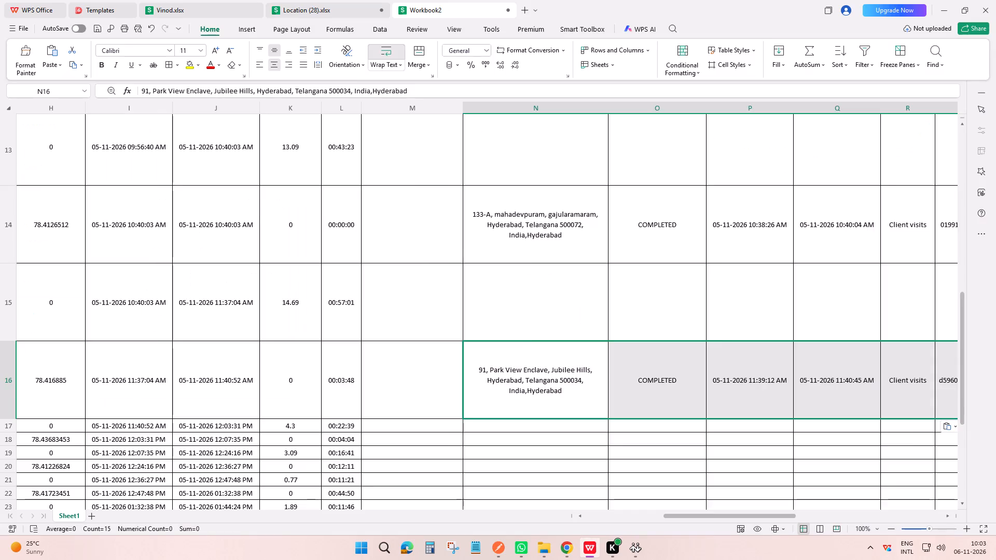
{"action": "left_click", "coordinate": [317, 0]}
{"action": "scroll", "coordinate": [404, 214], "scroll_direction": "up", "scroll_amount": 3}
{"action": "left_click", "coordinate": [359, 332]}
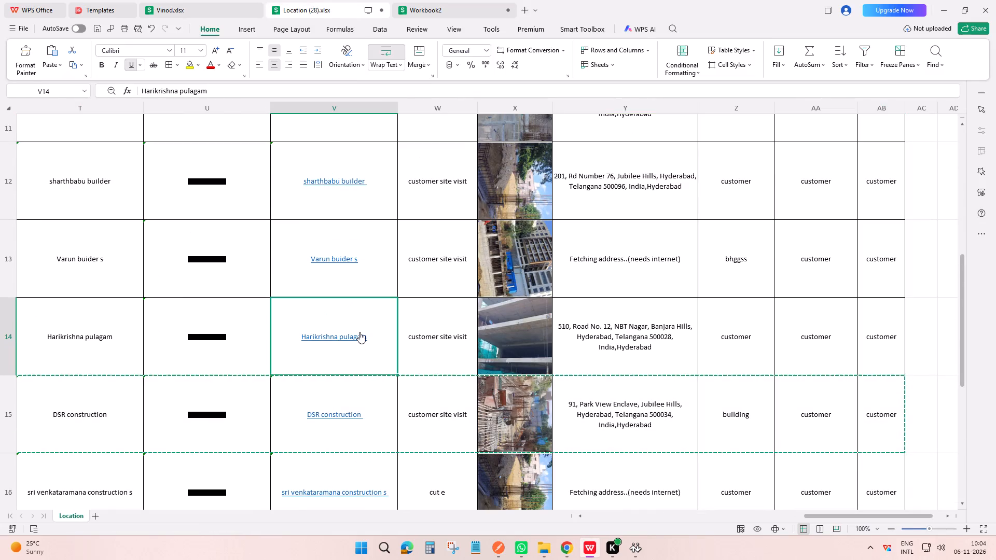
{"action": "key", "text": "Left"}
{"action": "key", "text": "Left"}
{"action": "key", "text": "Left"}
{"action": "key", "text": "Left"}
{"action": "key", "text": "Left"}
{"action": "key", "text": "Left"}
{"action": "key", "text": "Left"}
{"action": "key", "text": "Left"}
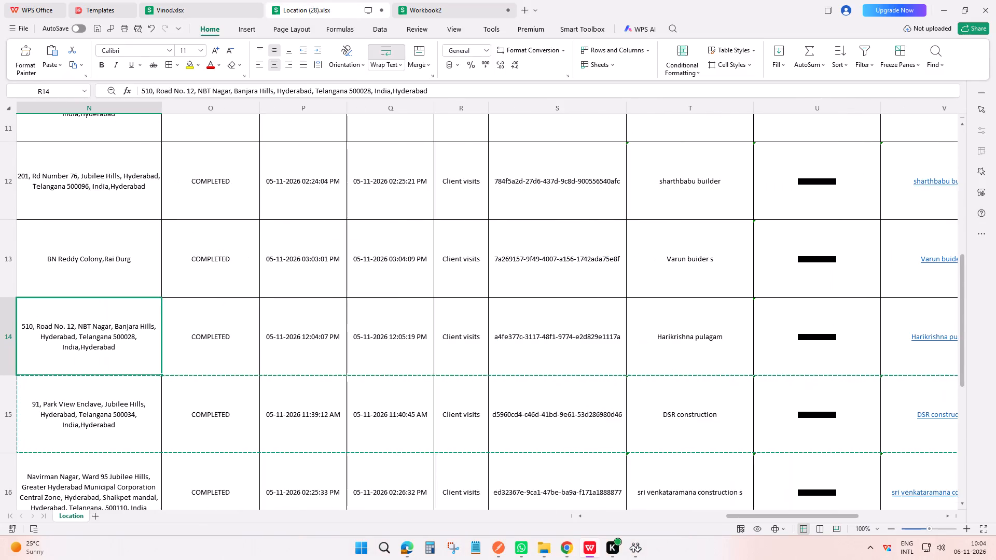
{"action": "key", "text": "ctrl+shift+Right"}
{"action": "key", "text": "ctrl+c"}
Paste the copied client-visit details into Workbook2 at N18, beside the 12:03:31 PM halt.
{"action": "left_click", "coordinate": [450, 0]}
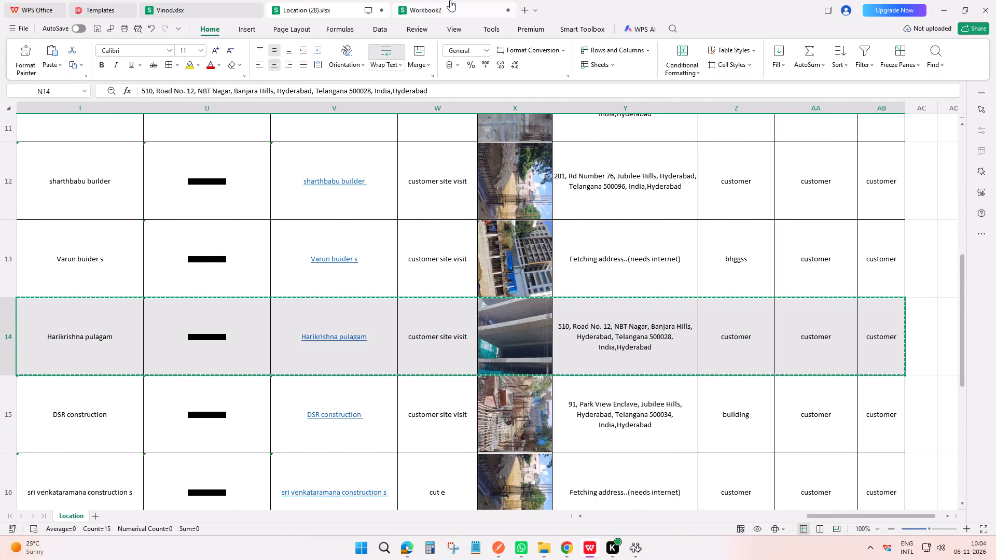
{"action": "scroll", "coordinate": [566, 341], "scroll_direction": "down", "scroll_amount": 3}
{"action": "scroll", "coordinate": [354, 336], "scroll_direction": "down", "scroll_amount": 3}
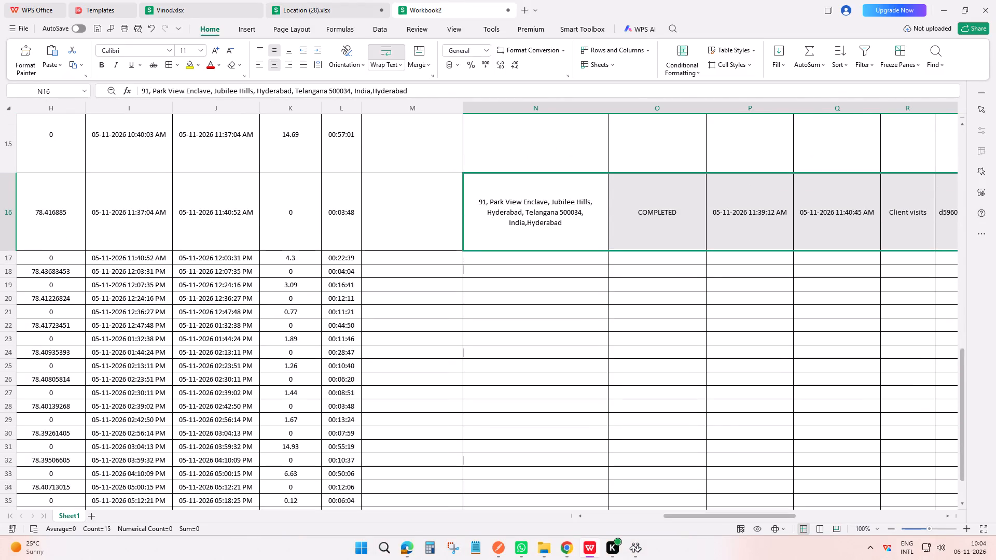
{"action": "left_click_drag", "start_coordinate": [151, 268], "coordinate": [521, 263]}
{"action": "left_click", "coordinate": [518, 272]}
{"action": "key", "text": "ctrl+v"}
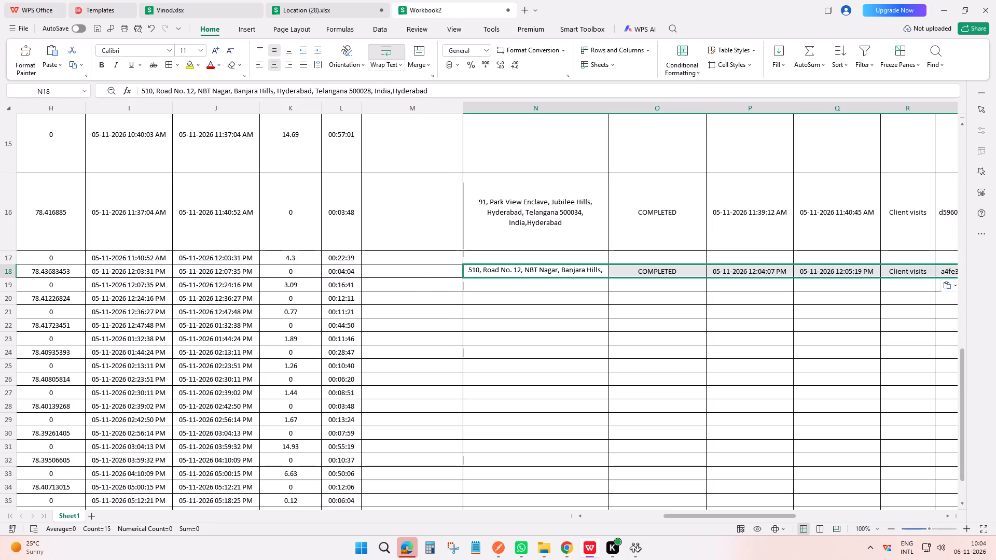
{"action": "left_click", "coordinate": [409, 546]}
{"action": "key", "text": "ctrl+w"}
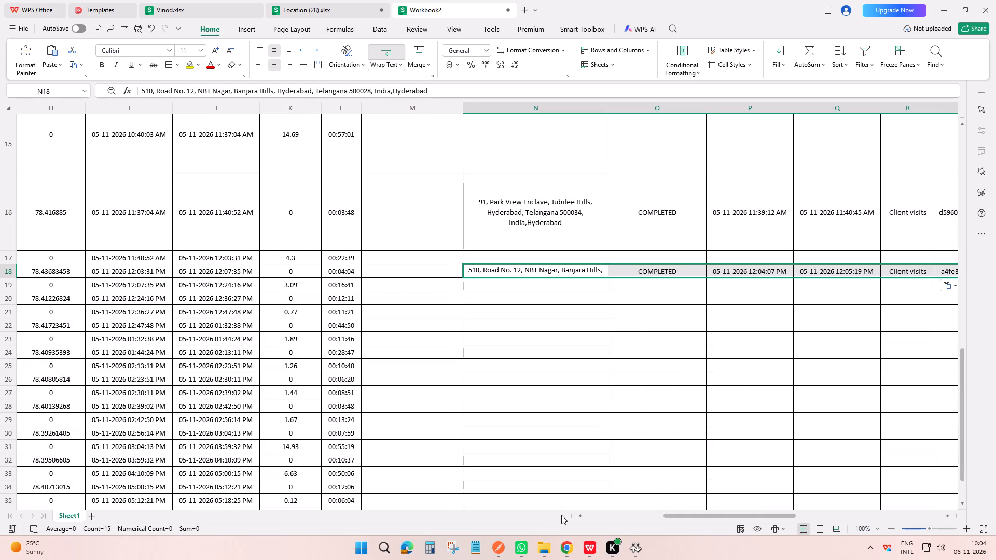
In the Unolo timeline, examine and compare the two muralidar builder tasks under the 12:24 PM halt.
{"action": "left_click", "coordinate": [567, 544]}
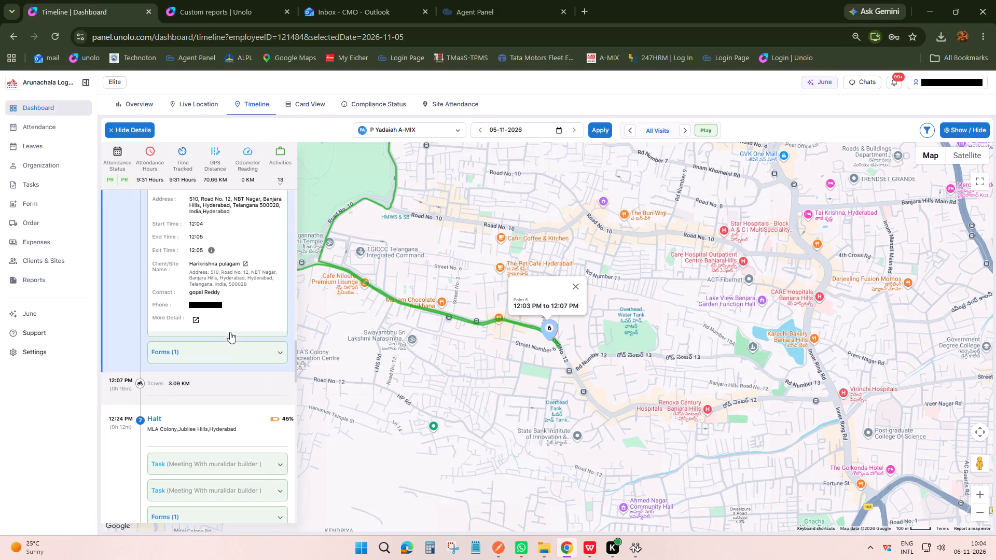
{"action": "scroll", "coordinate": [230, 328], "scroll_direction": "down", "scroll_amount": 4}
{"action": "left_click", "coordinate": [276, 234]}
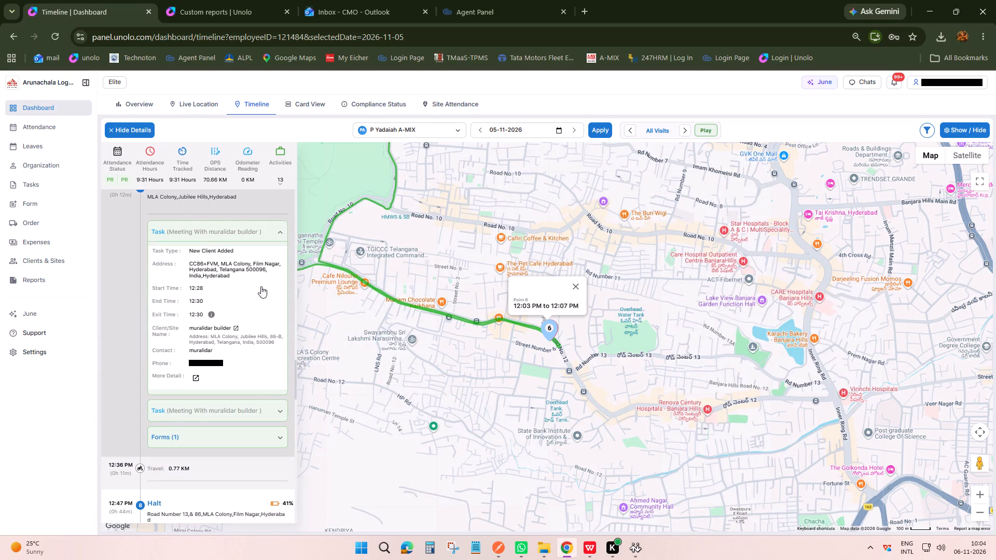
{"action": "scroll", "coordinate": [260, 289], "scroll_direction": "up", "scroll_amount": 1}
{"action": "left_click", "coordinate": [267, 461]}
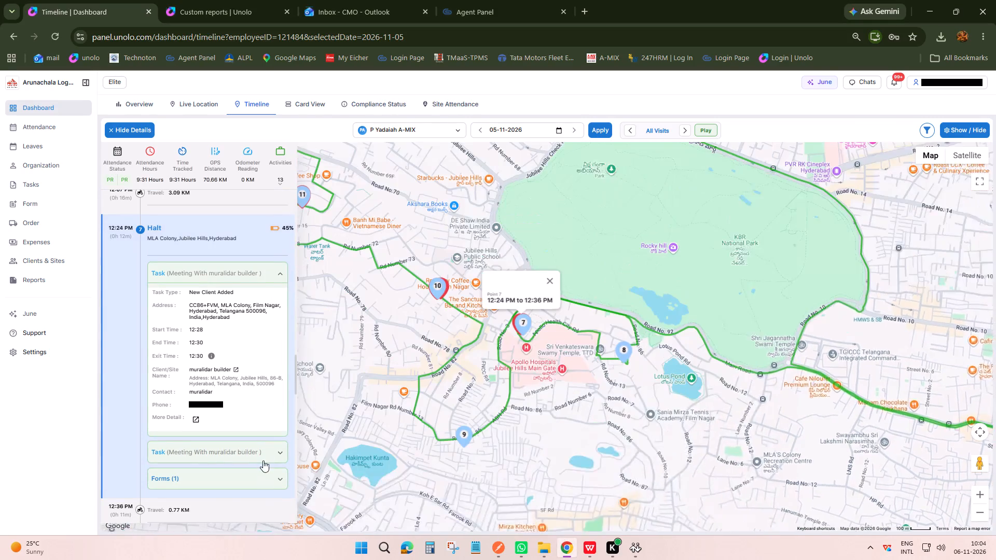
{"action": "left_click", "coordinate": [269, 457]}
{"action": "scroll", "coordinate": [230, 403], "scroll_direction": "up", "scroll_amount": 2}
{"action": "scroll", "coordinate": [230, 403], "scroll_direction": "down", "scroll_amount": 2}
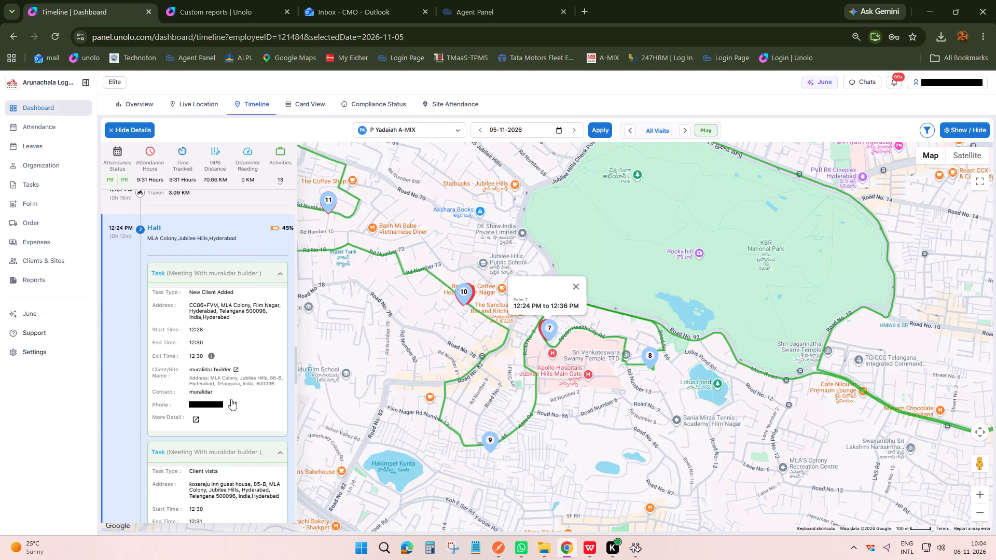
{"action": "scroll", "coordinate": [231, 399], "scroll_direction": "up", "scroll_amount": 1}
{"action": "scroll", "coordinate": [231, 399], "scroll_direction": "down", "scroll_amount": 5}
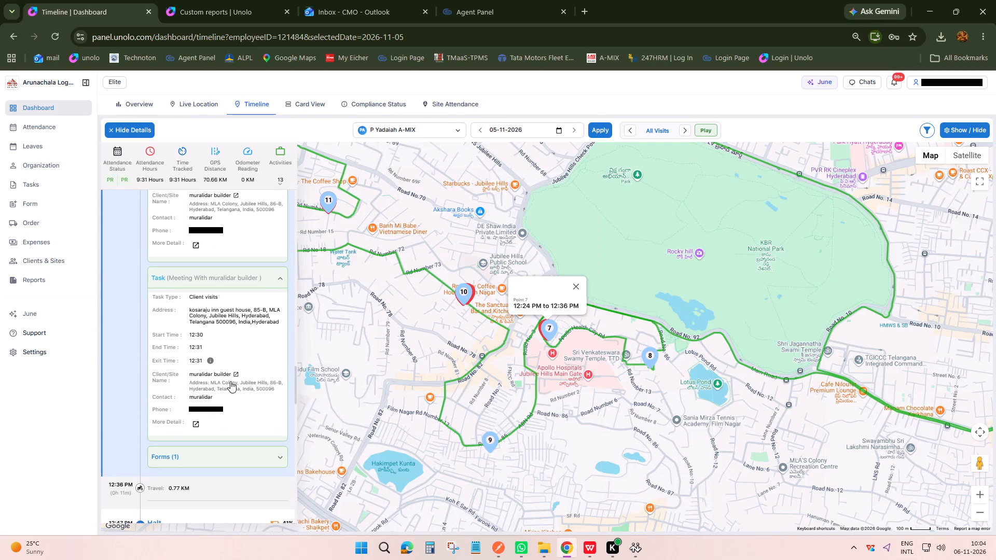
{"action": "scroll", "coordinate": [237, 366], "scroll_direction": "up", "scroll_amount": 2}
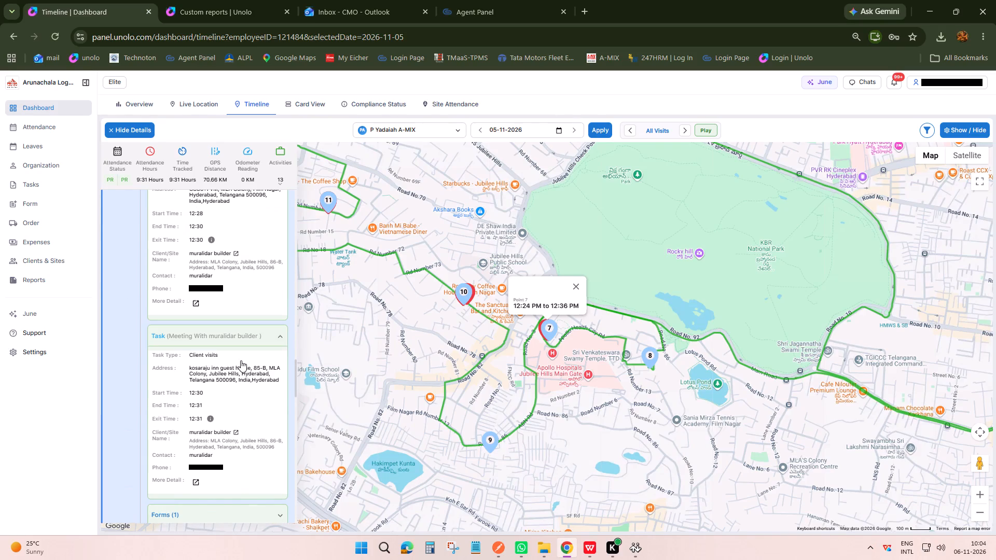
In Location (28).xlsx in WPS, find the muralidar builder client visit and copy its details from row 11, columns N through AB.
{"action": "left_click", "coordinate": [585, 551]}
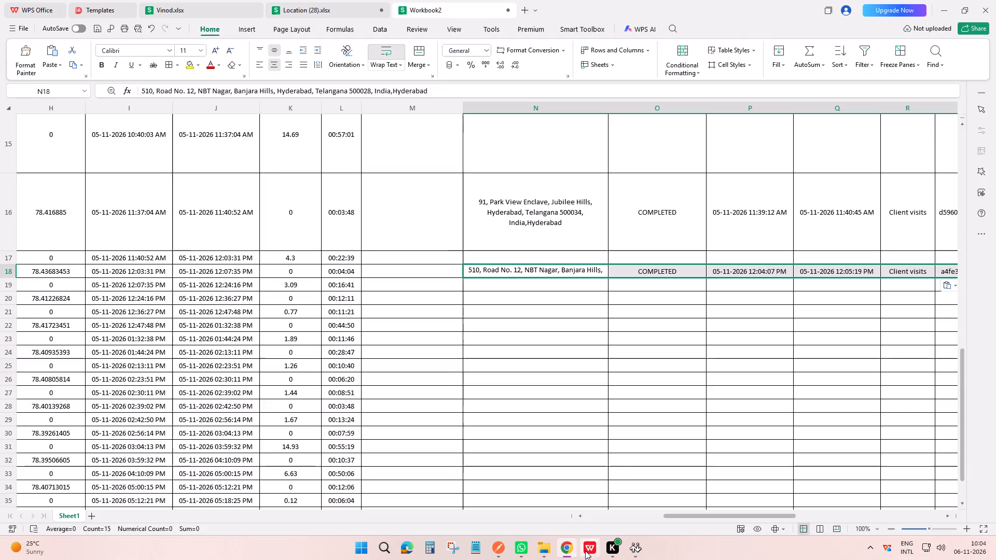
{"action": "left_click", "coordinate": [327, 0]}
{"action": "scroll", "coordinate": [415, 326], "scroll_direction": "down", "scroll_amount": 2}
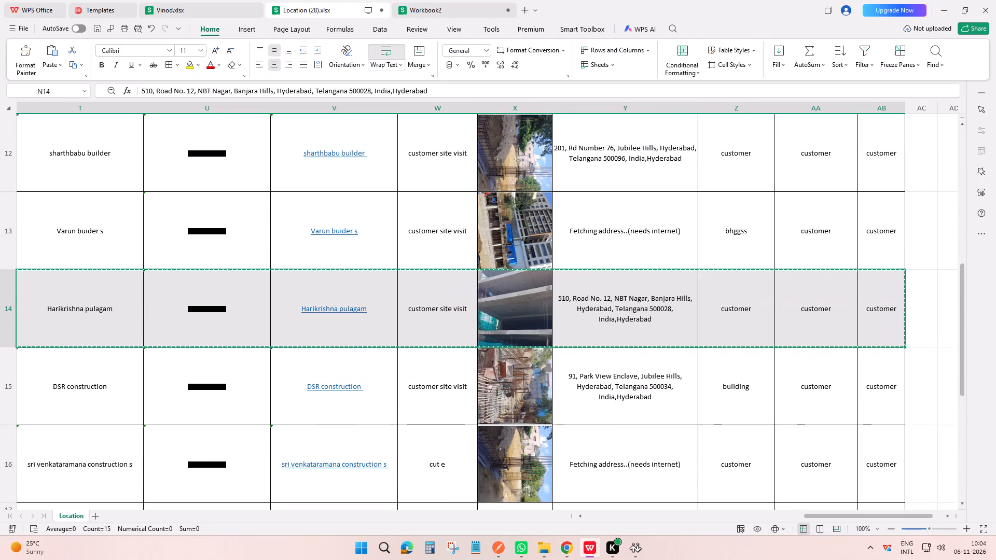
{"action": "scroll", "coordinate": [411, 333], "scroll_direction": "down", "scroll_amount": 1}
{"action": "scroll", "coordinate": [388, 358], "scroll_direction": "up", "scroll_amount": 7}
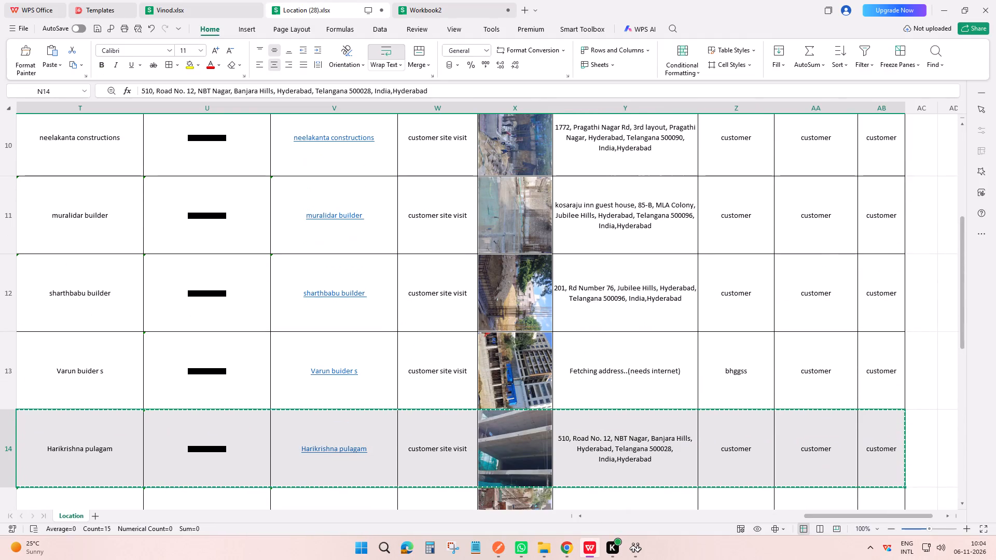
{"action": "scroll", "coordinate": [385, 293], "scroll_direction": "down", "scroll_amount": 1}
{"action": "scroll", "coordinate": [385, 293], "scroll_direction": "up", "scroll_amount": 1}
{"action": "key", "text": "alt+Tab"}
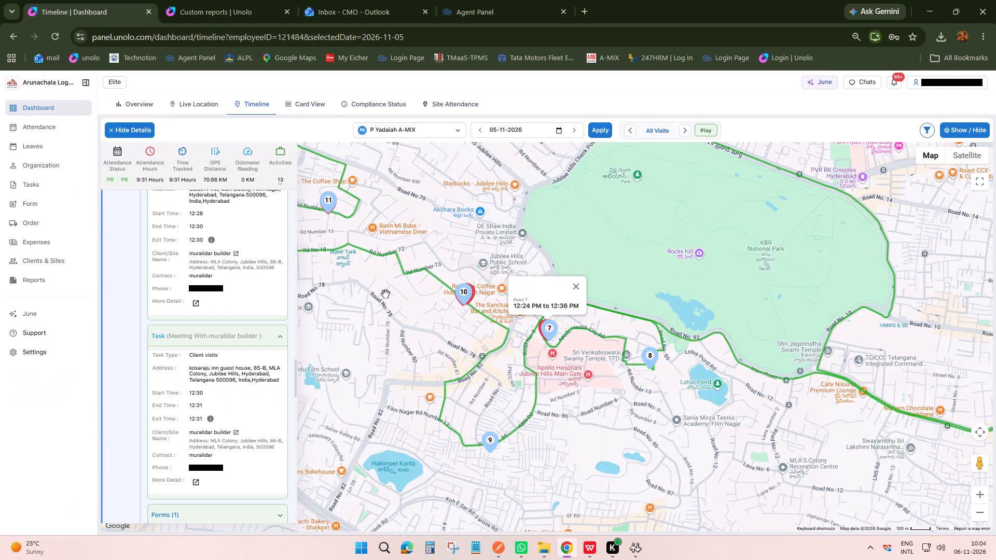
{"action": "key", "text": "alt+Tab"}
{"action": "left_click", "coordinate": [375, 204]}
{"action": "key", "text": "Left"}
{"action": "key", "text": "Left"}
{"action": "key", "text": "Left"}
{"action": "key", "text": "Left"}
{"action": "key", "text": "Left"}
{"action": "key", "text": "Left"}
{"action": "key", "text": "Left"}
{"action": "key", "text": "Left"}
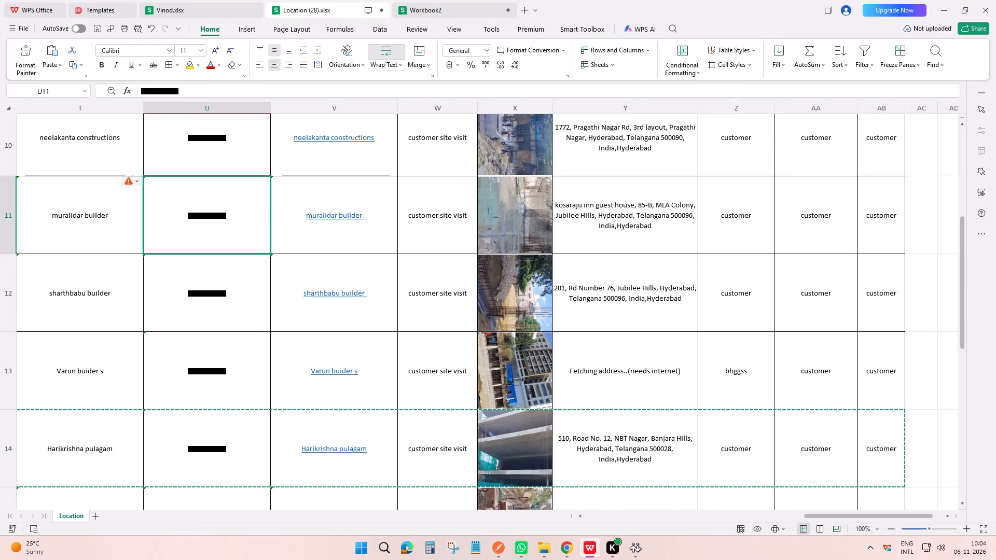
{"action": "key", "text": "ctrl+shift+Right"}
{"action": "key", "text": "ctrl+c"}
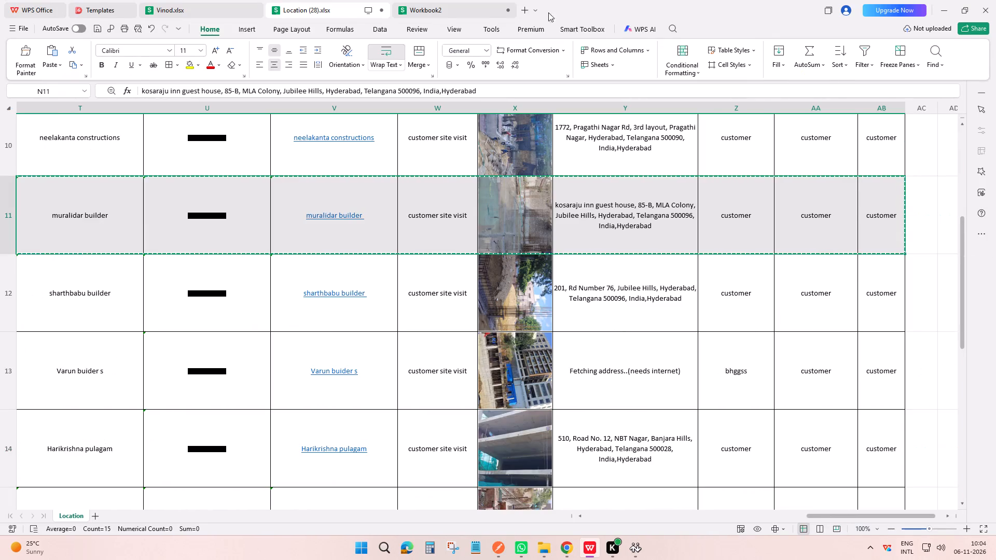
Paste the copied muralidar builder details into Workbook2 at N20, beside the 12:24:16 PM halt.
{"action": "left_click", "coordinate": [432, 2]}
{"action": "scroll", "coordinate": [507, 280], "scroll_direction": "down", "scroll_amount": 3}
{"action": "left_click_drag", "start_coordinate": [148, 206], "coordinate": [500, 207]}
{"action": "left_click", "coordinate": [500, 207]}
{"action": "key", "text": "ctrl+v"}
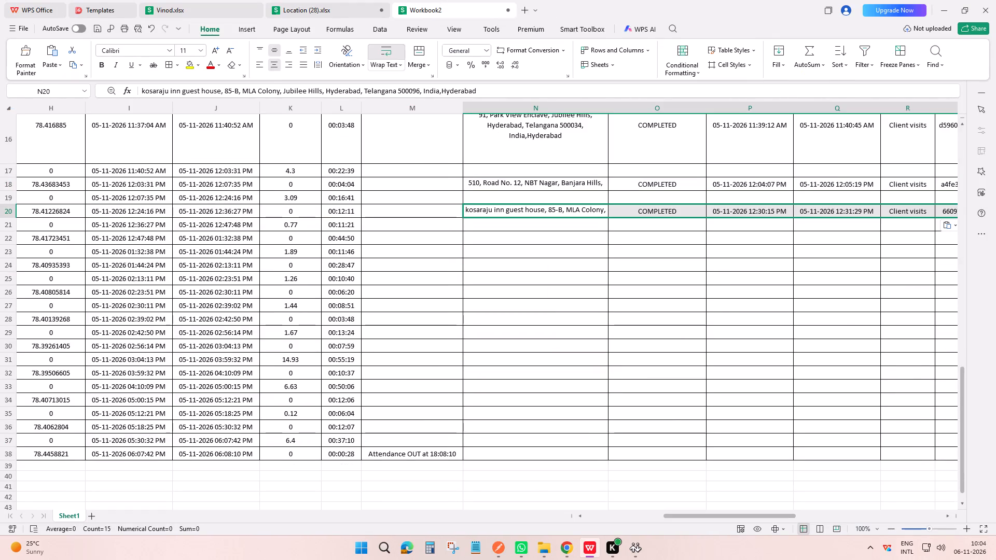
In the Unolo timeline, examine the sharthbabu builder and sri venkataramana construction tasks under the 02:23 PM halt.
{"action": "key", "text": "alt+Tab"}
{"action": "scroll", "coordinate": [251, 285], "scroll_direction": "down", "scroll_amount": 11}
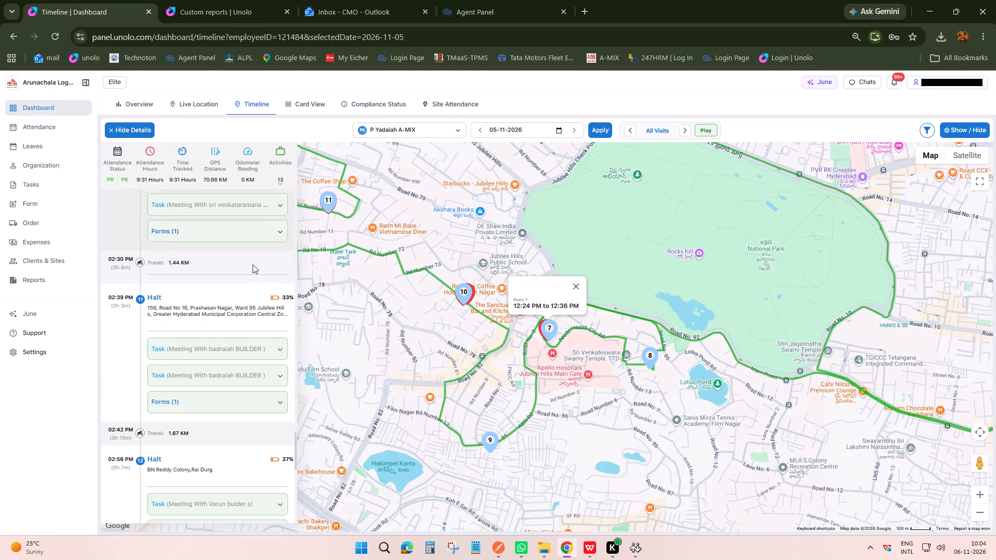
{"action": "scroll", "coordinate": [265, 203], "scroll_direction": "up", "scroll_amount": 3}
{"action": "left_click", "coordinate": [258, 318]}
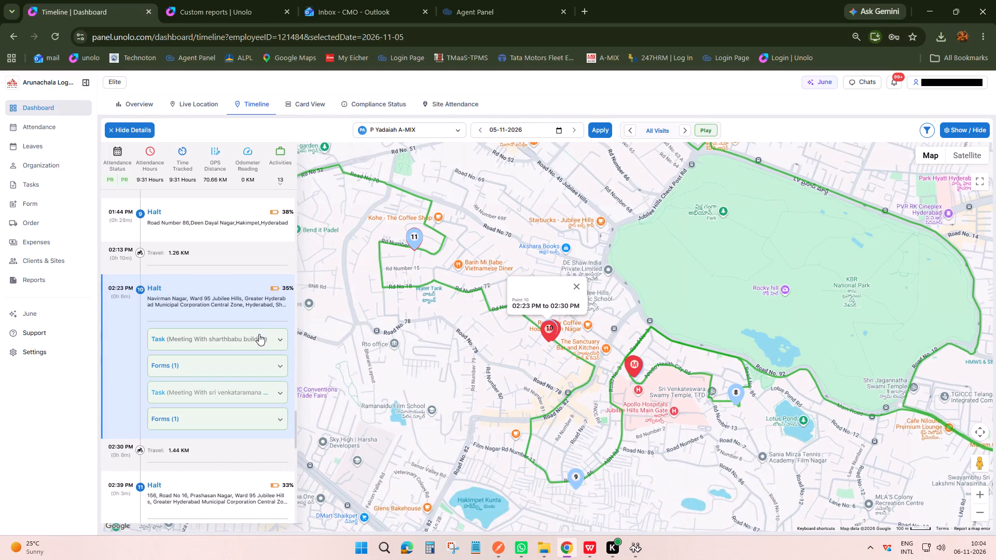
{"action": "left_click", "coordinate": [264, 339]}
{"action": "scroll", "coordinate": [252, 307], "scroll_direction": "down", "scroll_amount": 2}
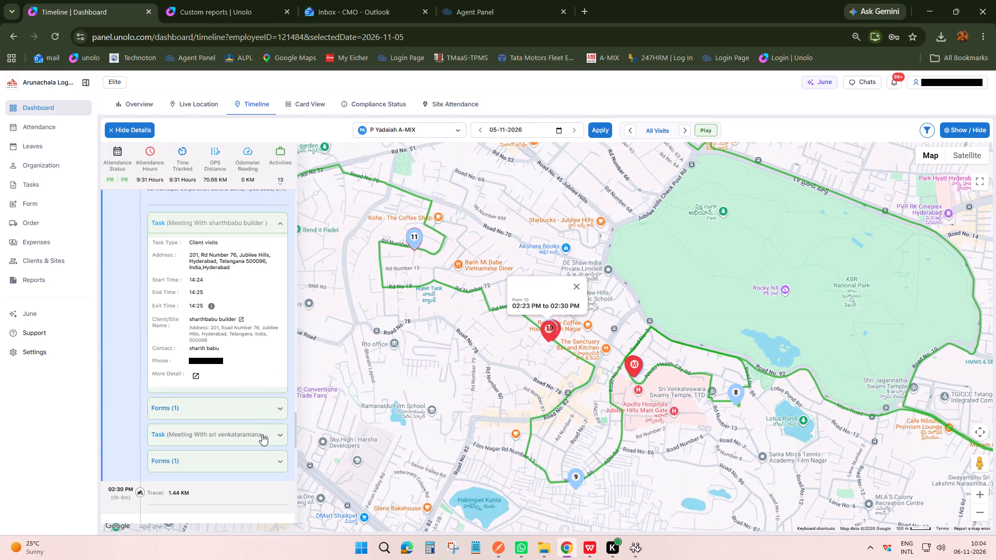
{"action": "left_click", "coordinate": [262, 434]}
{"action": "scroll", "coordinate": [245, 382], "scroll_direction": "down", "scroll_amount": 3}
{"action": "scroll", "coordinate": [242, 354], "scroll_direction": "up", "scroll_amount": 3}
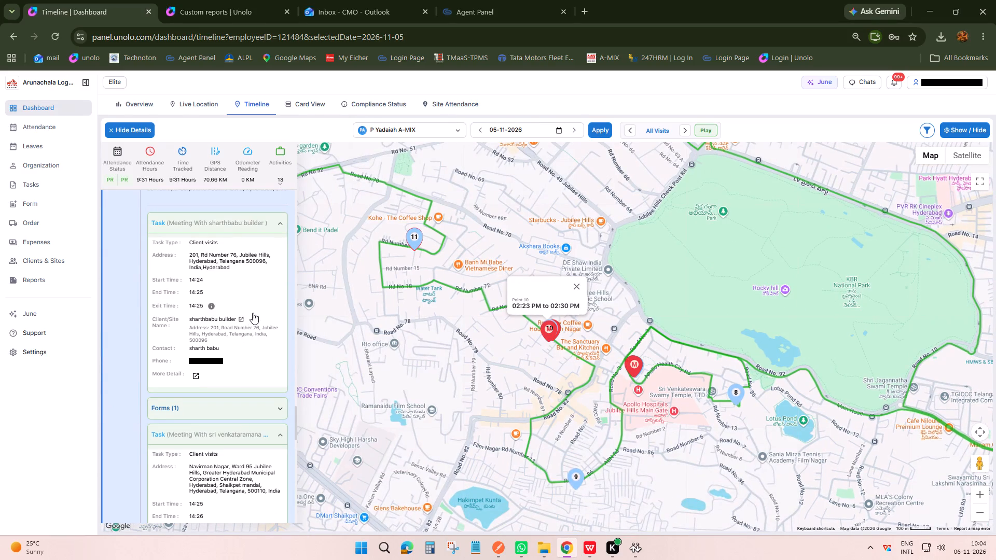
{"action": "scroll", "coordinate": [253, 313], "scroll_direction": "down", "scroll_amount": 2}
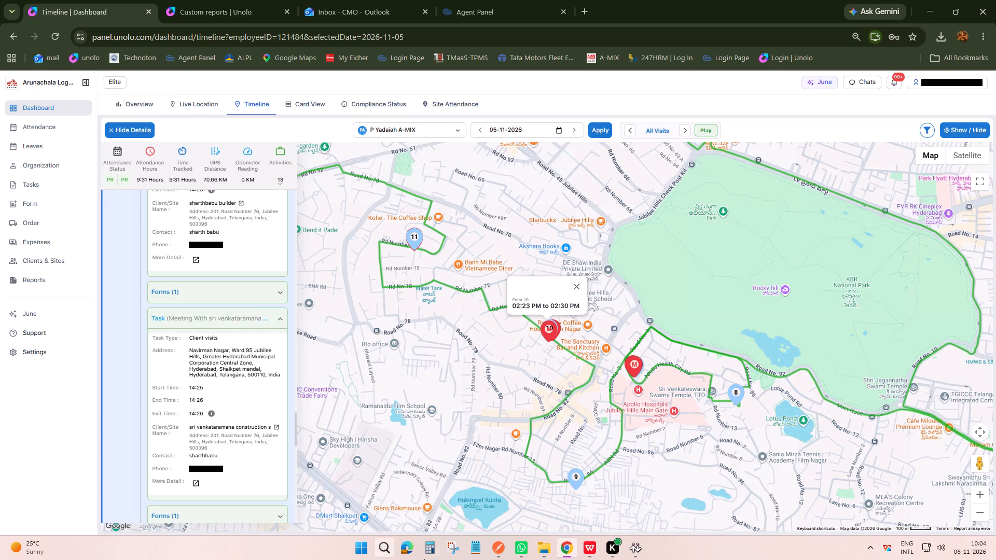
In Location (28).xlsx in WPS, copy the sharthbabu builder client-visit details from row 12, columns N through AB.
{"action": "left_click", "coordinate": [583, 547]}
{"action": "left_click", "coordinate": [324, 0]}
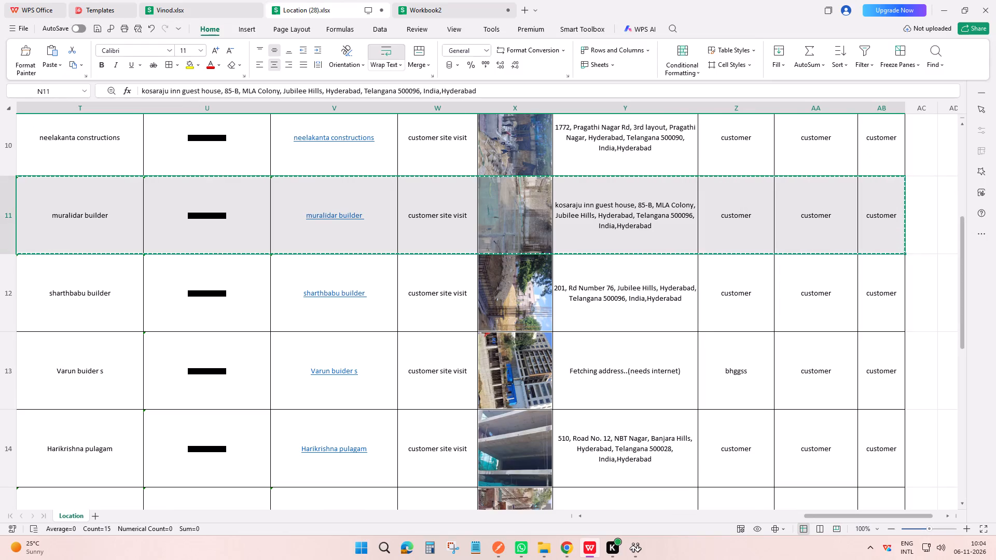
{"action": "left_click", "coordinate": [392, 276]}
{"action": "key", "text": "Left"}
{"action": "key", "text": "Left"}
{"action": "key", "text": "Left"}
{"action": "key", "text": "Left"}
{"action": "key", "text": "Left"}
{"action": "key", "text": "Left"}
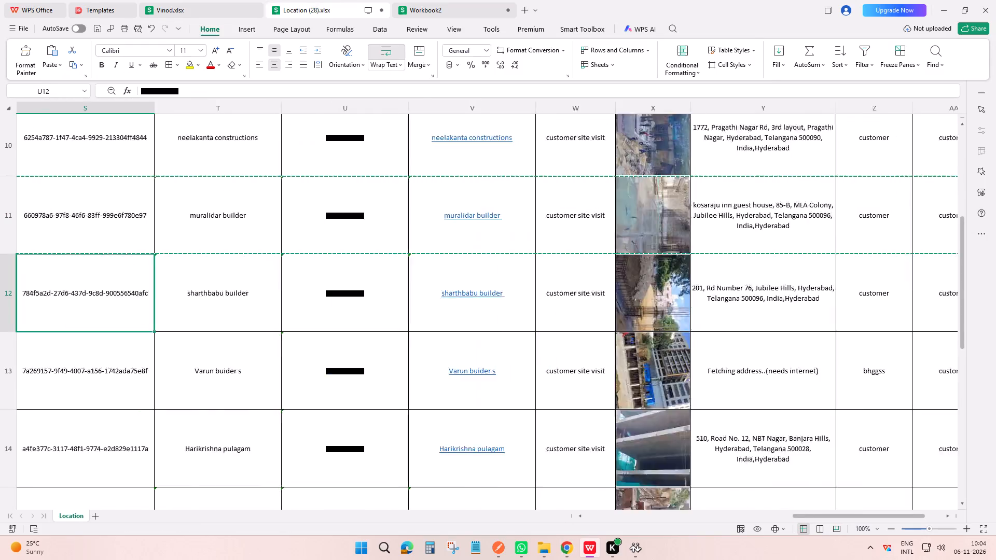
{"action": "key", "text": "Left"}
{"action": "key", "text": "Left"}
{"action": "key", "text": "ctrl+shift+Right"}
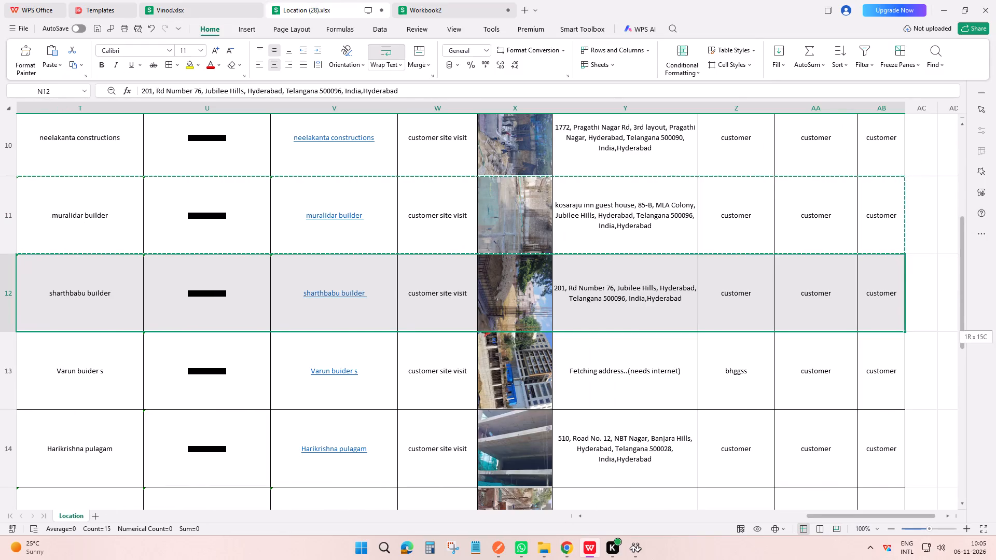
{"action": "key", "text": "ctrl+c"}
Recheck the times and details of the two client-visit tasks under the 02:23 PM halt in the Unolo timeline.
{"action": "left_click", "coordinate": [409, 0]}
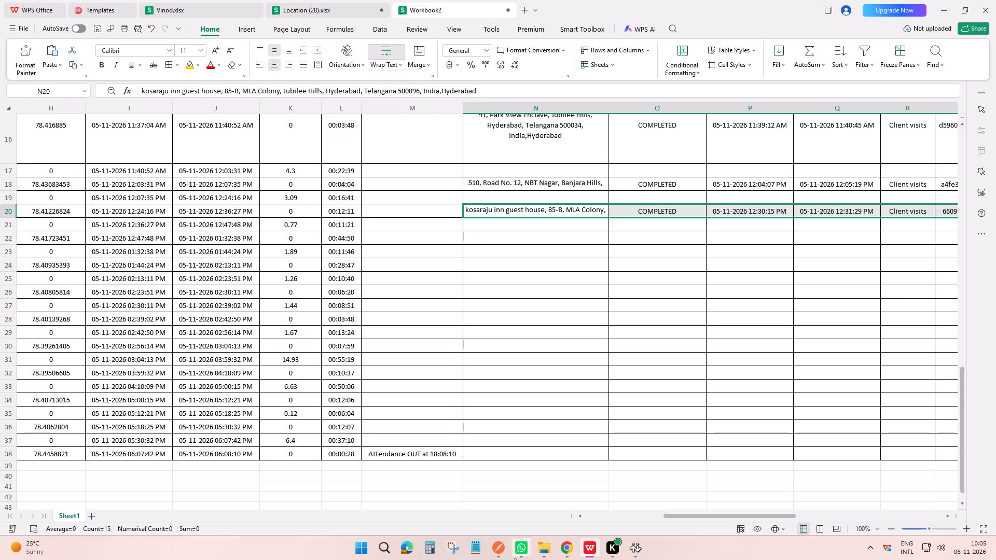
{"action": "left_click", "coordinate": [570, 551]}
{"action": "scroll", "coordinate": [231, 304], "scroll_direction": "up", "scroll_amount": 3}
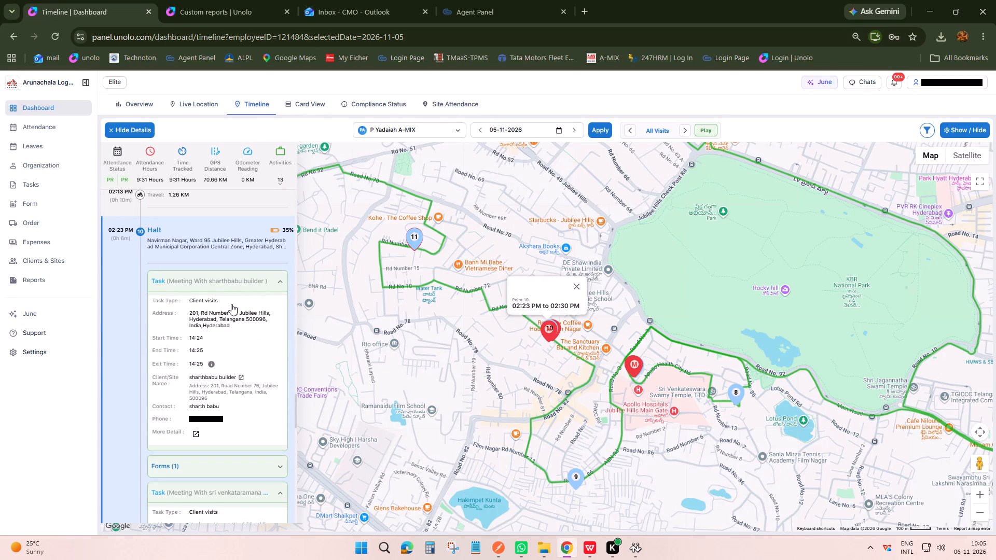
{"action": "scroll", "coordinate": [231, 304], "scroll_direction": "down", "scroll_amount": 1}
{"action": "scroll", "coordinate": [274, 267], "scroll_direction": "down", "scroll_amount": 1}
{"action": "scroll", "coordinate": [274, 267], "scroll_direction": "up", "scroll_amount": 1}
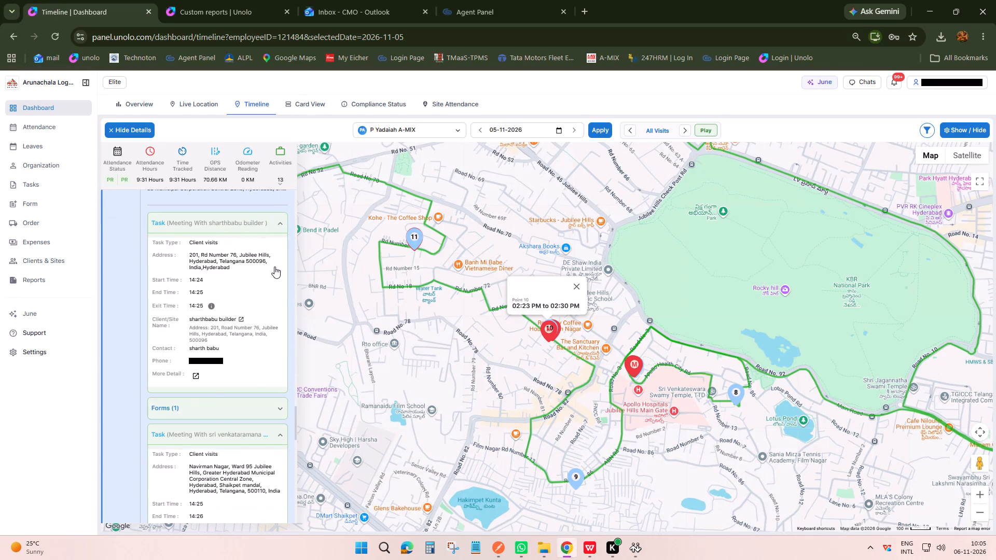
{"action": "scroll", "coordinate": [274, 267], "scroll_direction": "up", "scroll_amount": 1}
{"action": "scroll", "coordinate": [274, 267], "scroll_direction": "down", "scroll_amount": 3}
{"action": "scroll", "coordinate": [274, 267], "scroll_direction": "up", "scroll_amount": 2}
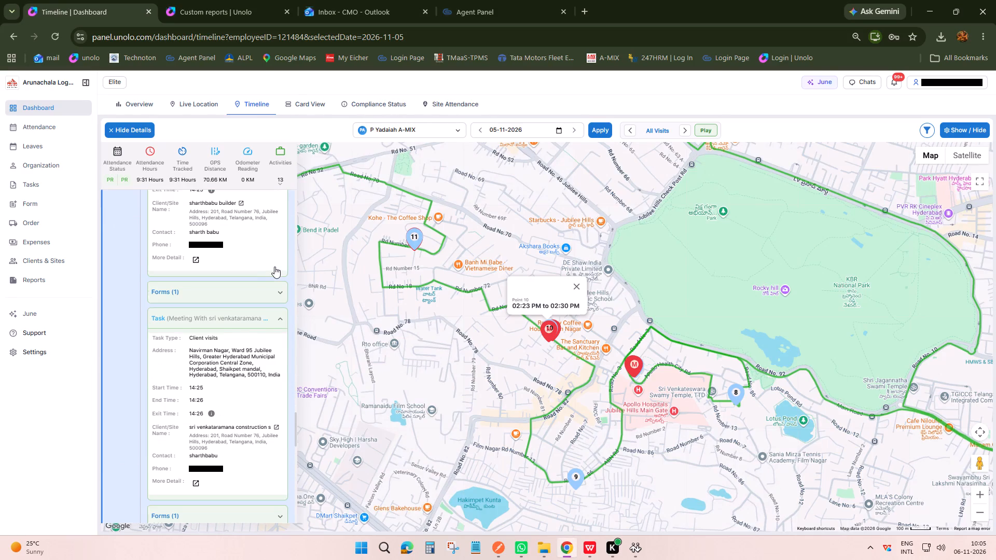
{"action": "scroll", "coordinate": [274, 267], "scroll_direction": "up", "scroll_amount": 1}
{"action": "scroll", "coordinate": [274, 267], "scroll_direction": "down", "scroll_amount": 1}
{"action": "scroll", "coordinate": [274, 267], "scroll_direction": "up", "scroll_amount": 1}
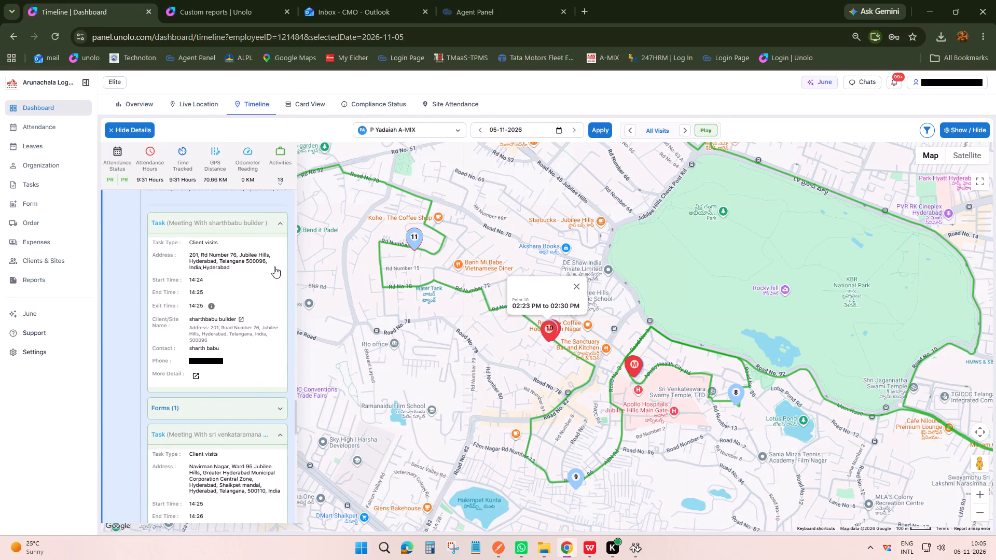
Switch to WPS and paste the copied sharthbabu builder details into Workbook2 at N26, beside the 02:23:51 PM halt.
{"action": "left_click", "coordinate": [598, 549]}
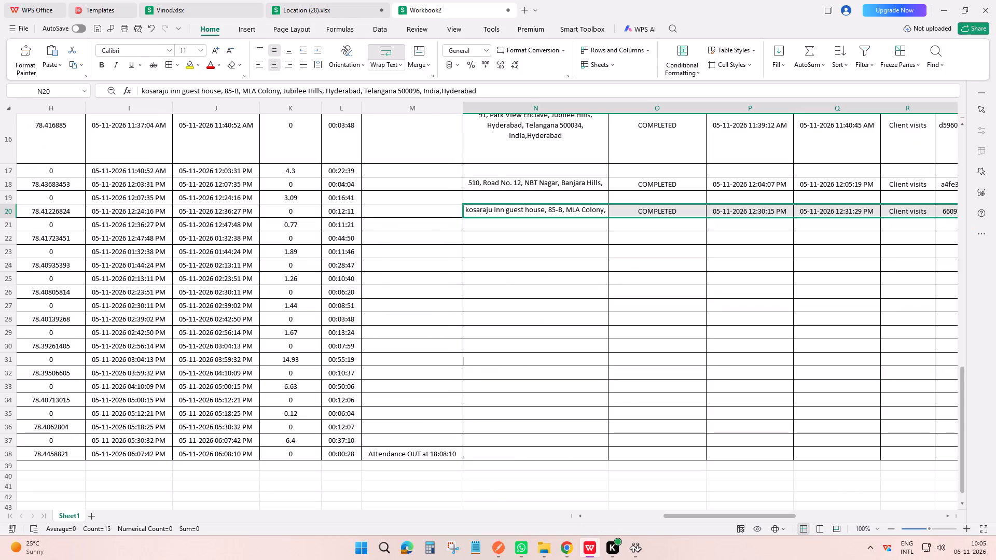
{"action": "left_click_drag", "start_coordinate": [139, 290], "coordinate": [314, 295]}
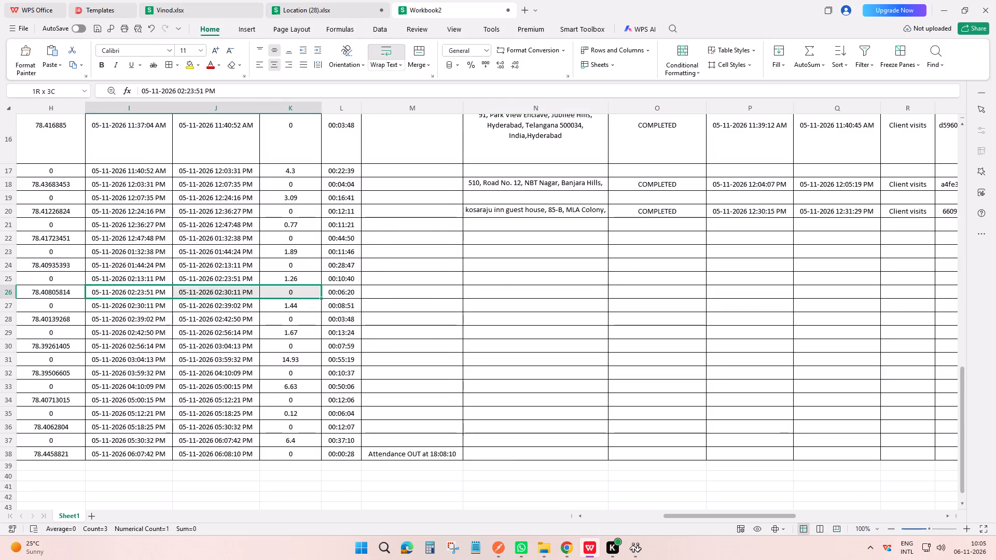
{"action": "left_click_drag", "start_coordinate": [314, 295], "coordinate": [506, 292]}
{"action": "left_click", "coordinate": [506, 292]}
{"action": "key", "text": "ctrl+v"}
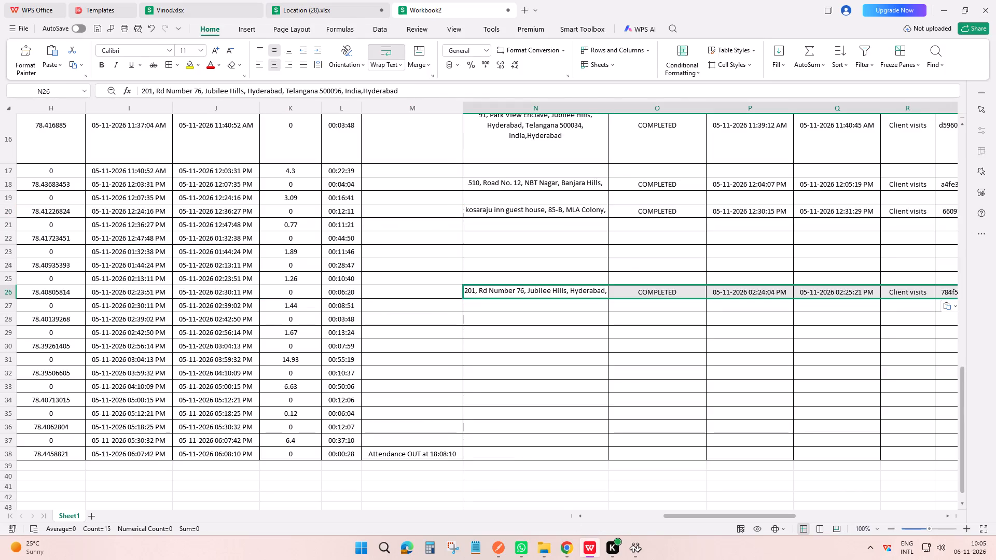
Recheck the 02:23 PM halt's second task in the Unolo timeline, and insert a blank row 27 below its row in Workbook2.
{"action": "key", "text": "alt+Tab"}
{"action": "scroll", "coordinate": [216, 300], "scroll_direction": "down", "scroll_amount": 6}
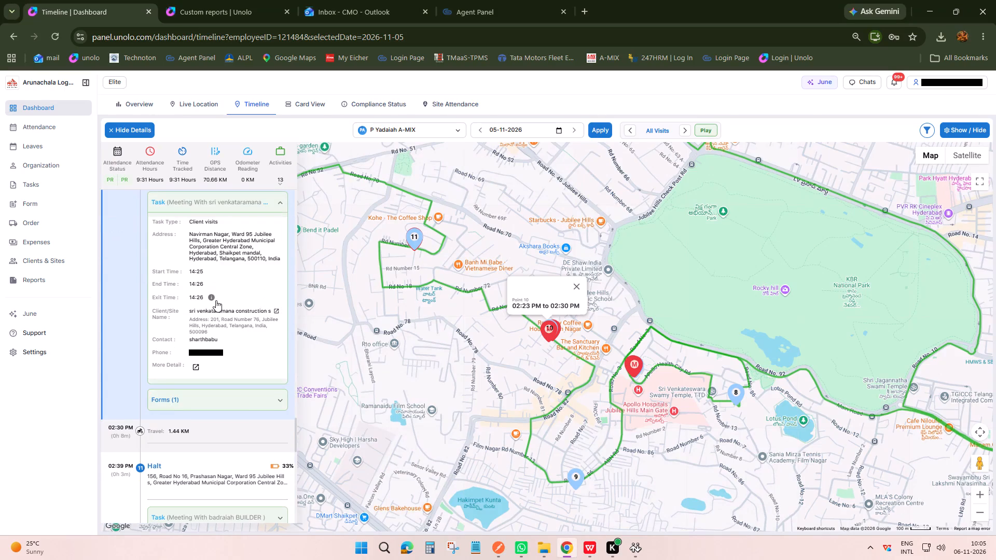
{"action": "scroll", "coordinate": [216, 299], "scroll_direction": "up", "scroll_amount": 1}
{"action": "key", "text": "alt+Tab"}
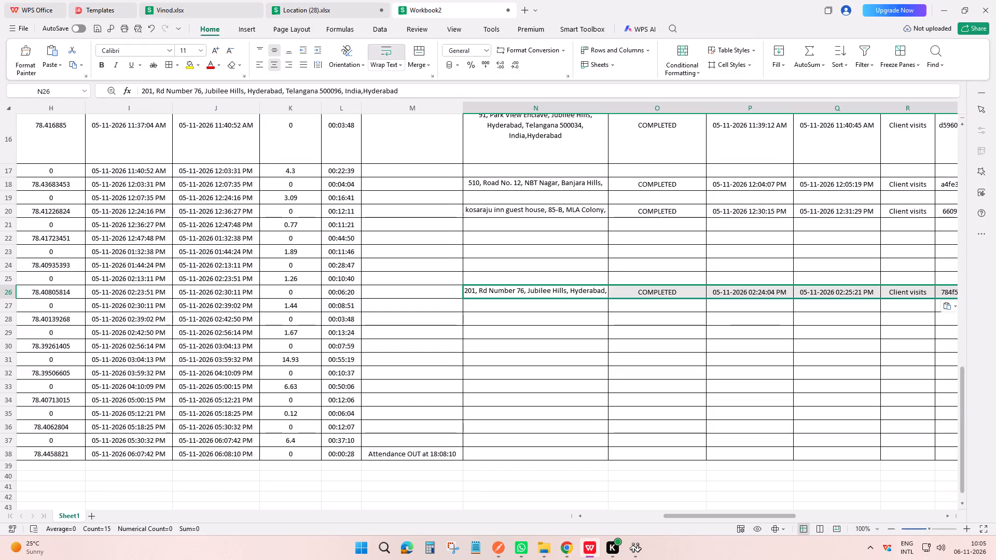
{"action": "left_click", "coordinate": [9, 306]}
{"action": "key", "text": "ctrl+plus"}
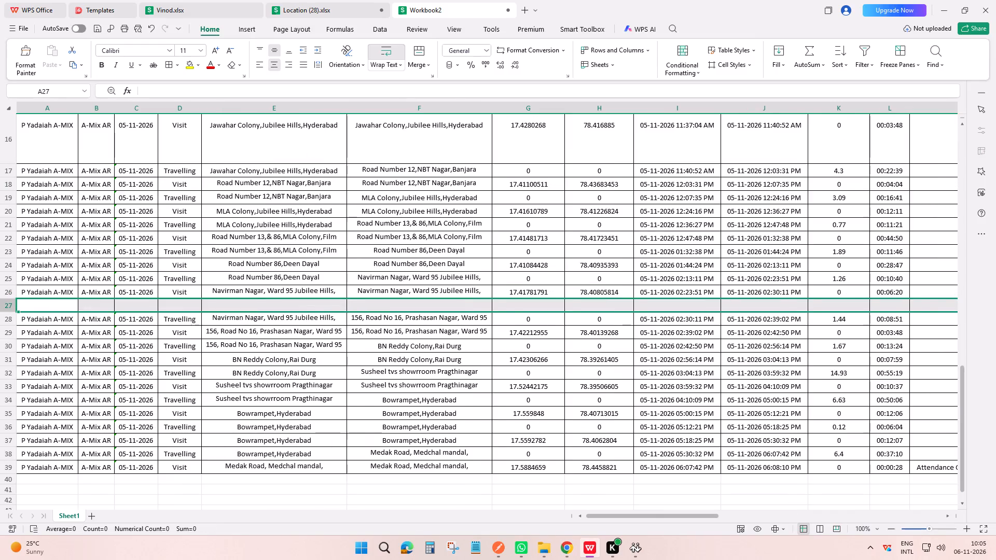
{"action": "key", "text": "Escape"}
Copy the sri venkataramana construction s client-visit details from row 16, columns N through AB, of Location (28).xlsx into Workbook2 at N27.
{"action": "left_click_drag", "start_coordinate": [659, 515], "coordinate": [796, 499]}
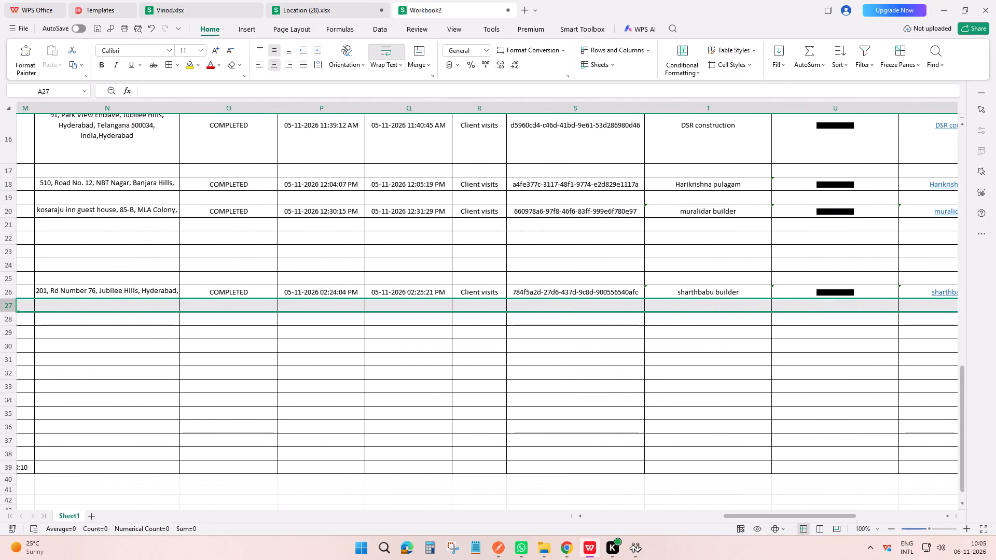
{"action": "left_click", "coordinate": [89, 303]}
{"action": "left_click", "coordinate": [575, 545]}
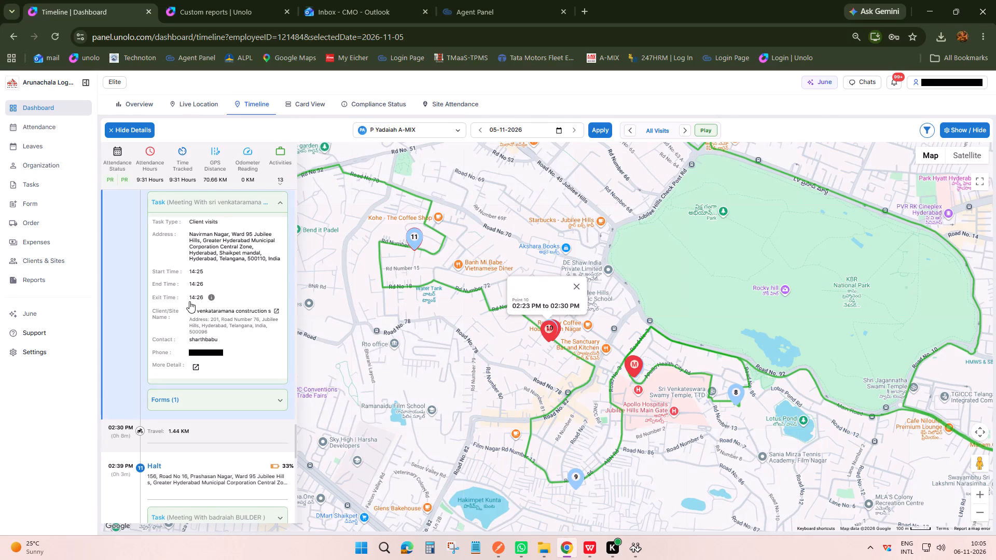
{"action": "left_click", "coordinate": [594, 540]}
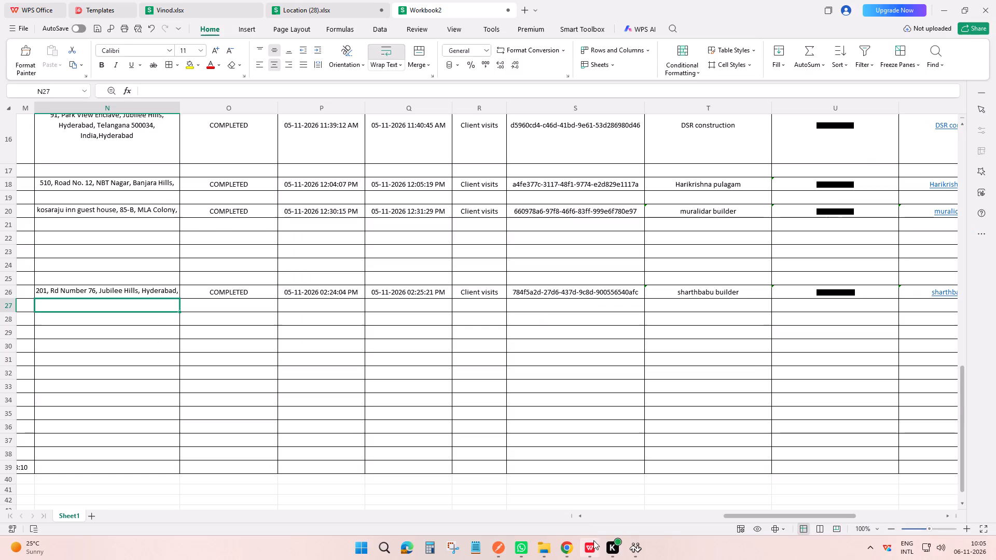
{"action": "left_click", "coordinate": [341, 12]}
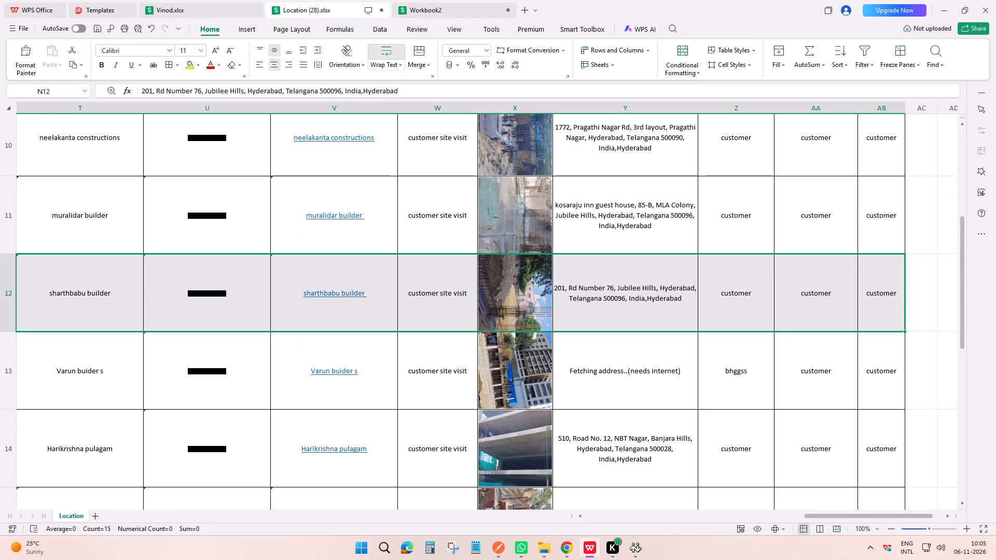
{"action": "scroll", "coordinate": [380, 242], "scroll_direction": "up", "scroll_amount": 7}
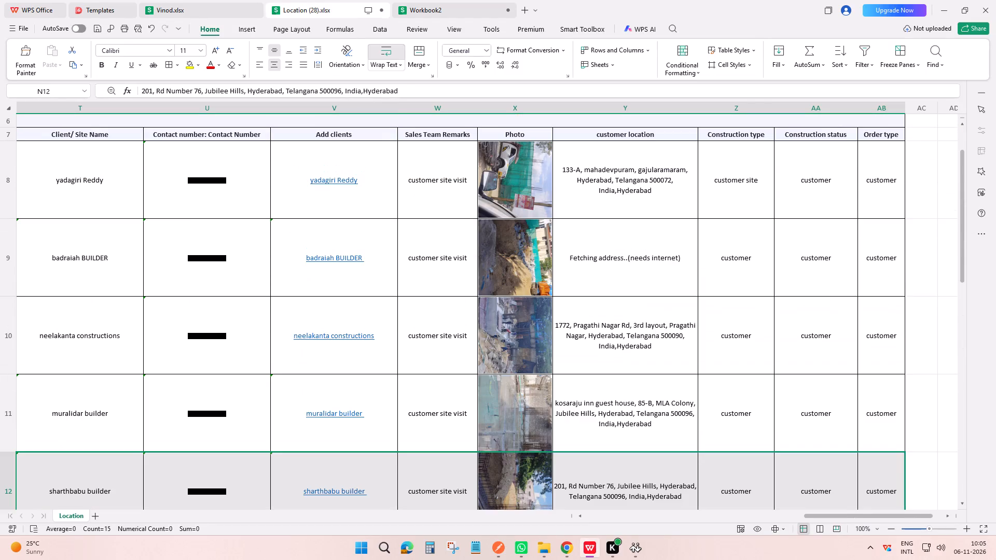
{"action": "scroll", "coordinate": [376, 234], "scroll_direction": "down", "scroll_amount": 10}
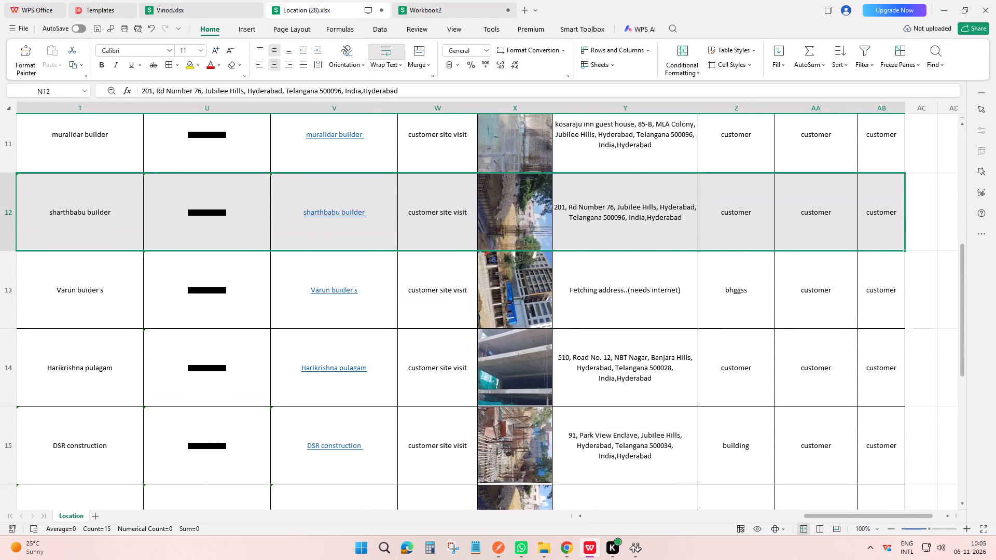
{"action": "scroll", "coordinate": [357, 296], "scroll_direction": "down", "scroll_amount": 6}
{"action": "left_click", "coordinate": [334, 346]}
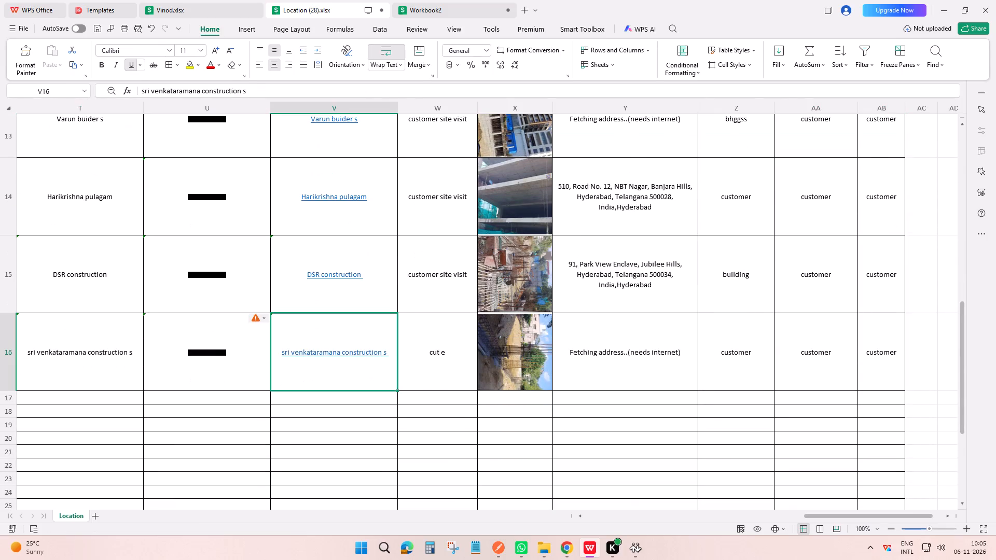
{"action": "key", "text": "Left"}
{"action": "key", "text": "Left"}
{"action": "key", "text": "Left"}
{"action": "key", "text": "Left"}
{"action": "key", "text": "Left"}
{"action": "key", "text": "Left"}
{"action": "key", "text": "Left"}
{"action": "key", "text": "Left"}
{"action": "key", "text": "ctrl+shift+Right"}
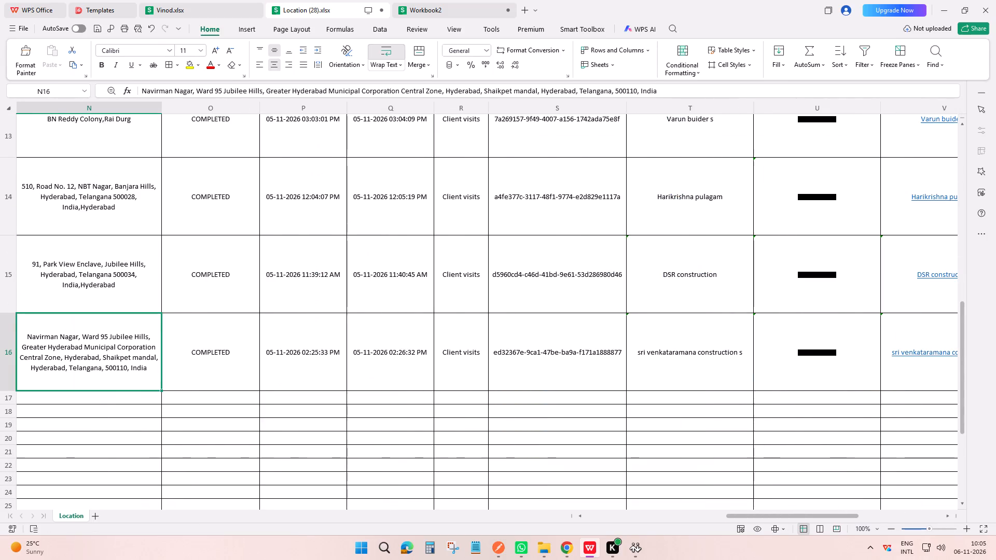
{"action": "key", "text": "ctrl+c"}
{"action": "left_click", "coordinate": [419, 0]}
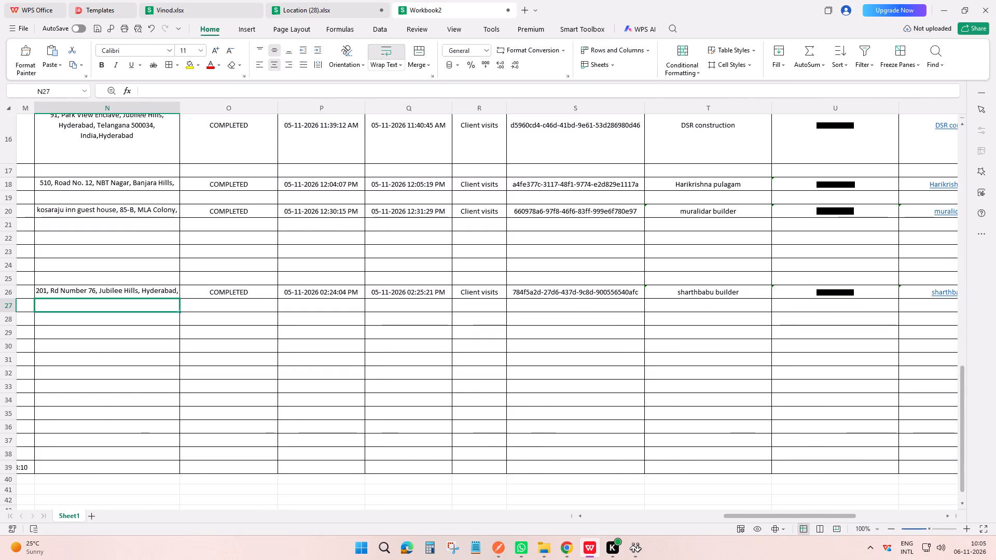
{"action": "key", "text": "ctrl+v"}
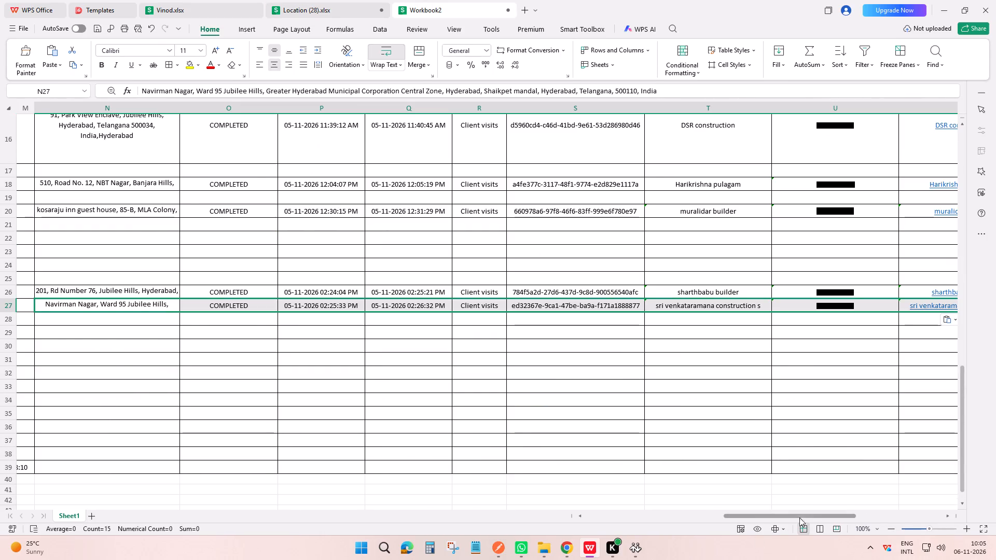
In the Unolo timeline in Chrome, examine both badraiah BUILDER tasks under the 02:39 PM halt.
{"action": "left_click_drag", "start_coordinate": [796, 515], "coordinate": [740, 516]}
{"action": "scroll", "coordinate": [547, 396], "scroll_direction": "down", "scroll_amount": 2}
{"action": "left_click", "coordinate": [566, 547]}
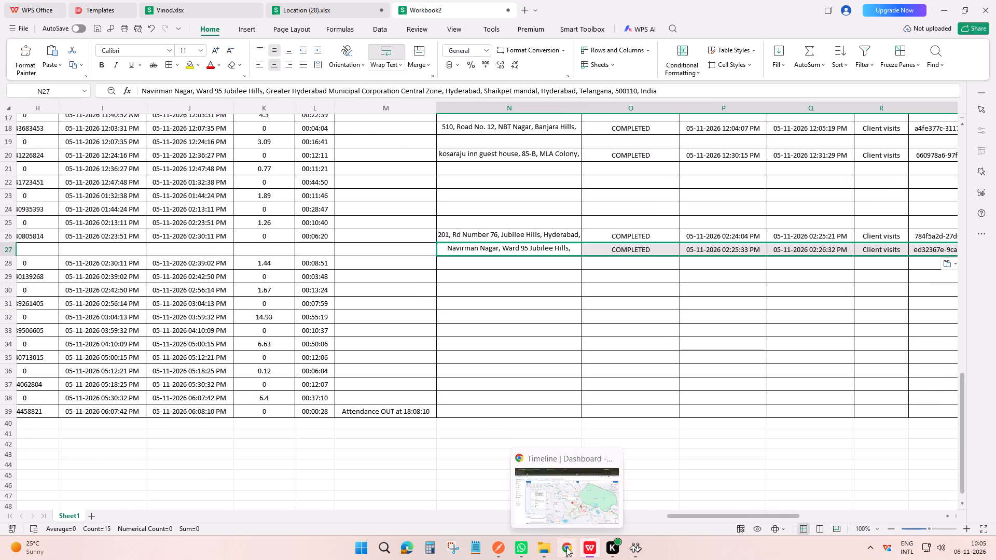
{"action": "scroll", "coordinate": [212, 328], "scroll_direction": "down", "scroll_amount": 4}
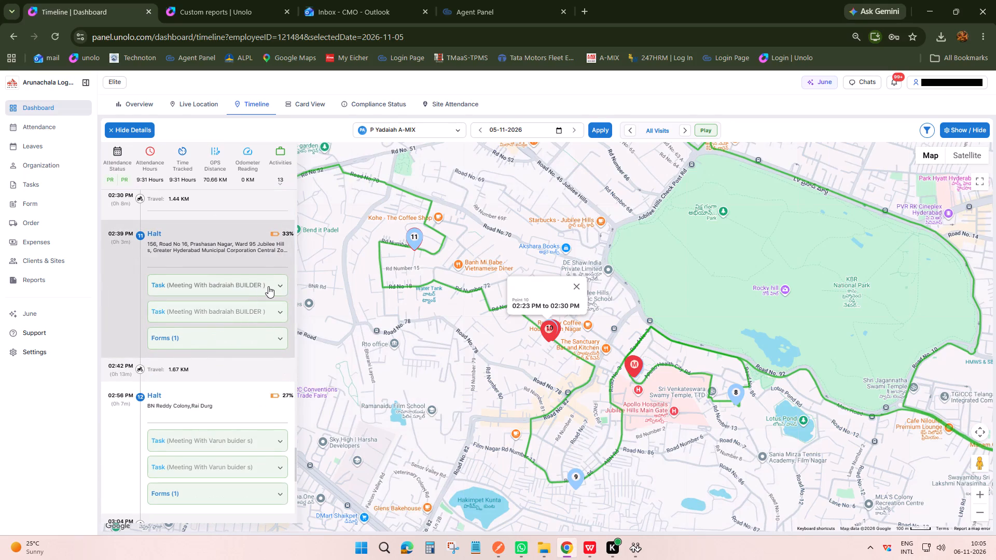
{"action": "left_click", "coordinate": [268, 286]}
{"action": "scroll", "coordinate": [268, 286], "scroll_direction": "up", "scroll_amount": 1}
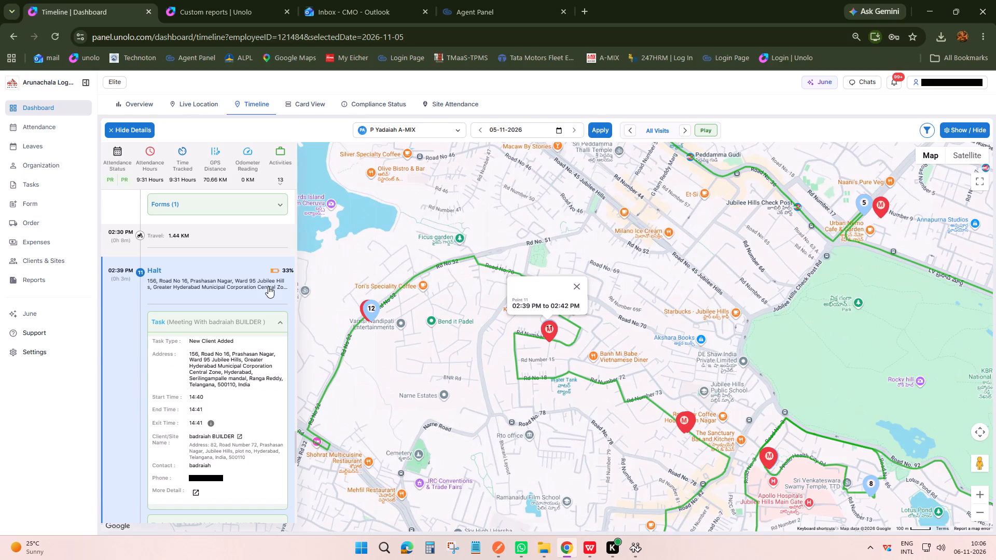
{"action": "scroll", "coordinate": [268, 286], "scroll_direction": "down", "scroll_amount": 2}
{"action": "scroll", "coordinate": [268, 286], "scroll_direction": "up", "scroll_amount": 1}
{"action": "scroll", "coordinate": [268, 286], "scroll_direction": "down", "scroll_amount": 1}
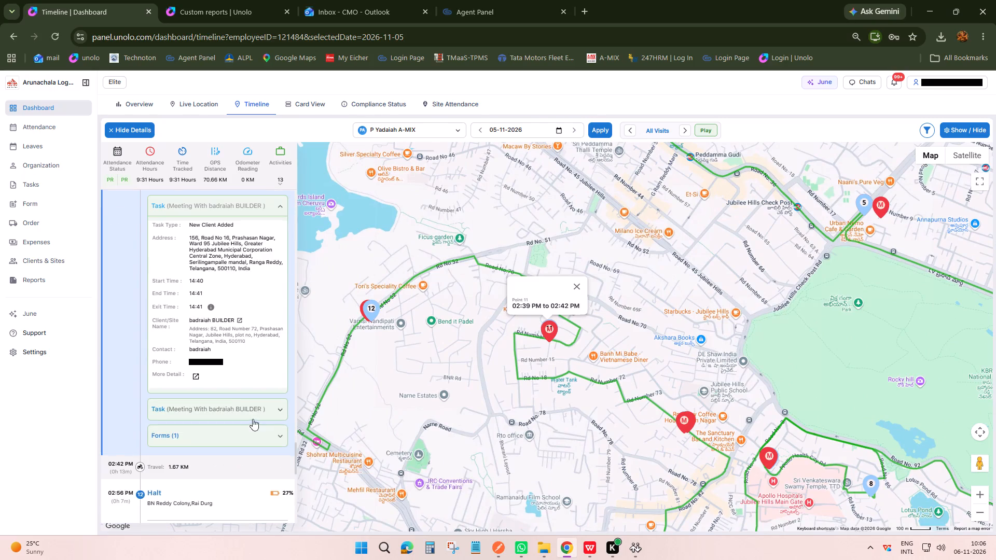
{"action": "left_click", "coordinate": [262, 407]}
{"action": "scroll", "coordinate": [247, 374], "scroll_direction": "up", "scroll_amount": 1}
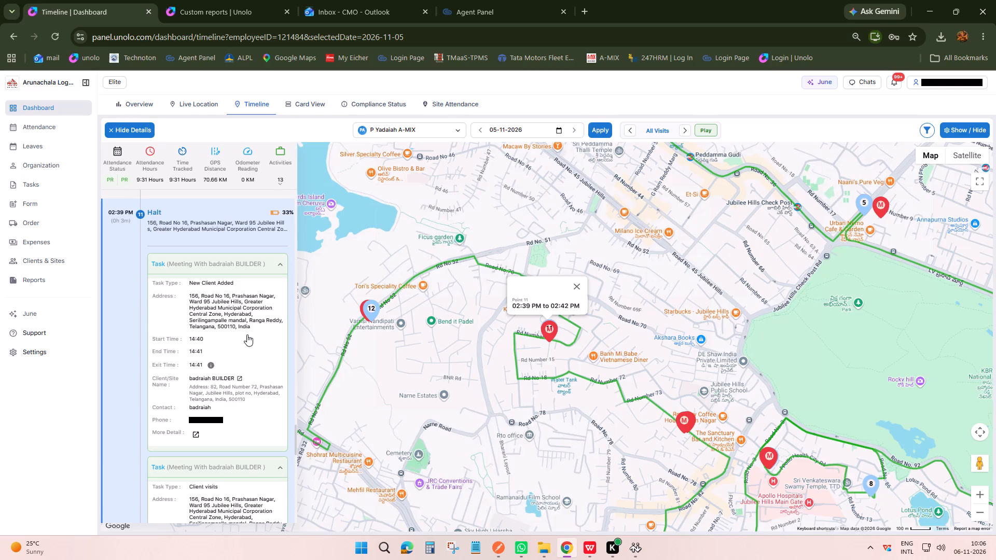
{"action": "scroll", "coordinate": [247, 334], "scroll_direction": "down", "scroll_amount": 6}
{"action": "scroll", "coordinate": [247, 334], "scroll_direction": "up", "scroll_amount": 2}
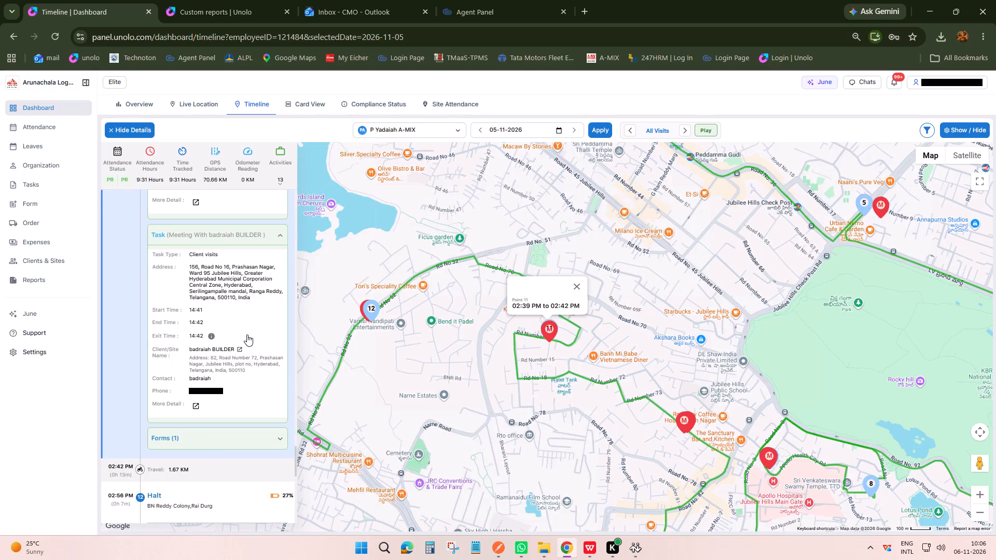
In Location (28).xlsx in WPS, copy the badraiah BUILDER client-visit details from row 9, columns N through AB.
{"action": "left_click", "coordinate": [585, 548]}
{"action": "left_click", "coordinate": [287, 0]}
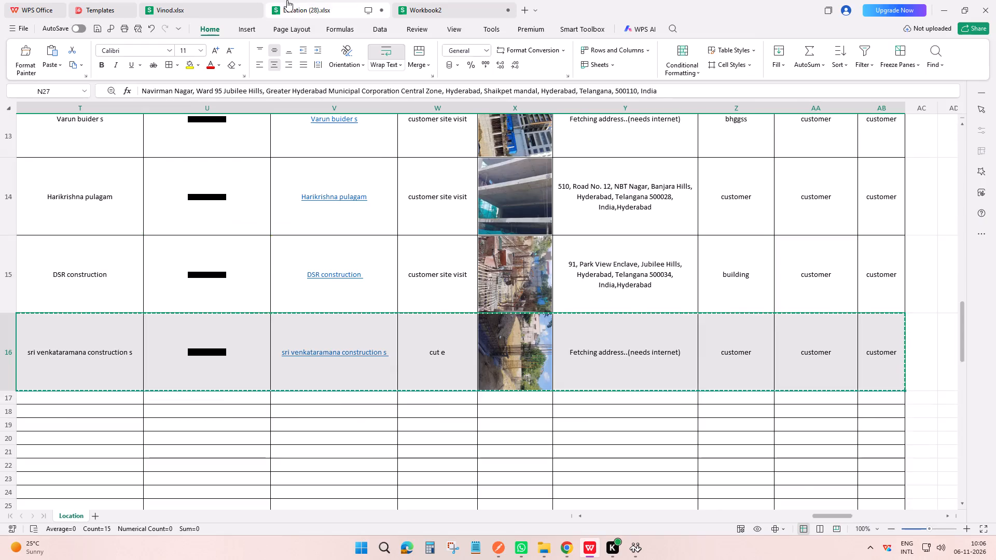
{"action": "scroll", "coordinate": [354, 271], "scroll_direction": "up", "scroll_amount": 11}
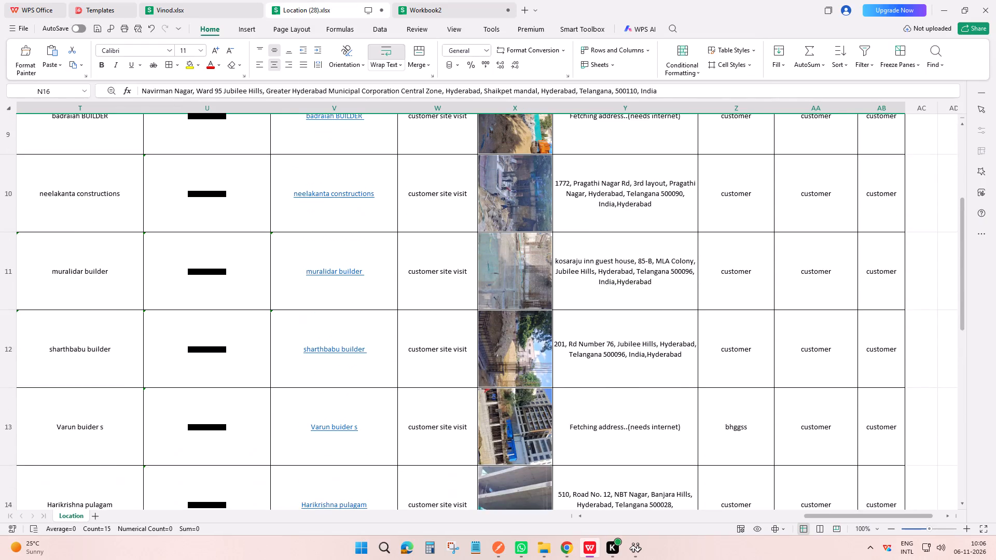
{"action": "scroll", "coordinate": [354, 249], "scroll_direction": "down", "scroll_amount": 1}
{"action": "scroll", "coordinate": [354, 249], "scroll_direction": "up", "scroll_amount": 4}
{"action": "left_click", "coordinate": [353, 229]}
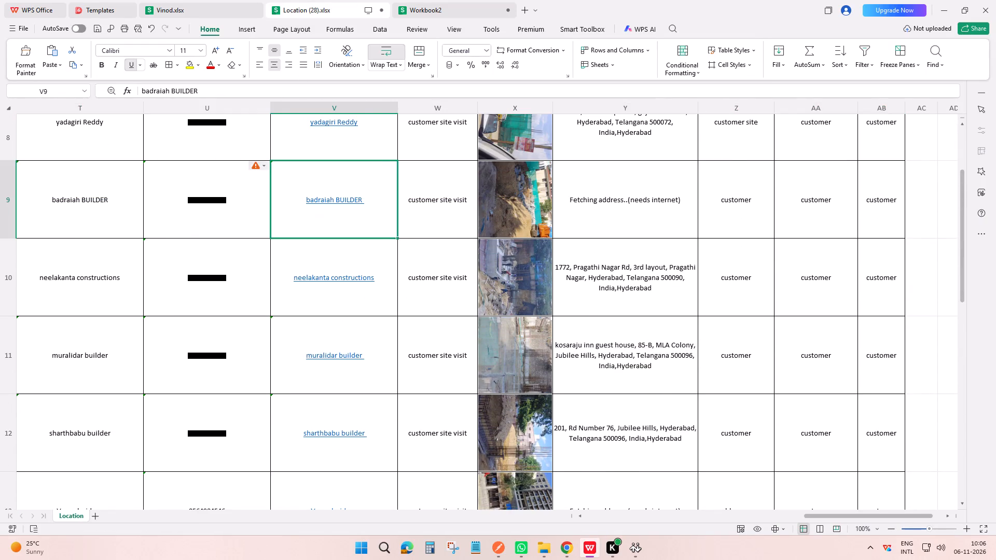
{"action": "key", "text": "Left"}
{"action": "key", "text": "Left"}
{"action": "key", "text": "Left"}
{"action": "key", "text": "Left"}
{"action": "key", "text": "Left"}
{"action": "key", "text": "Left"}
{"action": "key", "text": "Left"}
{"action": "key", "text": "Left"}
{"action": "key", "text": "ctrl+shift+Right"}
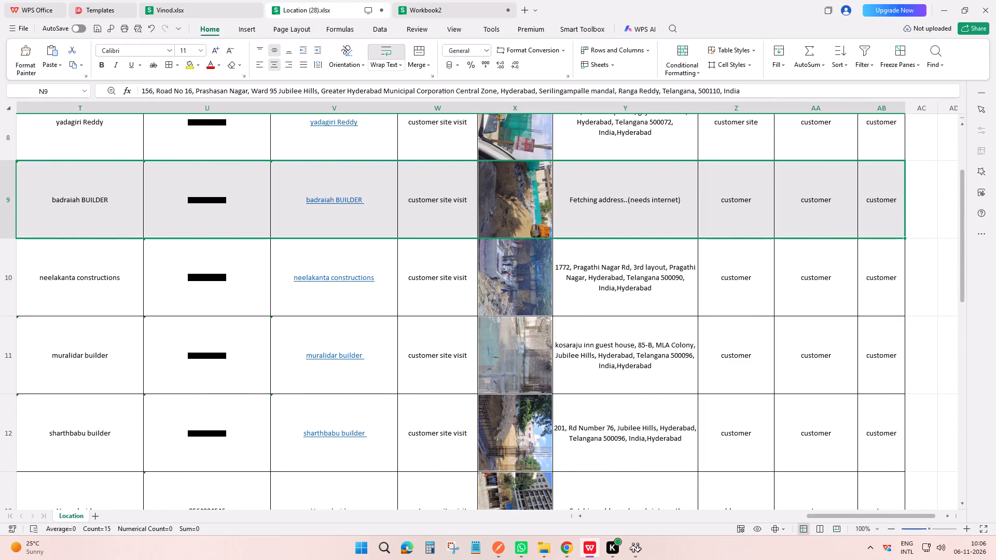
{"action": "key", "text": "ctrl+c"}
Recheck the badraiah BUILDER halt time in Unolo and paste the copied details into Workbook2 at N29, beside the 02:39:02 PM halt.
{"action": "left_click", "coordinate": [423, 5]}
{"action": "scroll", "coordinate": [425, 284], "scroll_direction": "down", "scroll_amount": 1}
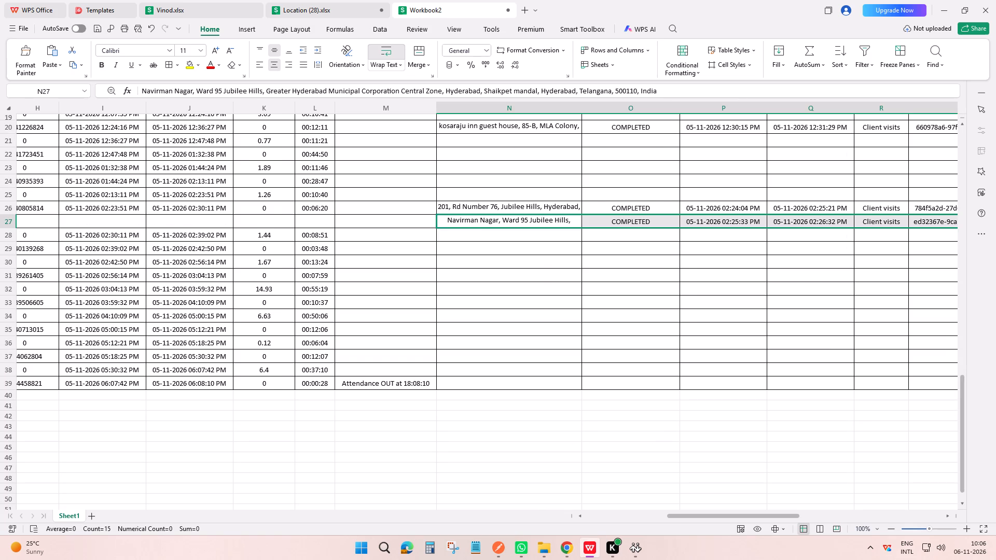
{"action": "left_click", "coordinate": [571, 545]}
{"action": "scroll", "coordinate": [257, 299], "scroll_direction": "up", "scroll_amount": 4}
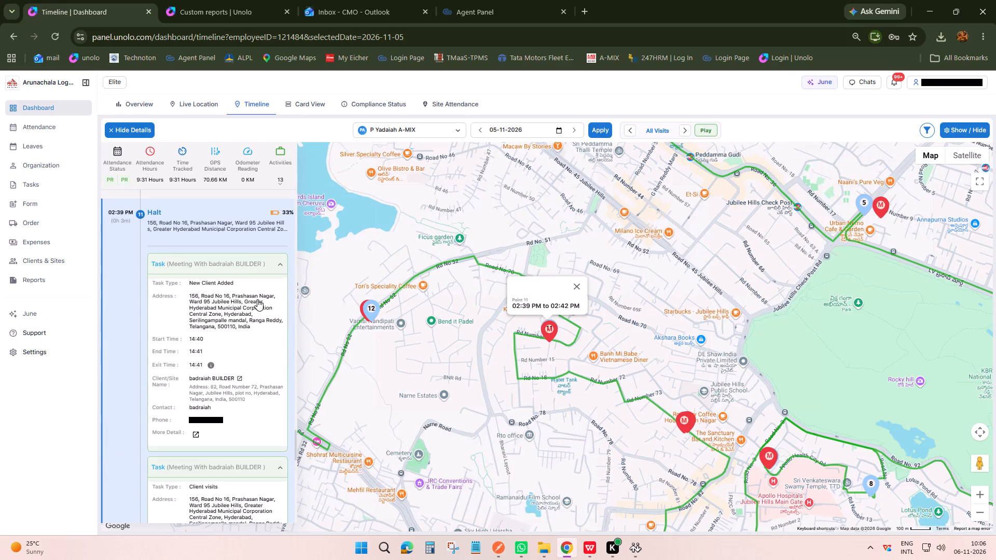
{"action": "scroll", "coordinate": [257, 299], "scroll_direction": "down", "scroll_amount": 4}
{"action": "left_click", "coordinate": [592, 547]}
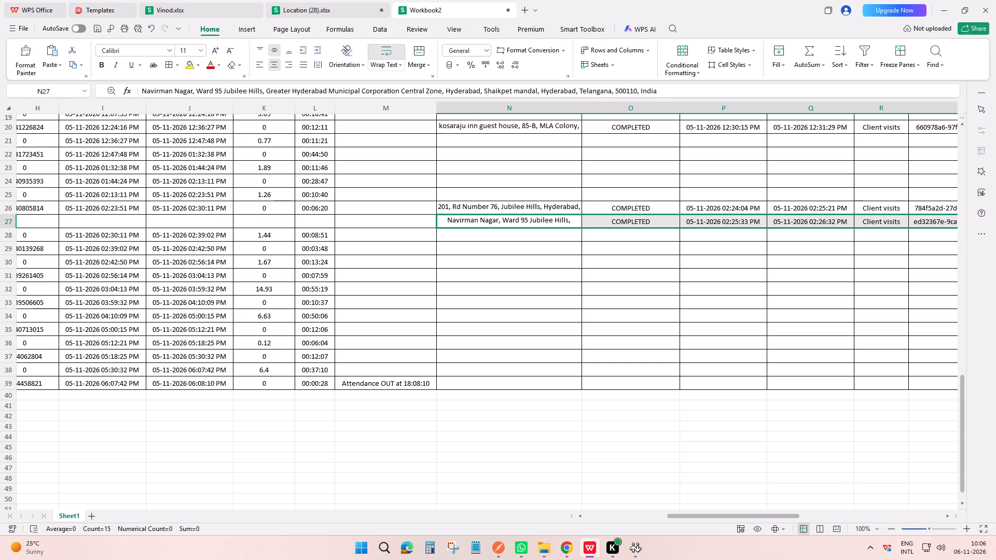
{"action": "left_click_drag", "start_coordinate": [118, 249], "coordinate": [508, 255]}
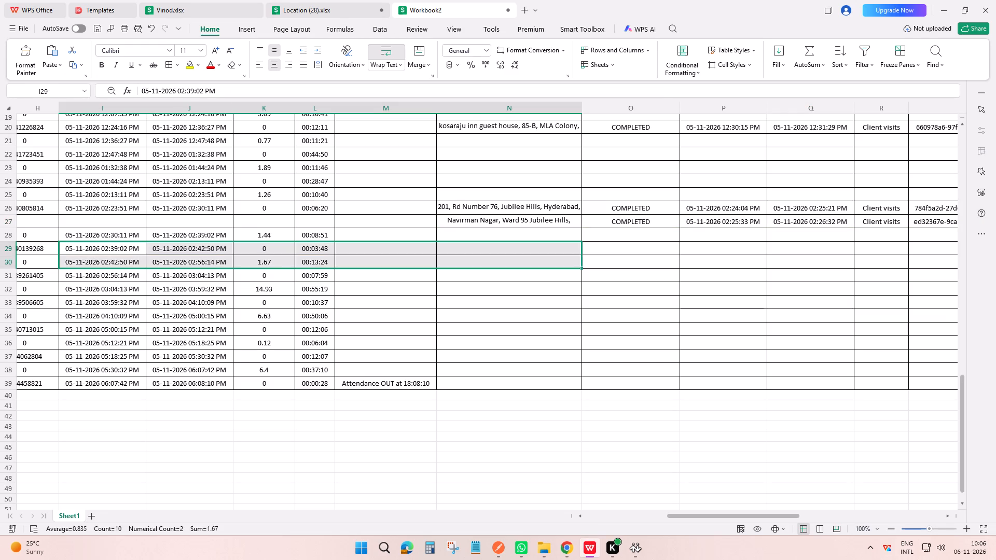
{"action": "left_click", "coordinate": [506, 253]}
{"action": "key", "text": "ctrl+v"}
{"action": "left_click", "coordinate": [566, 546]}
{"action": "scroll", "coordinate": [241, 316], "scroll_direction": "down", "scroll_amount": 5}
{"action": "left_click", "coordinate": [265, 248]}
{"action": "scroll", "coordinate": [260, 263], "scroll_direction": "down", "scroll_amount": 1}
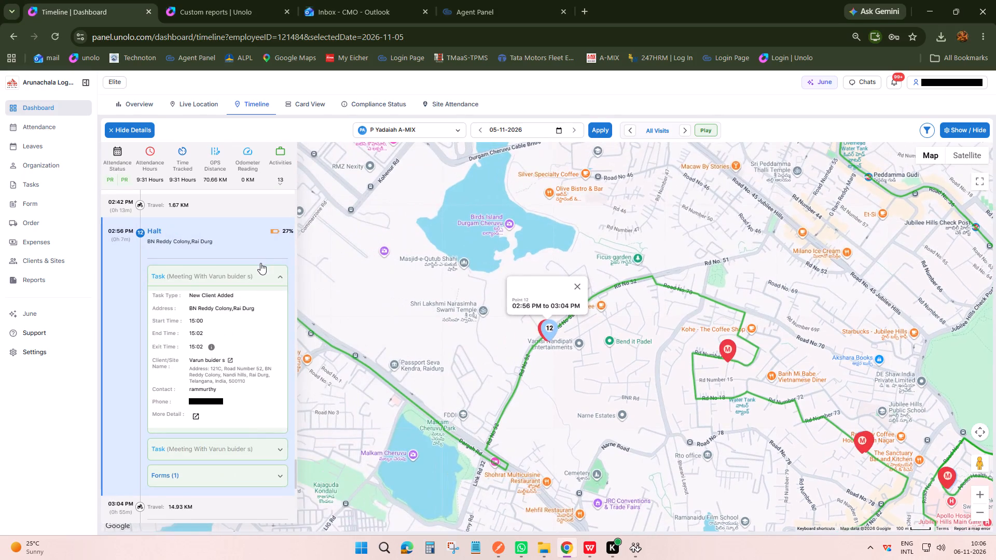
{"action": "scroll", "coordinate": [260, 263], "scroll_direction": "up", "scroll_amount": 1}
{"action": "scroll", "coordinate": [260, 263], "scroll_direction": "down", "scroll_amount": 1}
{"action": "left_click", "coordinate": [273, 393]}
{"action": "scroll", "coordinate": [261, 345], "scroll_direction": "down", "scroll_amount": 2}
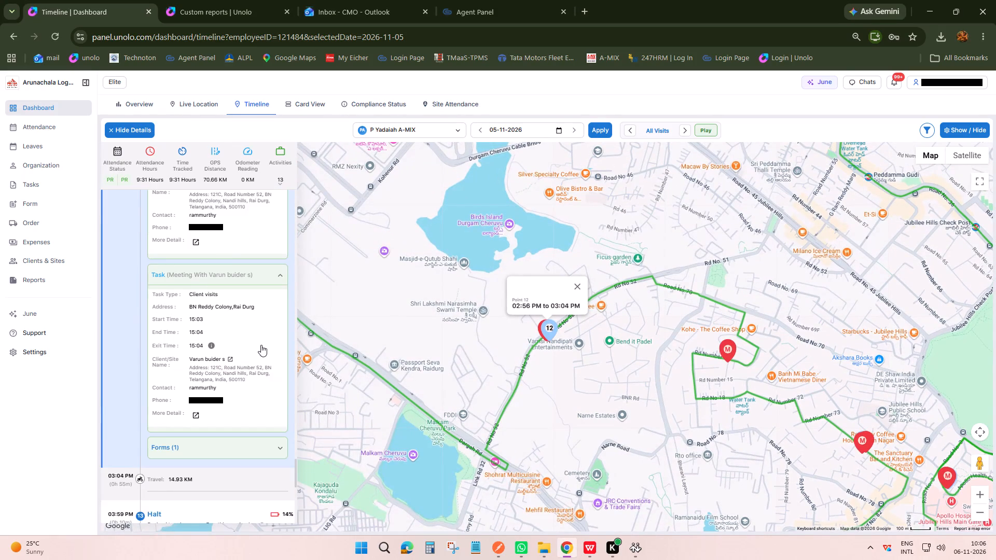
{"action": "scroll", "coordinate": [261, 345], "scroll_direction": "up", "scroll_amount": 4}
{"action": "scroll", "coordinate": [261, 345], "scroll_direction": "down", "scroll_amount": 4}
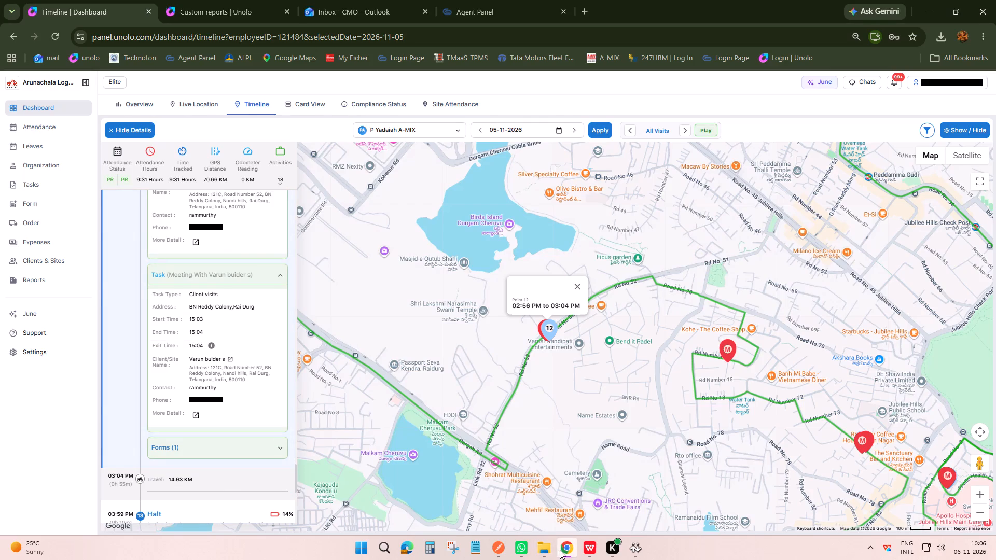
In Location (28).xlsx in WPS, copy the Varun buider s client-visit details from row 13, columns N through AB.
{"action": "left_click", "coordinate": [584, 552]}
{"action": "left_click", "coordinate": [323, 0]}
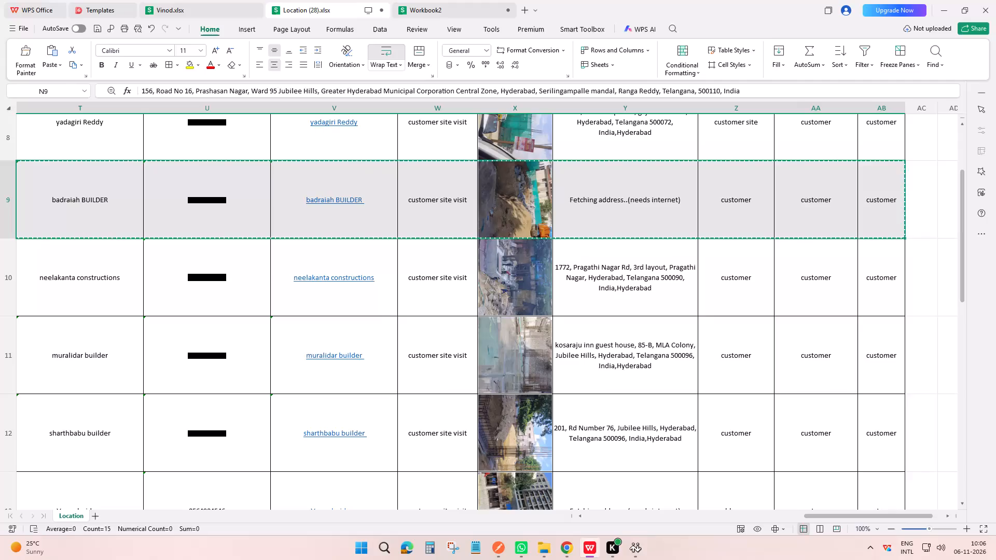
{"action": "scroll", "coordinate": [319, 332], "scroll_direction": "up", "scroll_amount": 4}
{"action": "scroll", "coordinate": [317, 318], "scroll_direction": "down", "scroll_amount": 4}
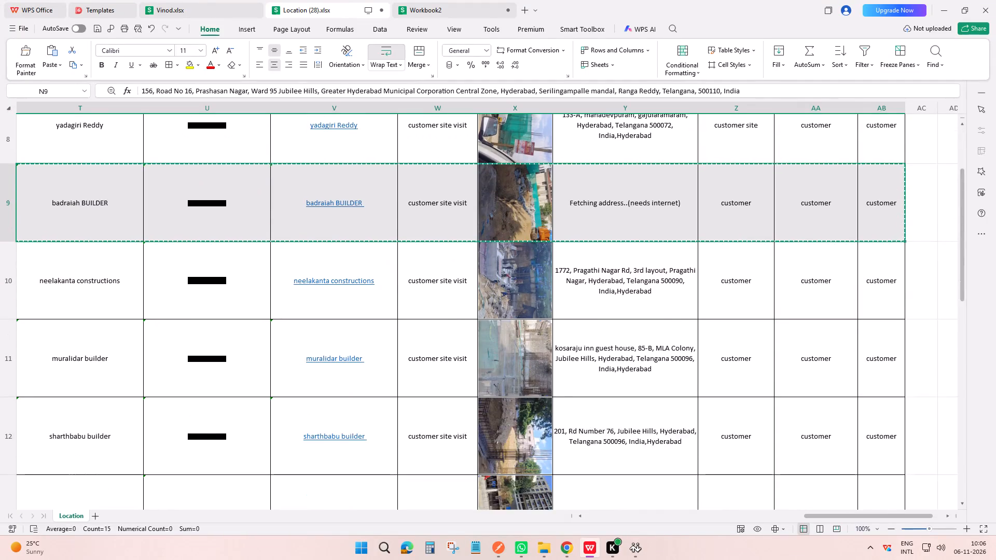
{"action": "scroll", "coordinate": [316, 301], "scroll_direction": "down", "scroll_amount": 8}
{"action": "left_click", "coordinate": [337, 260]}
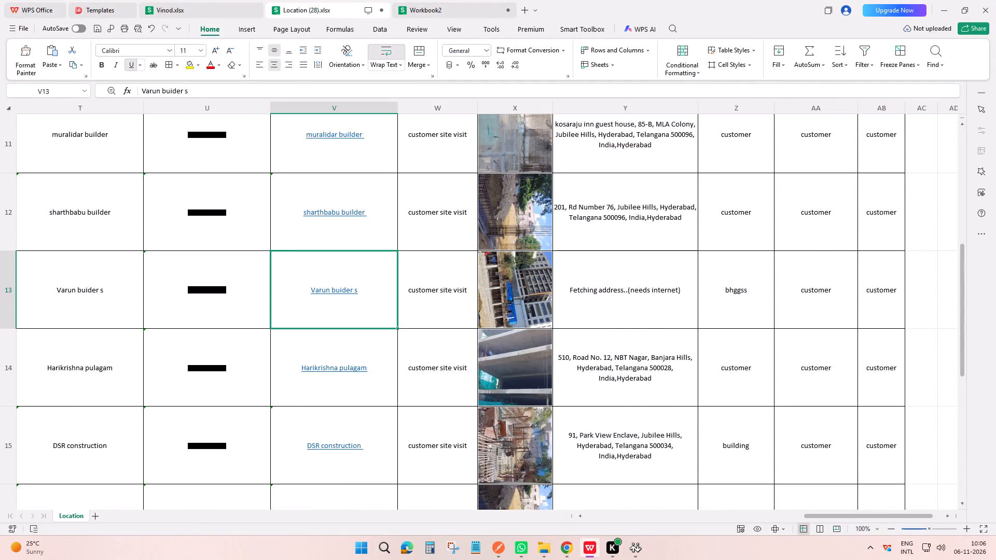
{"action": "key", "text": "Left"}
{"action": "key", "text": "Left"}
{"action": "key", "text": "Left"}
{"action": "key", "text": "Left"}
{"action": "key", "text": "Left"}
{"action": "key", "text": "Left"}
{"action": "key", "text": "Left"}
{"action": "key", "text": "Left"}
{"action": "key", "text": "Left"}
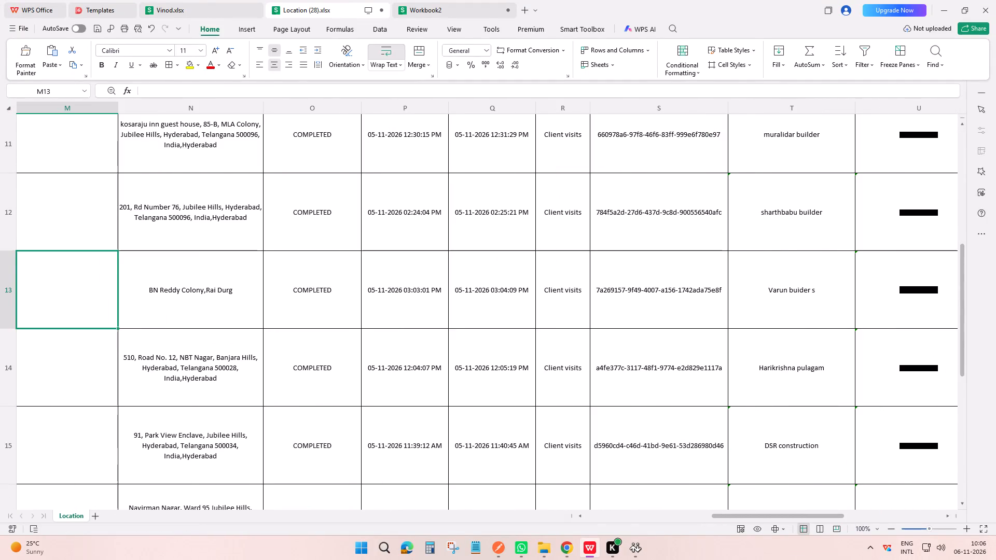
{"action": "key", "text": "Left"}
{"action": "key", "text": "Right"}
{"action": "key", "text": "Right"}
{"action": "key", "text": "ctrl+shift+Right"}
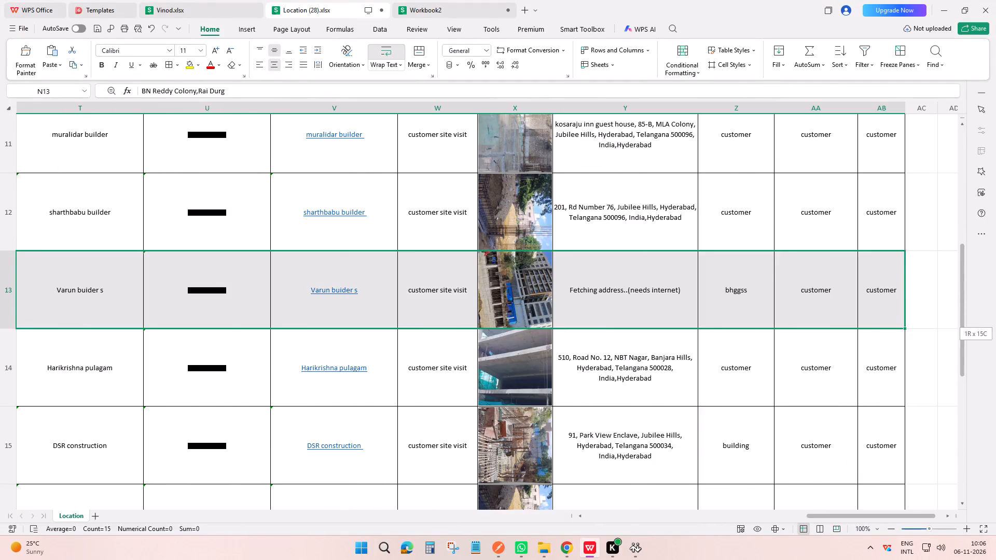
{"action": "key", "text": "ctrl+c"}
Paste the copied Varun buider s details into Workbook2 at N31, beside the 02:56:14 PM halt.
{"action": "left_click", "coordinate": [448, 1]}
{"action": "scroll", "coordinate": [414, 273], "scroll_direction": "down", "scroll_amount": 3}
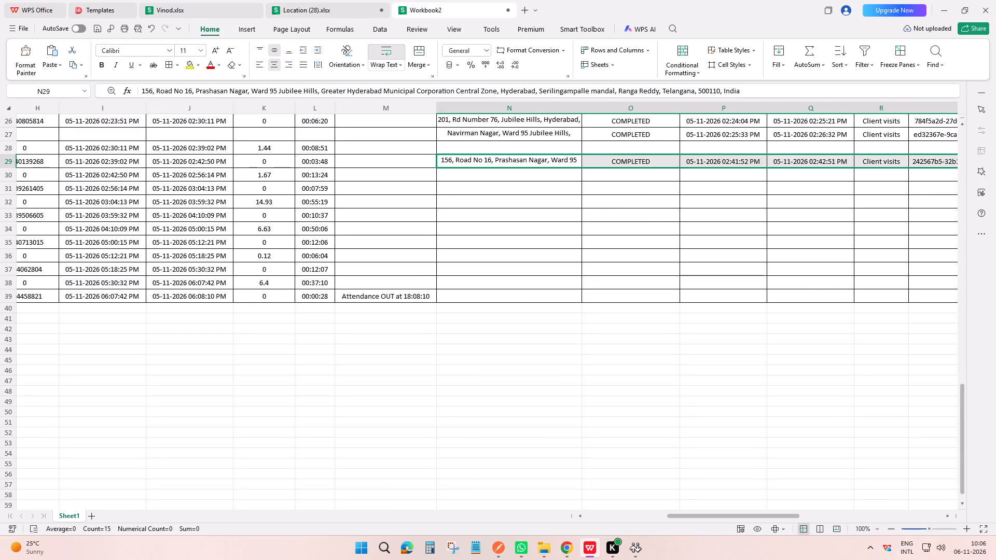
{"action": "left_click_drag", "start_coordinate": [117, 188], "coordinate": [489, 184]}
{"action": "left_click", "coordinate": [489, 184]}
{"action": "key", "text": "ctrl+v"}
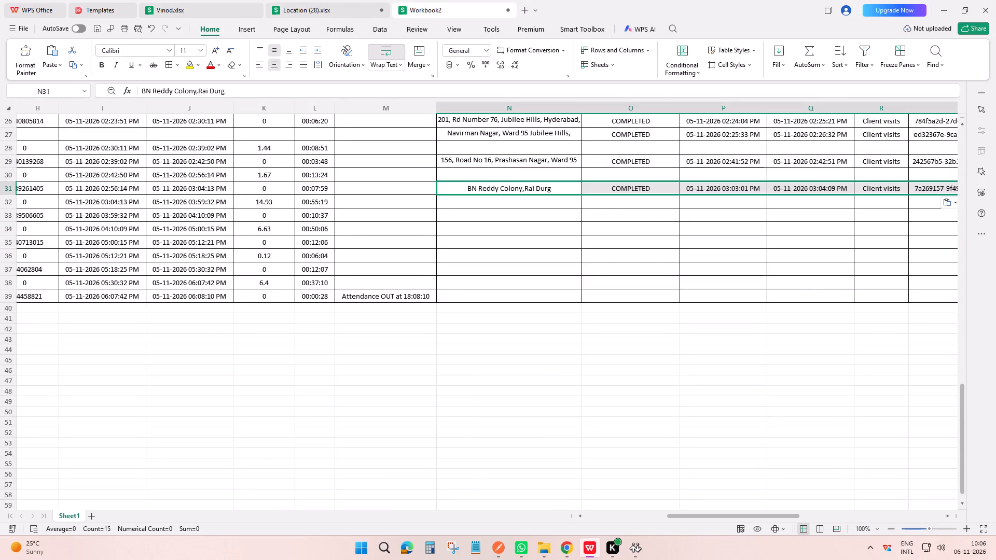
In the Unolo timeline in Chrome, examine the neelakanta constructions task under the 03:59 PM halt.
{"action": "key", "text": "alt+Tab"}
{"action": "scroll", "coordinate": [237, 291], "scroll_direction": "up", "scroll_amount": 4}
{"action": "scroll", "coordinate": [237, 291], "scroll_direction": "down", "scroll_amount": 4}
{"action": "scroll", "coordinate": [237, 291], "scroll_direction": "up", "scroll_amount": 1}
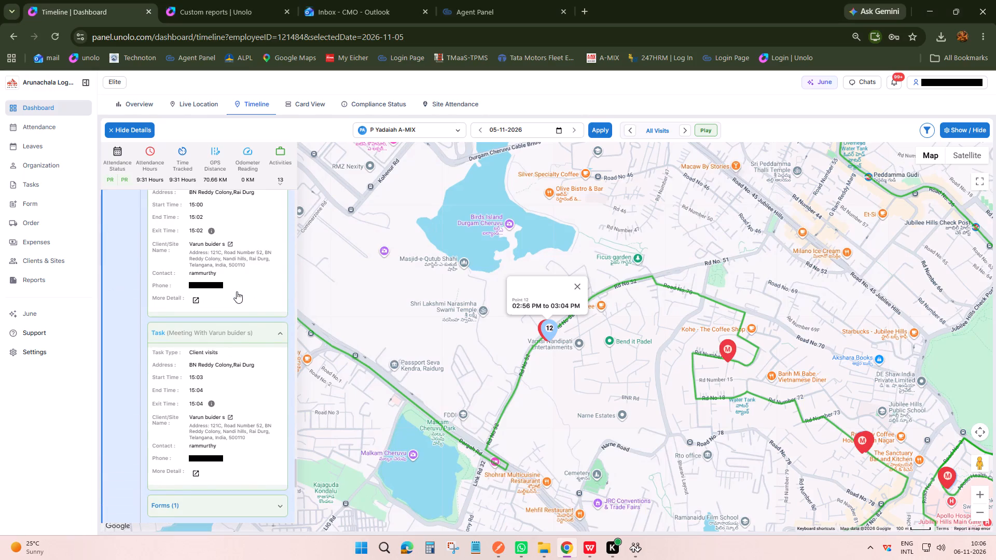
{"action": "scroll", "coordinate": [237, 291], "scroll_direction": "down", "scroll_amount": 4}
{"action": "left_click", "coordinate": [260, 384]}
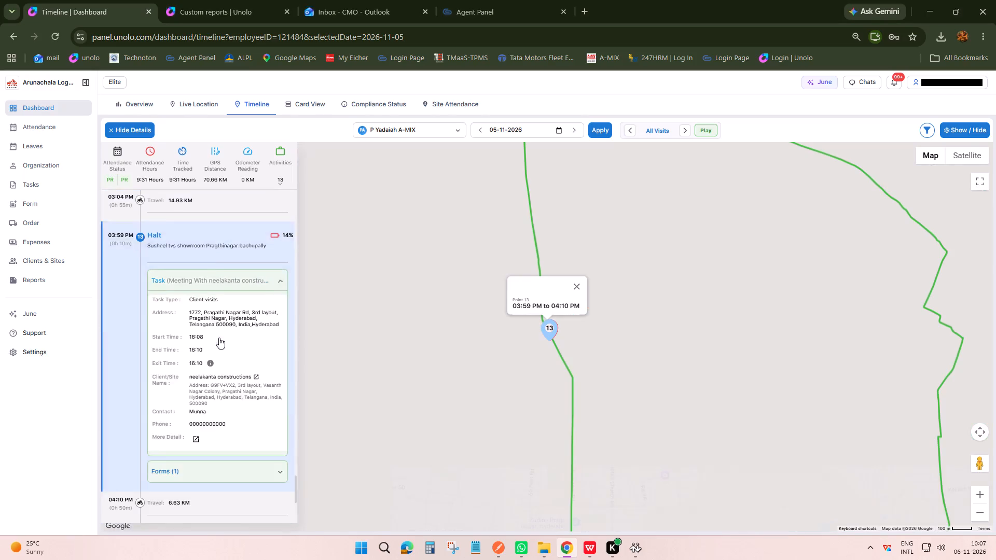
{"action": "scroll", "coordinate": [219, 338], "scroll_direction": "down", "scroll_amount": 2}
{"action": "scroll", "coordinate": [216, 331], "scroll_direction": "up", "scroll_amount": 2}
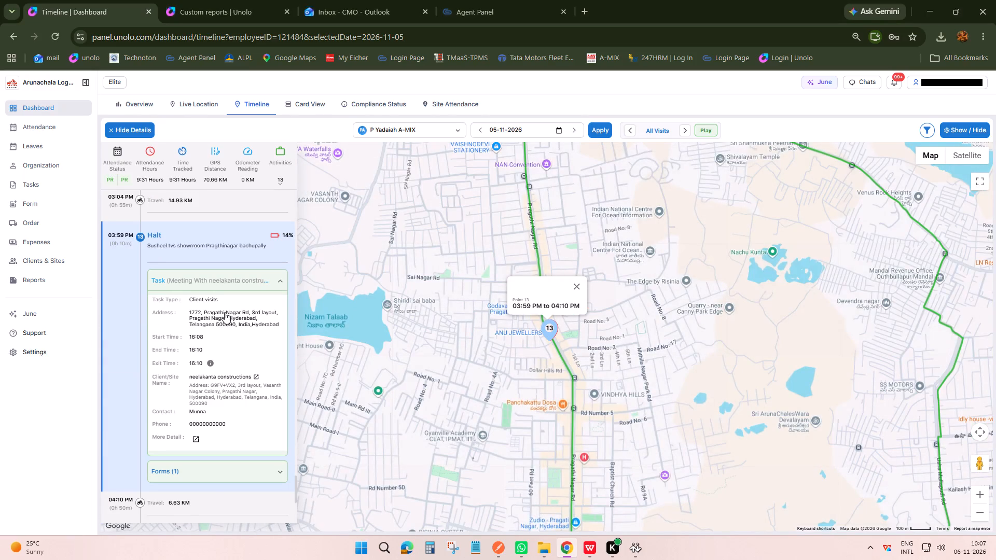
{"action": "scroll", "coordinate": [225, 312], "scroll_direction": "down", "scroll_amount": 1}
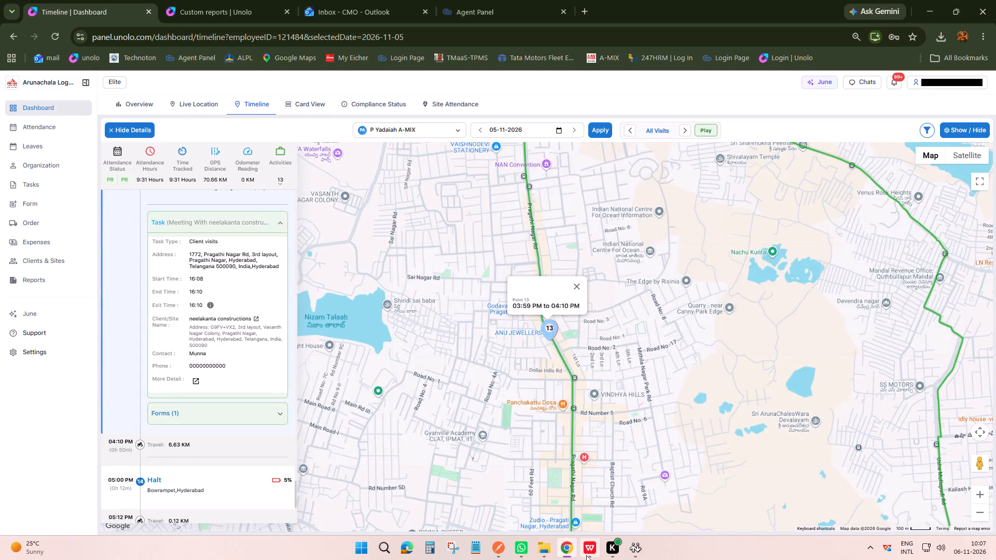
Recheck the task in Unolo and copy the neelakanta constructions details from row 10, columns N through AB, of Location (28).xlsx in WPS.
{"action": "left_click", "coordinate": [587, 556]}
{"action": "left_click", "coordinate": [331, 0]}
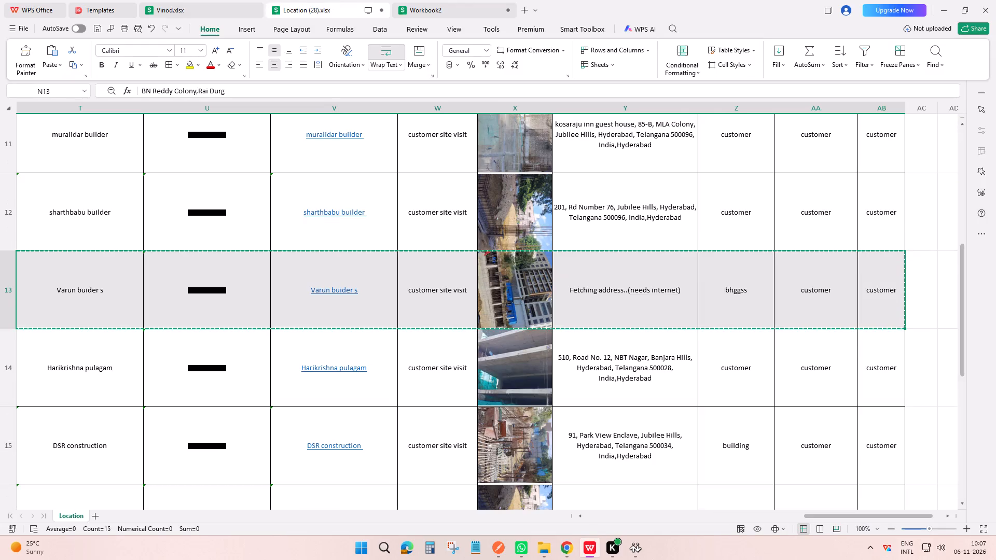
{"action": "scroll", "coordinate": [322, 276], "scroll_direction": "down", "scroll_amount": 4}
{"action": "scroll", "coordinate": [322, 275], "scroll_direction": "up", "scroll_amount": 3}
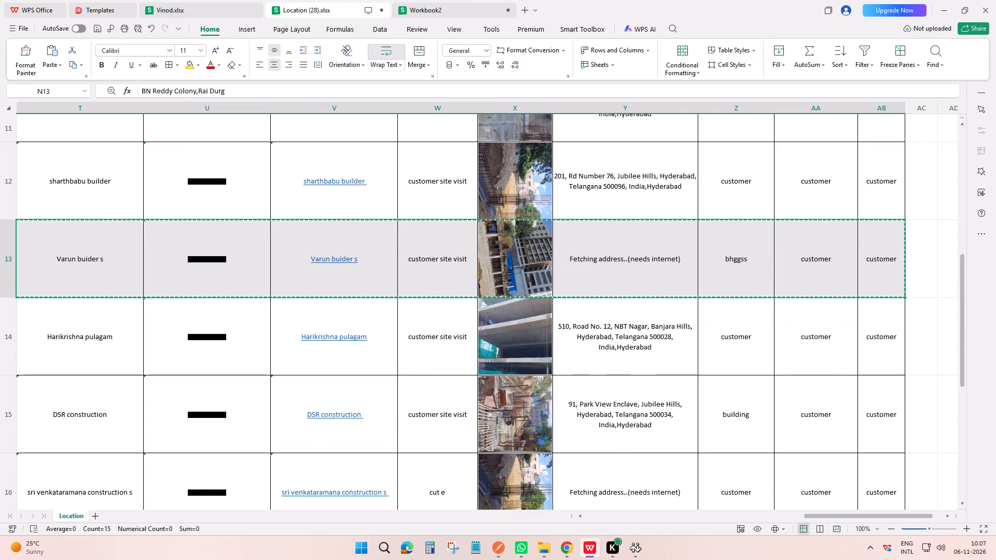
{"action": "scroll", "coordinate": [325, 262], "scroll_direction": "up", "scroll_amount": 7}
{"action": "key", "text": "alt+Tab"}
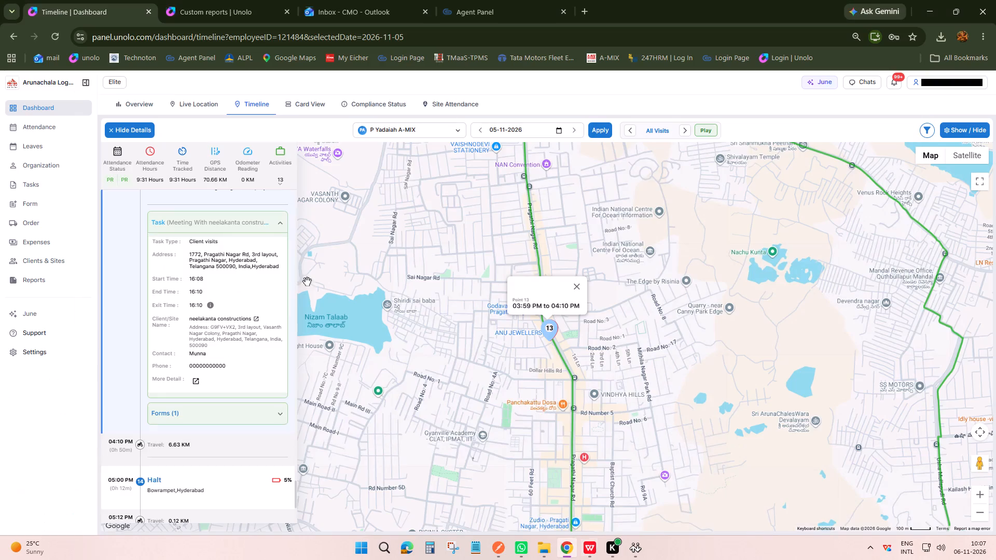
{"action": "scroll", "coordinate": [268, 313], "scroll_direction": "up", "scroll_amount": 2}
{"action": "scroll", "coordinate": [269, 308], "scroll_direction": "down", "scroll_amount": 2}
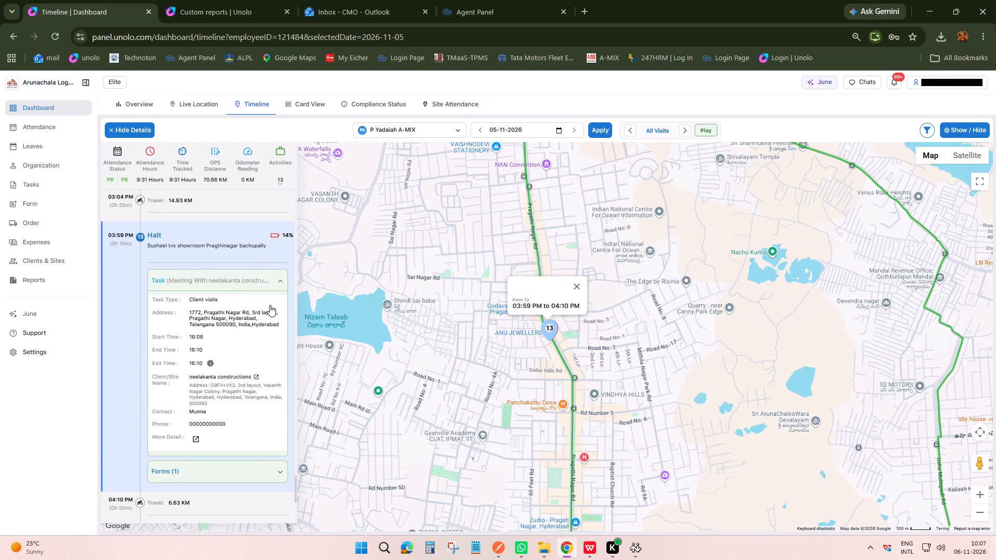
{"action": "left_click", "coordinate": [581, 554]}
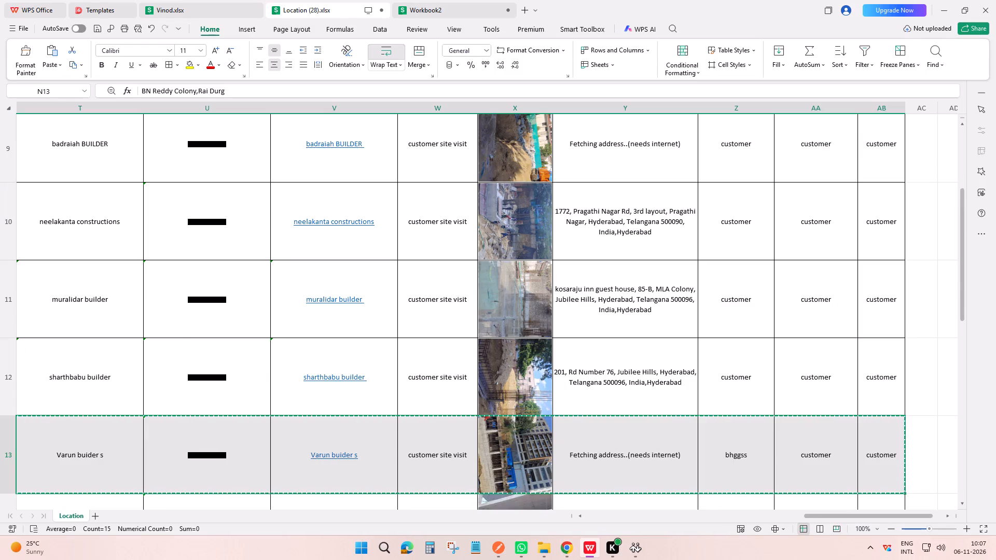
{"action": "left_click", "coordinate": [339, 262]}
{"action": "left_click", "coordinate": [343, 244]}
{"action": "key", "text": "Left"}
{"action": "key", "text": "Left"}
{"action": "key", "text": "Left"}
{"action": "key", "text": "Left"}
{"action": "key", "text": "Left"}
{"action": "key", "text": "Left"}
{"action": "key", "text": "Left"}
{"action": "key", "text": "Left"}
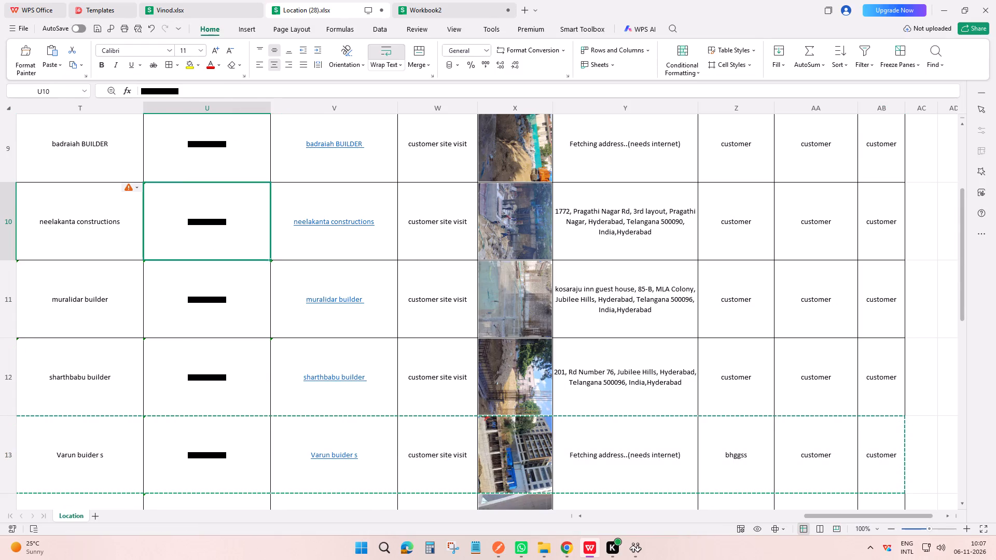
{"action": "key", "text": "ctrl+shift+Right"}
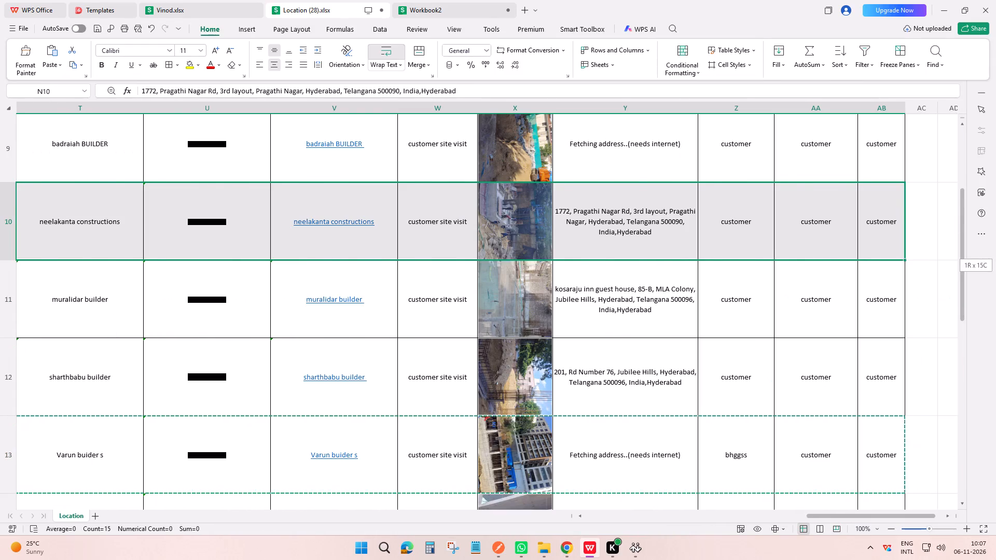
{"action": "key", "text": "ctrl+c"}
Paste the copied neelakanta constructions details into Workbook2 at N33, beside the 03:59:32 PM halt.
{"action": "left_click", "coordinate": [431, 2]}
{"action": "scroll", "coordinate": [453, 259], "scroll_direction": "down", "scroll_amount": 1}
{"action": "scroll", "coordinate": [453, 261], "scroll_direction": "up", "scroll_amount": 2}
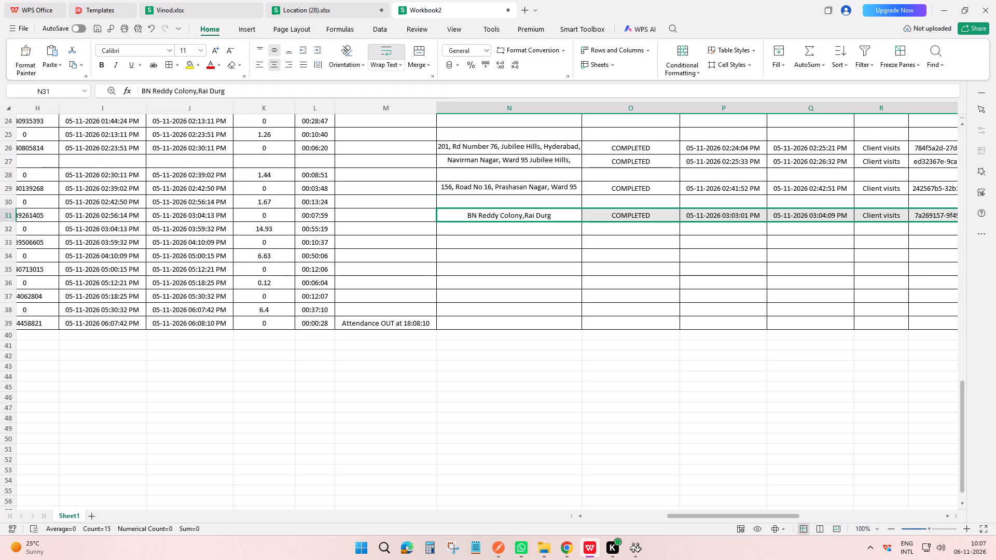
{"action": "left_click_drag", "start_coordinate": [129, 237], "coordinate": [488, 236]}
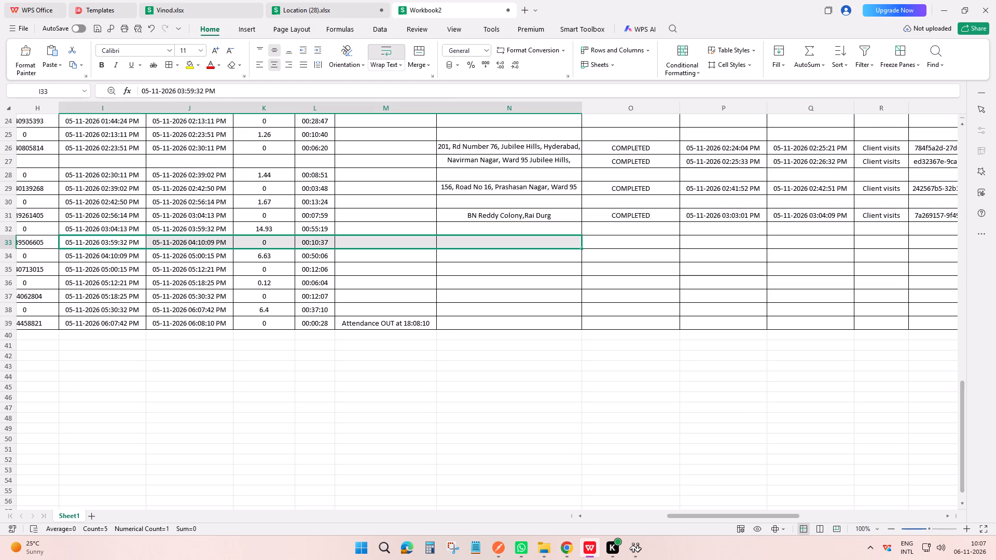
{"action": "left_click", "coordinate": [479, 246]}
{"action": "key", "text": "ctrl+v"}
In the Unolo timeline in Chrome, check the halts after 04:10 PM for tasks and review the earlier afternoon tasks.
{"action": "left_click", "coordinate": [574, 555]}
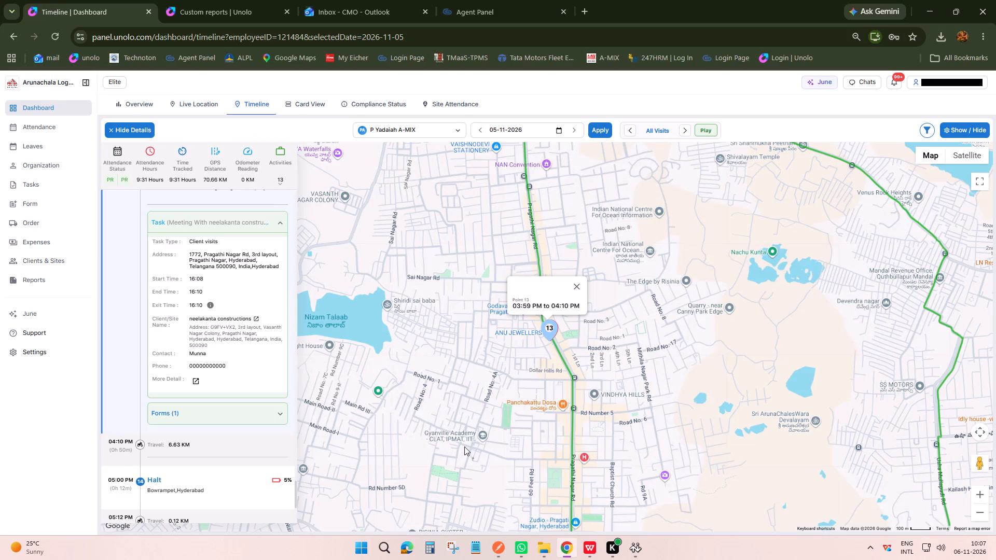
{"action": "scroll", "coordinate": [145, 297], "scroll_direction": "down", "scroll_amount": 4}
{"action": "scroll", "coordinate": [192, 277], "scroll_direction": "down", "scroll_amount": 4}
{"action": "scroll", "coordinate": [237, 302], "scroll_direction": "up", "scroll_amount": 2}
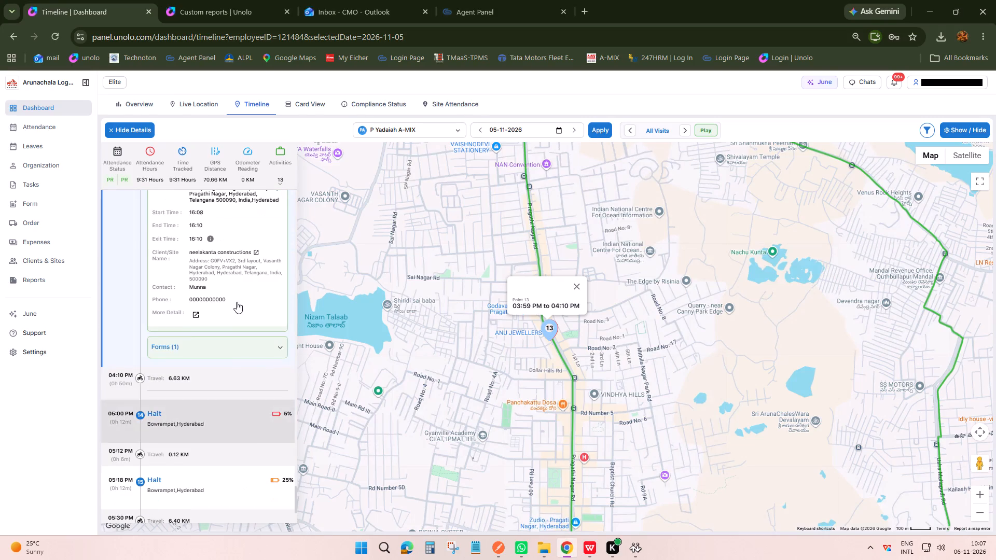
{"action": "scroll", "coordinate": [255, 311], "scroll_direction": "up", "scroll_amount": 2}
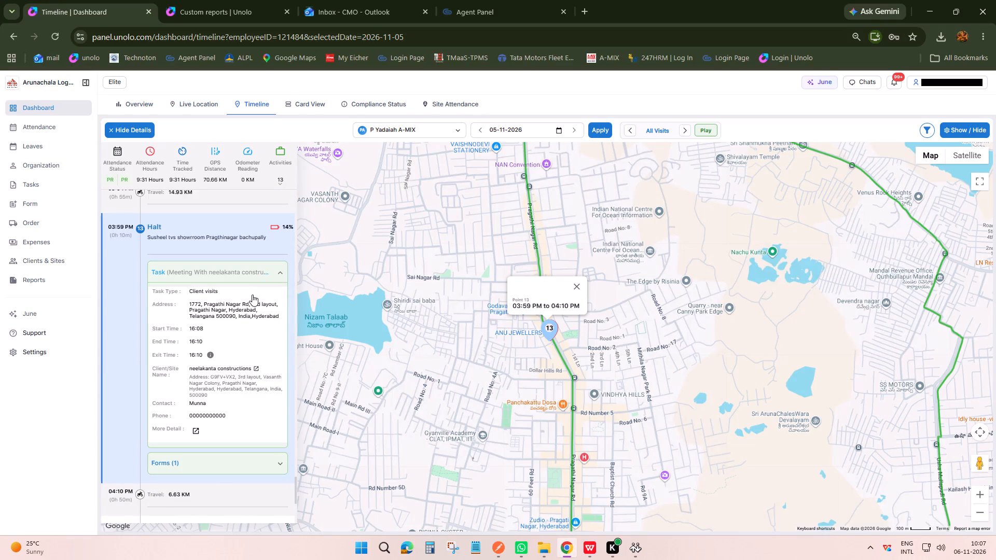
{"action": "scroll", "coordinate": [251, 291], "scroll_direction": "up", "scroll_amount": 8}
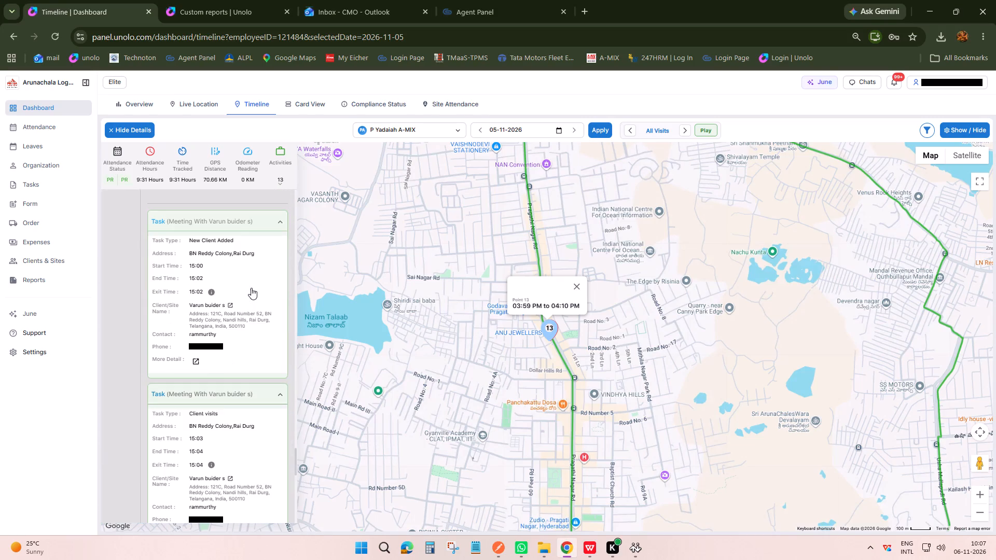
{"action": "scroll", "coordinate": [252, 282], "scroll_direction": "up", "scroll_amount": 8}
{"action": "scroll", "coordinate": [252, 282], "scroll_direction": "down", "scroll_amount": 1}
{"action": "scroll", "coordinate": [252, 282], "scroll_direction": "up", "scroll_amount": 8}
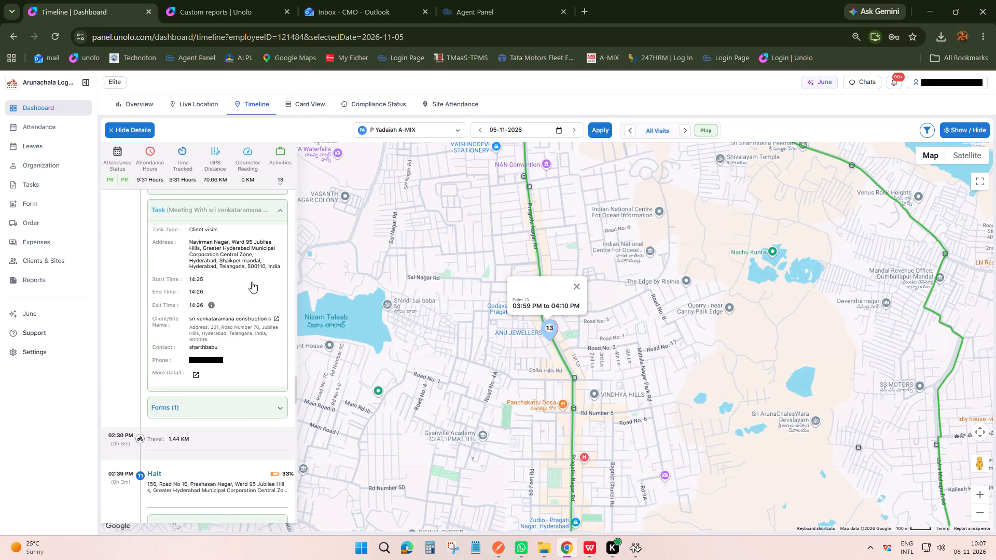
{"action": "scroll", "coordinate": [252, 282], "scroll_direction": "up", "scroll_amount": 7}
In Workbook2 in WPS, select the whole sheet and auto-fit all row heights to their contents.
{"action": "key", "text": "alt+Tab"}
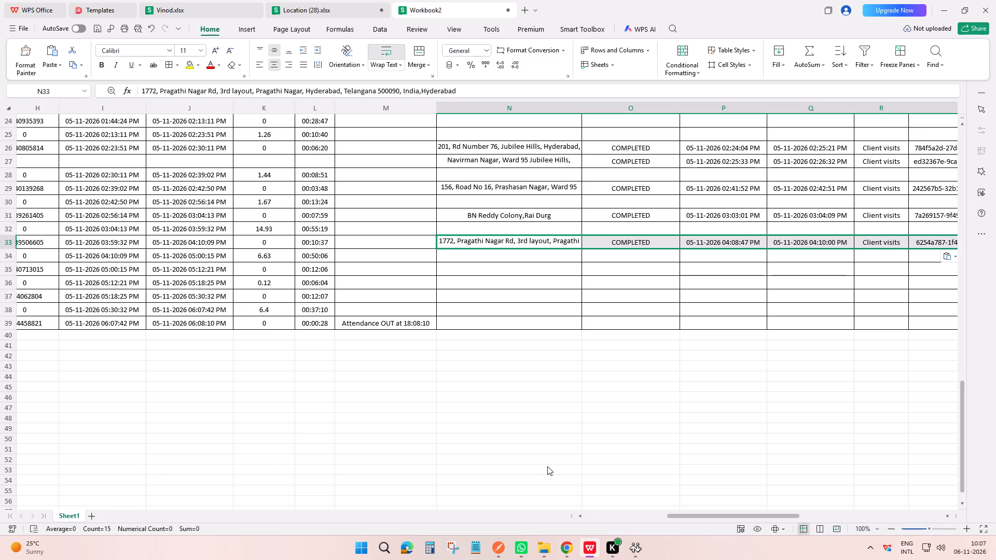
{"action": "scroll", "coordinate": [569, 344], "scroll_direction": "up", "scroll_amount": 8}
{"action": "scroll", "coordinate": [569, 344], "scroll_direction": "down", "scroll_amount": 1}
{"action": "scroll", "coordinate": [569, 344], "scroll_direction": "up", "scroll_amount": 7}
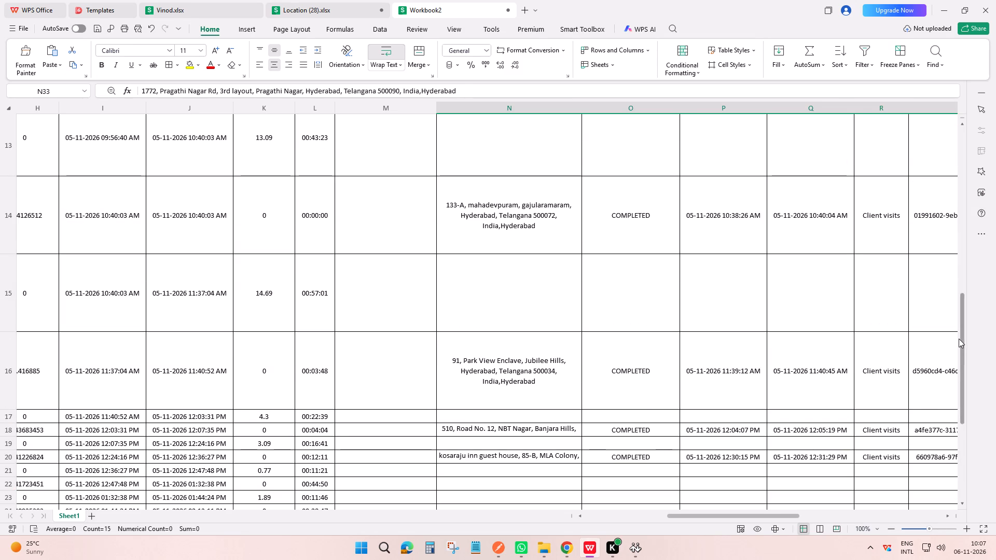
{"action": "left_click_drag", "start_coordinate": [962, 342], "coordinate": [972, 139]}
{"action": "left_click_drag", "start_coordinate": [778, 516], "coordinate": [472, 471]}
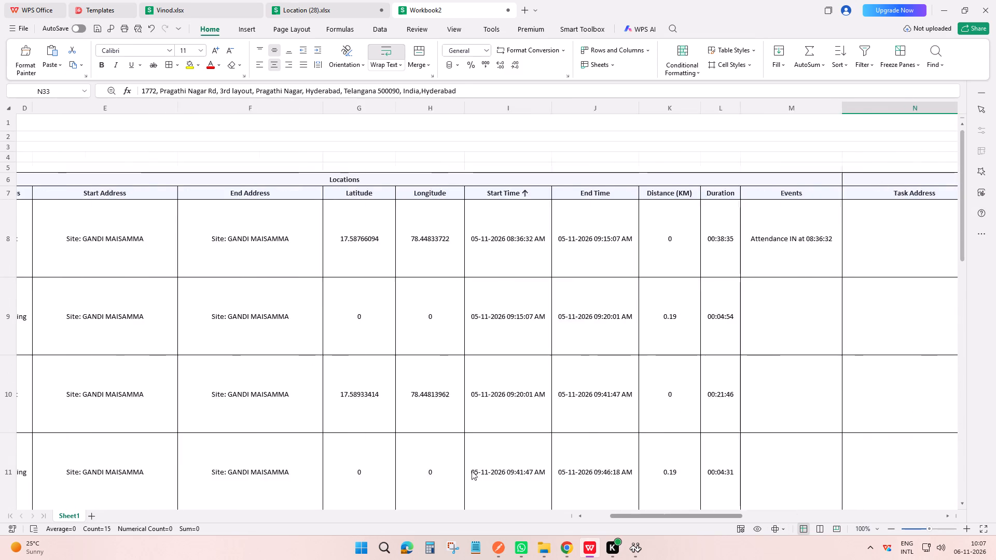
{"action": "left_click_drag", "start_coordinate": [472, 471], "coordinate": [426, 465]}
{"action": "scroll", "coordinate": [405, 377], "scroll_direction": "up", "scroll_amount": 5}
{"action": "left_click", "coordinate": [9, 113]}
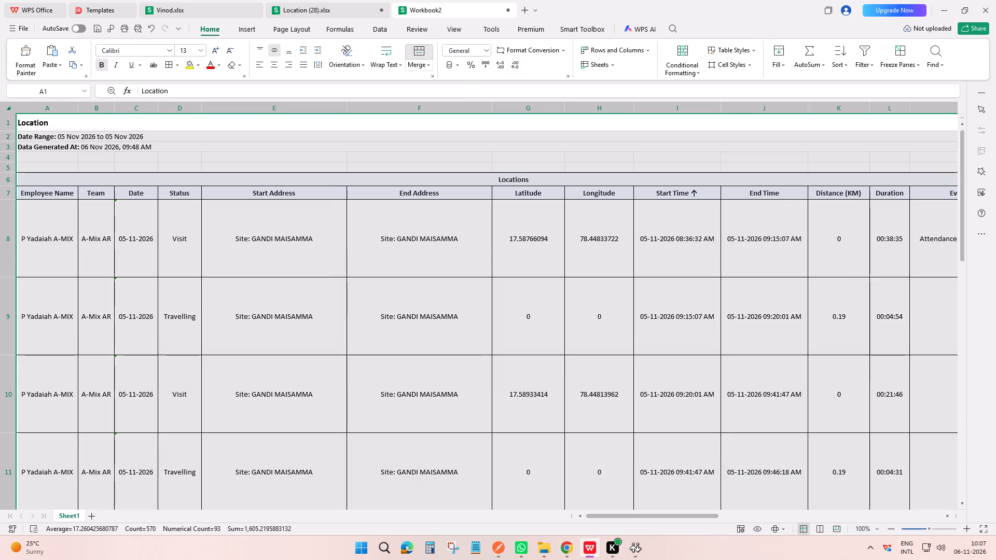
{"action": "double_click", "coordinate": [17, 279]}
{"action": "scroll", "coordinate": [415, 301], "scroll_direction": "up", "scroll_amount": 4}
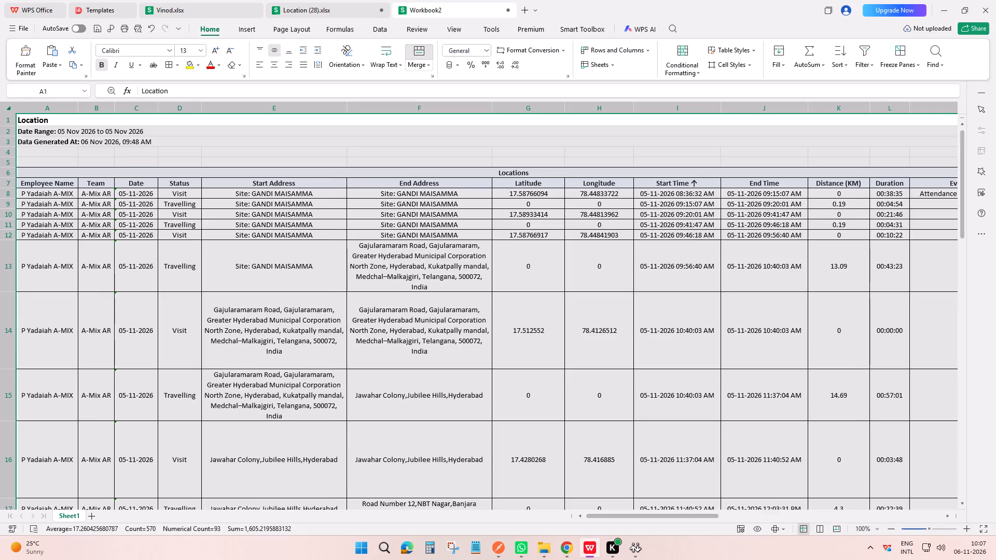
{"action": "scroll", "coordinate": [459, 284], "scroll_direction": "up", "scroll_amount": 3}
Check the sales team remarks and photos of the filled visit rows in columns W and X of Workbook2.
{"action": "left_click_drag", "start_coordinate": [683, 514], "coordinate": [932, 482]}
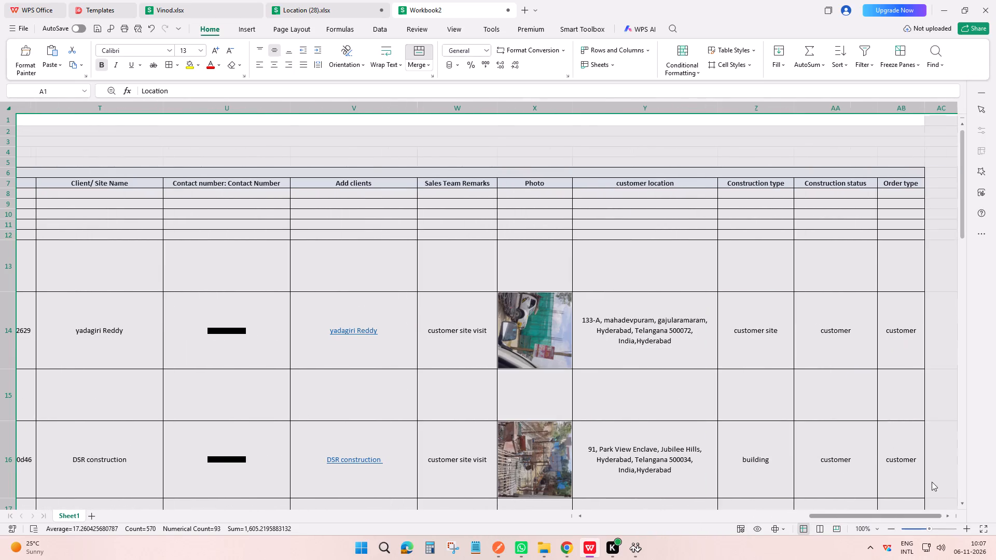
{"action": "left_click_drag", "start_coordinate": [932, 482], "coordinate": [961, 478]}
{"action": "scroll", "coordinate": [803, 410], "scroll_direction": "down", "scroll_amount": 4}
{"action": "left_click", "coordinate": [479, 226]}
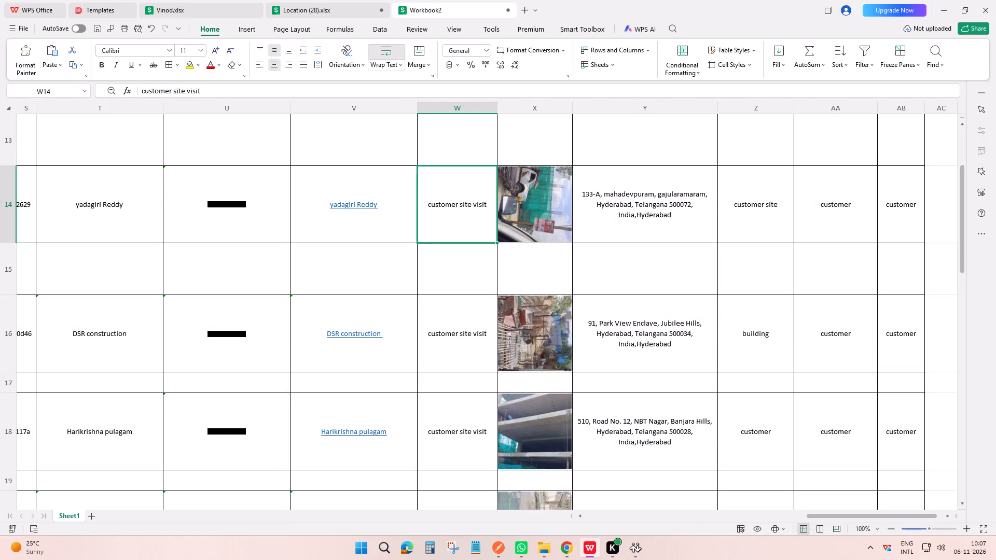
{"action": "scroll", "coordinate": [485, 243], "scroll_direction": "down", "scroll_amount": 1}
{"action": "left_click", "coordinate": [465, 296]}
{"action": "scroll", "coordinate": [465, 296], "scroll_direction": "down", "scroll_amount": 2}
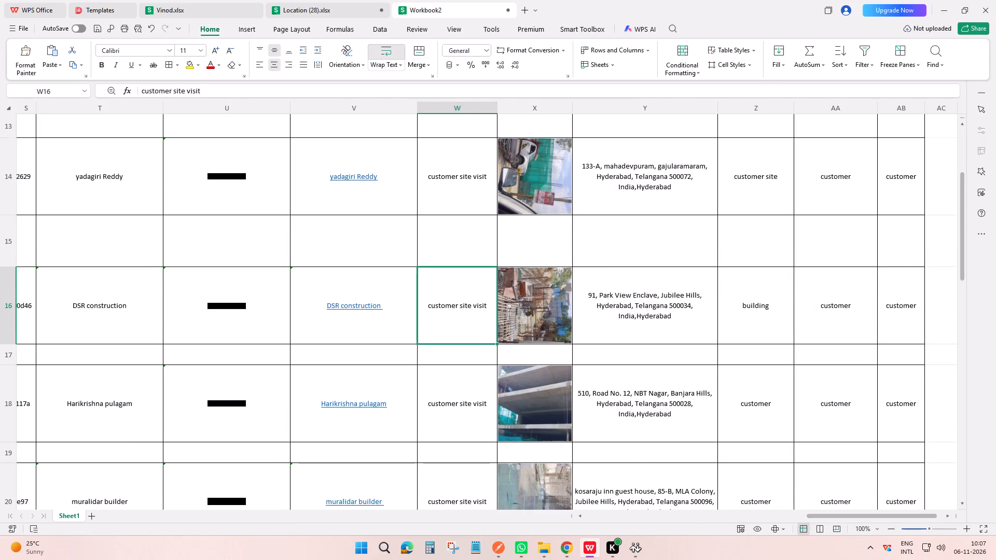
{"action": "scroll", "coordinate": [465, 296], "scroll_direction": "down", "scroll_amount": 1}
{"action": "left_click", "coordinate": [452, 353]}
{"action": "scroll", "coordinate": [462, 345], "scroll_direction": "down", "scroll_amount": 2}
{"action": "left_click", "coordinate": [463, 352]}
{"action": "scroll", "coordinate": [463, 352], "scroll_direction": "down", "scroll_amount": 1}
{"action": "scroll", "coordinate": [463, 352], "scroll_direction": "up", "scroll_amount": 1}
{"action": "scroll", "coordinate": [463, 352], "scroll_direction": "down", "scroll_amount": 4}
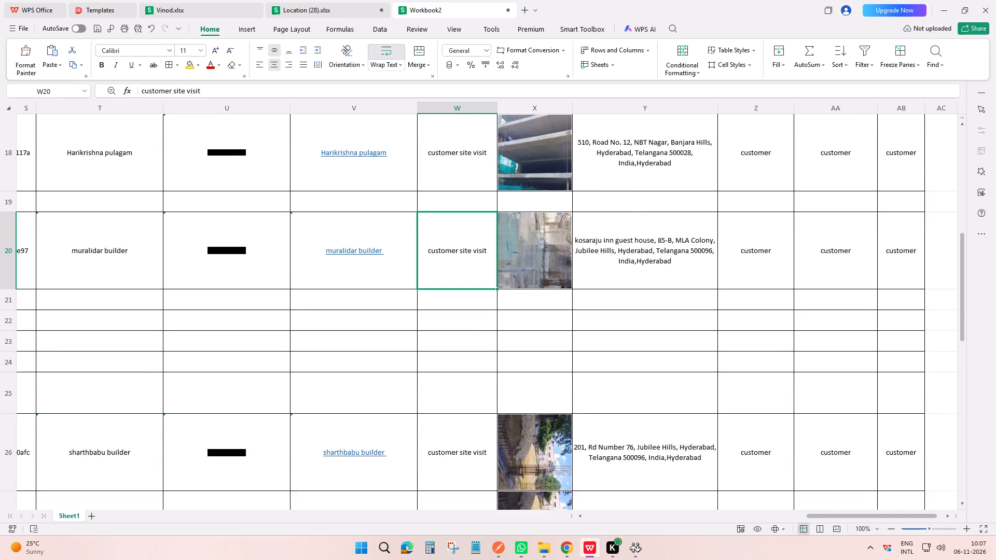
{"action": "scroll", "coordinate": [463, 352], "scroll_direction": "down", "scroll_amount": 3}
{"action": "left_click", "coordinate": [463, 370]}
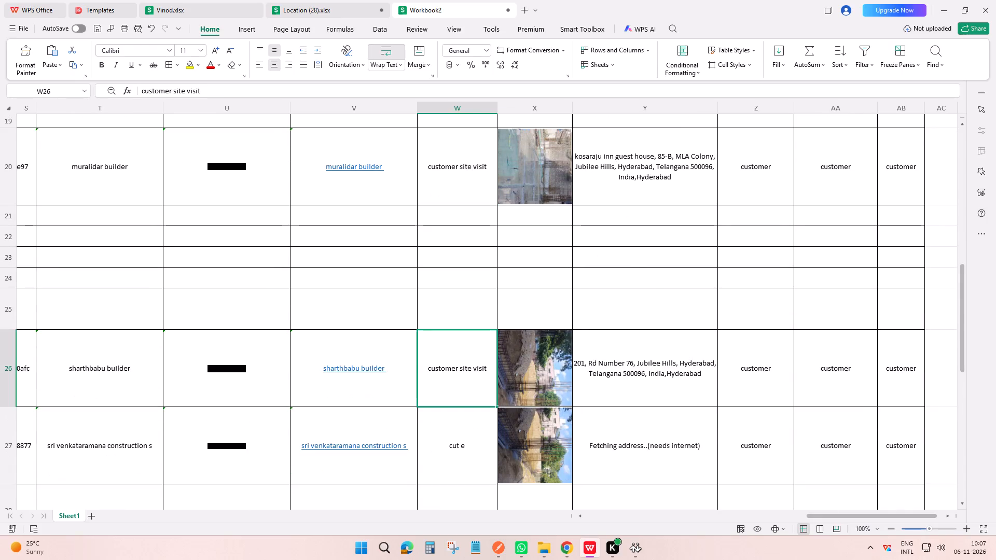
{"action": "scroll", "coordinate": [463, 370], "scroll_direction": "up", "scroll_amount": 13}
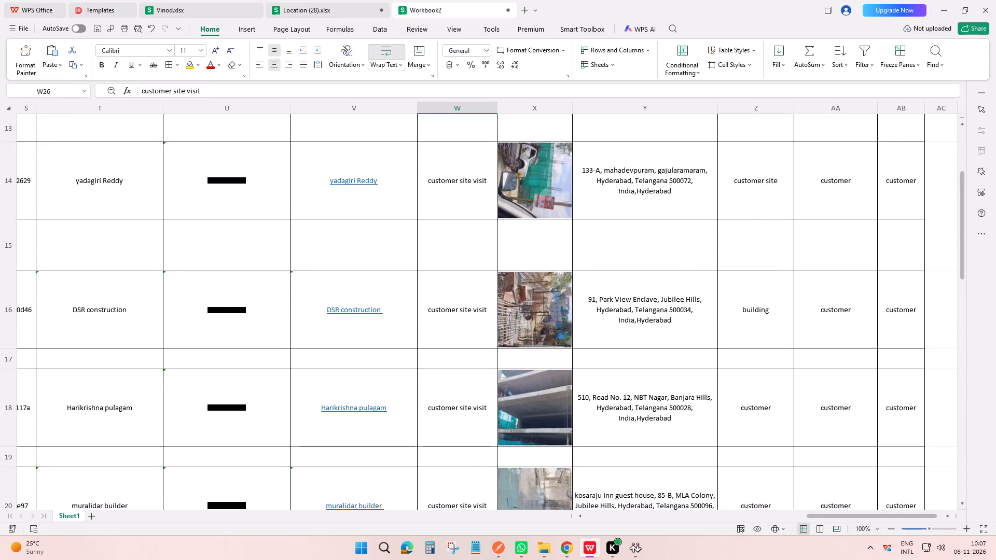
{"action": "scroll", "coordinate": [463, 370], "scroll_direction": "up", "scroll_amount": 4}
{"action": "left_click", "coordinate": [469, 108]}
{"action": "left_click", "coordinate": [537, 105]}
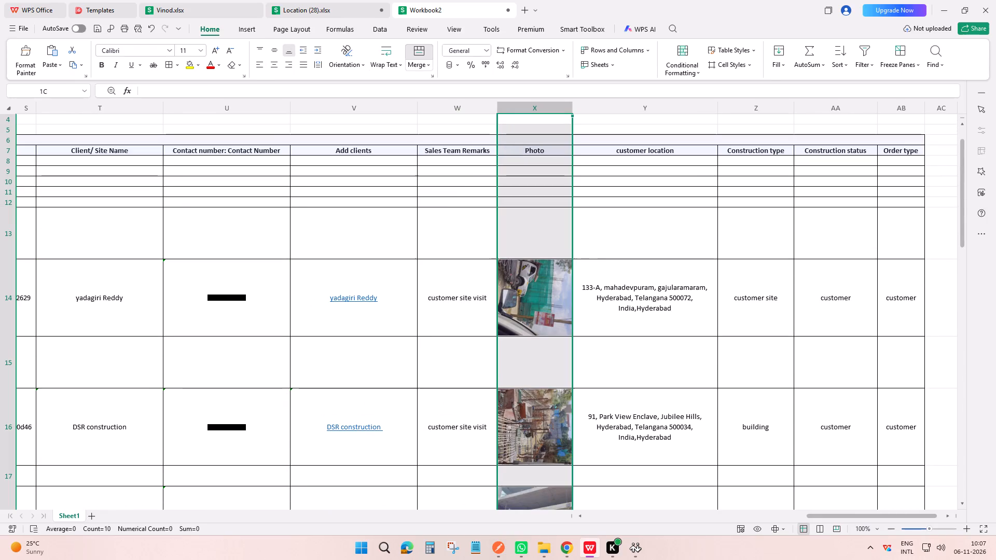
Check the customer location entries in column Y of Workbook2, from row 14 through row 33.
{"action": "scroll", "coordinate": [645, 282], "scroll_direction": "down", "scroll_amount": 1}
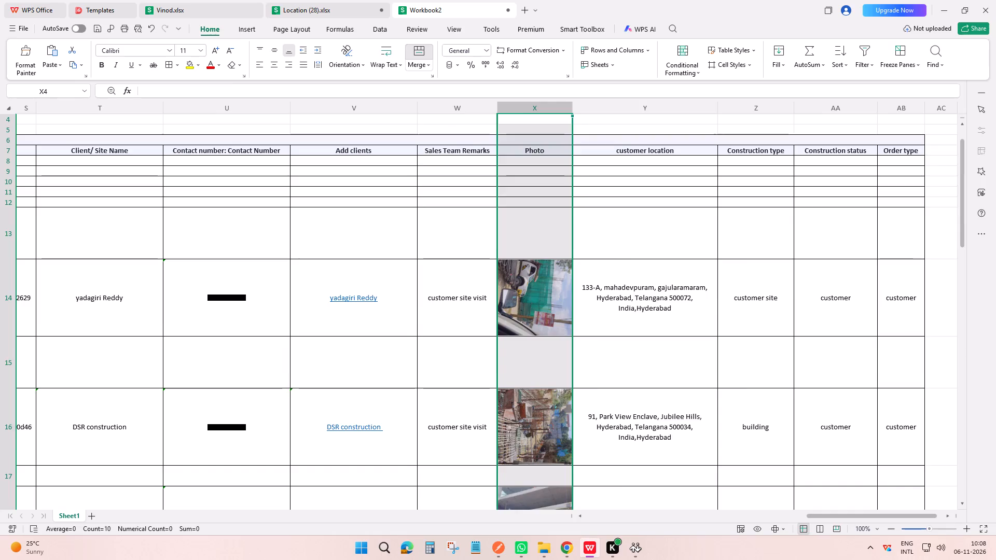
{"action": "left_click", "coordinate": [665, 281]}
{"action": "scroll", "coordinate": [669, 310], "scroll_direction": "up", "scroll_amount": 1}
{"action": "scroll", "coordinate": [669, 312], "scroll_direction": "down", "scroll_amount": 2}
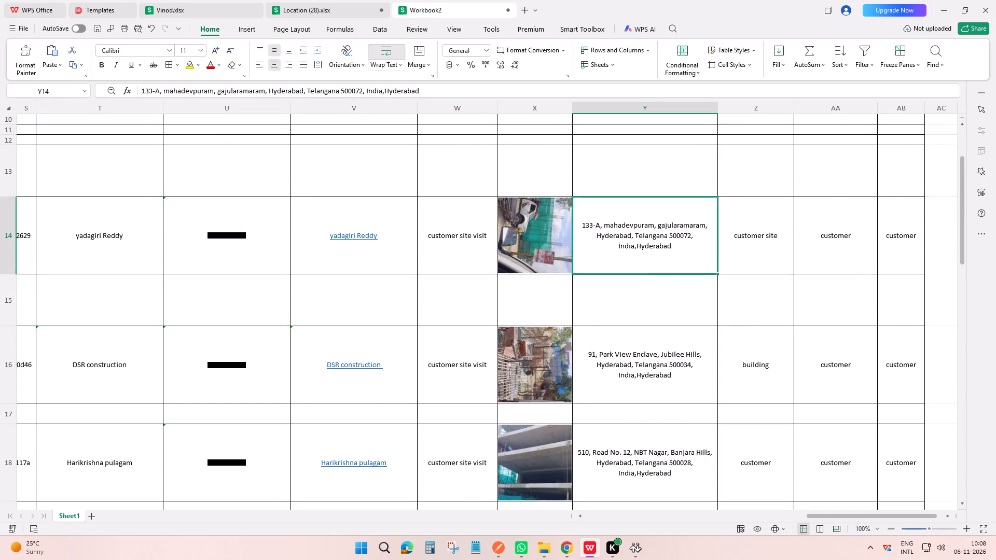
{"action": "scroll", "coordinate": [652, 336], "scroll_direction": "up", "scroll_amount": 5}
{"action": "scroll", "coordinate": [652, 336], "scroll_direction": "down", "scroll_amount": 2}
{"action": "scroll", "coordinate": [652, 336], "scroll_direction": "up", "scroll_amount": 1}
{"action": "scroll", "coordinate": [652, 336], "scroll_direction": "down", "scroll_amount": 1}
{"action": "left_click", "coordinate": [643, 390]}
{"action": "scroll", "coordinate": [653, 372], "scroll_direction": "down", "scroll_amount": 3}
{"action": "left_click", "coordinate": [630, 401]}
{"action": "scroll", "coordinate": [646, 387], "scroll_direction": "down", "scroll_amount": 3}
{"action": "left_click", "coordinate": [637, 394]}
{"action": "scroll", "coordinate": [649, 389], "scroll_direction": "down", "scroll_amount": 9}
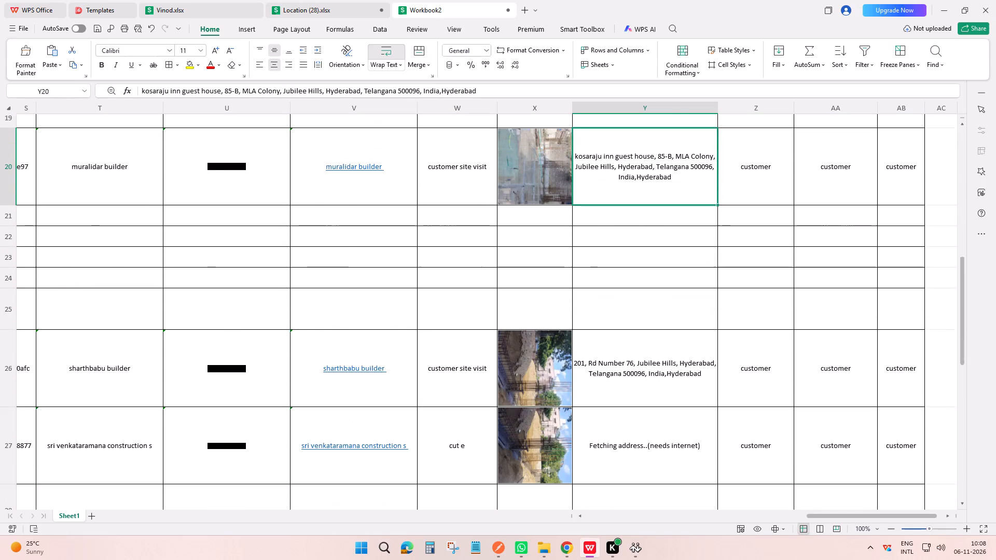
{"action": "left_click", "coordinate": [640, 385]}
{"action": "left_click", "coordinate": [645, 433]}
{"action": "scroll", "coordinate": [665, 400], "scroll_direction": "down", "scroll_amount": 5}
{"action": "scroll", "coordinate": [665, 400], "scroll_direction": "up", "scroll_amount": 1}
{"action": "scroll", "coordinate": [665, 400], "scroll_direction": "down", "scroll_amount": 1}
{"action": "left_click", "coordinate": [630, 459]}
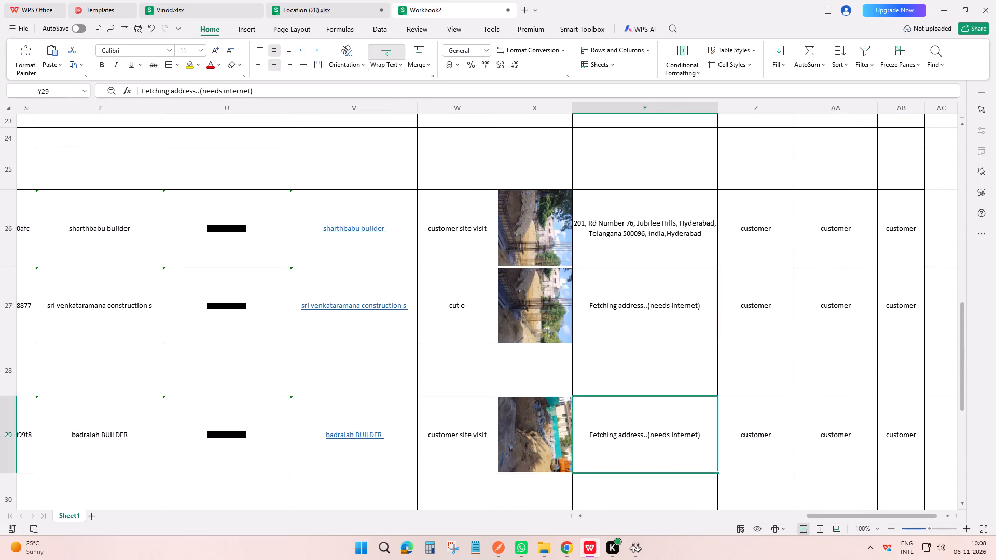
{"action": "scroll", "coordinate": [673, 398], "scroll_direction": "down", "scroll_amount": 2}
{"action": "scroll", "coordinate": [673, 398], "scroll_direction": "up", "scroll_amount": 1}
{"action": "scroll", "coordinate": [673, 398], "scroll_direction": "down", "scroll_amount": 3}
{"action": "scroll", "coordinate": [673, 398], "scroll_direction": "up", "scroll_amount": 1}
{"action": "scroll", "coordinate": [673, 398], "scroll_direction": "down", "scroll_amount": 2}
{"action": "left_click", "coordinate": [661, 397]}
{"action": "scroll", "coordinate": [680, 395], "scroll_direction": "down", "scroll_amount": 6}
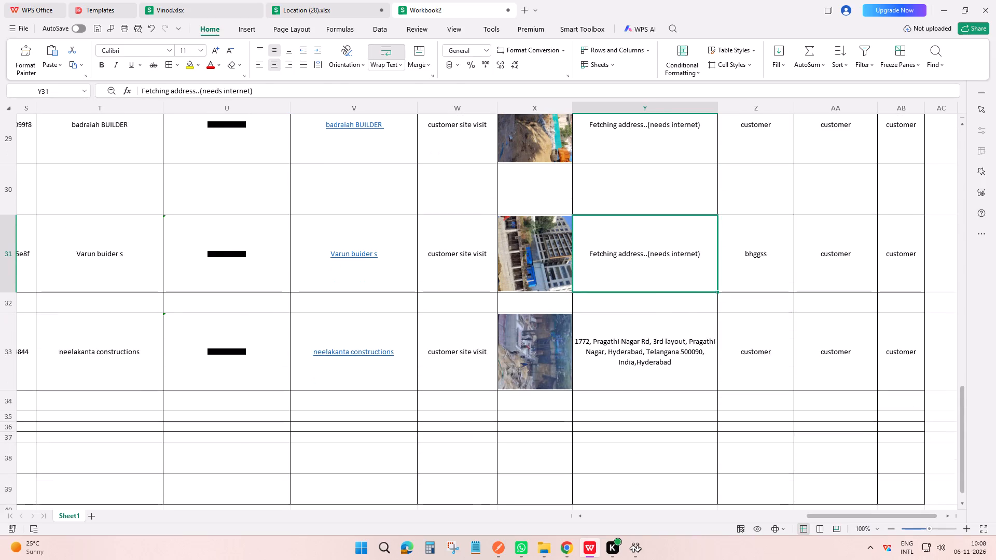
{"action": "left_click", "coordinate": [666, 344]}
{"action": "scroll", "coordinate": [683, 382], "scroll_direction": "down", "scroll_amount": 4}
Review the last visit rows in columns A through L of Workbook2 and return to the report header.
{"action": "left_click_drag", "start_coordinate": [823, 511], "coordinate": [818, 511]}
{"action": "left_click", "coordinate": [818, 511]}
{"action": "left_click_drag", "start_coordinate": [816, 515], "coordinate": [393, 463]}
{"action": "scroll", "coordinate": [358, 348], "scroll_direction": "up", "scroll_amount": 4}
{"action": "scroll", "coordinate": [358, 348], "scroll_direction": "down", "scroll_amount": 1}
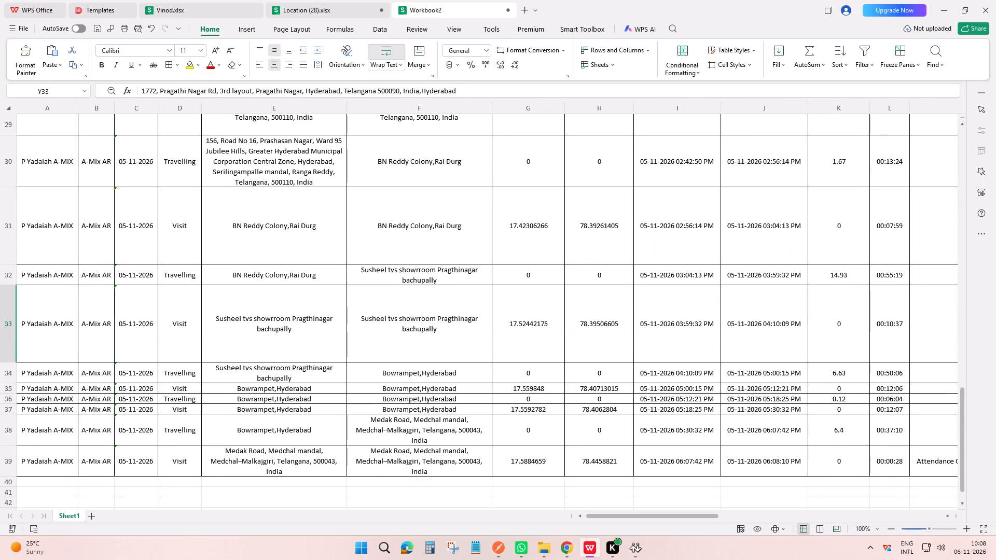
{"action": "left_click_drag", "start_coordinate": [964, 432], "coordinate": [957, 122]}
{"action": "scroll", "coordinate": [500, 204], "scroll_direction": "up", "scroll_amount": 3}
{"action": "left_click", "coordinate": [386, 145]}
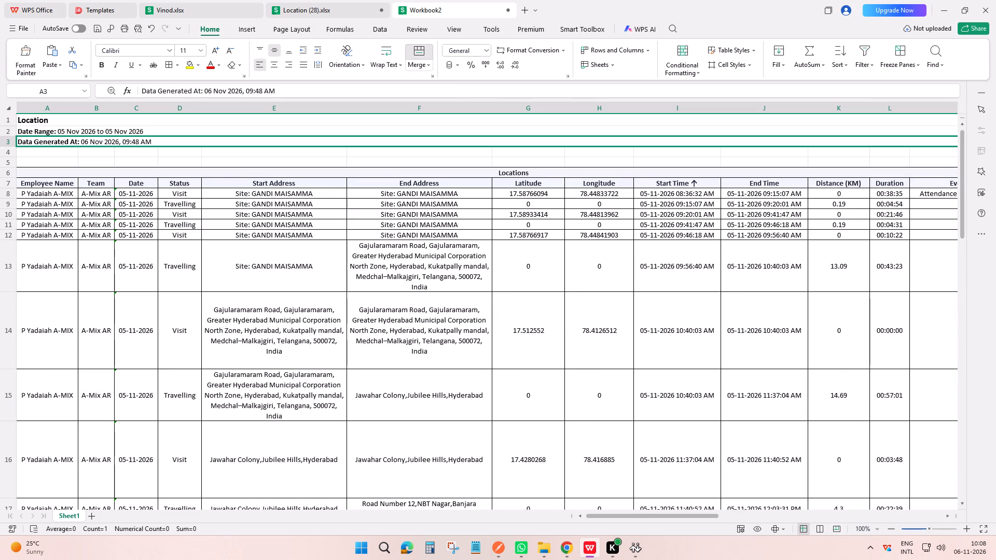
{"action": "scroll", "coordinate": [335, 227], "scroll_direction": "up", "scroll_amount": 20}
Save Workbook2 as Yadaiah.xlsx in the Desktop report folder, replacing the existing file.
{"action": "key", "text": "ctrl+s"}
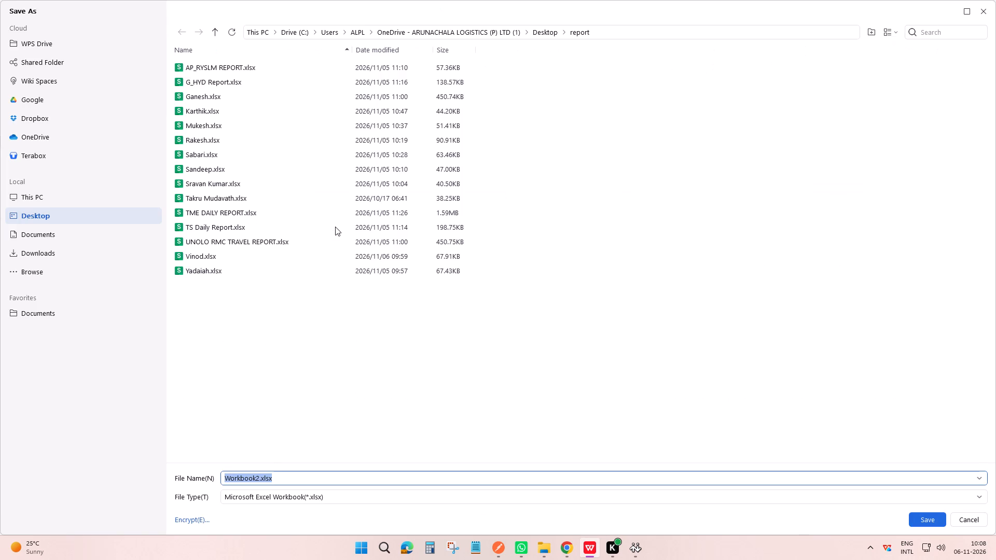
{"action": "key", "text": "BackSpace"}
{"action": "type", "text": "Yada"}
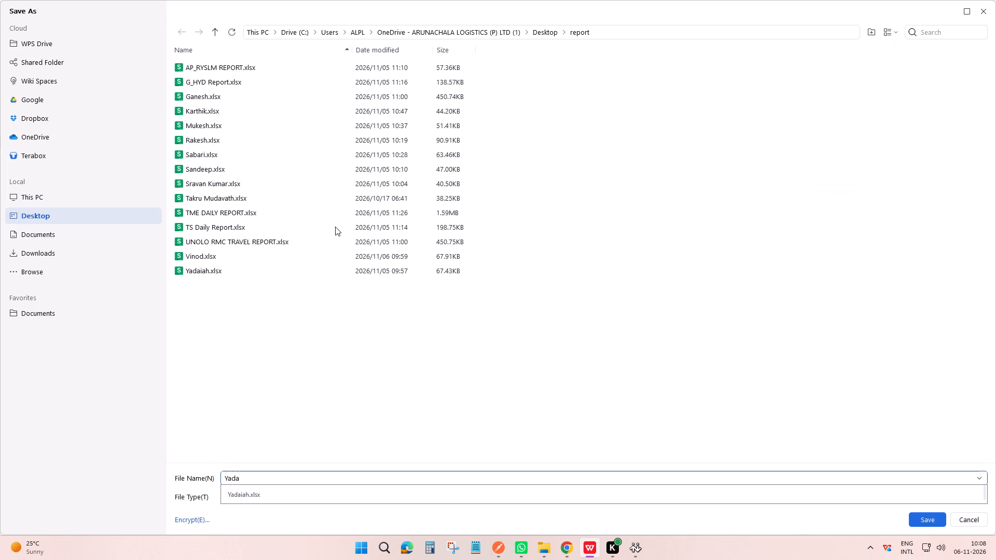
{"action": "key", "text": "Down"}
{"action": "key", "text": "Return"}
{"action": "key", "text": "Return"}
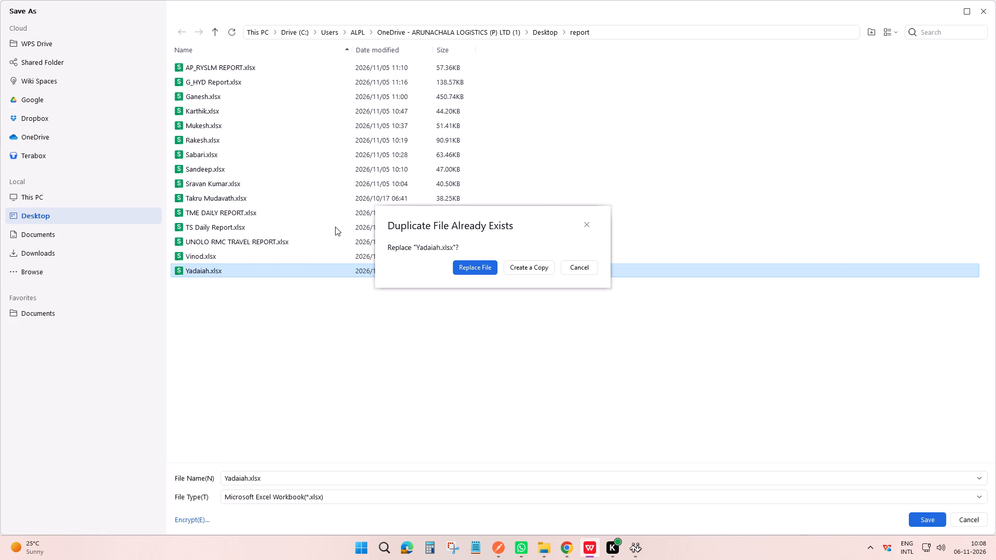
{"action": "key", "text": "Return"}
{"action": "scroll", "coordinate": [333, 312], "scroll_direction": "down", "scroll_amount": 1}
{"action": "scroll", "coordinate": [333, 312], "scroll_direction": "up", "scroll_amount": 3}
Close the Location (28).xlsx workbook, leaving Yadaiah.xlsx open.
{"action": "left_click", "coordinate": [291, 0]}
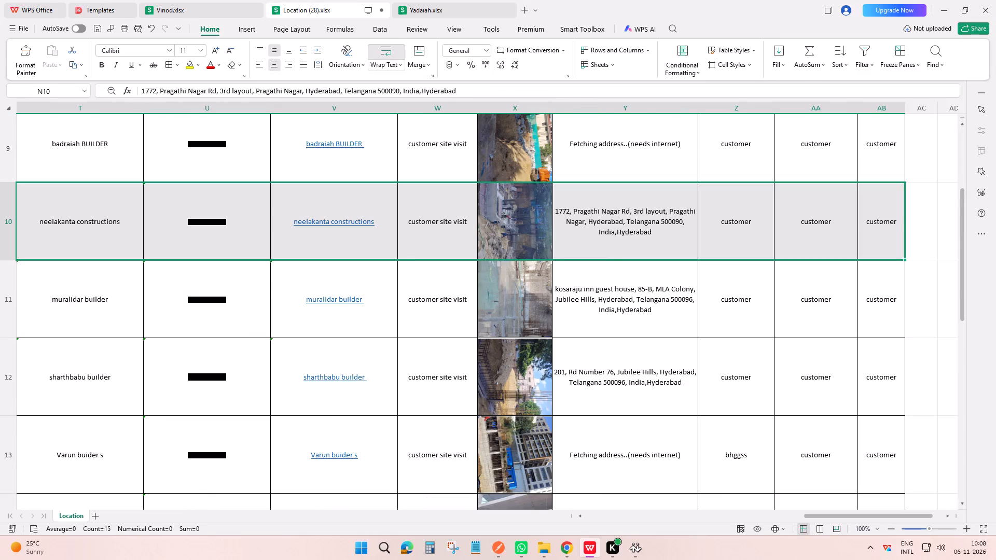
{"action": "key", "text": "ctrl+w"}
{"action": "left_click", "coordinate": [545, 288]}
{"action": "left_click", "coordinate": [532, 277]}
{"action": "scroll", "coordinate": [411, 335], "scroll_direction": "up", "scroll_amount": 9}
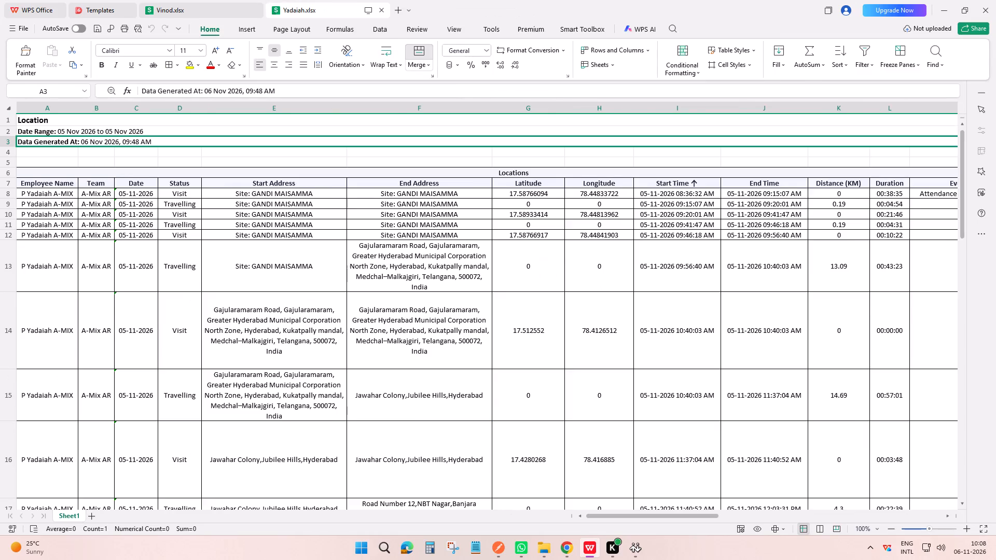
In the Unolo timeline in Chrome, search employees for a-mix and load Sravan's timeline for 05-11-2026.
{"action": "key", "text": "alt+Tab"}
{"action": "scroll", "coordinate": [242, 270], "scroll_direction": "up", "scroll_amount": 3}
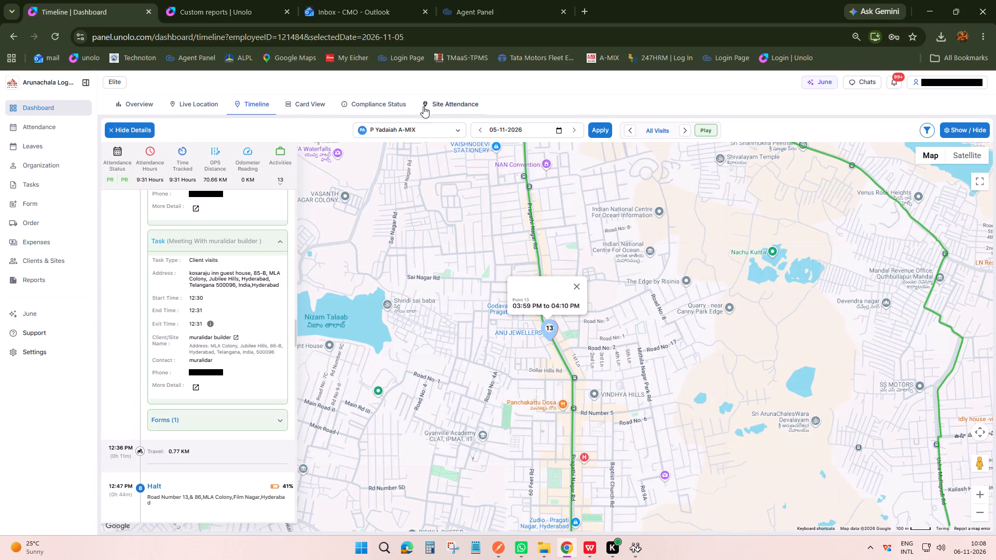
{"action": "left_click", "coordinate": [412, 123]}
{"action": "left_click", "coordinate": [404, 147]}
{"action": "type", "text": "a-mix"}
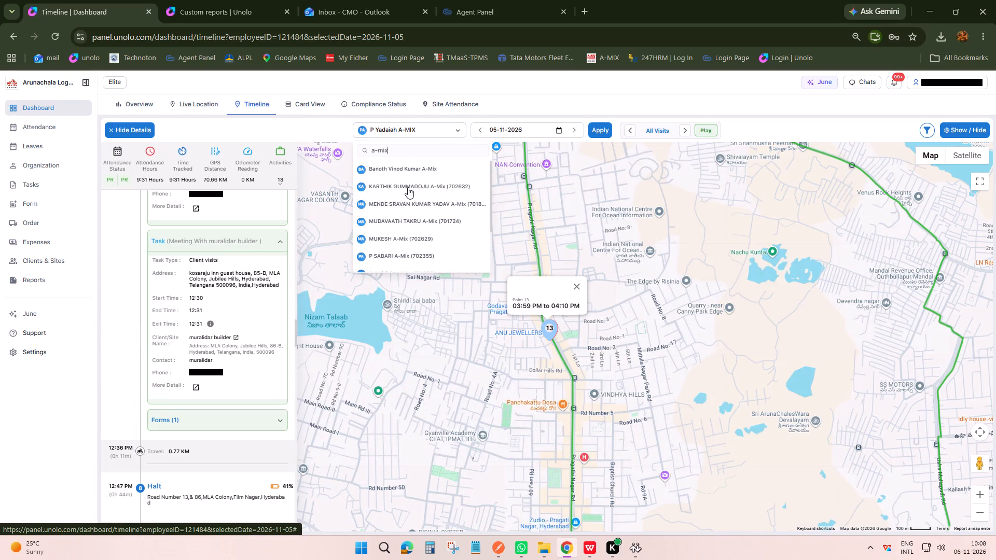
{"action": "left_click", "coordinate": [406, 197]}
{"action": "left_click", "coordinate": [592, 127]}
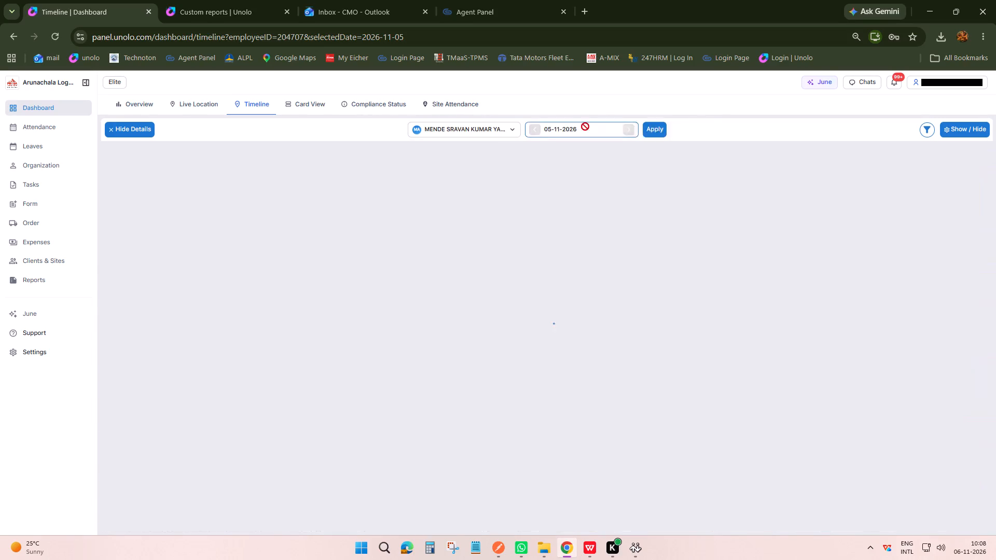
{"action": "scroll", "coordinate": [192, 245], "scroll_direction": "up", "scroll_amount": 2}
Check the employee filter of the ready Location custom report in Unolo and download the report as Excel.
{"action": "left_click", "coordinate": [221, 9]}
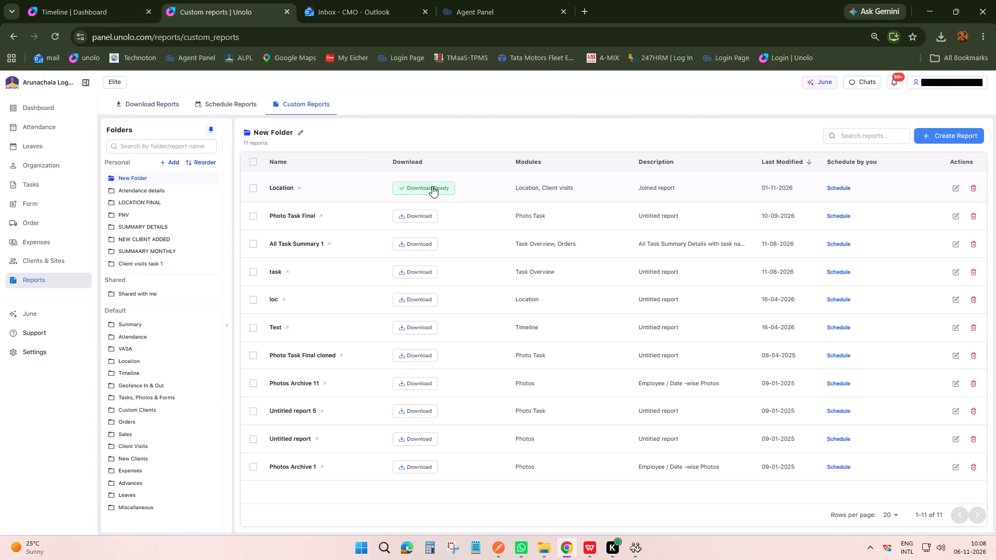
{"action": "left_click", "coordinate": [432, 186]}
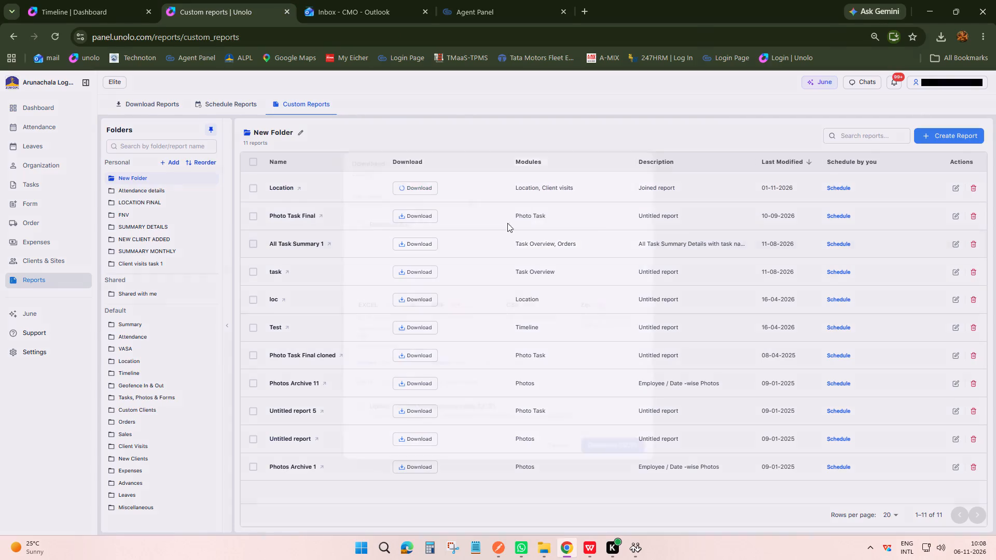
{"action": "left_click", "coordinate": [626, 279]}
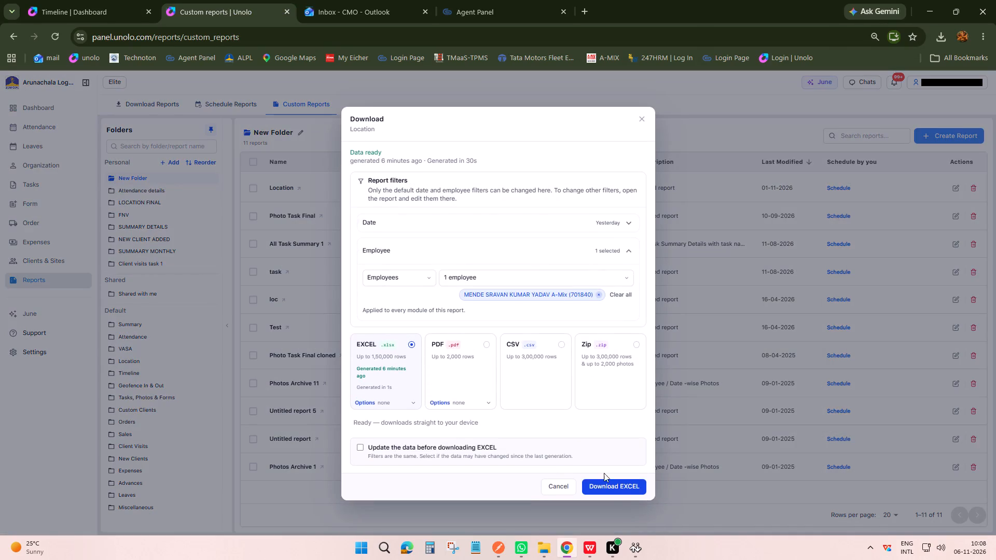
{"action": "left_click", "coordinate": [623, 486]}
{"action": "left_click", "coordinate": [627, 368]}
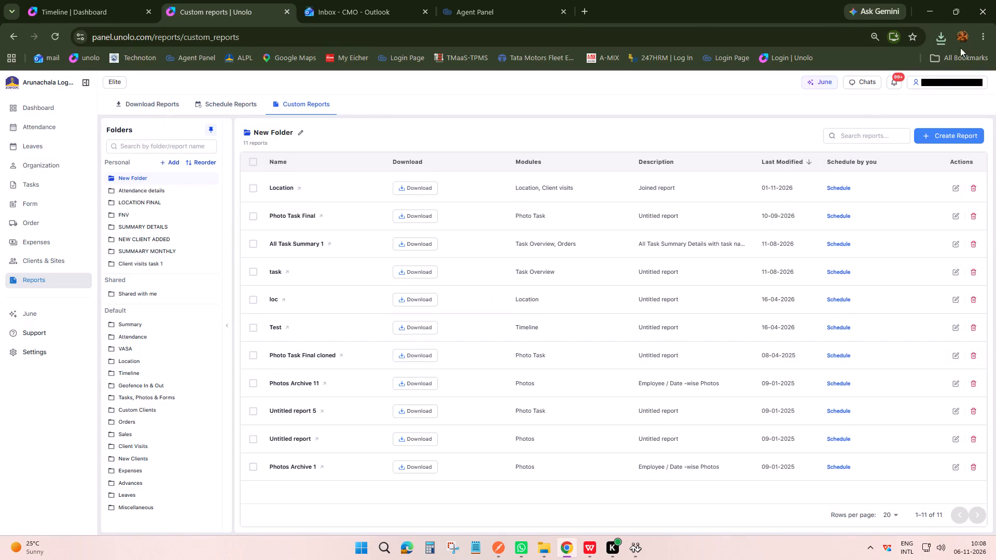
Open the downloaded Location (29).xlsx in WPS from the recent download history.
{"action": "left_click", "coordinate": [940, 26]}
{"action": "left_click", "coordinate": [940, 30]}
{"action": "left_click", "coordinate": [861, 91]}
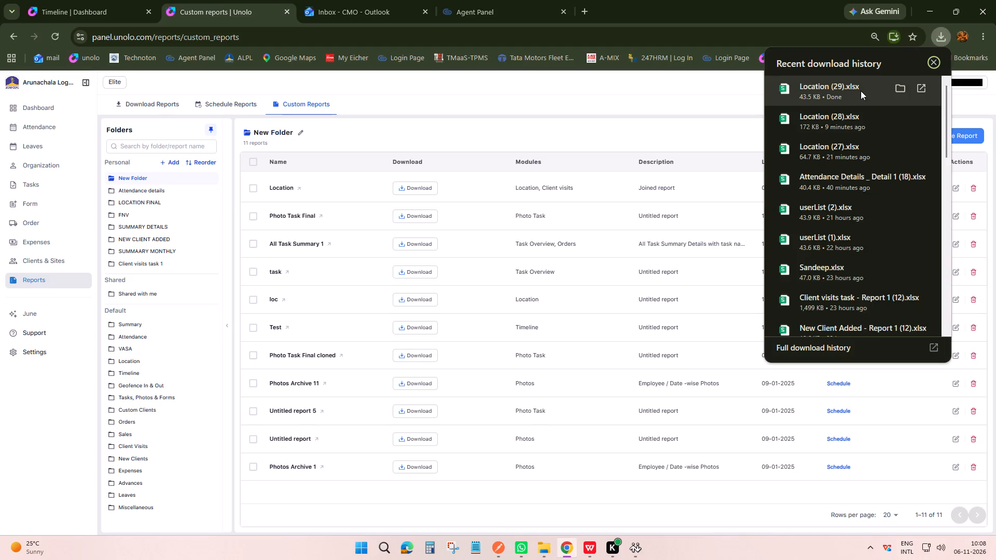
{"action": "scroll", "coordinate": [471, 206], "scroll_direction": "up", "scroll_amount": 4}
{"action": "left_click", "coordinate": [468, 237]}
{"action": "scroll", "coordinate": [522, 267], "scroll_direction": "up", "scroll_amount": 2}
{"action": "scroll", "coordinate": [522, 267], "scroll_direction": "down", "scroll_amount": 1}
{"action": "scroll", "coordinate": [522, 267], "scroll_direction": "up", "scroll_amount": 1}
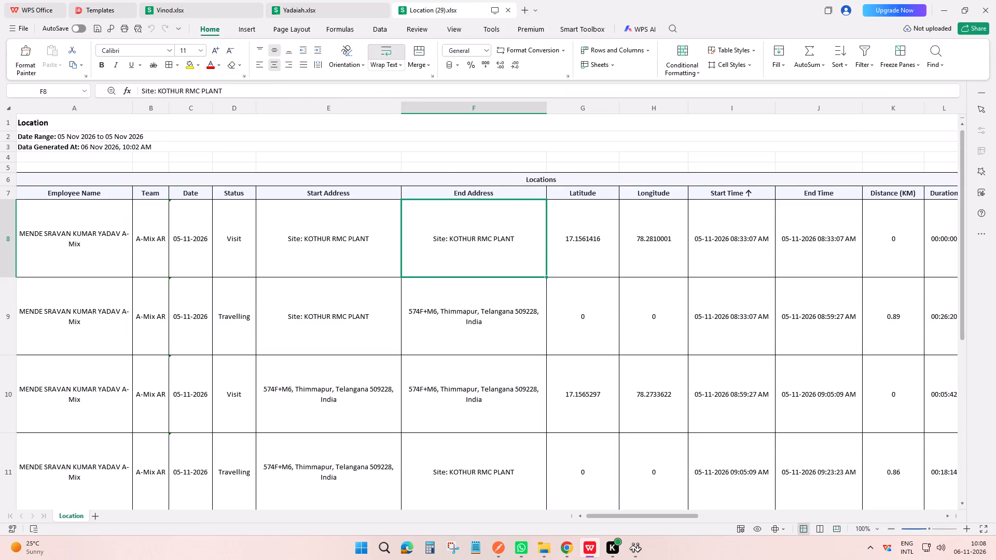
Delete columns N through R, Employee Name to Assigned by, from the task section of Location (29).xlsx.
{"action": "left_click_drag", "start_coordinate": [648, 514], "coordinate": [736, 497]}
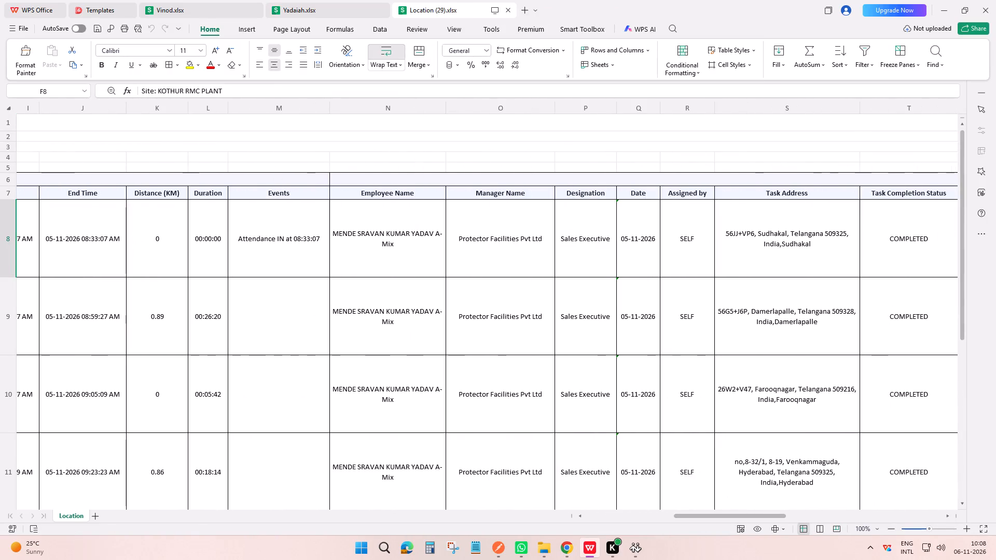
{"action": "left_click_drag", "start_coordinate": [388, 108], "coordinate": [706, 129]}
{"action": "key", "text": "ctrl+minus"}
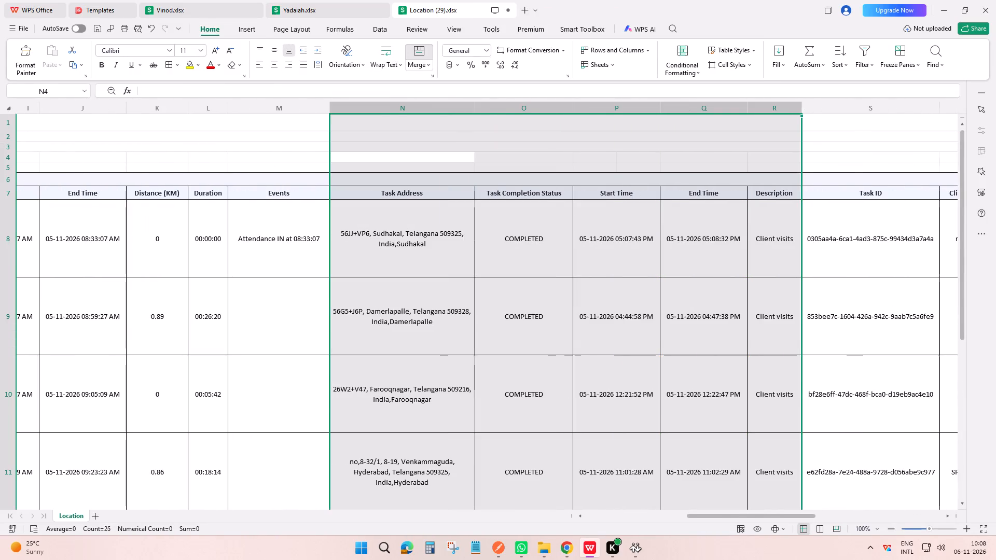
Delete the Add Form column, AC, from Location (29).xlsx.
{"action": "left_click_drag", "start_coordinate": [772, 515], "coordinate": [995, 482]}
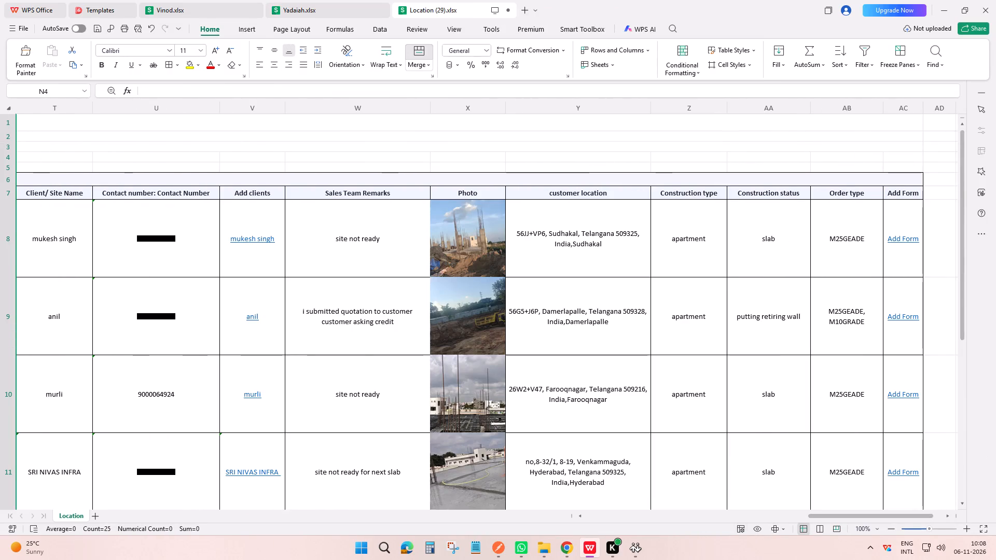
{"action": "left_click", "coordinate": [900, 108]}
{"action": "key", "text": "ctrl+minus"}
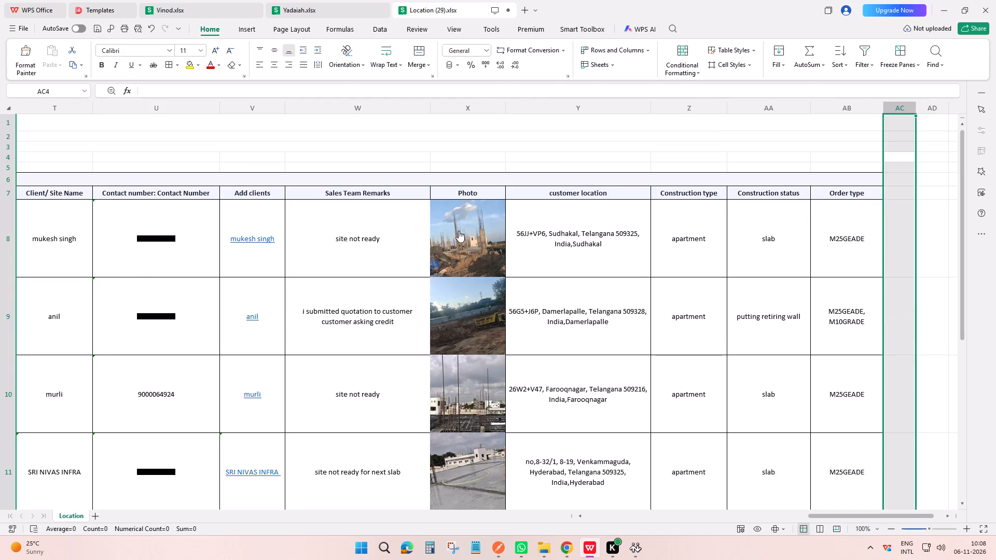
Place the row 8 photo over cells in Location (29).xlsx and embed all images into their nearest cells.
{"action": "right_click", "coordinate": [459, 236]}
{"action": "left_click", "coordinate": [496, 82]}
{"action": "right_click", "coordinate": [486, 225]}
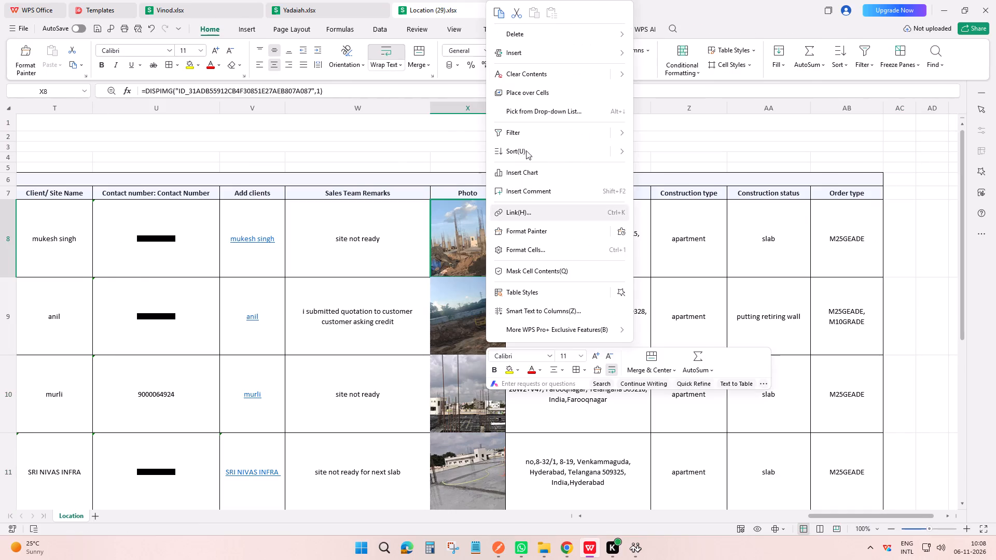
{"action": "left_click", "coordinate": [544, 94]}
{"action": "left_click", "coordinate": [549, 221]}
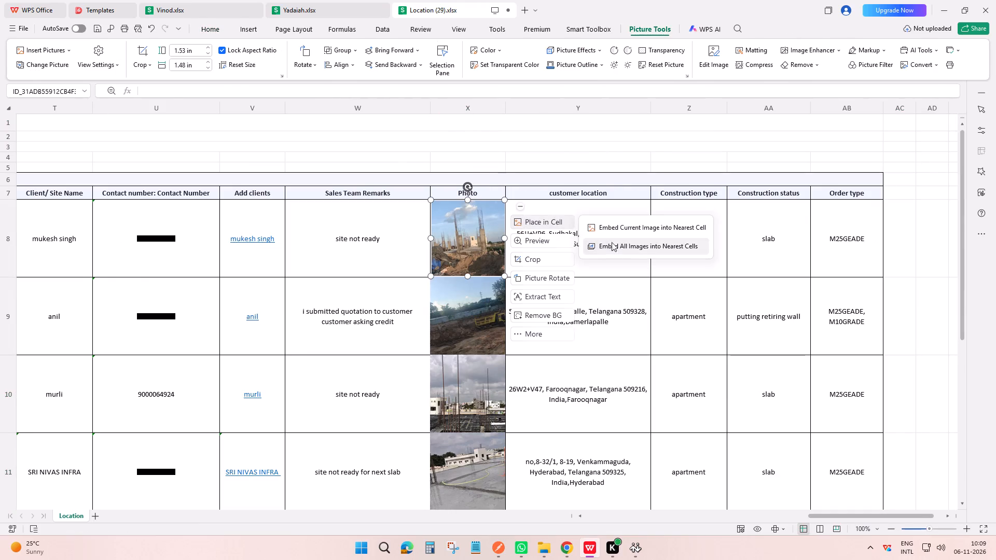
{"action": "left_click", "coordinate": [619, 244]}
{"action": "scroll", "coordinate": [550, 248], "scroll_direction": "down", "scroll_amount": 6}
{"action": "scroll", "coordinate": [549, 250], "scroll_direction": "up", "scroll_amount": 4}
{"action": "scroll", "coordinate": [549, 250], "scroll_direction": "down", "scroll_amount": 1}
{"action": "scroll", "coordinate": [549, 250], "scroll_direction": "up", "scroll_amount": 1}
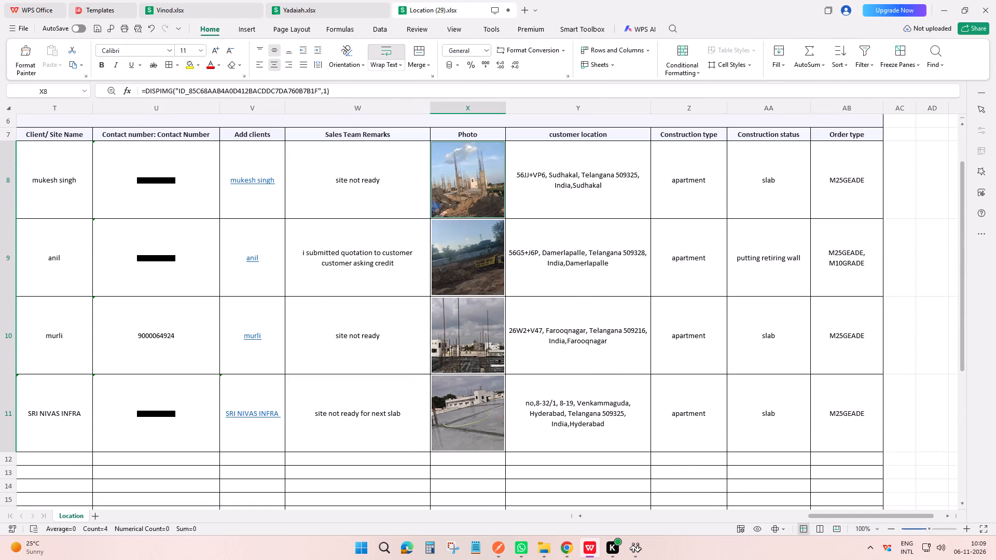
Copy the entire Location sheet of Location (29).xlsx and create a new blank spreadsheet.
{"action": "left_click_drag", "start_coordinate": [822, 519], "coordinate": [427, 495]}
{"action": "scroll", "coordinate": [395, 352], "scroll_direction": "up", "scroll_amount": 8}
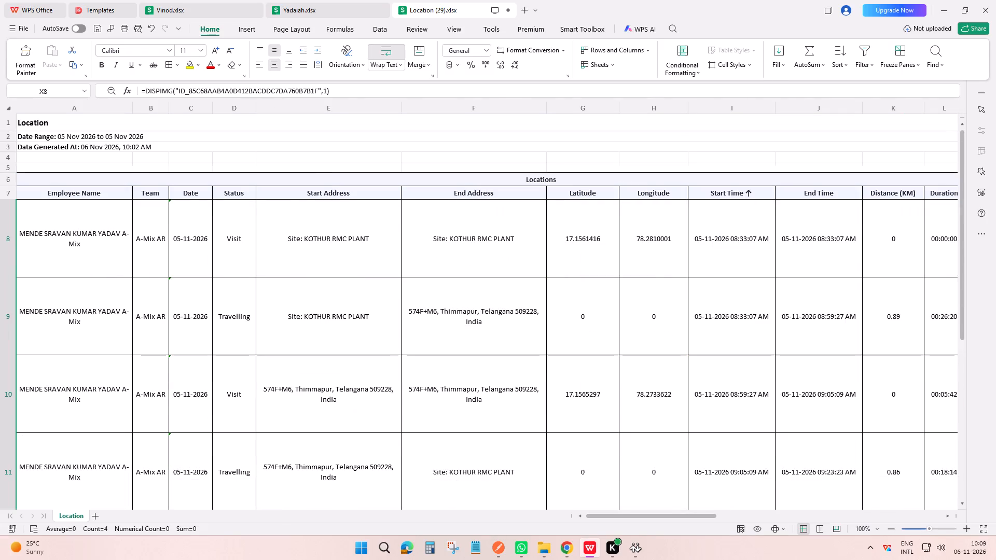
{"action": "left_click", "coordinate": [357, 259]}
{"action": "scroll", "coordinate": [328, 334], "scroll_direction": "up", "scroll_amount": 11}
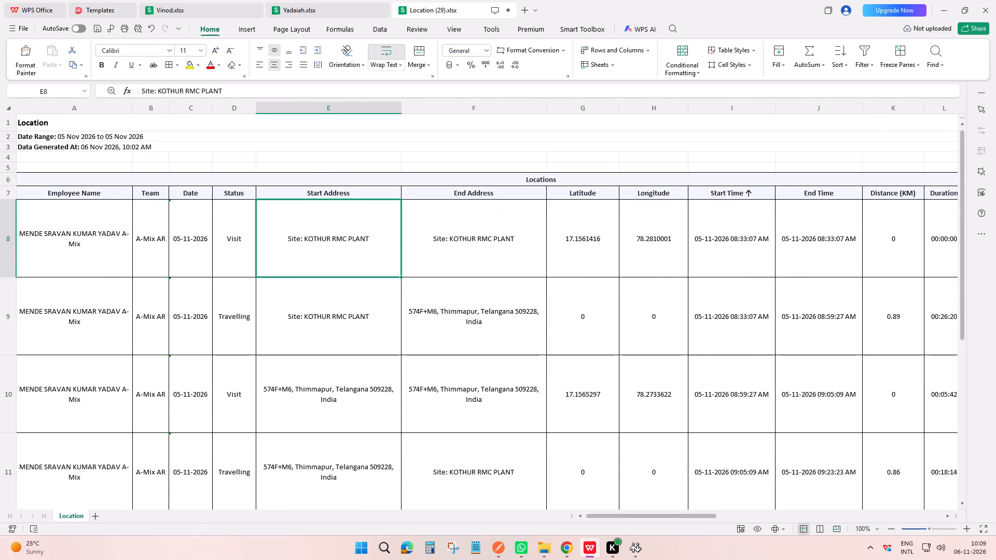
{"action": "scroll", "coordinate": [319, 251], "scroll_direction": "up", "scroll_amount": 2}
{"action": "scroll", "coordinate": [319, 251], "scroll_direction": "down", "scroll_amount": 1}
{"action": "scroll", "coordinate": [319, 251], "scroll_direction": "up", "scroll_amount": 3}
{"action": "left_click", "coordinate": [440, 244]}
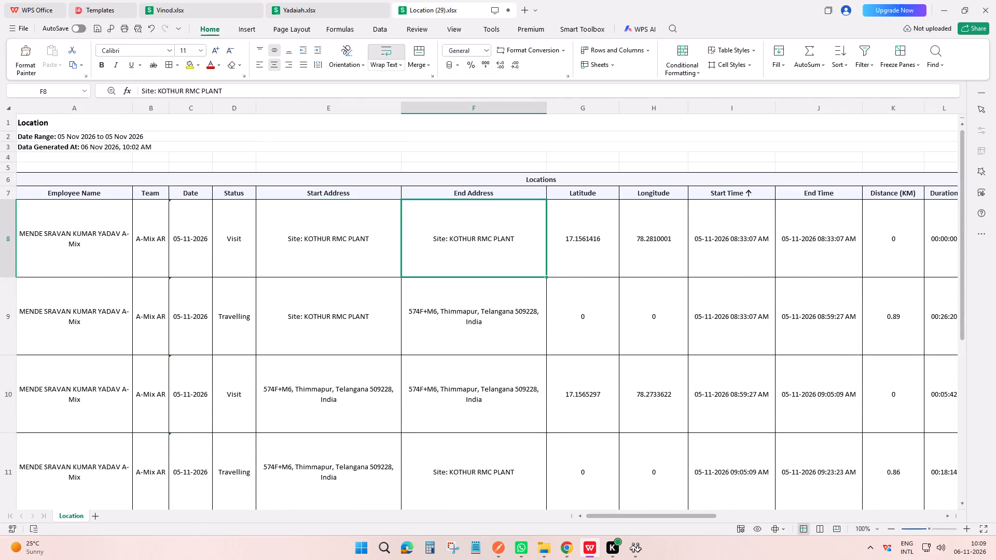
{"action": "scroll", "coordinate": [424, 353], "scroll_direction": "up", "scroll_amount": 4}
{"action": "left_click", "coordinate": [4, 111]}
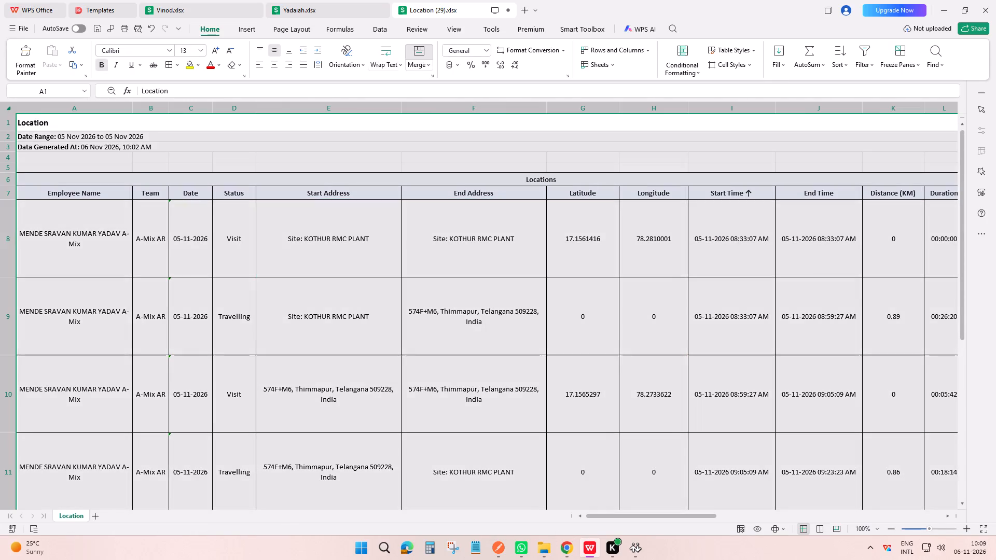
{"action": "key", "text": "ctrl+c"}
{"action": "left_click", "coordinate": [536, 9]}
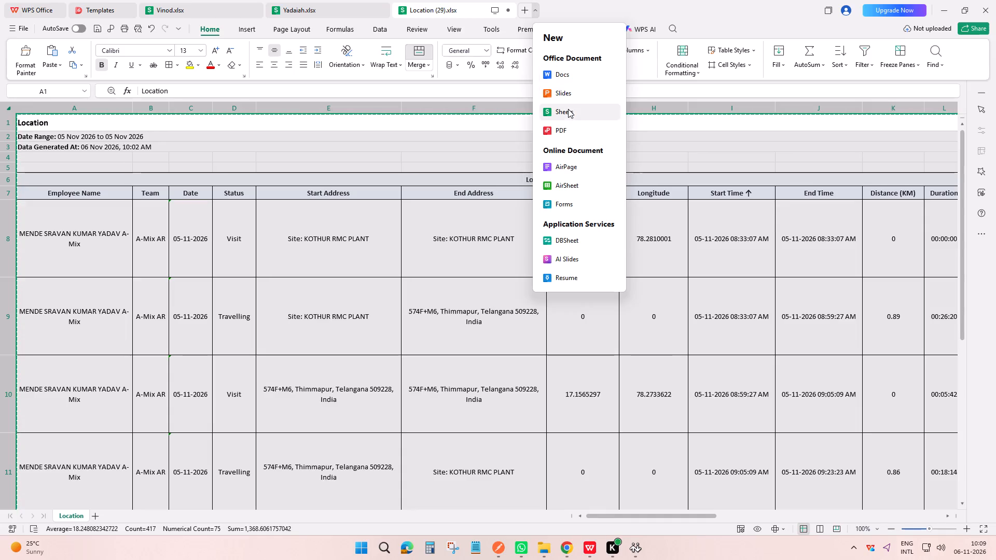
{"action": "left_click", "coordinate": [568, 109]}
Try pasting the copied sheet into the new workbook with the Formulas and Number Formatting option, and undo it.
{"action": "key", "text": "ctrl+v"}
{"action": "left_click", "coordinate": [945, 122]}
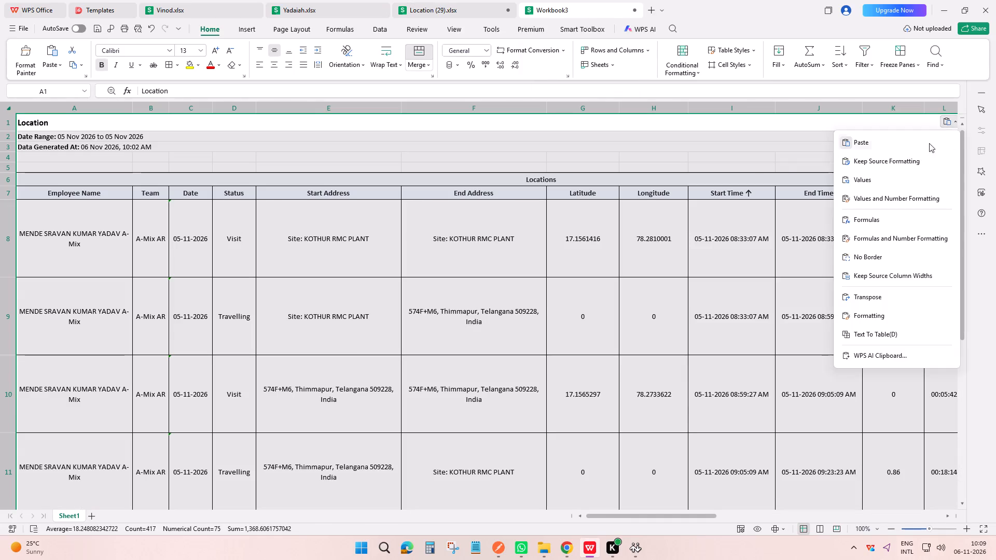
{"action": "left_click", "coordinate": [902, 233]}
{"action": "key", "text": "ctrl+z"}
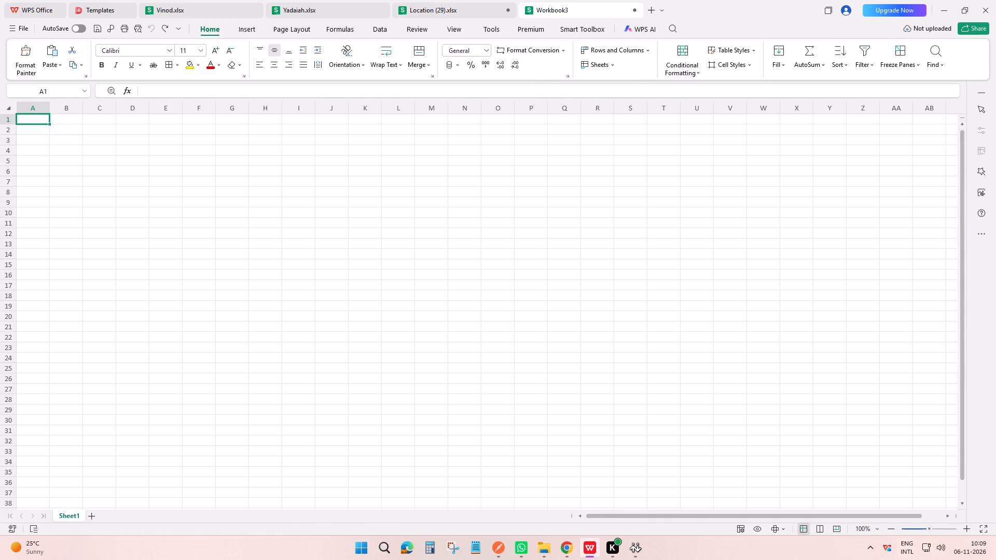
Paste the copied Location sheet into the new workbook at A1 with Keep Source Column Widths.
{"action": "key", "text": "ctrl+v"}
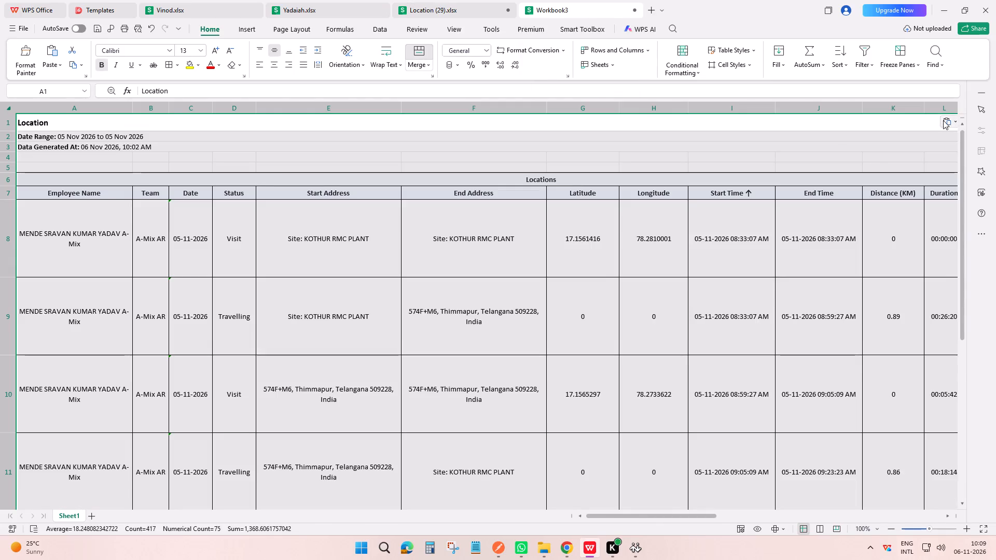
{"action": "left_click", "coordinate": [943, 120]}
{"action": "left_click", "coordinate": [892, 274]}
{"action": "left_click", "coordinate": [703, 273]}
{"action": "scroll", "coordinate": [696, 186], "scroll_direction": "down", "scroll_amount": 1}
{"action": "scroll", "coordinate": [696, 186], "scroll_direction": "up", "scroll_amount": 3}
{"action": "scroll", "coordinate": [544, 417], "scroll_direction": "up", "scroll_amount": 4}
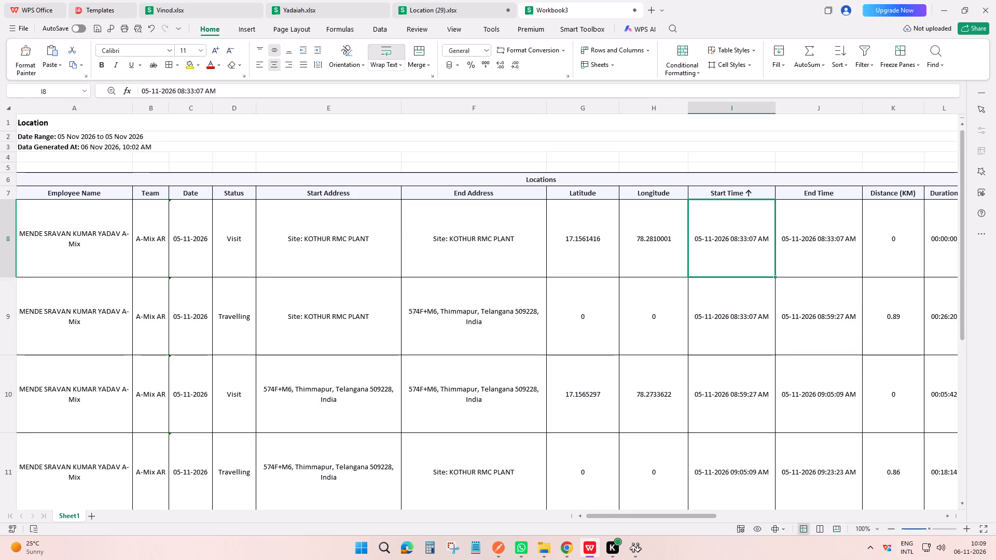
Clear the task details in N8:AB11, Task Address through Order type, in the new workbook.
{"action": "left_click_drag", "start_coordinate": [687, 515], "coordinate": [769, 507]}
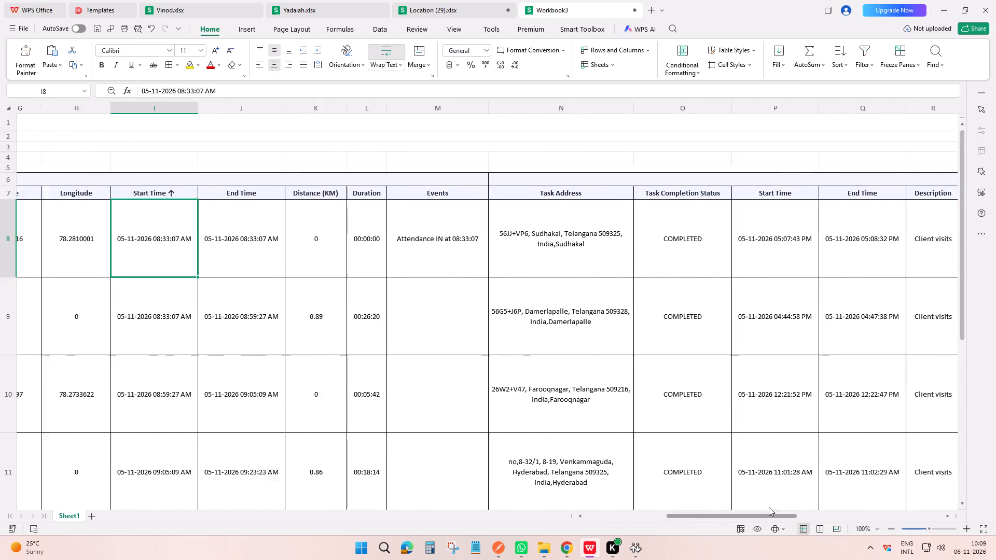
{"action": "left_click_drag", "start_coordinate": [769, 507], "coordinate": [769, 507]}
{"action": "left_click", "coordinate": [595, 256]}
{"action": "key", "text": "ctrl+shift+Down"}
{"action": "key", "text": "ctrl+shift+Right"}
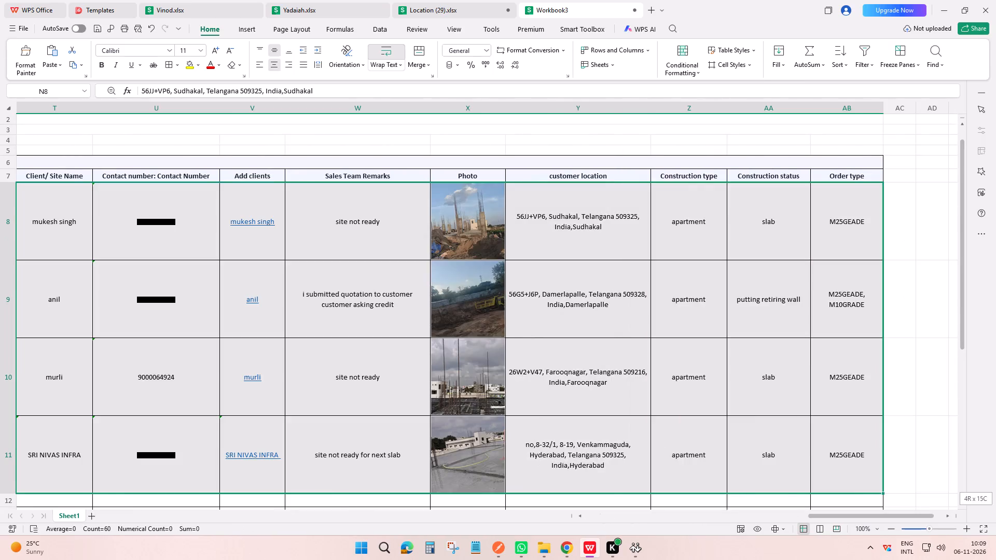
{"action": "key", "text": "Delete"}
{"action": "scroll", "coordinate": [595, 256], "scroll_direction": "up", "scroll_amount": 3}
{"action": "left_click", "coordinate": [592, 256]}
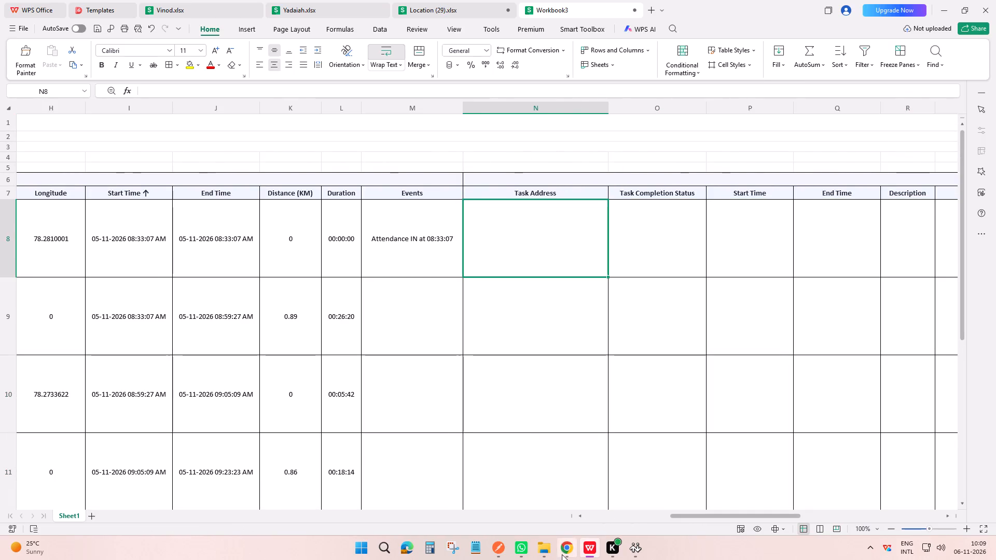
Review the employee's 05-11-2026 halts in the Unolo timeline in Chrome for entries that have tasks attached.
{"action": "left_click", "coordinate": [562, 554]}
{"action": "left_click", "coordinate": [76, 0]}
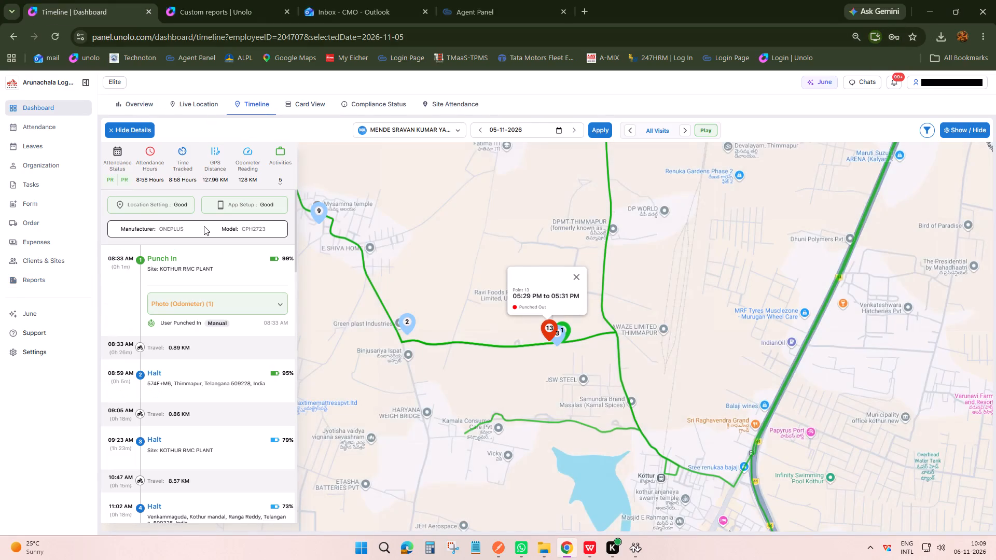
{"action": "scroll", "coordinate": [202, 243], "scroll_direction": "up", "scroll_amount": 3}
{"action": "left_click", "coordinate": [209, 279]}
{"action": "scroll", "coordinate": [230, 328], "scroll_direction": "down", "scroll_amount": 5}
{"action": "scroll", "coordinate": [234, 356], "scroll_direction": "up", "scroll_amount": 1}
{"action": "scroll", "coordinate": [233, 367], "scroll_direction": "down", "scroll_amount": 5}
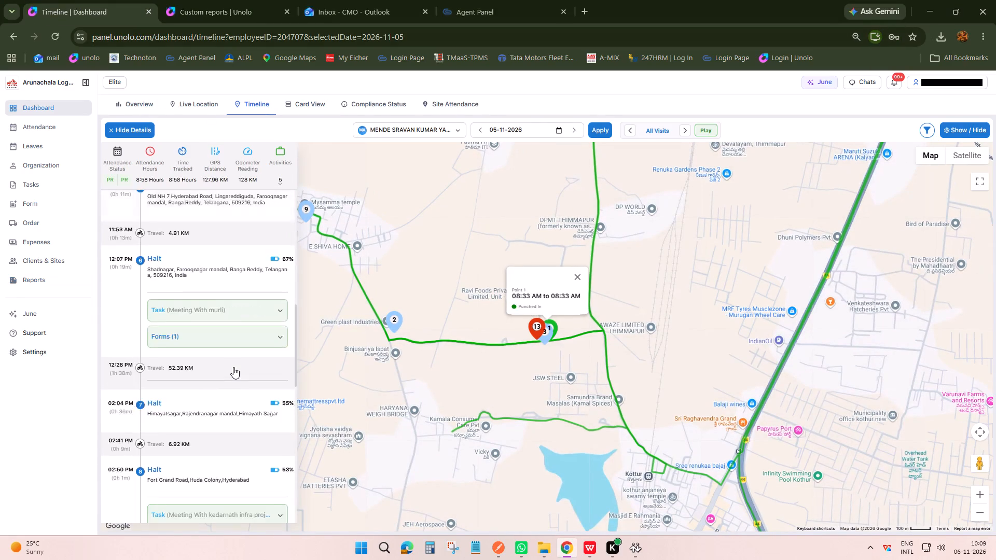
{"action": "scroll", "coordinate": [233, 367], "scroll_direction": "down", "scroll_amount": 4}
{"action": "scroll", "coordinate": [233, 370], "scroll_direction": "up", "scroll_amount": 1}
{"action": "scroll", "coordinate": [233, 370], "scroll_direction": "down", "scroll_amount": 11}
{"action": "scroll", "coordinate": [231, 386], "scroll_direction": "up", "scroll_amount": 5}
{"action": "scroll", "coordinate": [231, 386], "scroll_direction": "down", "scroll_amount": 1}
{"action": "scroll", "coordinate": [220, 354], "scroll_direction": "up", "scroll_amount": 5}
{"action": "scroll", "coordinate": [218, 307], "scroll_direction": "up", "scroll_amount": 2}
{"action": "scroll", "coordinate": [218, 307], "scroll_direction": "down", "scroll_amount": 1}
{"action": "scroll", "coordinate": [218, 307], "scroll_direction": "up", "scroll_amount": 2}
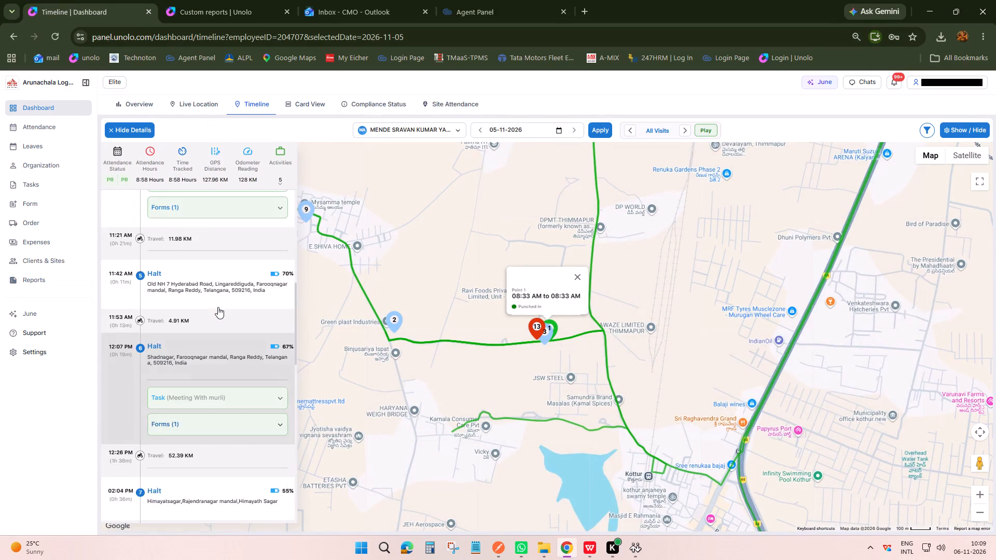
{"action": "scroll", "coordinate": [218, 307], "scroll_direction": "up", "scroll_amount": 9}
{"action": "left_click", "coordinate": [231, 275]}
{"action": "scroll", "coordinate": [254, 315], "scroll_direction": "down", "scroll_amount": 3}
{"action": "scroll", "coordinate": [248, 330], "scroll_direction": "up", "scroll_amount": 1}
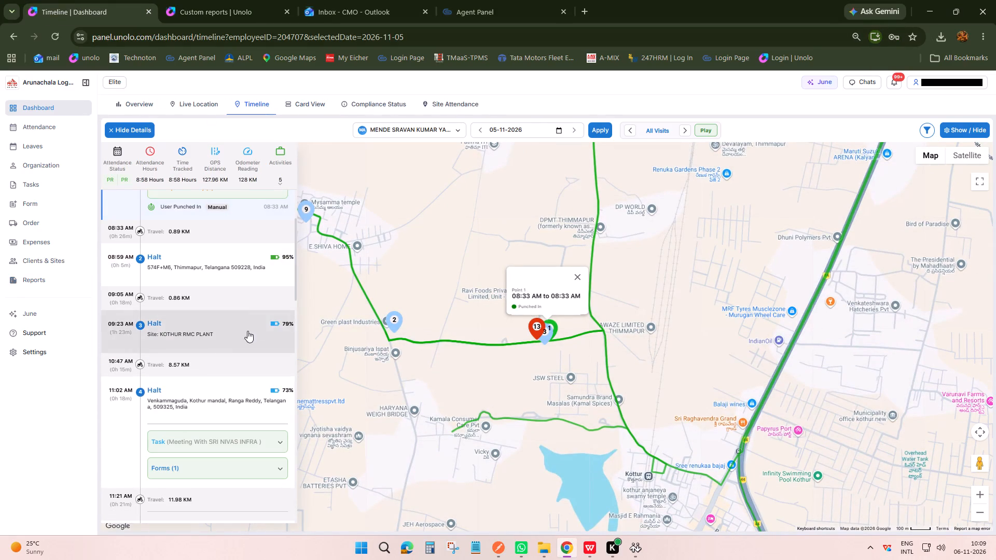
Expand the SRI NIVAS INFRA meeting task under the 11:02 AM halt and read its address and times.
{"action": "left_click", "coordinate": [250, 446]}
{"action": "scroll", "coordinate": [222, 340], "scroll_direction": "down", "scroll_amount": 1}
{"action": "scroll", "coordinate": [222, 340], "scroll_direction": "up", "scroll_amount": 7}
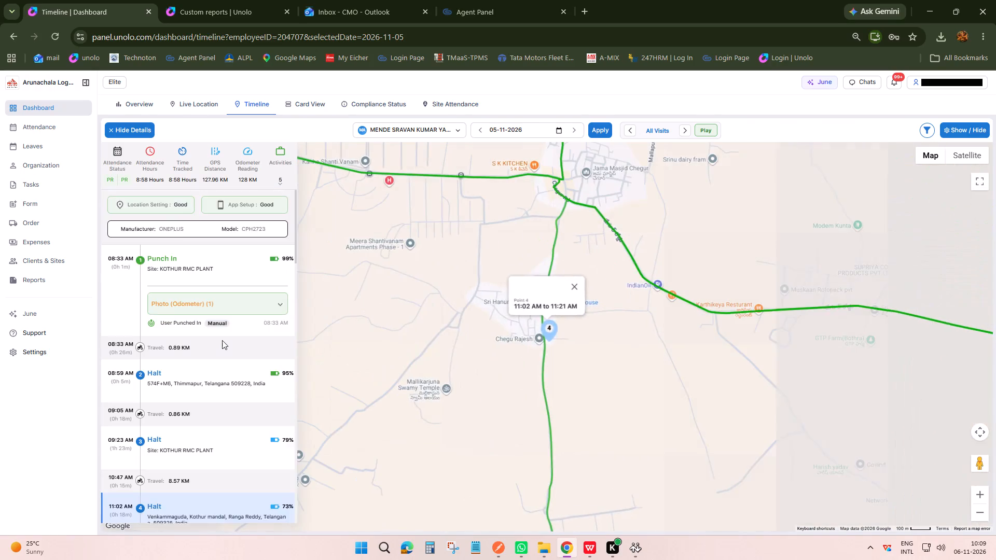
{"action": "scroll", "coordinate": [222, 340], "scroll_direction": "down", "scroll_amount": 1}
{"action": "scroll", "coordinate": [222, 340], "scroll_direction": "up", "scroll_amount": 3}
{"action": "scroll", "coordinate": [222, 340], "scroll_direction": "down", "scroll_amount": 8}
{"action": "scroll", "coordinate": [223, 339], "scroll_direction": "up", "scroll_amount": 1}
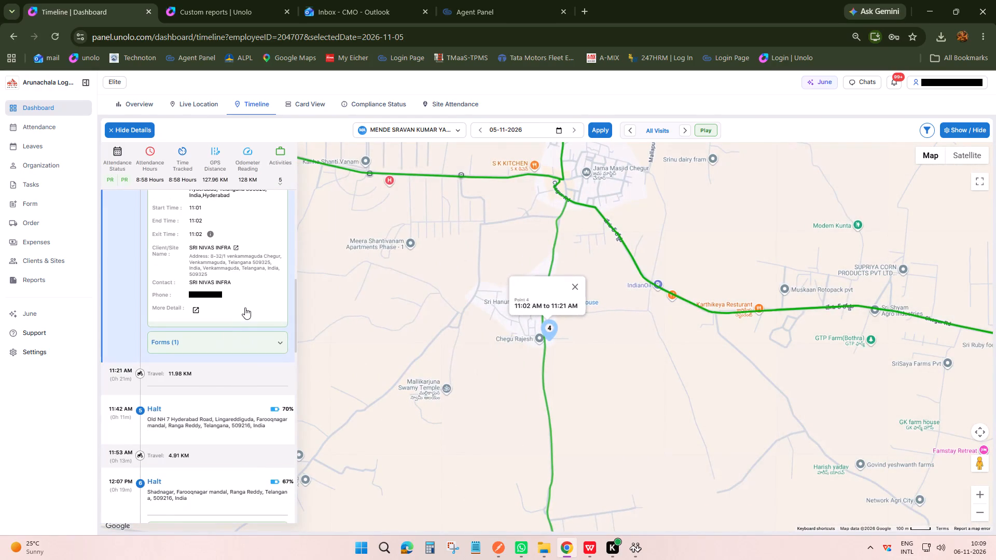
{"action": "scroll", "coordinate": [245, 307], "scroll_direction": "up", "scroll_amount": 3}
{"action": "scroll", "coordinate": [245, 307], "scroll_direction": "down", "scroll_amount": 2}
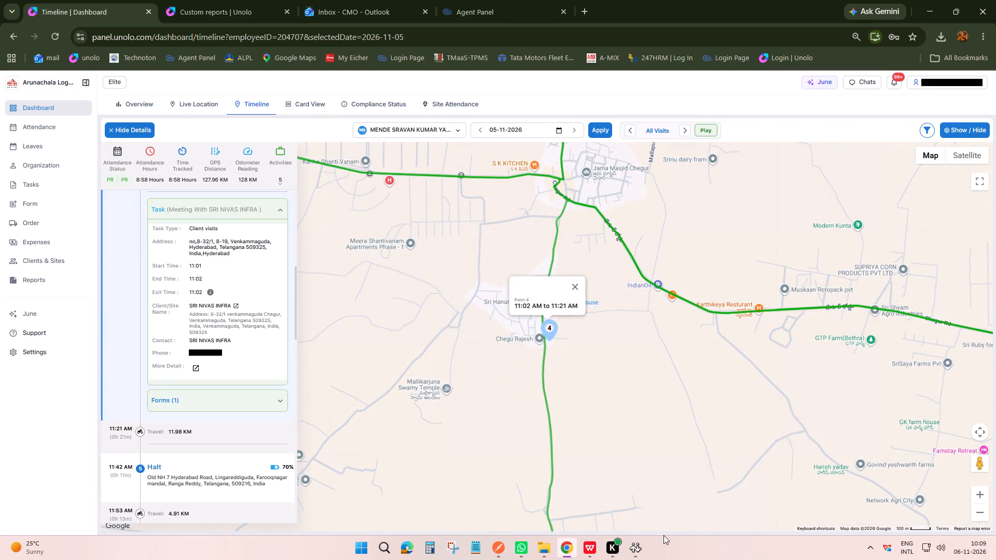
In WPS, copy the SRI NIVAS INFRA task details, N11:AB11, from Location (29).xlsx and paste them at N14 in the new workbook.
{"action": "left_click", "coordinate": [593, 544]}
{"action": "left_click", "coordinate": [447, 0]}
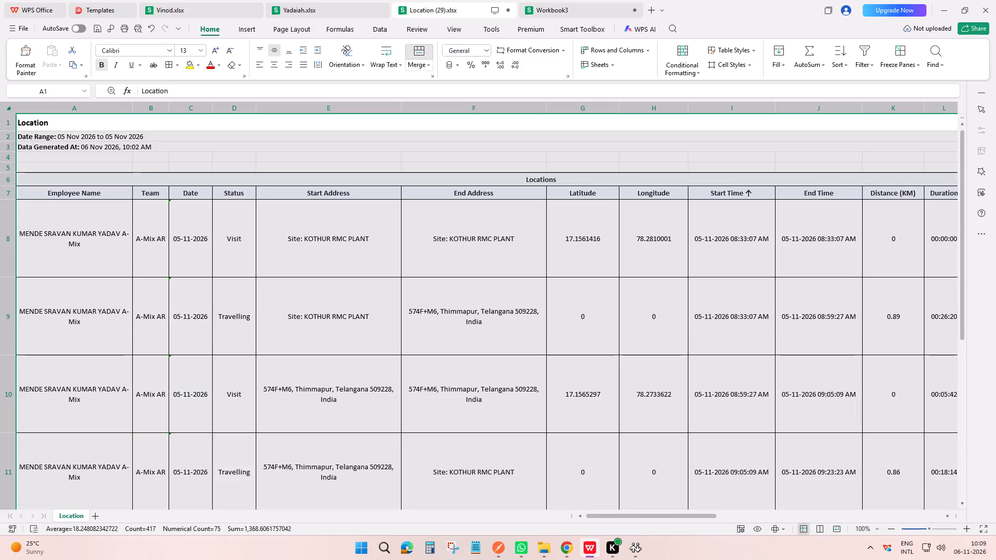
{"action": "left_click_drag", "start_coordinate": [658, 512], "coordinate": [833, 510]}
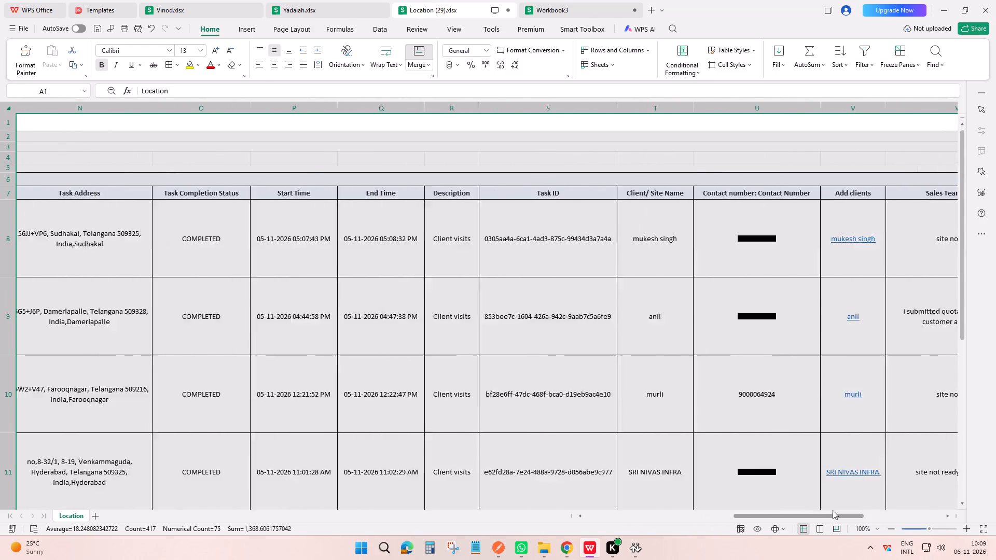
{"action": "left_click_drag", "start_coordinate": [833, 510], "coordinate": [836, 510]}
{"action": "scroll", "coordinate": [619, 334], "scroll_direction": "down", "scroll_amount": 4}
{"action": "left_click", "coordinate": [637, 339]}
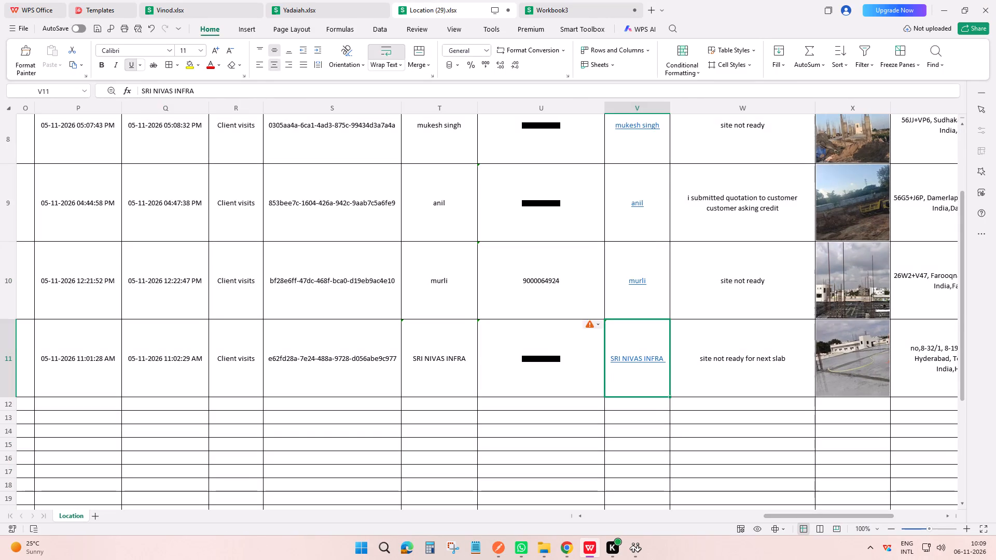
{"action": "key", "text": "Left"}
{"action": "key", "text": "Left"}
{"action": "key", "text": "Left"}
{"action": "key", "text": "Left"}
{"action": "key", "text": "Left"}
{"action": "key", "text": "Left"}
{"action": "key", "text": "Left"}
{"action": "key", "text": "Left"}
{"action": "key", "text": "Left"}
{"action": "key", "text": "Left"}
{"action": "key", "text": "Right"}
{"action": "key", "text": "Right"}
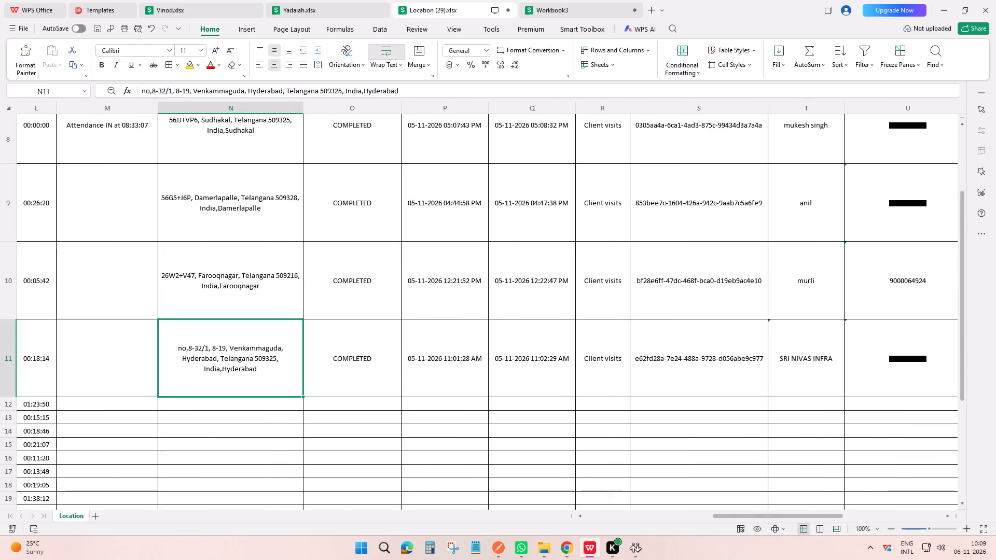
{"action": "key", "text": "ctrl+shift+Right"}
{"action": "key", "text": "ctrl+c"}
{"action": "left_click", "coordinate": [588, 0]}
{"action": "scroll", "coordinate": [578, 218], "scroll_direction": "down", "scroll_amount": 1}
{"action": "scroll", "coordinate": [574, 225], "scroll_direction": "up", "scroll_amount": 1}
{"action": "scroll", "coordinate": [573, 227], "scroll_direction": "down", "scroll_amount": 4}
{"action": "scroll", "coordinate": [284, 348], "scroll_direction": "down", "scroll_amount": 4}
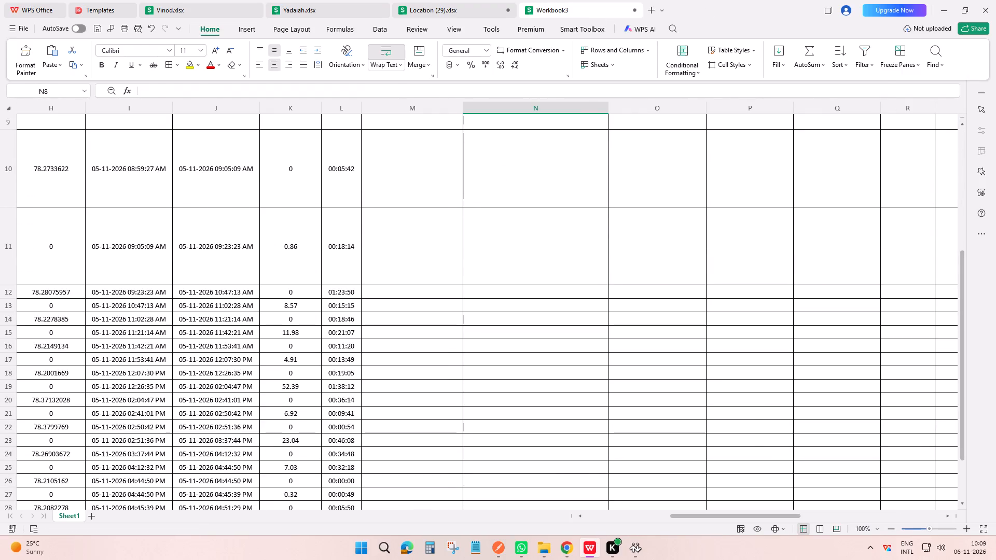
{"action": "left_click_drag", "start_coordinate": [135, 318], "coordinate": [485, 316]}
{"action": "left_click", "coordinate": [485, 316]}
{"action": "key", "text": "ctrl+v"}
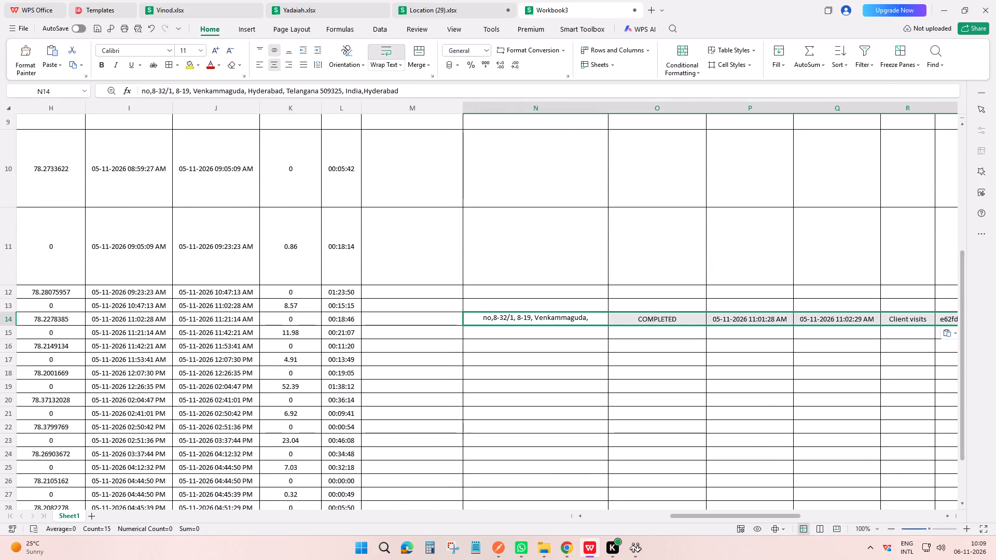
Return to the Unolo timeline in Chrome and expand the murli meeting task under the 12:07 PM halt.
{"action": "left_click", "coordinate": [576, 557]}
{"action": "scroll", "coordinate": [216, 299], "scroll_direction": "down", "scroll_amount": 4}
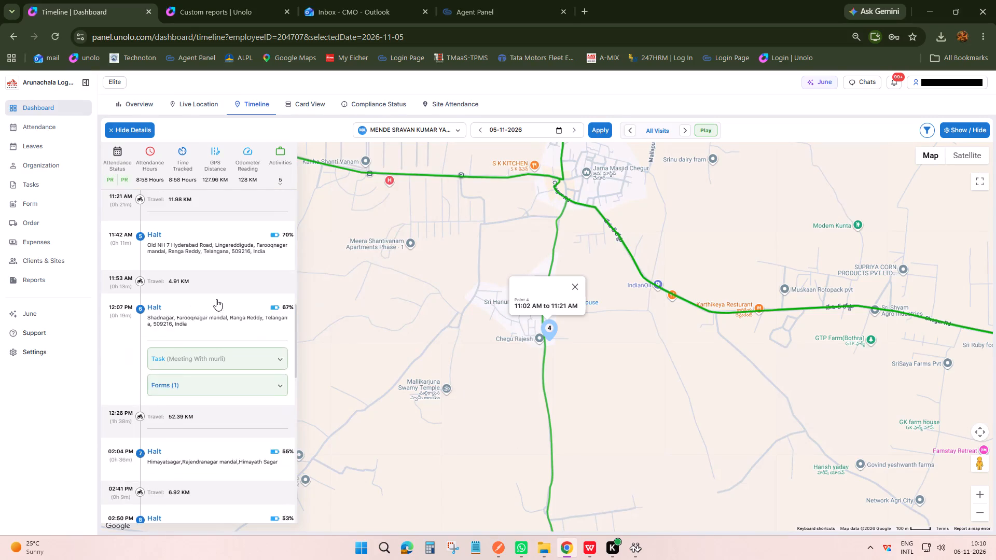
{"action": "scroll", "coordinate": [216, 299], "scroll_direction": "down", "scroll_amount": 2}
{"action": "left_click", "coordinate": [275, 245]}
{"action": "scroll", "coordinate": [259, 279], "scroll_direction": "up", "scroll_amount": 1}
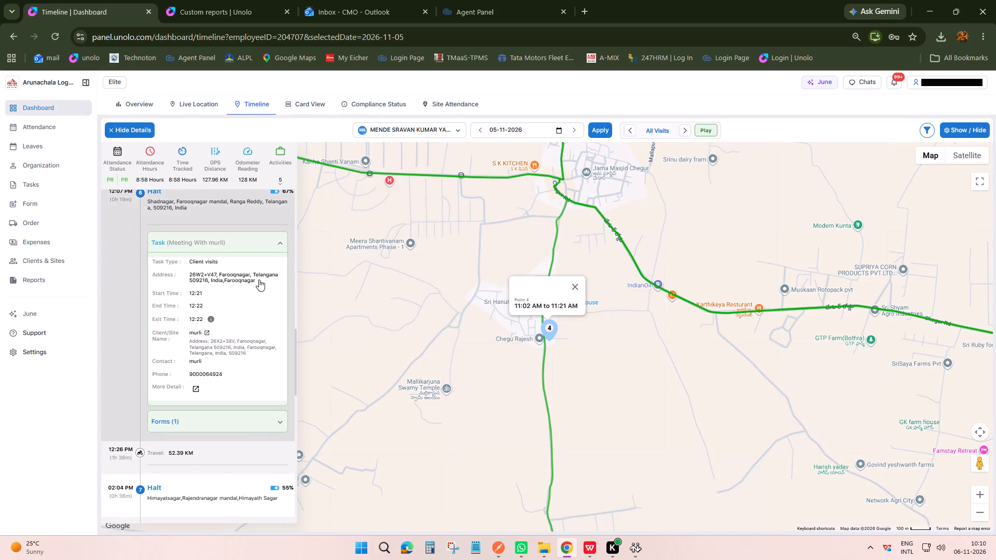
{"action": "scroll", "coordinate": [259, 279], "scroll_direction": "down", "scroll_amount": 1}
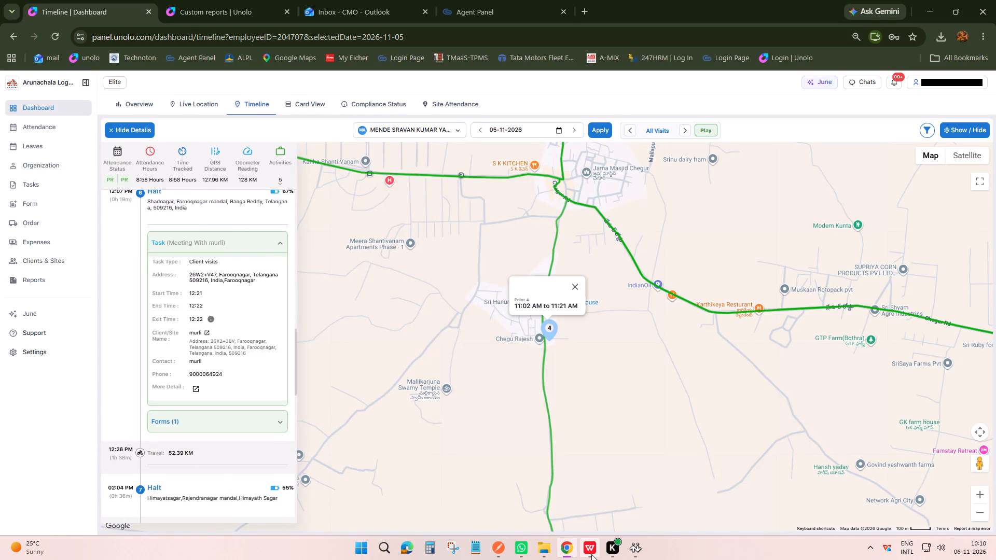
Compare the murli task under the 12:07 PM halt in Chrome's Unolo timeline with the task rows in Location (29).xlsx in WPS.
{"action": "left_click", "coordinate": [591, 554]}
{"action": "left_click", "coordinate": [451, 0]}
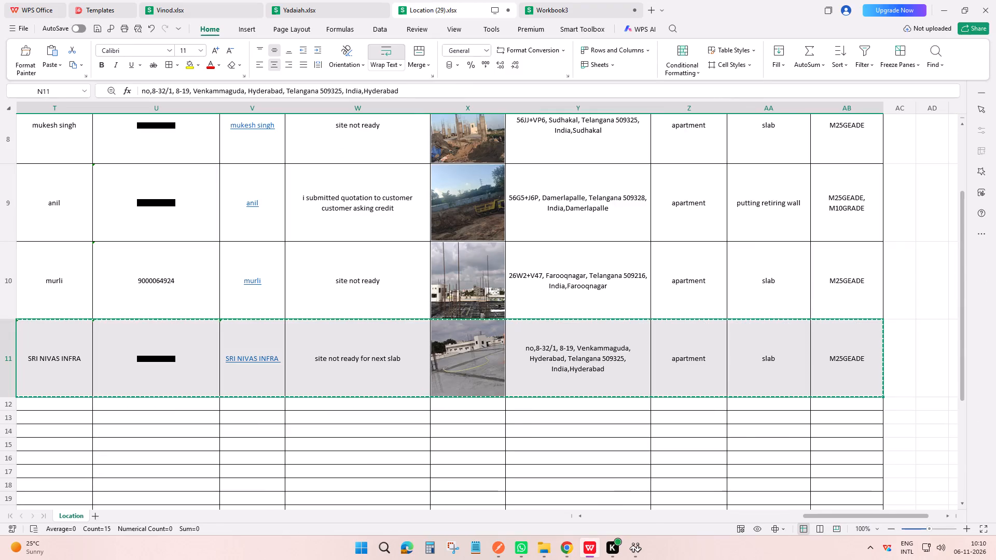
{"action": "scroll", "coordinate": [454, 265], "scroll_direction": "down", "scroll_amount": 2}
{"action": "scroll", "coordinate": [454, 265], "scroll_direction": "up", "scroll_amount": 7}
{"action": "scroll", "coordinate": [453, 261], "scroll_direction": "down", "scroll_amount": 1}
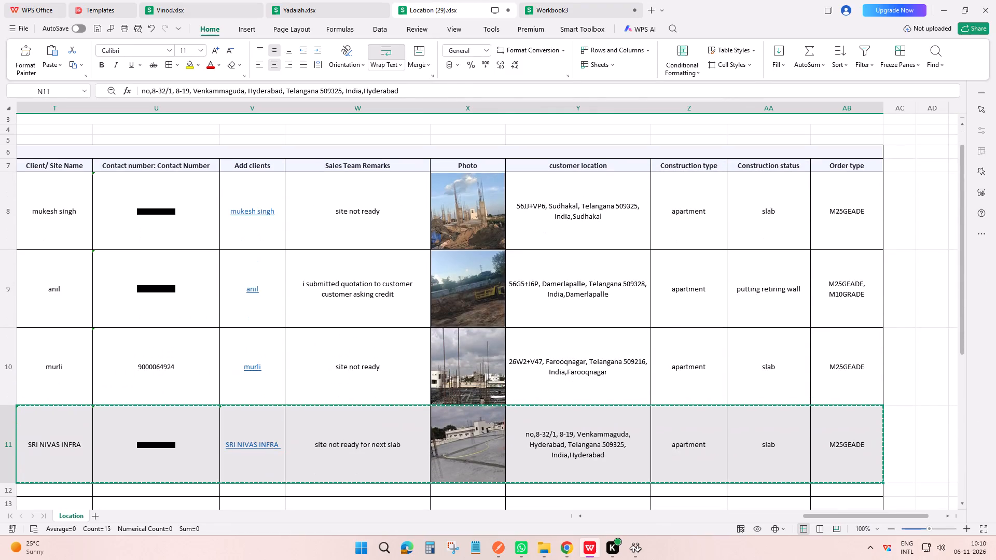
{"action": "left_click", "coordinate": [569, 536]}
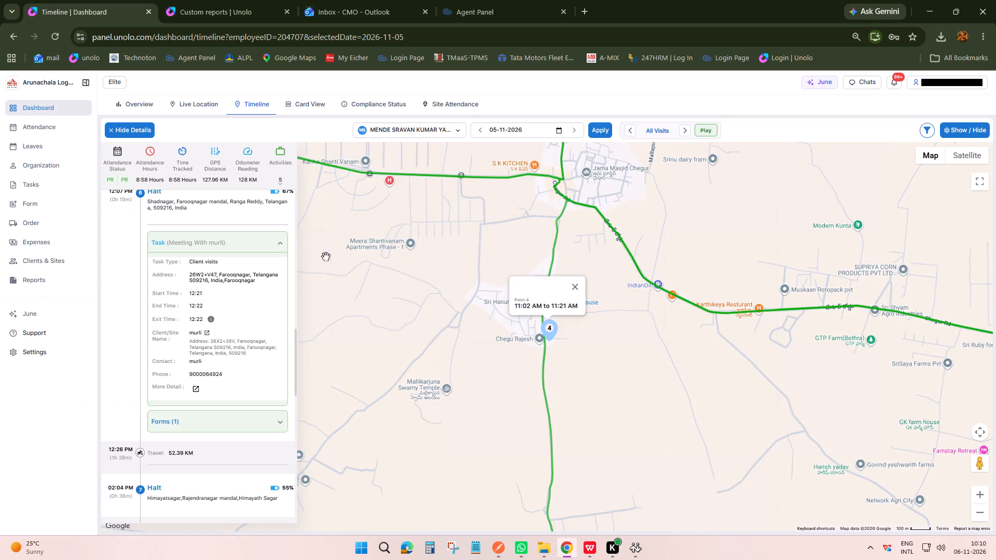
{"action": "scroll", "coordinate": [248, 258], "scroll_direction": "up", "scroll_amount": 2}
{"action": "scroll", "coordinate": [248, 258], "scroll_direction": "down", "scroll_amount": 1}
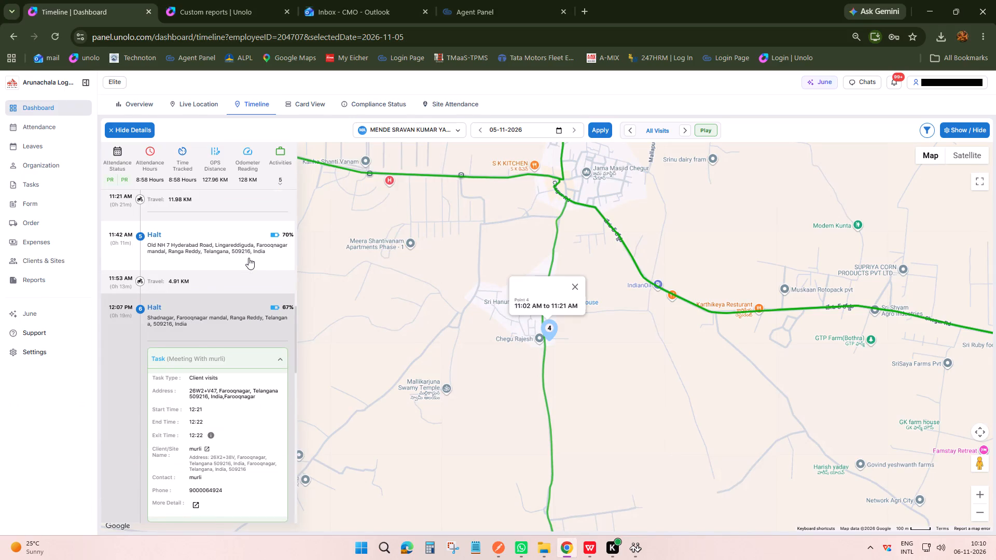
{"action": "left_click", "coordinate": [590, 556]}
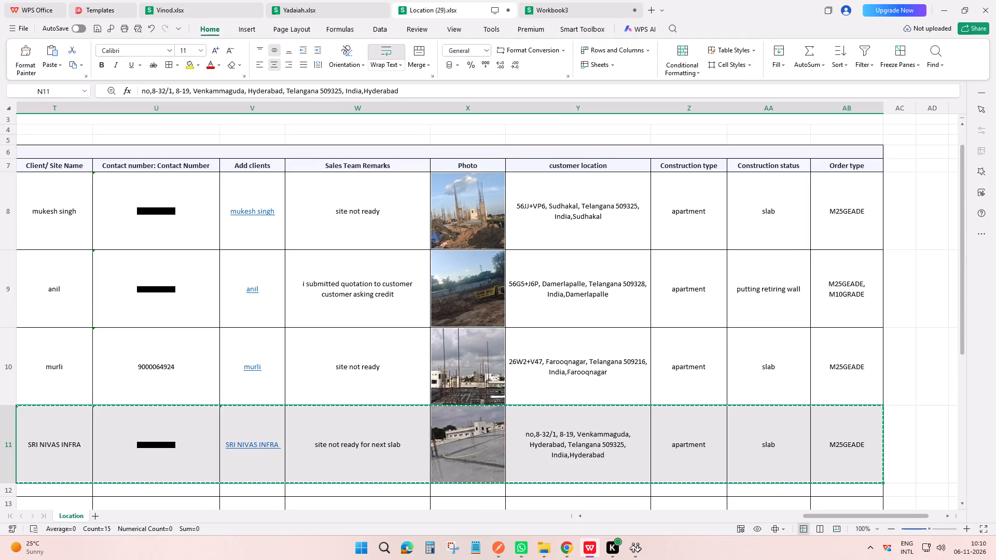
{"action": "left_click", "coordinate": [561, 548]}
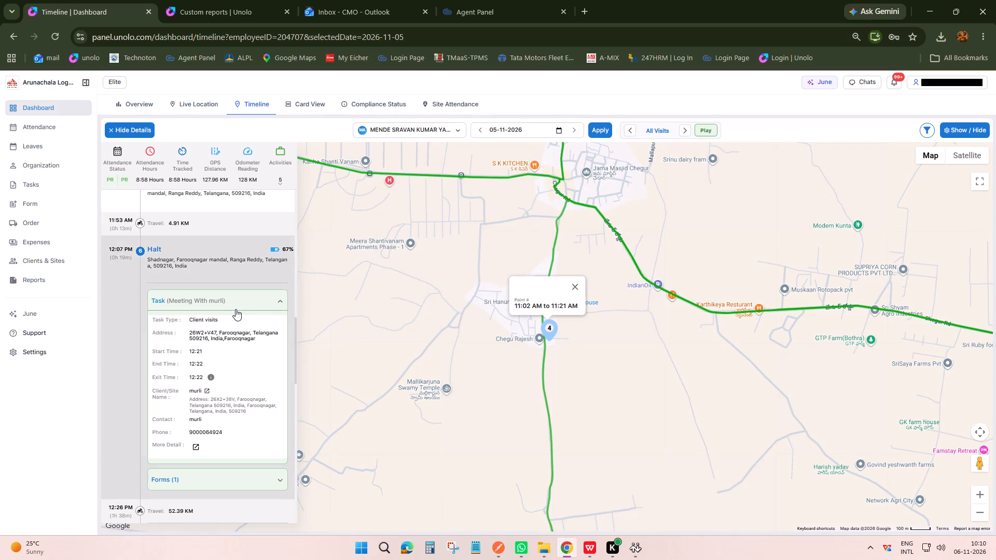
In WPS, copy the murli task details, N10:AB10, from Location (29).xlsx and paste them at N18 in Workbook3.
{"action": "left_click", "coordinate": [585, 550]}
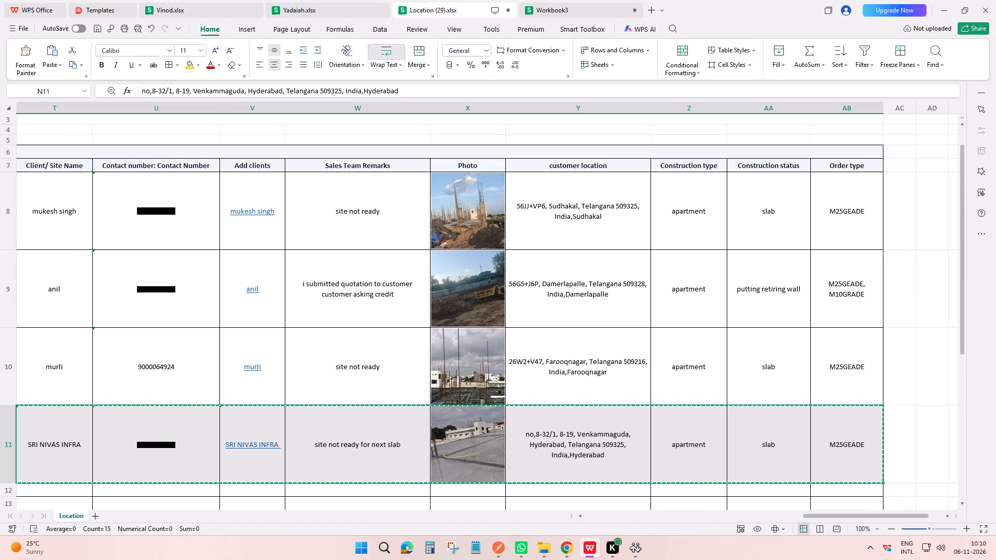
{"action": "left_click", "coordinate": [253, 345]}
{"action": "key", "text": "Left"}
{"action": "key", "text": "Left"}
{"action": "key", "text": "Left"}
{"action": "key", "text": "Left"}
{"action": "key", "text": "Left"}
{"action": "key", "text": "Left"}
{"action": "key", "text": "Left"}
{"action": "key", "text": "Left"}
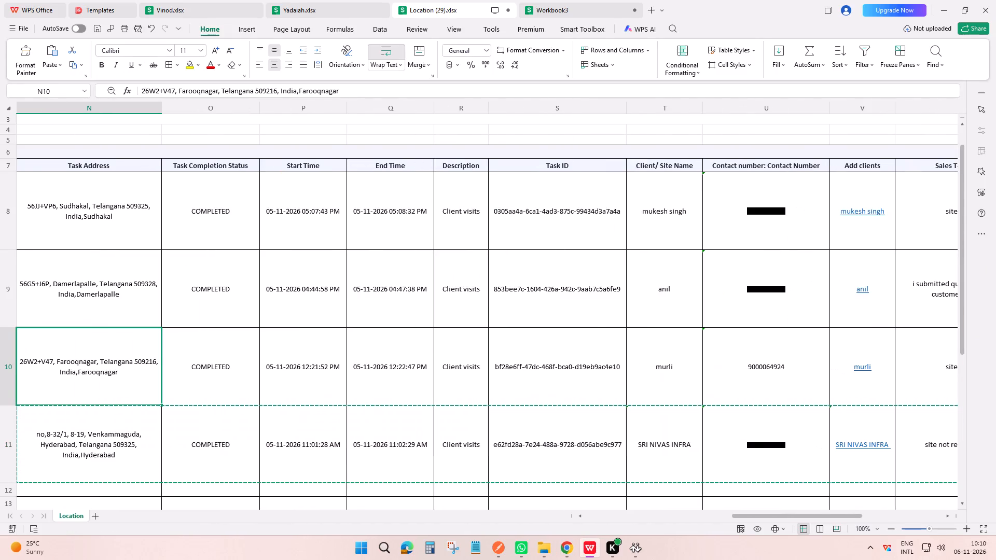
{"action": "key", "text": "Left"}
{"action": "key", "text": "Right"}
{"action": "key", "text": "ctrl+shift+Right"}
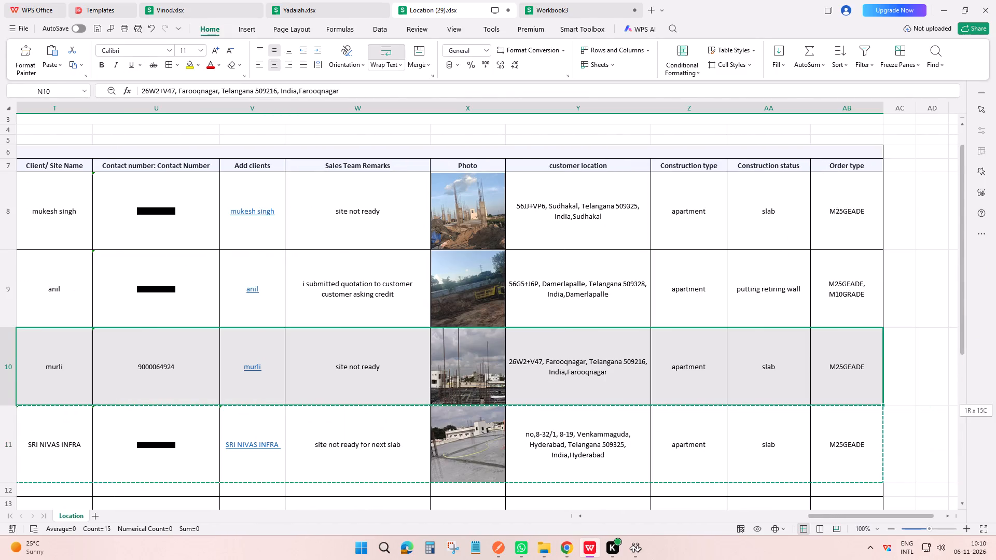
{"action": "key", "text": "ctrl+c"}
{"action": "left_click", "coordinate": [569, 6]}
{"action": "scroll", "coordinate": [503, 226], "scroll_direction": "down", "scroll_amount": 3}
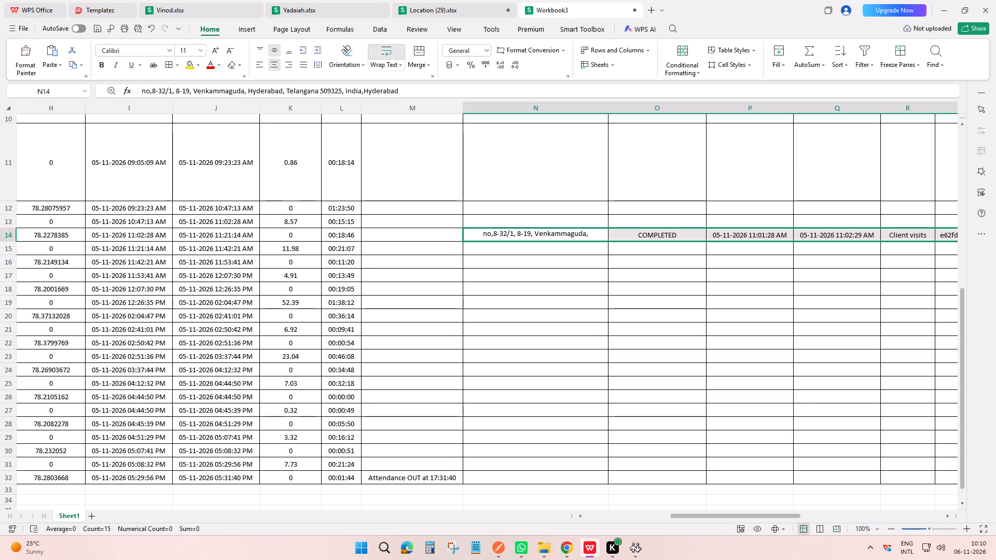
{"action": "left_click_drag", "start_coordinate": [135, 291], "coordinate": [527, 288]}
{"action": "left_click", "coordinate": [527, 288]}
{"action": "key", "text": "ctrl+v"}
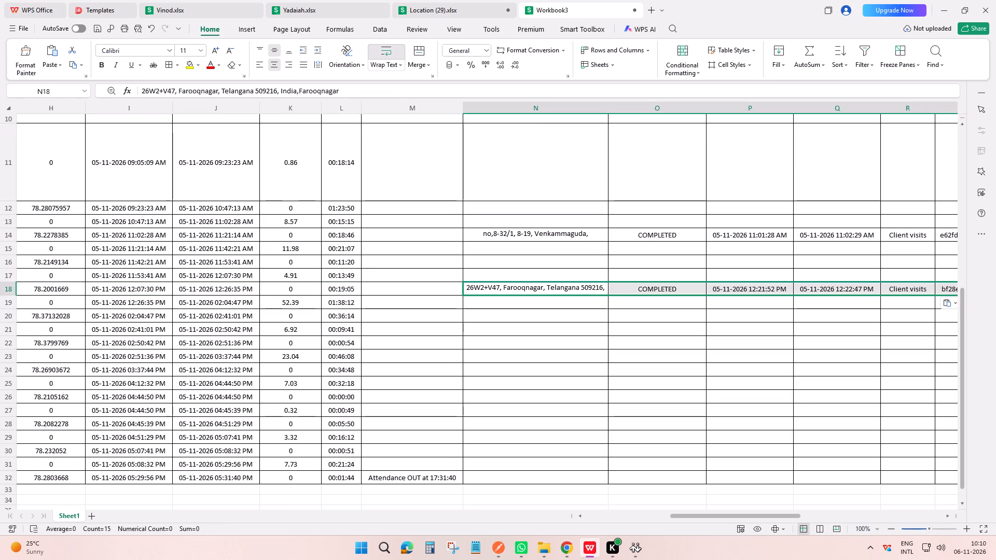
Return to the Unolo timeline in Chrome and expand the kedarnath infra project meeting task under the 02:50 PM halt.
{"action": "key", "text": "alt+Tab"}
{"action": "scroll", "coordinate": [173, 307], "scroll_direction": "down", "scroll_amount": 4}
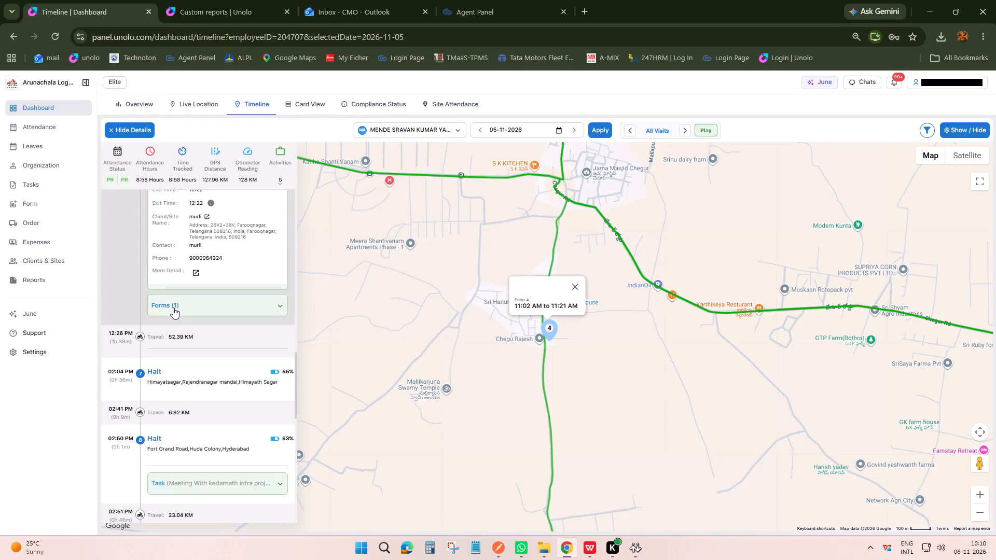
{"action": "scroll", "coordinate": [173, 307], "scroll_direction": "down", "scroll_amount": 3}
{"action": "left_click", "coordinate": [241, 255]}
{"action": "scroll", "coordinate": [236, 287], "scroll_direction": "down", "scroll_amount": 1}
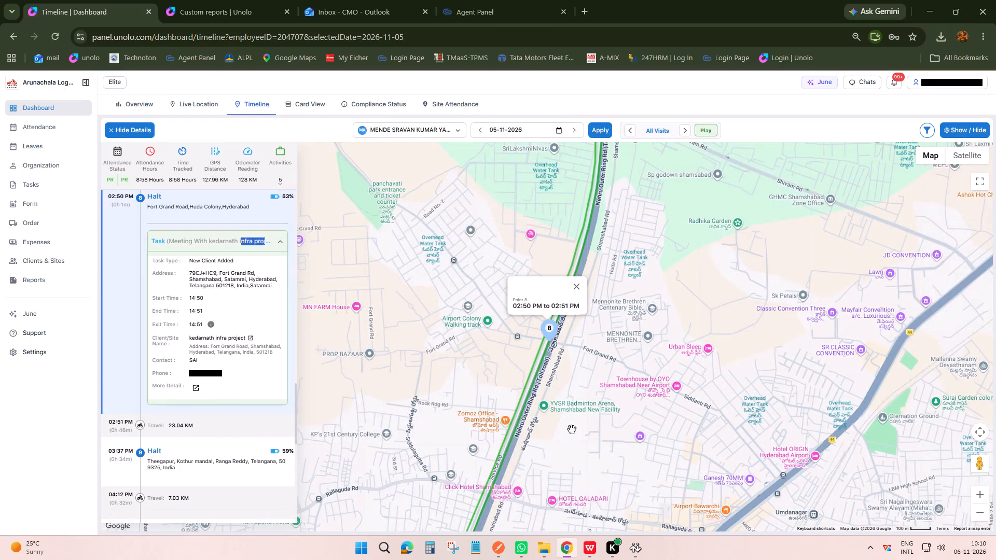
Look through the task rows of Location (29).xlsx in WPS for the kedarnath infra project visit, rechecking its details in Chrome.
{"action": "left_click", "coordinate": [584, 543]}
{"action": "left_click", "coordinate": [469, 0]}
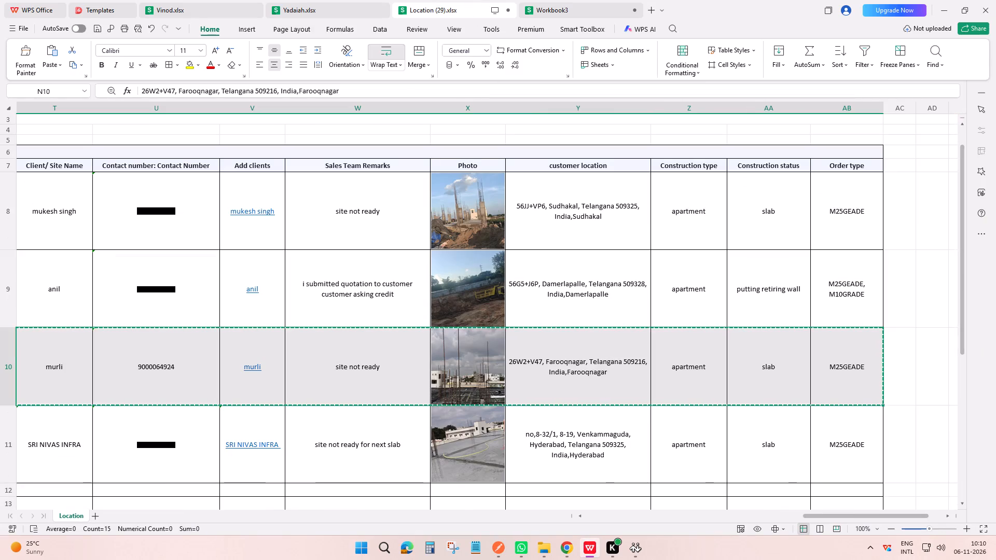
{"action": "scroll", "coordinate": [396, 278], "scroll_direction": "down", "scroll_amount": 3}
{"action": "scroll", "coordinate": [273, 281], "scroll_direction": "up", "scroll_amount": 2}
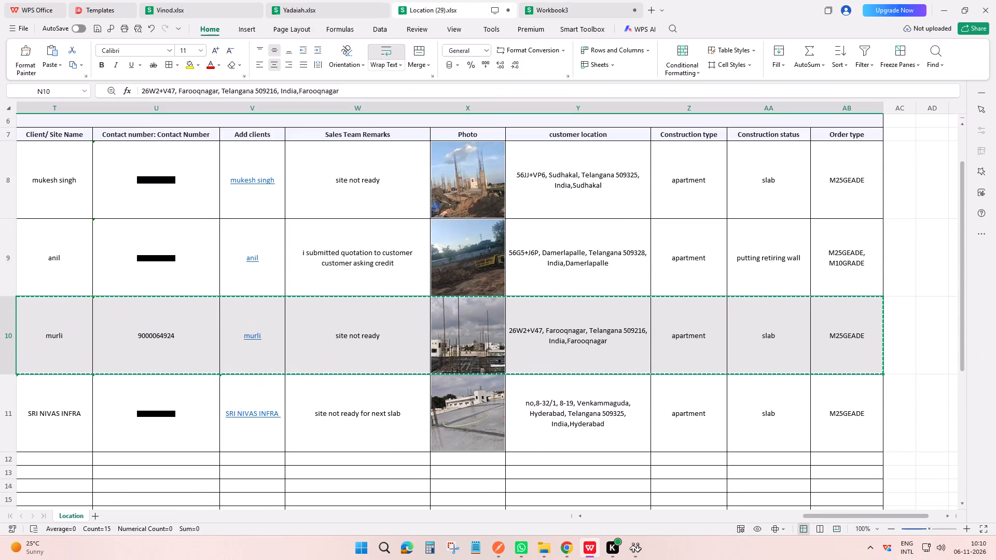
{"action": "key", "text": "alt+Tab"}
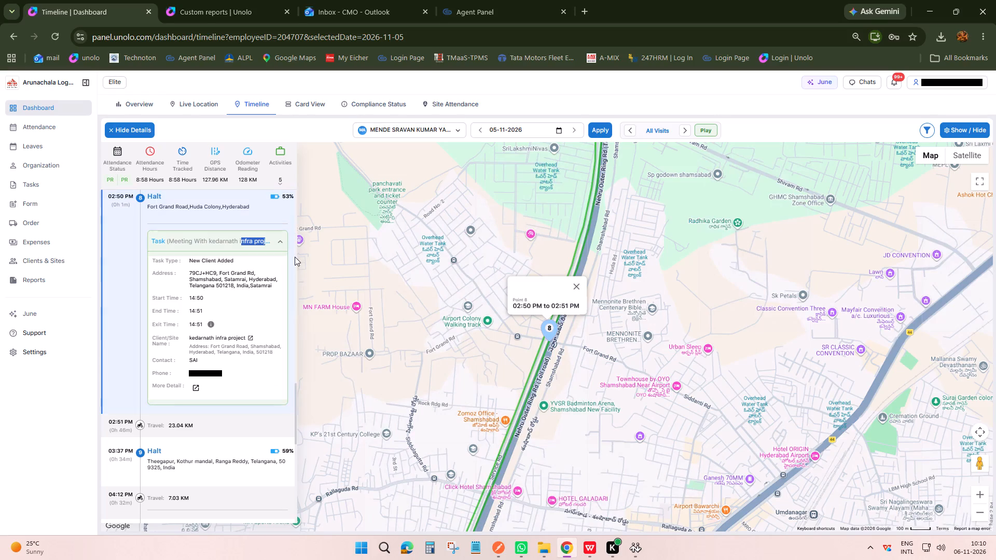
{"action": "key", "text": "alt+Tab"}
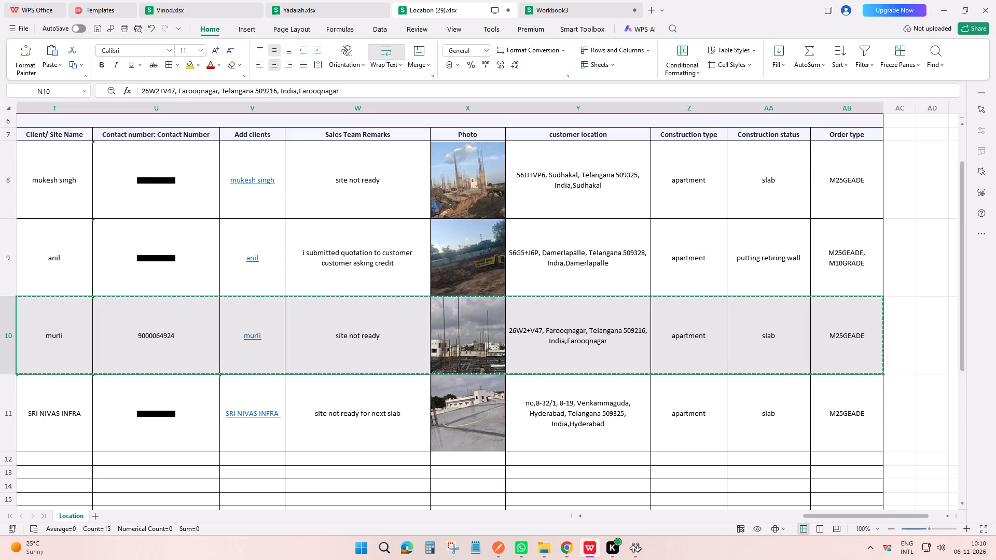
{"action": "scroll", "coordinate": [294, 333], "scroll_direction": "down", "scroll_amount": 1}
{"action": "scroll", "coordinate": [294, 333], "scroll_direction": "up", "scroll_amount": 1}
Return to the Unolo timeline in Chrome and expand the anil meeting task under the 04:44 PM halt.
{"action": "key", "text": "alt+Tab"}
{"action": "scroll", "coordinate": [251, 324], "scroll_direction": "down", "scroll_amount": 4}
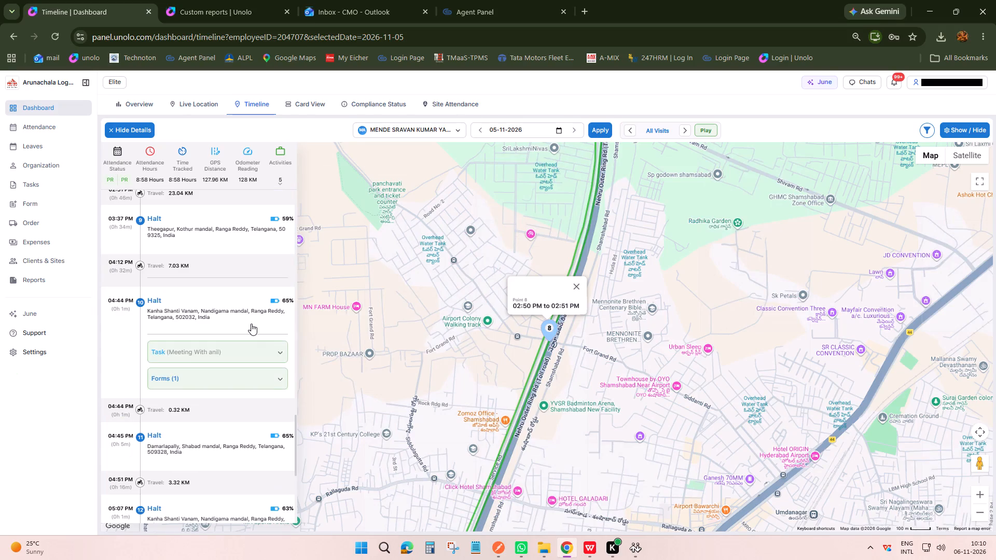
{"action": "left_click", "coordinate": [260, 351]}
{"action": "scroll", "coordinate": [261, 334], "scroll_direction": "down", "scroll_amount": 1}
{"action": "scroll", "coordinate": [261, 324], "scroll_direction": "up", "scroll_amount": 1}
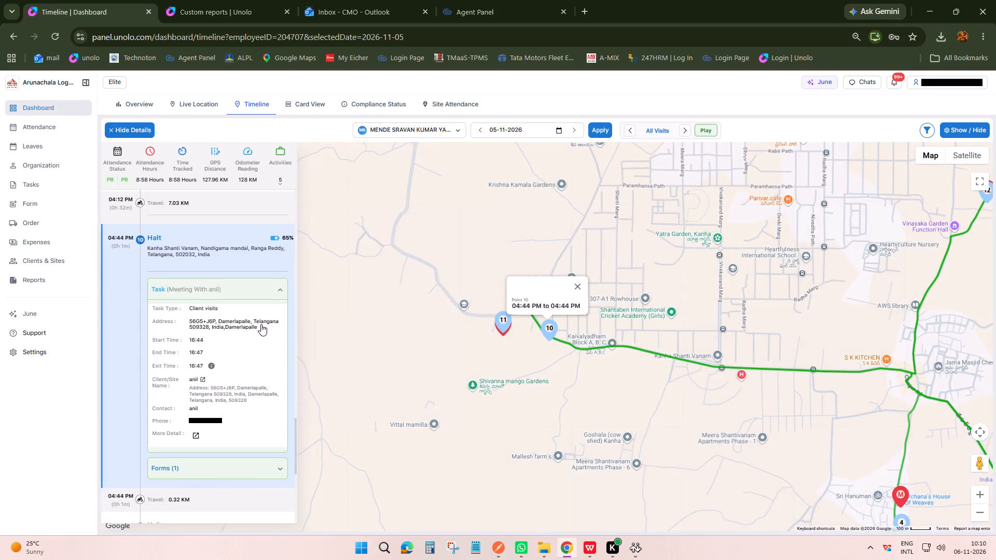
In WPS, copy the anil task details, N9:AB9, from Location (29).xlsx and paste them at N26 in Workbook3.
{"action": "key", "text": "alt+Tab"}
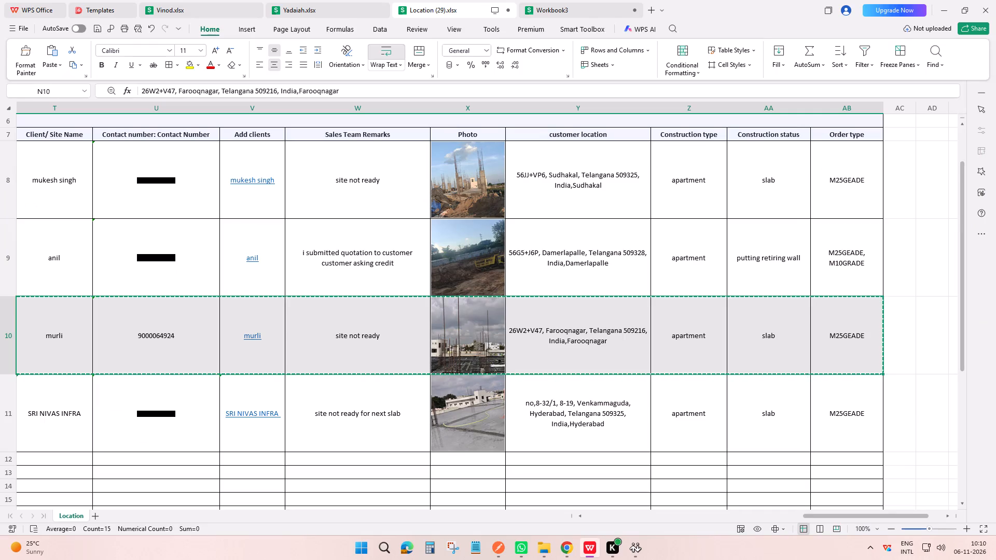
{"action": "left_click", "coordinate": [270, 245]}
{"action": "key", "text": "Left"}
{"action": "key", "text": "Left"}
{"action": "key", "text": "Left"}
{"action": "key", "text": "Left"}
{"action": "key", "text": "Left"}
{"action": "key", "text": "Left"}
{"action": "key", "text": "Left"}
{"action": "key", "text": "Left"}
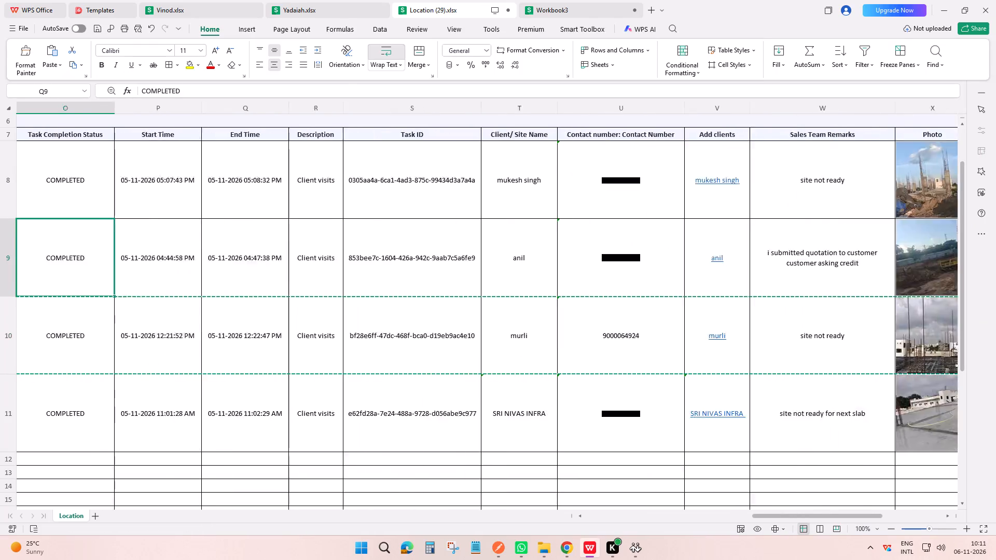
{"action": "key", "text": "Right"}
{"action": "key", "text": "Left"}
{"action": "key", "text": "ctrl+shift+Right"}
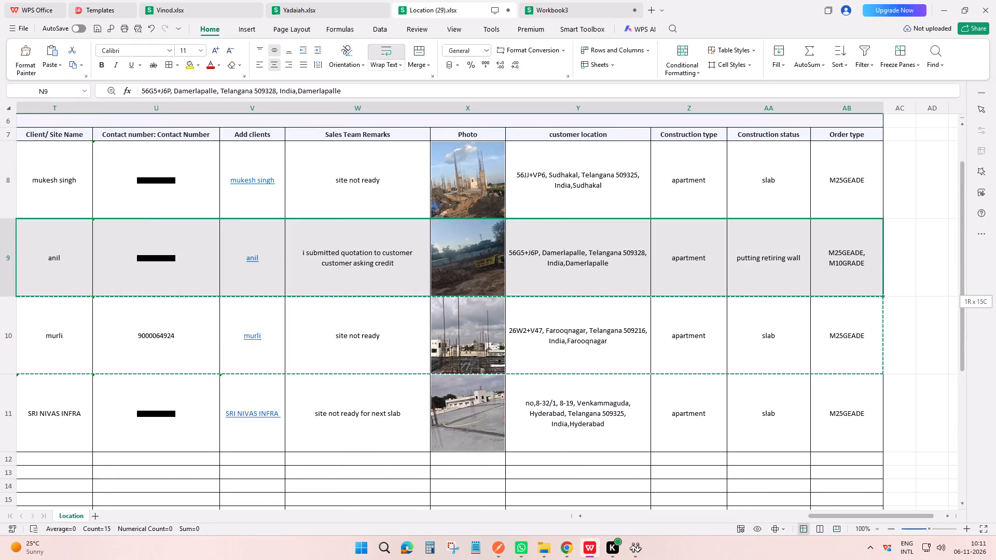
{"action": "key", "text": "ctrl+c"}
{"action": "left_click", "coordinate": [569, 8]}
{"action": "scroll", "coordinate": [500, 295], "scroll_direction": "down", "scroll_amount": 2}
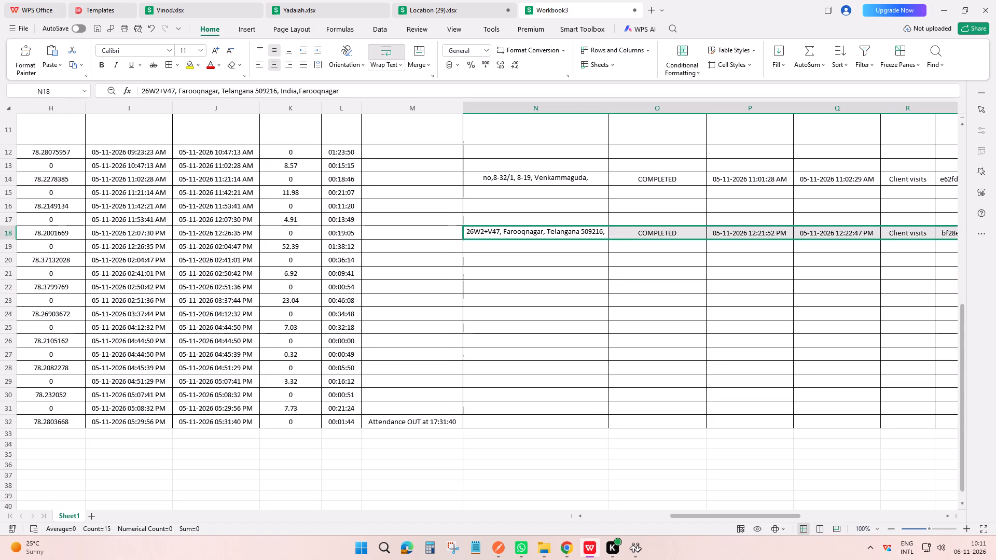
{"action": "left_click_drag", "start_coordinate": [132, 338], "coordinate": [495, 335]}
{"action": "left_click", "coordinate": [495, 335]}
{"action": "key", "text": "ctrl+v"}
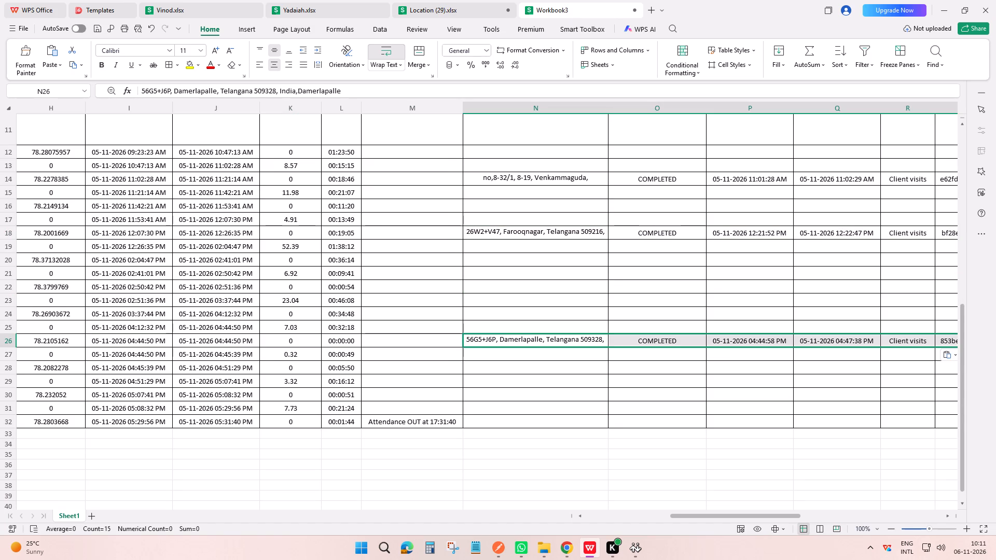
Return to the Unolo timeline in Chrome, expand the meeting task under the 05:07 PM halt, and read its address and times.
{"action": "key", "text": "alt+Tab"}
{"action": "scroll", "coordinate": [169, 362], "scroll_direction": "down", "scroll_amount": 3}
{"action": "scroll", "coordinate": [169, 362], "scroll_direction": "up", "scroll_amount": 1}
{"action": "scroll", "coordinate": [173, 353], "scroll_direction": "down", "scroll_amount": 8}
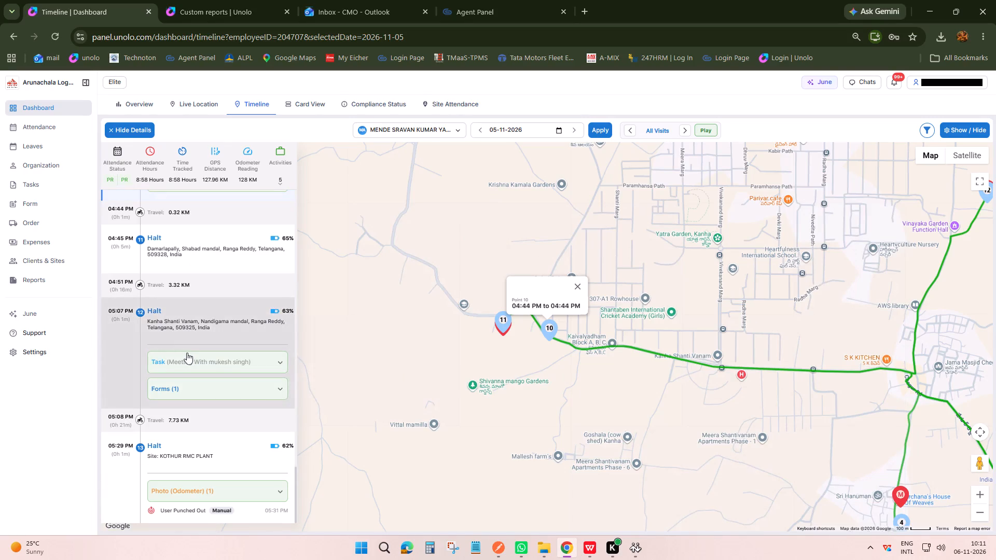
{"action": "left_click", "coordinate": [231, 357]}
{"action": "scroll", "coordinate": [254, 347], "scroll_direction": "down", "scroll_amount": 1}
{"action": "scroll", "coordinate": [254, 347], "scroll_direction": "up", "scroll_amount": 1}
{"action": "scroll", "coordinate": [254, 345], "scroll_direction": "down", "scroll_amount": 1}
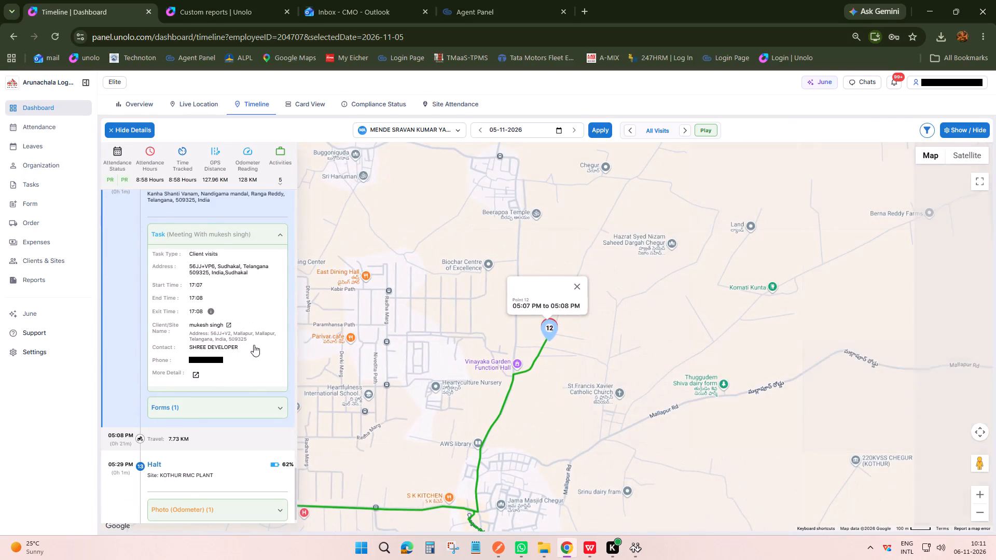
In WPS, copy the 05:07 PM task details, N8:AB8, from Location (29).xlsx and paste them at N30 in Workbook3.
{"action": "left_click", "coordinate": [587, 549]}
{"action": "left_click", "coordinate": [450, 0]}
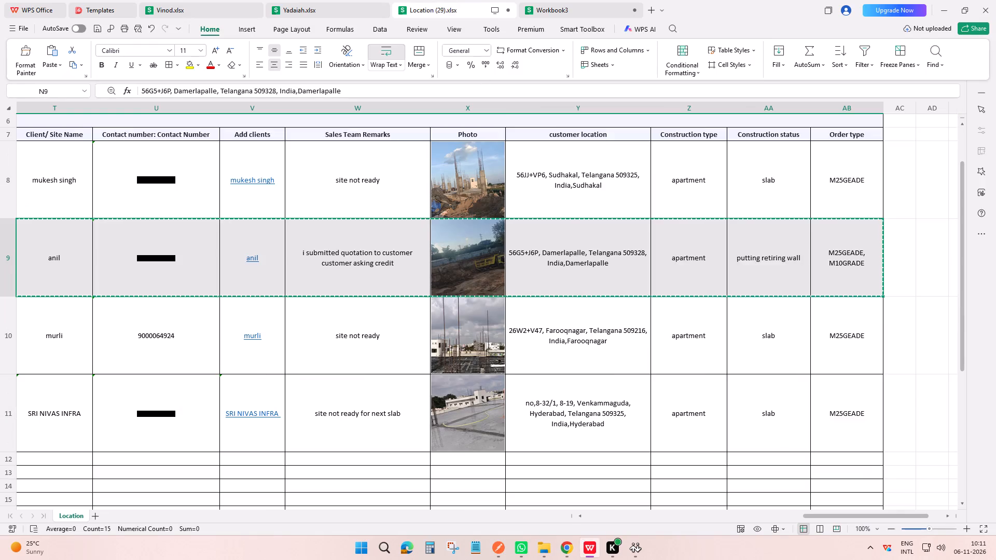
{"action": "scroll", "coordinate": [317, 301], "scroll_direction": "down", "scroll_amount": 1}
{"action": "left_click", "coordinate": [268, 151]}
{"action": "left_click", "coordinate": [269, 138]}
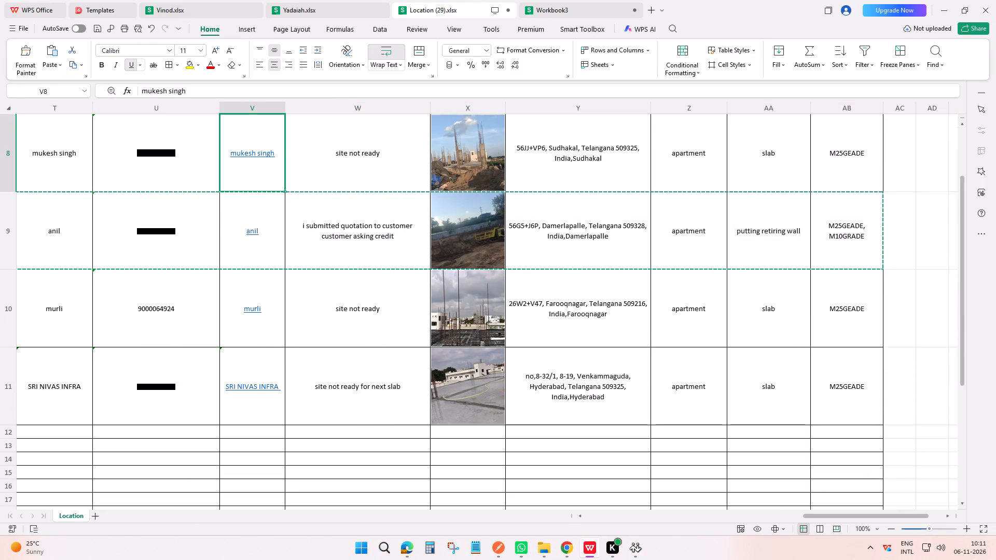
{"action": "key", "text": "Left"}
{"action": "key", "text": "Left"}
{"action": "key", "text": "Left"}
{"action": "key", "text": "Left"}
{"action": "key", "text": "Left"}
{"action": "key", "text": "Left"}
{"action": "key", "text": "Left"}
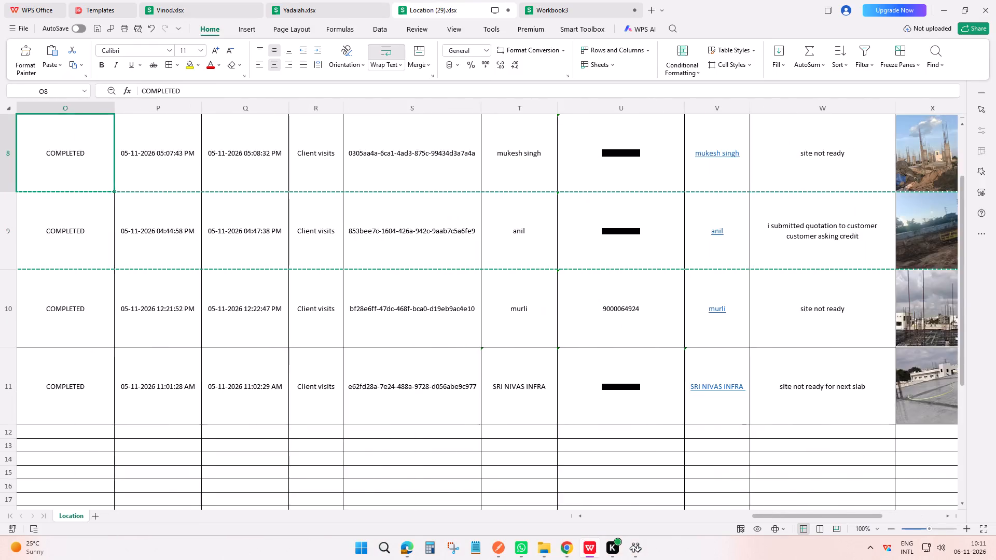
{"action": "key", "text": "Left"}
{"action": "key", "text": "ctrl+shift+Right"}
{"action": "key", "text": "ctrl+c"}
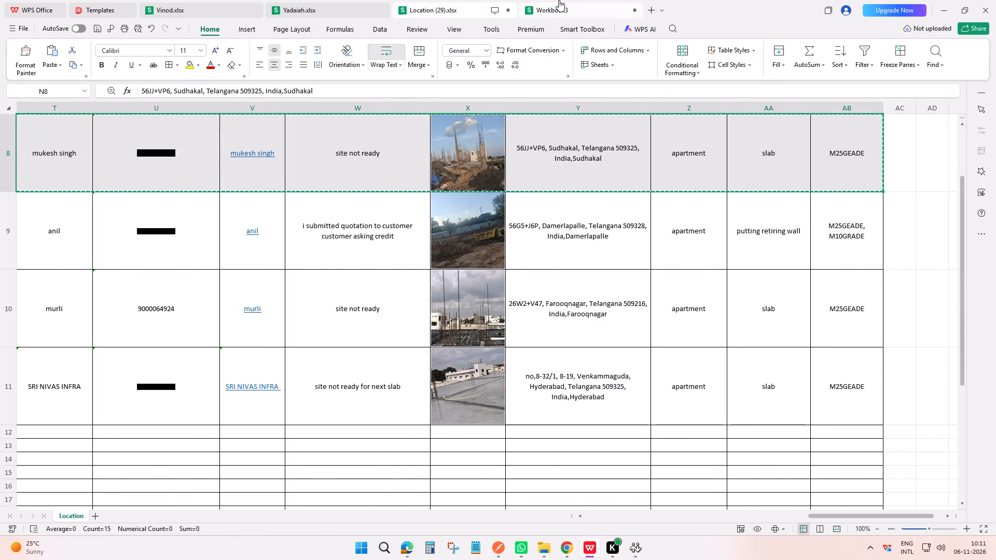
{"action": "left_click", "coordinate": [559, 0]}
{"action": "scroll", "coordinate": [475, 234], "scroll_direction": "down", "scroll_amount": 4}
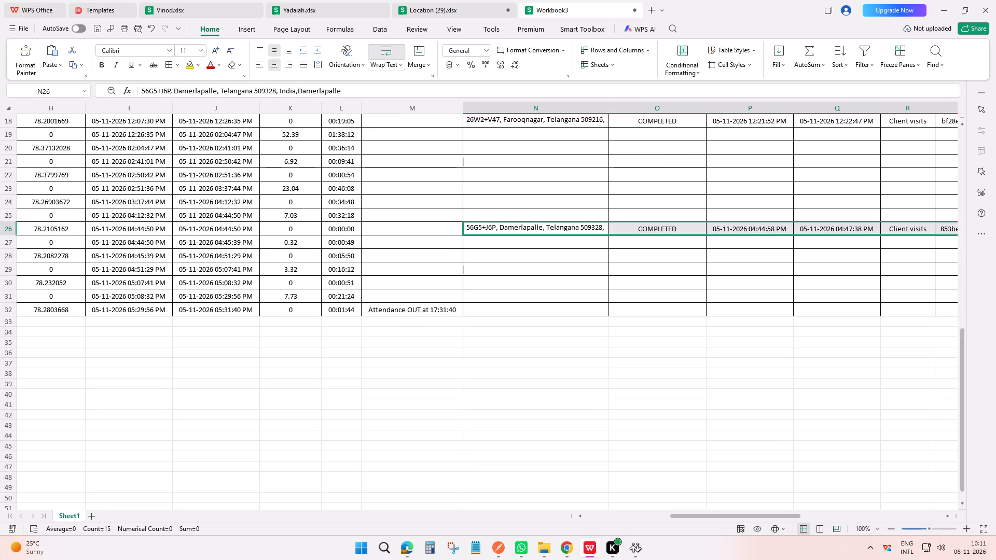
{"action": "left_click_drag", "start_coordinate": [146, 282], "coordinate": [532, 277]}
{"action": "left_click", "coordinate": [532, 277]}
{"action": "key", "text": "ctrl+v"}
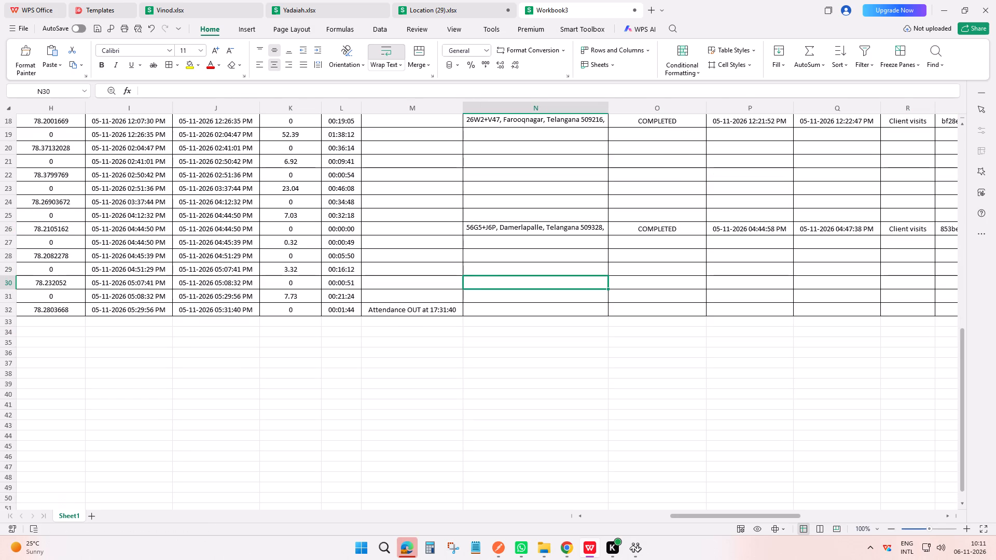
Auto-fit the row heights across the whole Workbook3 sheet and check the pasted task details and photos.
{"action": "scroll", "coordinate": [491, 371], "scroll_direction": "up", "scroll_amount": 2}
{"action": "left_click", "coordinate": [10, 108]}
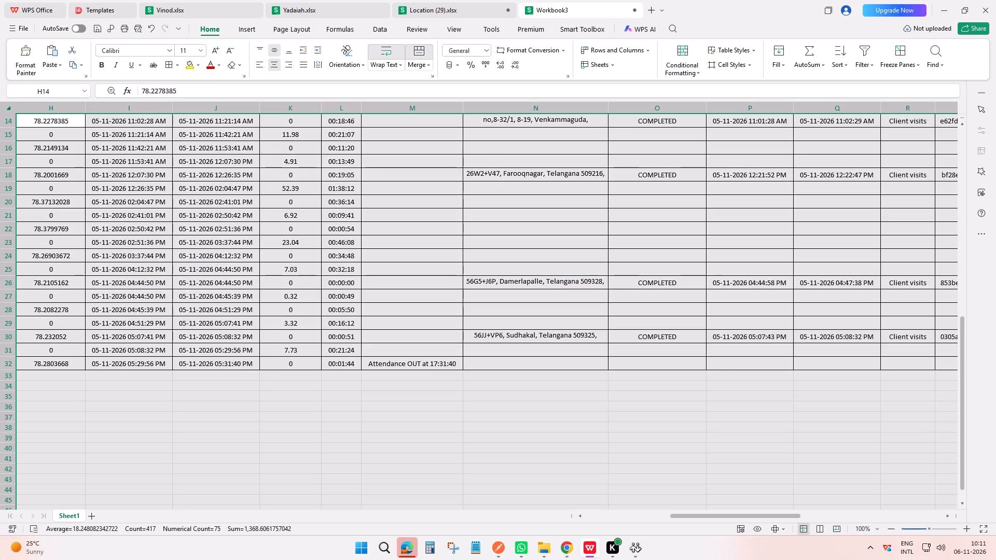
{"action": "double_click", "coordinate": [15, 127]}
{"action": "scroll", "coordinate": [460, 246], "scroll_direction": "up", "scroll_amount": 14}
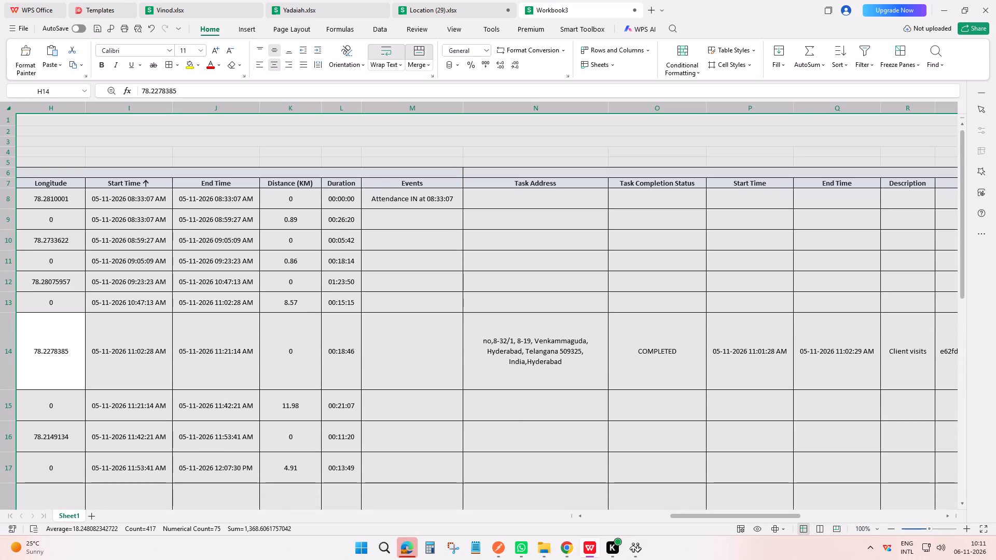
{"action": "left_click_drag", "start_coordinate": [773, 513], "coordinate": [854, 494]}
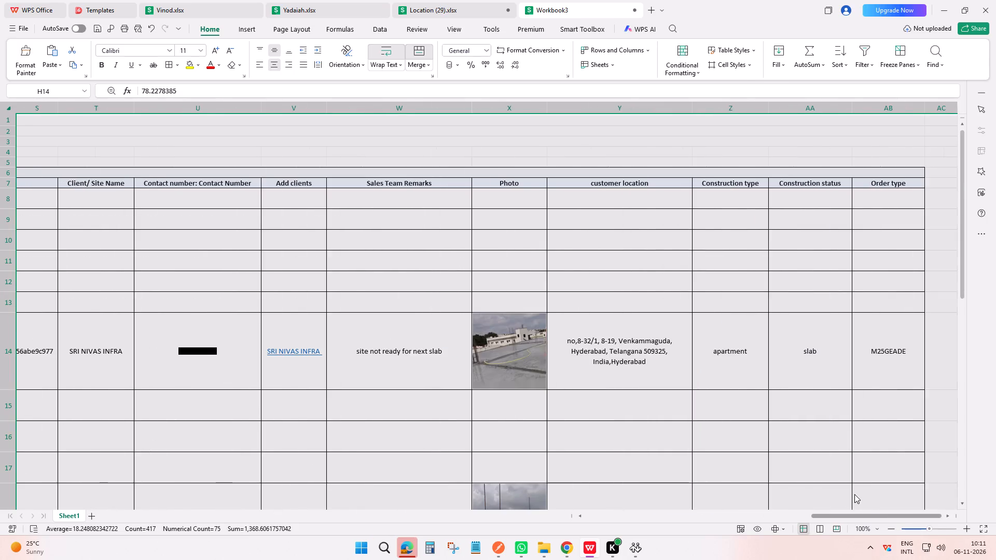
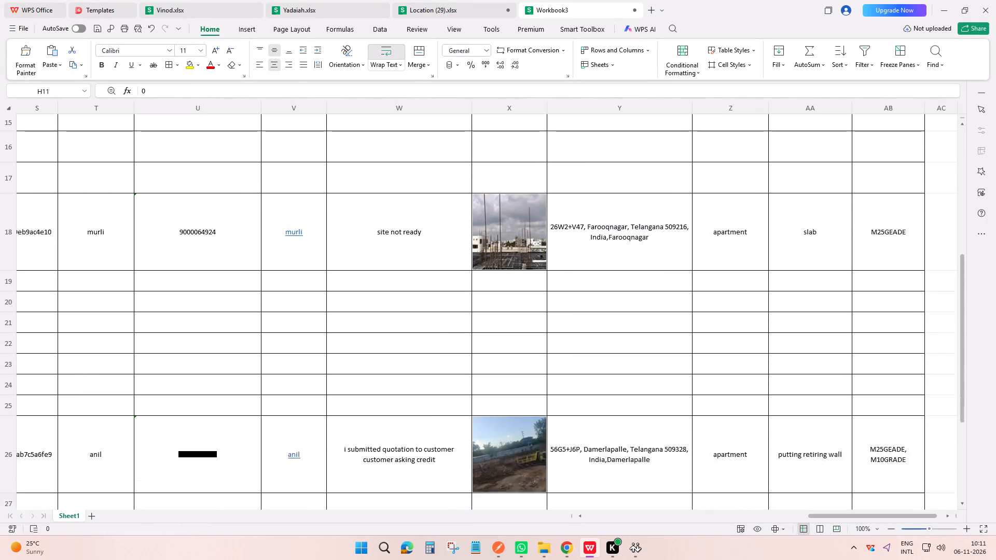
Review the assembled Workbook3 report from its last task rows back to the Location header rows.
{"action": "scroll", "coordinate": [575, 256], "scroll_direction": "down", "scroll_amount": 13}
{"action": "left_click_drag", "start_coordinate": [852, 512], "coordinate": [216, 469]}
{"action": "scroll", "coordinate": [306, 328], "scroll_direction": "up", "scroll_amount": 8}
{"action": "scroll", "coordinate": [306, 328], "scroll_direction": "down", "scroll_amount": 1}
{"action": "scroll", "coordinate": [306, 328], "scroll_direction": "up", "scroll_amount": 13}
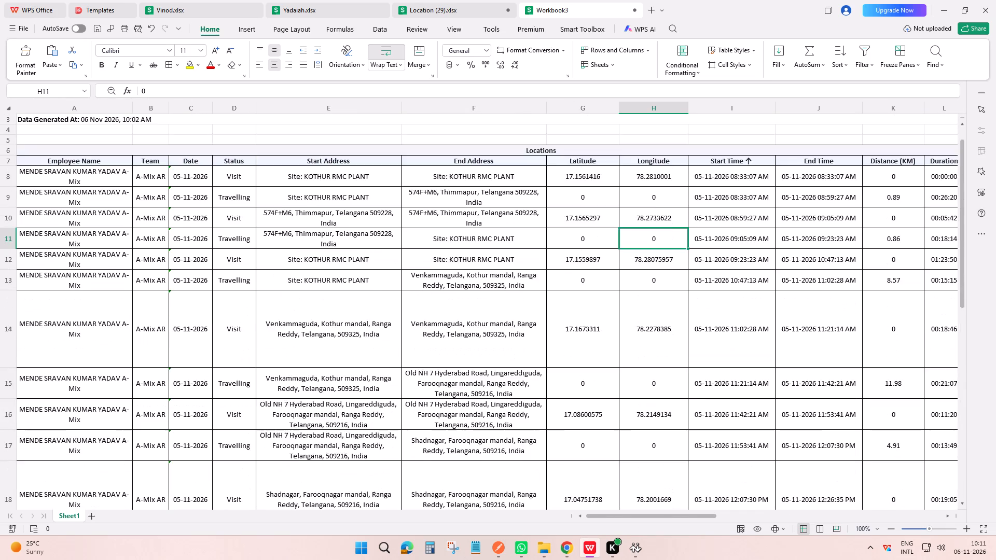
{"action": "scroll", "coordinate": [306, 328], "scroll_direction": "up", "scroll_amount": 9}
{"action": "left_click", "coordinate": [307, 153]}
{"action": "scroll", "coordinate": [307, 153], "scroll_direction": "up", "scroll_amount": 1}
{"action": "scroll", "coordinate": [307, 153], "scroll_direction": "down", "scroll_amount": 1}
{"action": "scroll", "coordinate": [307, 153], "scroll_direction": "up", "scroll_amount": 3}
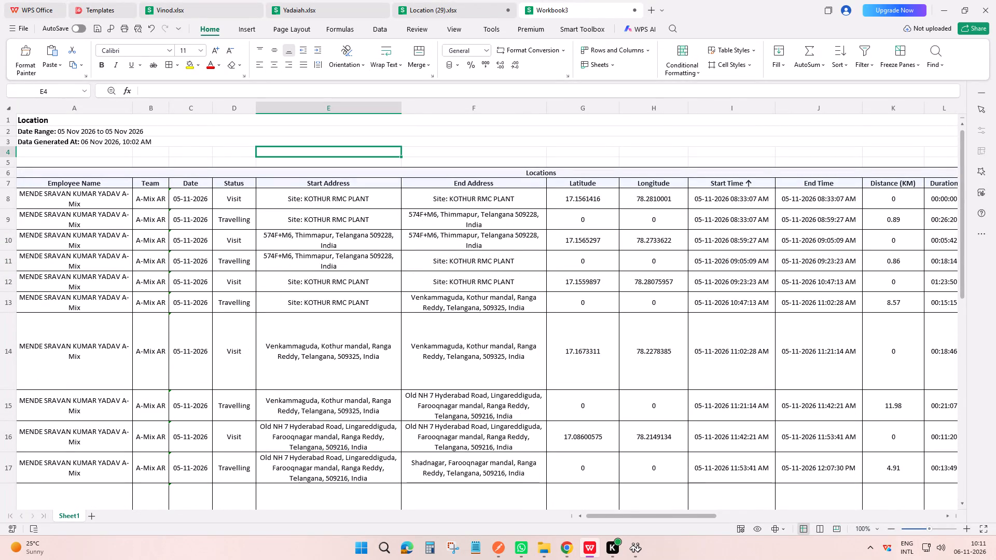
Save Workbook3 in the Desktop report folder under Sravan's existing xlsx file name, replacing the old file.
{"action": "key", "text": "ctrl+s"}
{"action": "key", "text": "ctrl+s"}
{"action": "key", "text": "ctrl+s"}
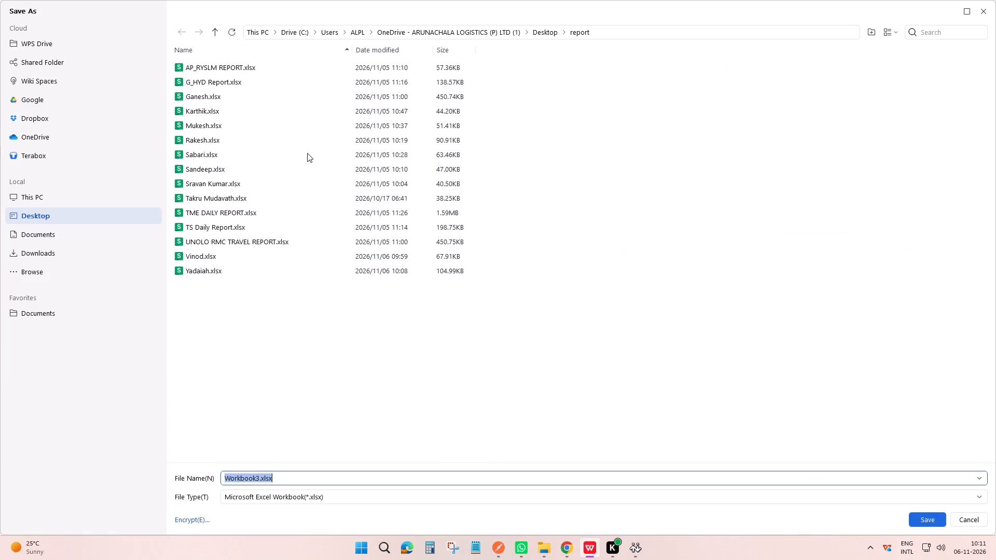
{"action": "key", "text": "BackSpace"}
{"action": "type", "text": "Sra"}
{"action": "key", "text": "Down"}
{"action": "key", "text": "Return"}
{"action": "key", "text": "Return"}
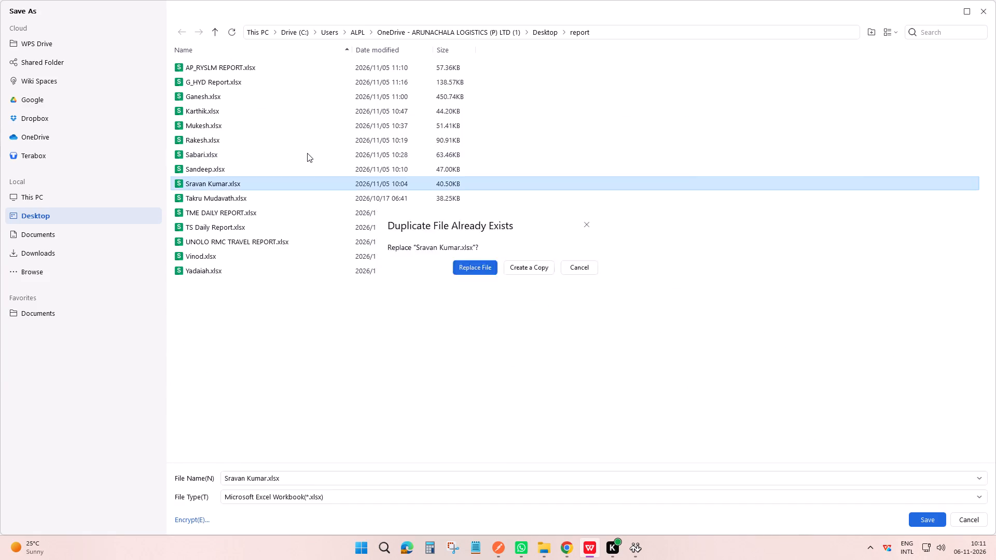
{"action": "key", "text": "Return"}
{"action": "key", "text": "Return"}
Close the Location (29).xlsx workbook without saving its changes.
{"action": "scroll", "coordinate": [314, 157], "scroll_direction": "up", "scroll_amount": 4}
{"action": "scroll", "coordinate": [314, 157], "scroll_direction": "down", "scroll_amount": 1}
{"action": "left_click", "coordinate": [417, 0]}
{"action": "key", "text": "ctrl+w"}
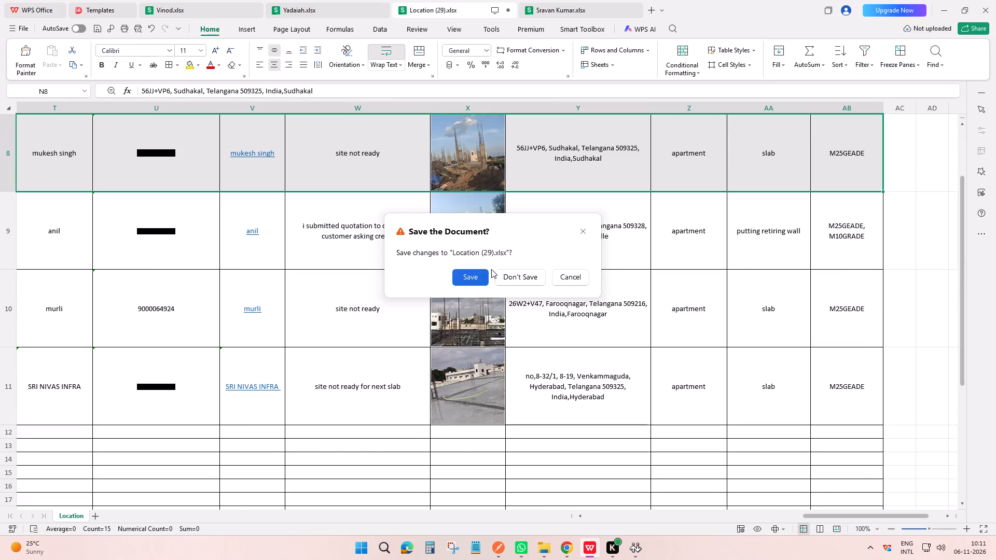
{"action": "left_click", "coordinate": [509, 283]}
Switch to the Unolo timeline in Chrome and search the employee selector for "a-mix".
{"action": "scroll", "coordinate": [444, 218], "scroll_direction": "up", "scroll_amount": 3}
{"action": "key", "text": "alt+Tab"}
{"action": "scroll", "coordinate": [479, 284], "scroll_direction": "up", "scroll_amount": 2}
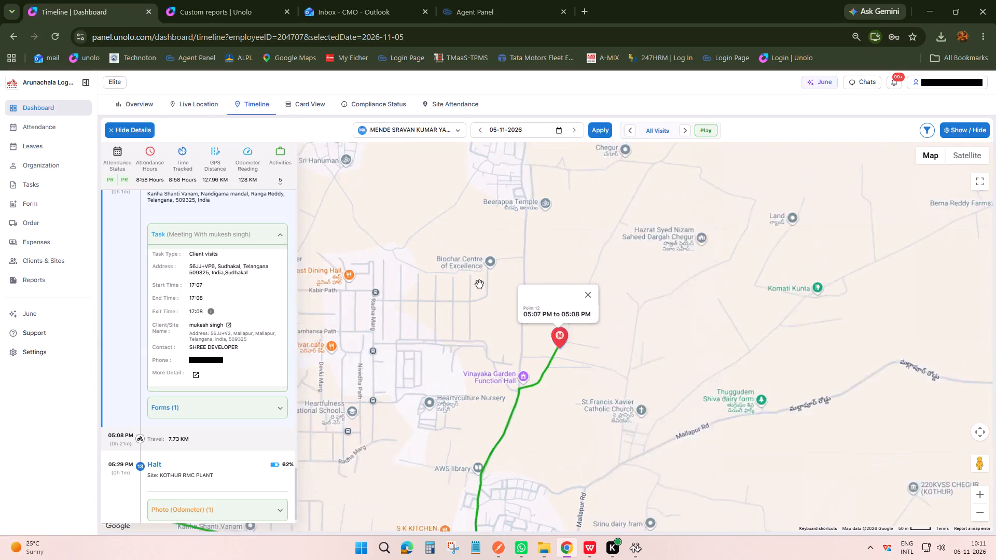
{"action": "left_click", "coordinate": [424, 132]}
{"action": "left_click", "coordinate": [423, 153]}
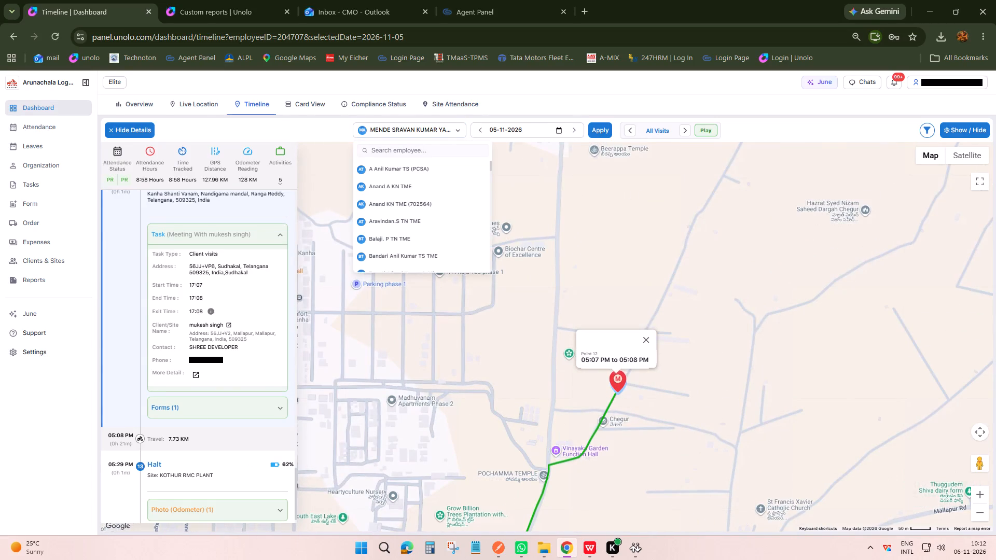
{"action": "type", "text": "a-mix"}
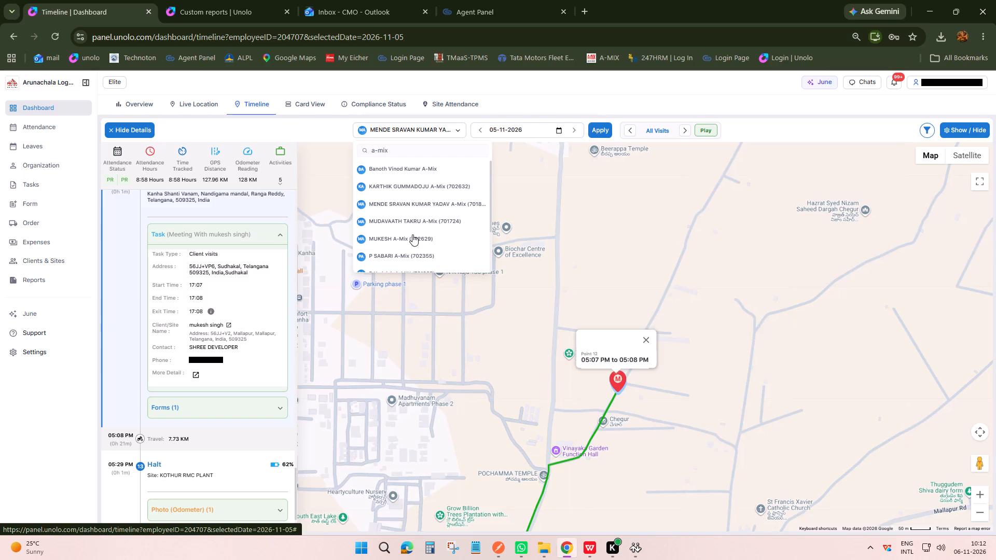
Load the 05-11-2026 timeline for the A-Mix employee Rakesh.
{"action": "scroll", "coordinate": [412, 242], "scroll_direction": "down", "scroll_amount": 3}
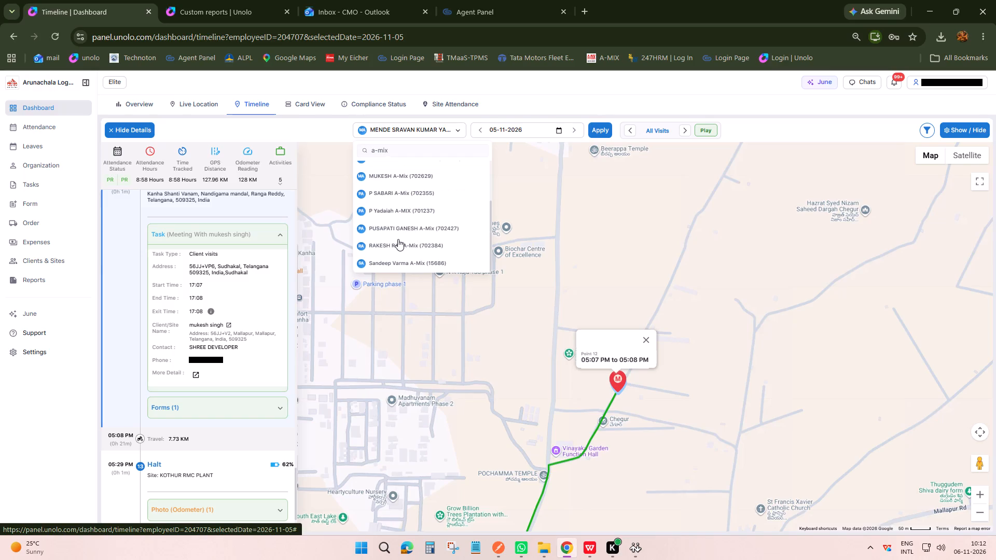
{"action": "left_click", "coordinate": [395, 245]}
{"action": "left_click", "coordinate": [598, 130]}
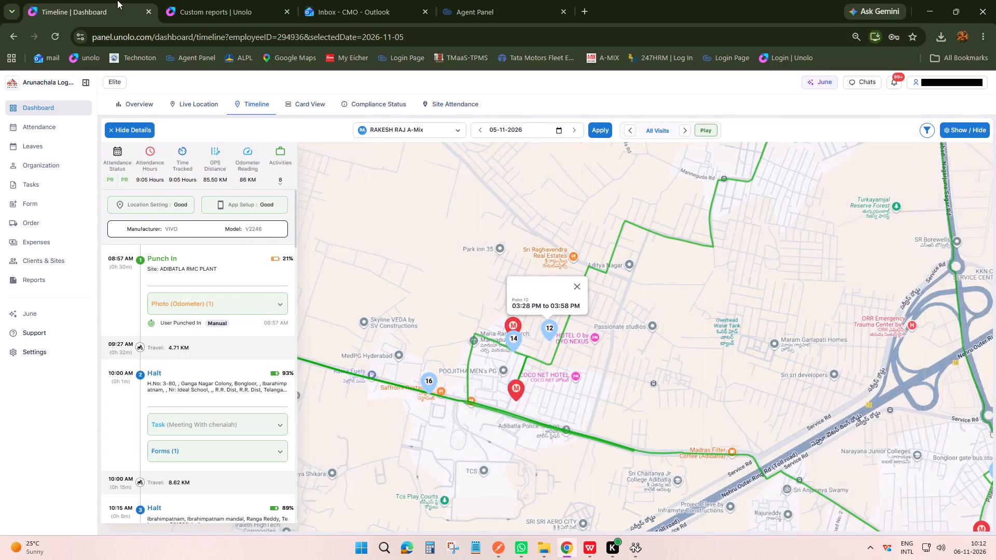
Switch to the Custom reports page and start the download of the Location report in New Folder.
{"action": "left_click", "coordinate": [233, 5]}
{"action": "left_click", "coordinate": [398, 187]}
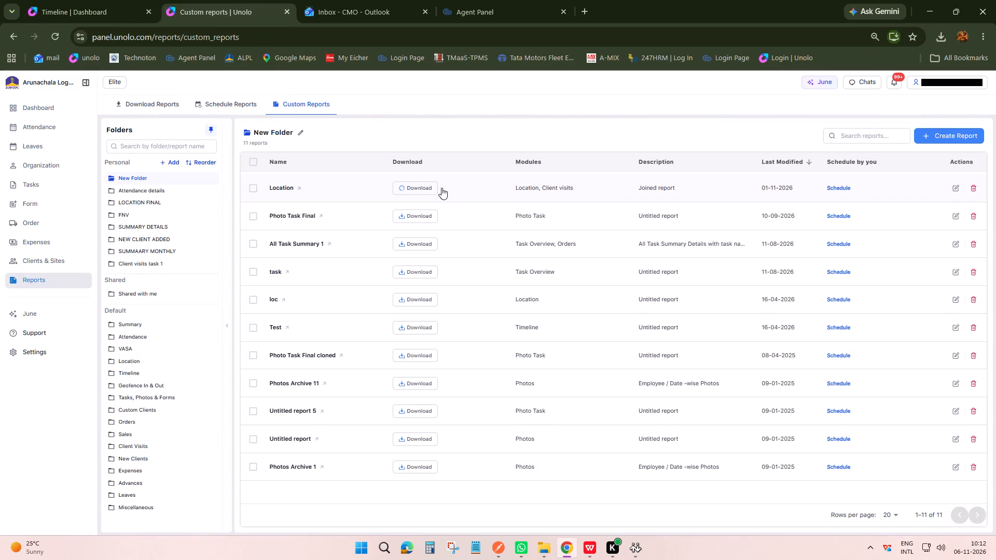
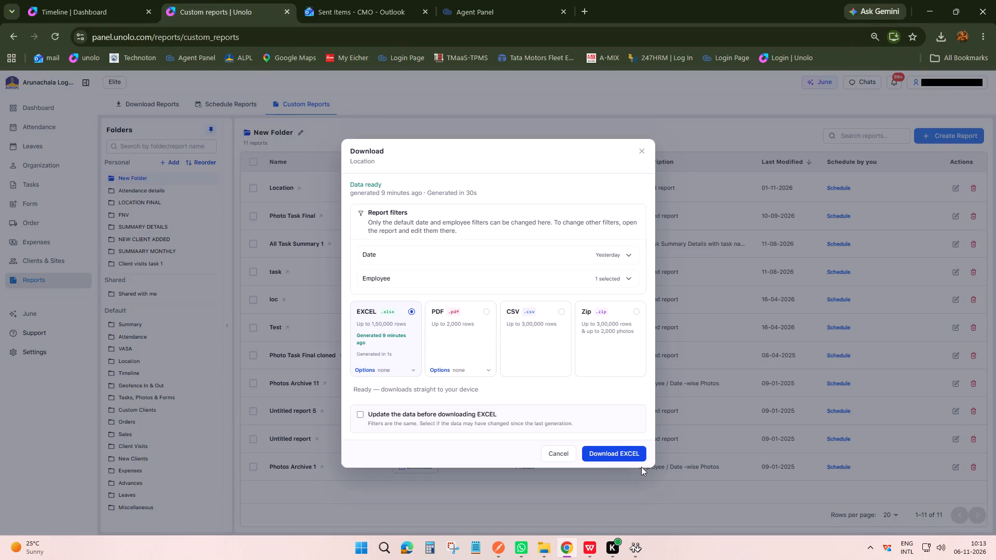
Clear the selected employee from the Location report's download filter and search the employee list for "rakes".
{"action": "left_click", "coordinate": [607, 277]}
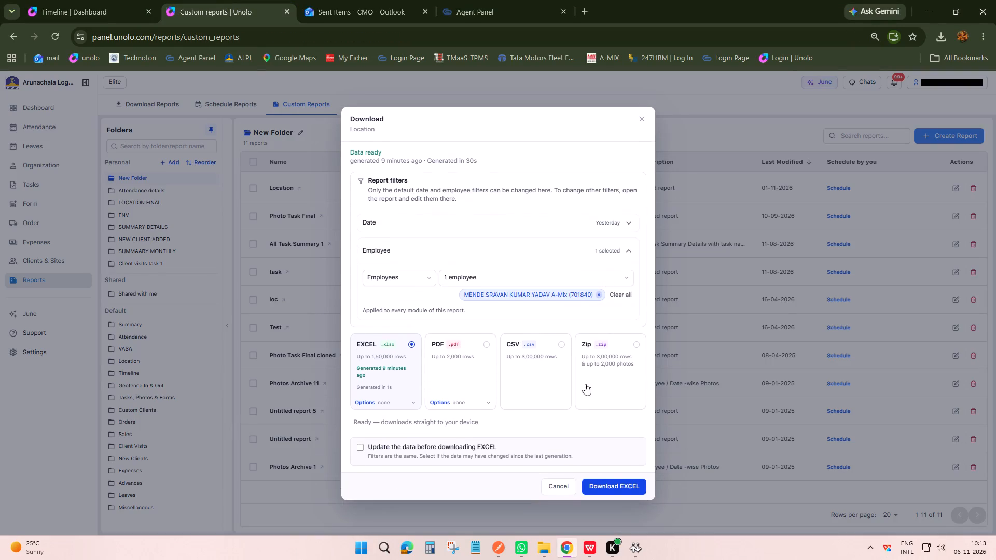
{"action": "left_click", "coordinate": [623, 294]}
{"action": "left_click", "coordinate": [623, 294]}
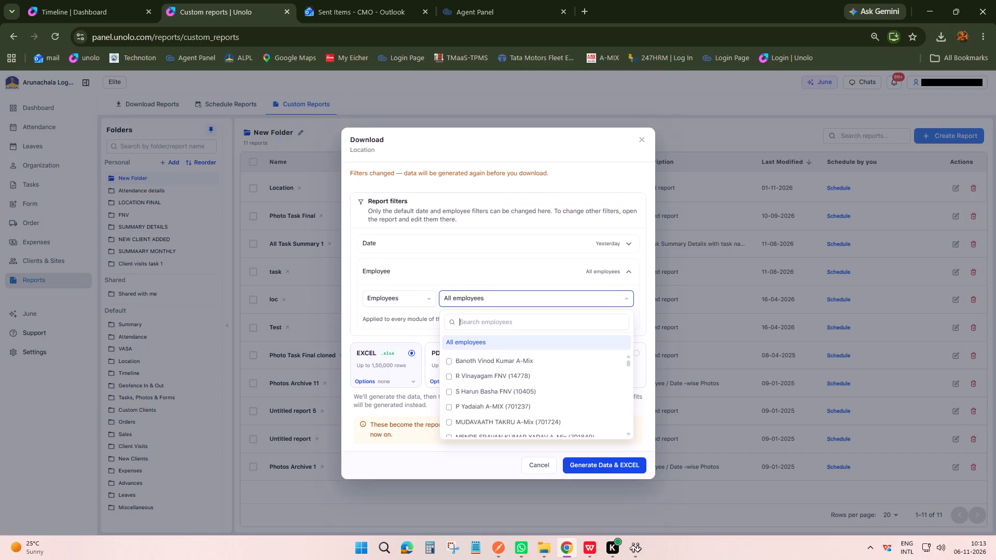
{"action": "left_click", "coordinate": [601, 317]}
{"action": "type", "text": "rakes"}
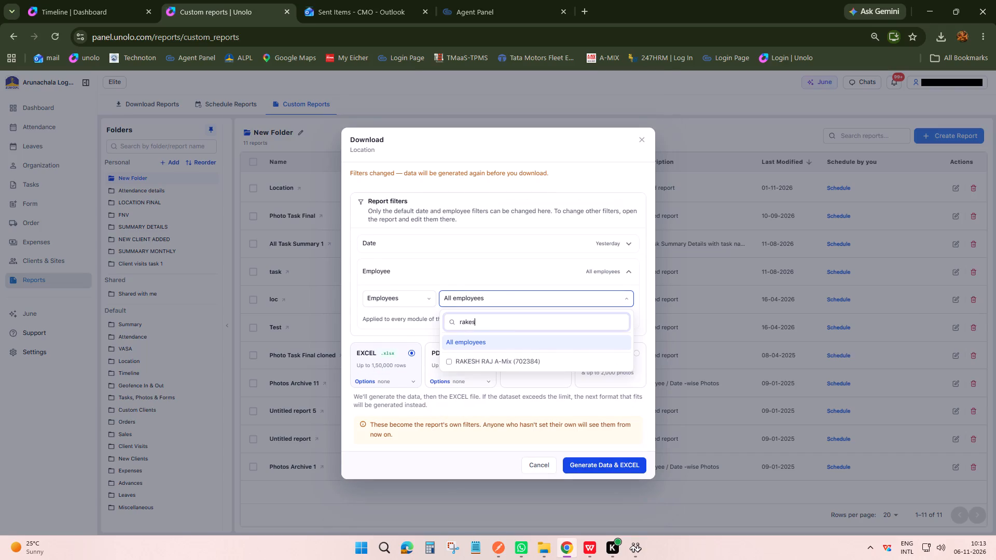
Generate the Location report's Excel data for the A-Mix employee Rakesh, leaving the date at yesterday.
{"action": "left_click", "coordinate": [489, 359]}
{"action": "left_click", "coordinate": [600, 473]}
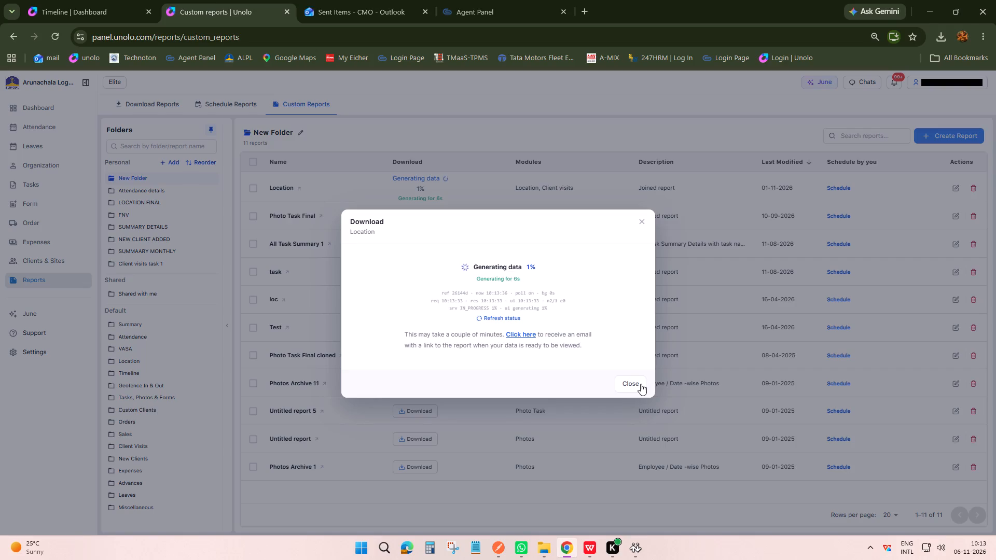
{"action": "left_click", "coordinate": [641, 384]}
{"action": "scroll", "coordinate": [613, 265], "scroll_direction": "up", "scroll_amount": 4}
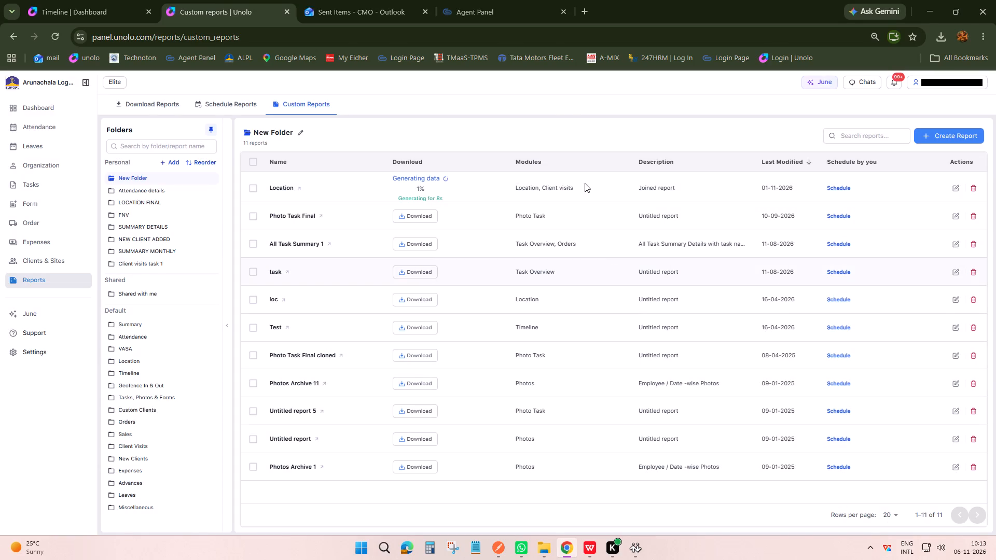
{"action": "left_click", "coordinate": [553, 89]}
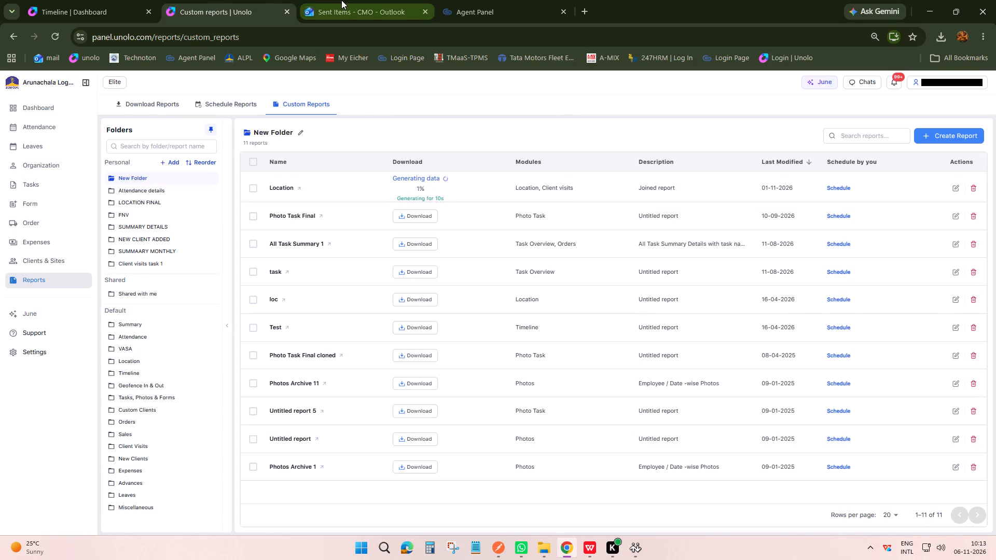
Examine the halts, tasks and forms in Rakesh's Unolo timeline for 05-11-2026, starting from the punch-in.
{"action": "left_click", "coordinate": [48, 4]}
{"action": "scroll", "coordinate": [266, 333], "scroll_direction": "down", "scroll_amount": 1}
{"action": "scroll", "coordinate": [266, 333], "scroll_direction": "up", "scroll_amount": 3}
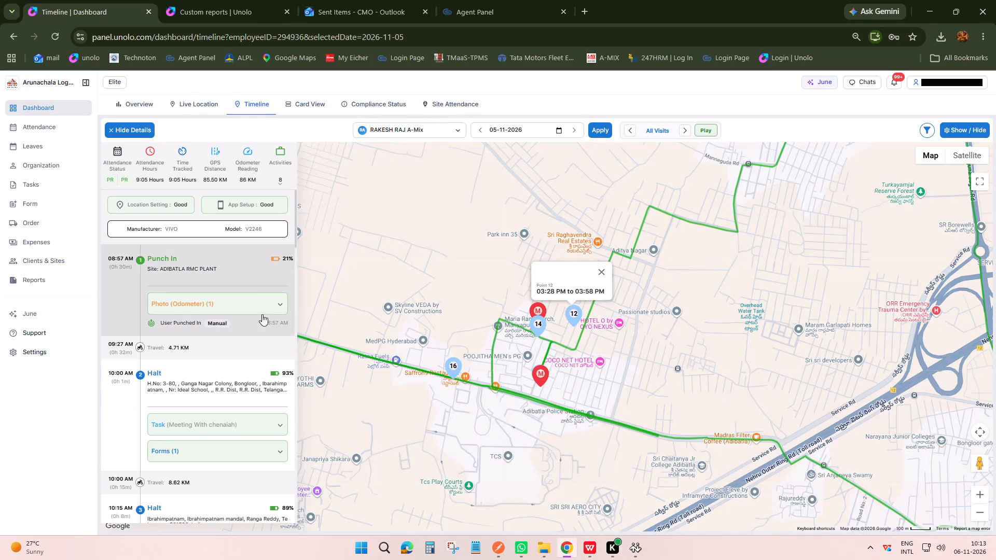
{"action": "left_click", "coordinate": [246, 260]}
{"action": "scroll", "coordinate": [219, 365], "scroll_direction": "down", "scroll_amount": 3}
{"action": "scroll", "coordinate": [219, 368], "scroll_direction": "up", "scroll_amount": 1}
{"action": "scroll", "coordinate": [217, 368], "scroll_direction": "down", "scroll_amount": 1}
{"action": "scroll", "coordinate": [217, 368], "scroll_direction": "up", "scroll_amount": 1}
{"action": "scroll", "coordinate": [217, 368], "scroll_direction": "down", "scroll_amount": 8}
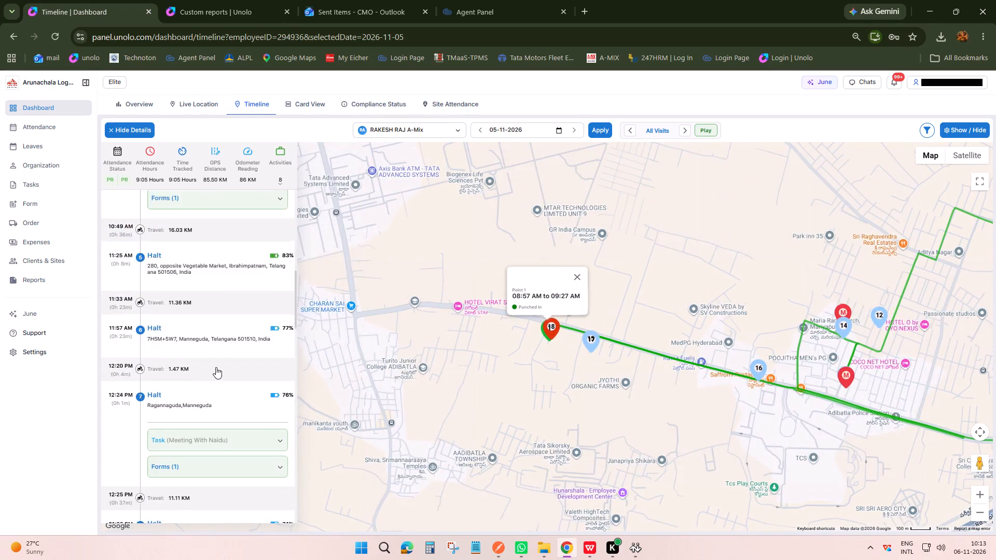
{"action": "scroll", "coordinate": [216, 367], "scroll_direction": "down", "scroll_amount": 5}
{"action": "scroll", "coordinate": [214, 375], "scroll_direction": "up", "scroll_amount": 1}
{"action": "scroll", "coordinate": [214, 375], "scroll_direction": "down", "scroll_amount": 3}
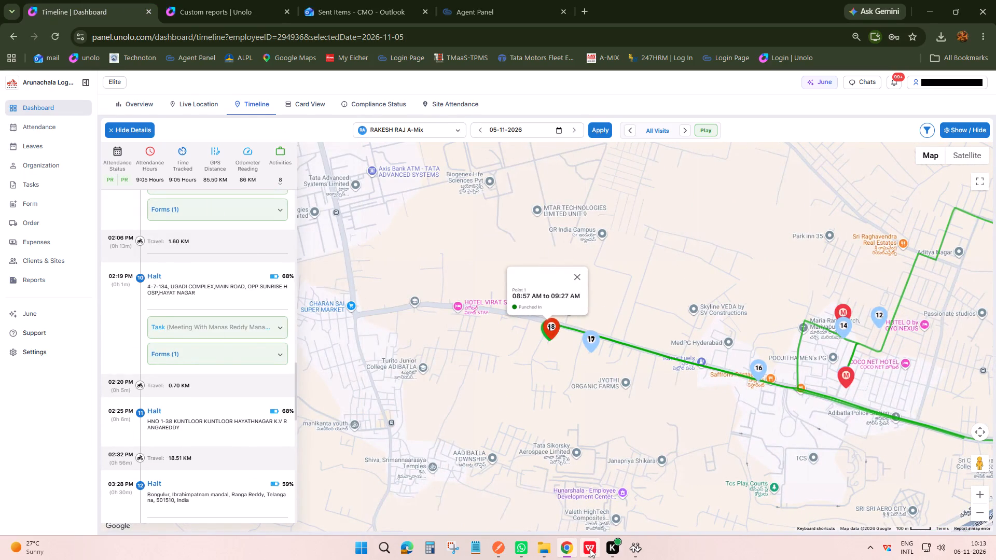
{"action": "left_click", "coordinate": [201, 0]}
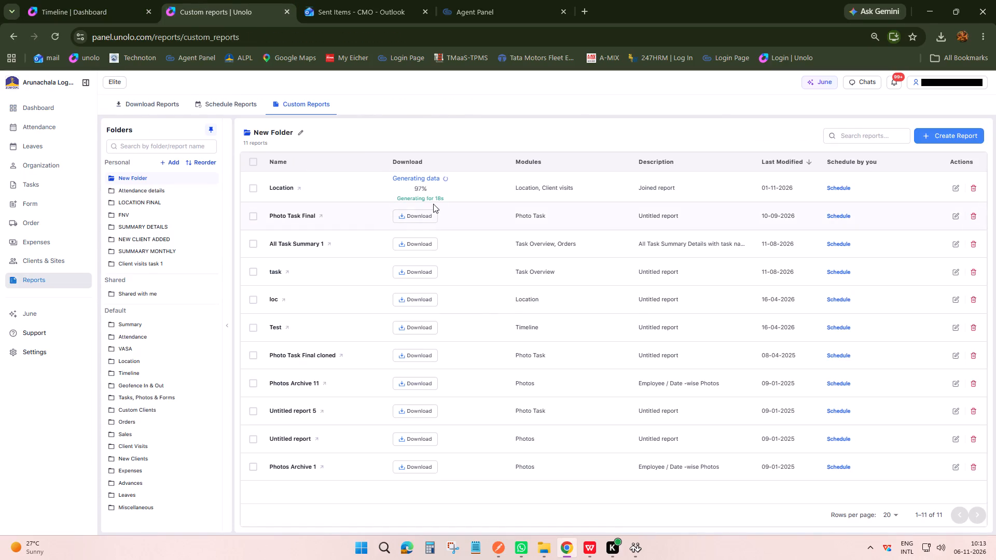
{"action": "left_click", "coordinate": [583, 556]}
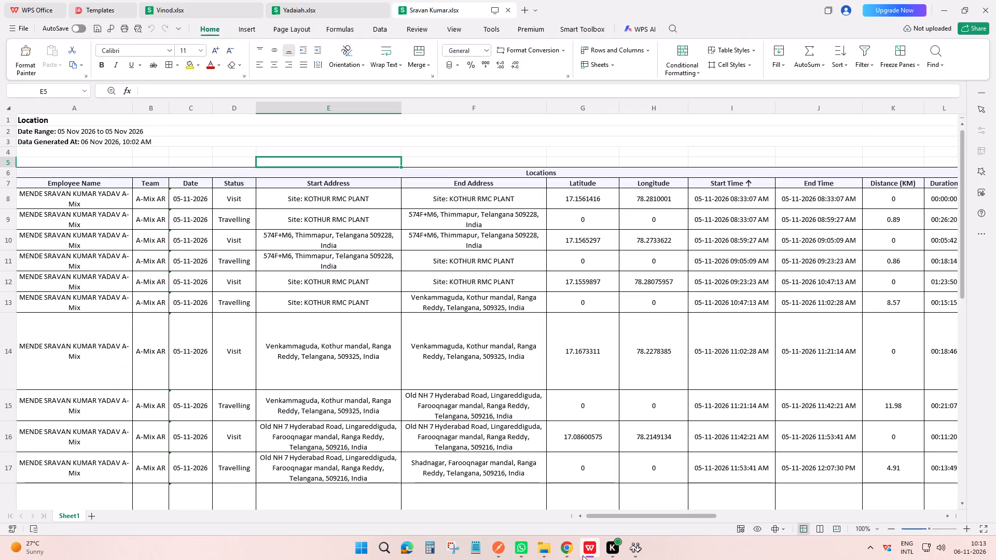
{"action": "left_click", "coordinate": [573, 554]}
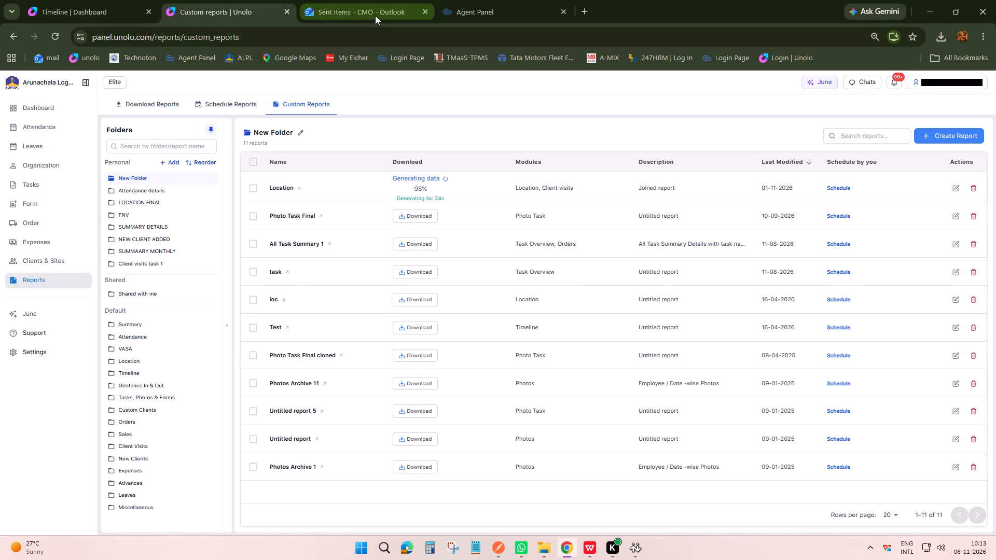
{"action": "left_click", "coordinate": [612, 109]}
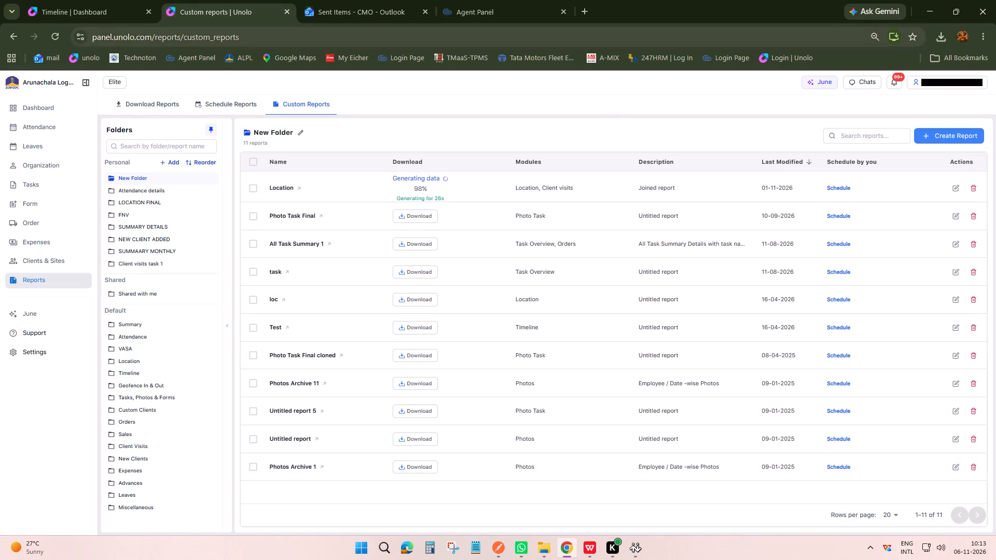
Read the afternoon halts in Rakesh's Unolo timeline down to the punch-out at the Adibatla RMC plant.
{"action": "left_click", "coordinate": [92, 3]}
{"action": "scroll", "coordinate": [217, 362], "scroll_direction": "down", "scroll_amount": 10}
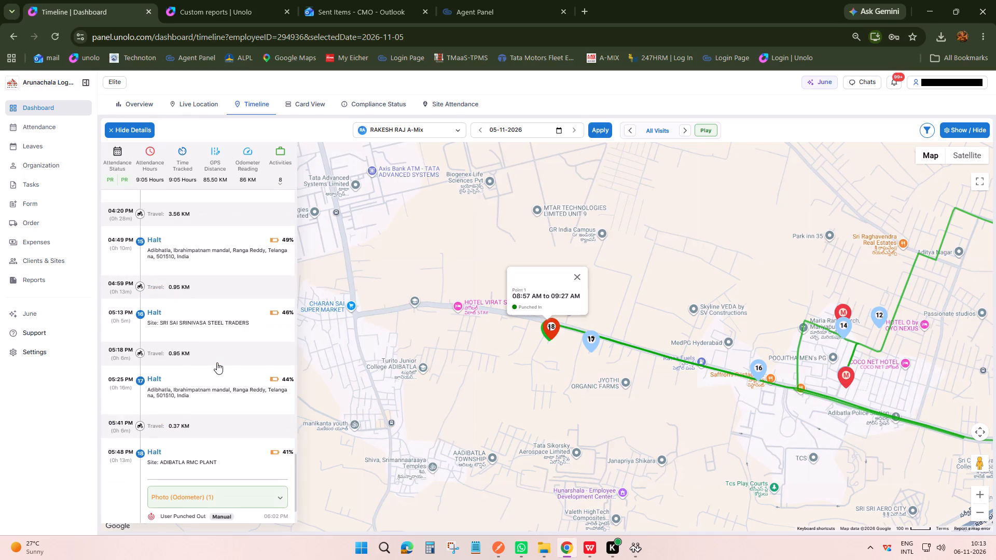
{"action": "scroll", "coordinate": [217, 362], "scroll_direction": "down", "scroll_amount": 5}
{"action": "scroll", "coordinate": [578, 377], "scroll_direction": "up", "scroll_amount": 2}
{"action": "scroll", "coordinate": [578, 377], "scroll_direction": "down", "scroll_amount": 1}
{"action": "scroll", "coordinate": [578, 377], "scroll_direction": "up", "scroll_amount": 1}
Trace Rakesh's travel route on the timeline map from Adibatla past halt 2 toward halts 4 and 5.
{"action": "left_click_drag", "start_coordinate": [666, 384], "coordinate": [516, 331]}
{"action": "scroll", "coordinate": [516, 331], "scroll_direction": "down", "scroll_amount": 4}
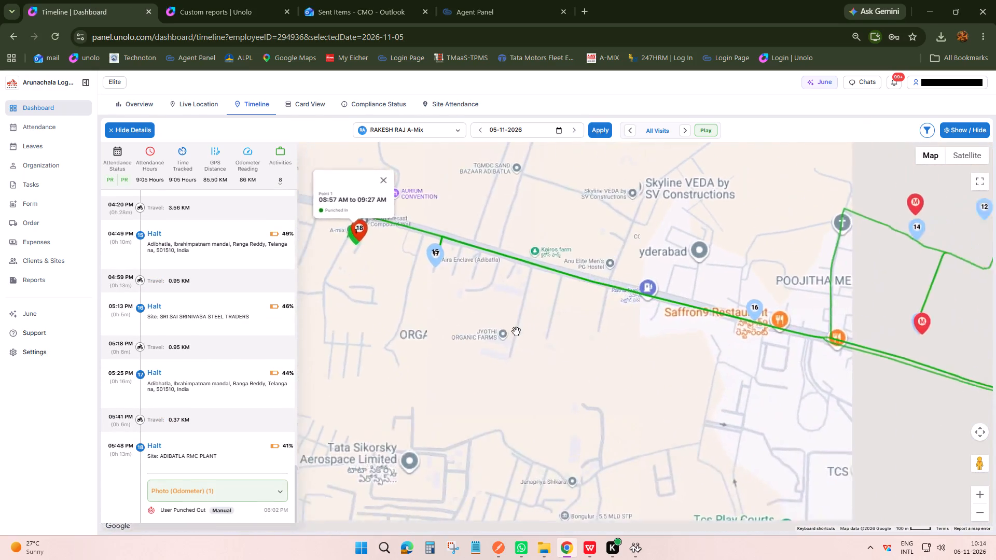
{"action": "left_click_drag", "start_coordinate": [667, 367], "coordinate": [565, 320]}
{"action": "left_click_drag", "start_coordinate": [627, 317], "coordinate": [510, 375]}
{"action": "scroll", "coordinate": [509, 375], "scroll_direction": "down", "scroll_amount": 4}
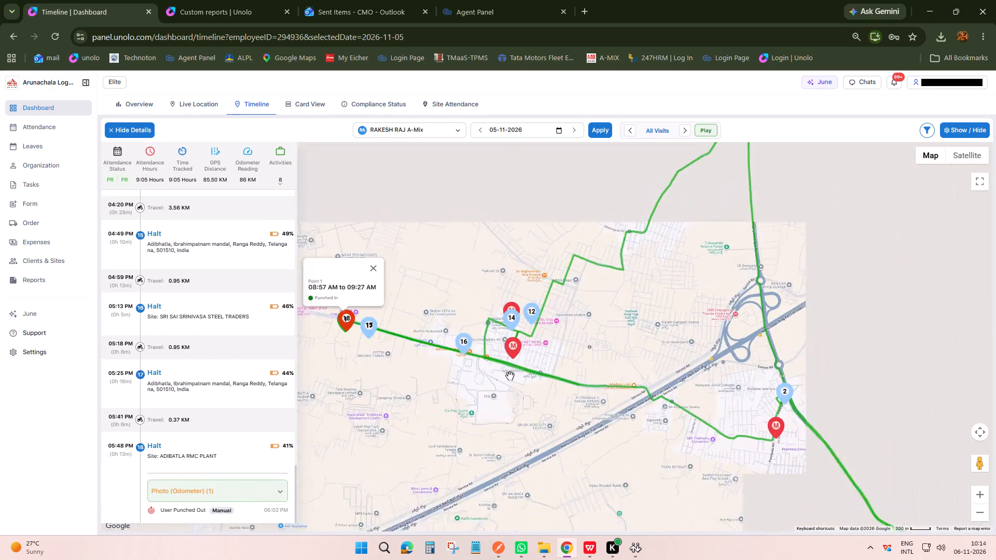
{"action": "left_click_drag", "start_coordinate": [644, 301], "coordinate": [589, 304]}
{"action": "scroll", "coordinate": [589, 304], "scroll_direction": "down", "scroll_amount": 1}
{"action": "scroll", "coordinate": [589, 304], "scroll_direction": "up", "scroll_amount": 1}
{"action": "scroll", "coordinate": [589, 304], "scroll_direction": "down", "scroll_amount": 2}
{"action": "left_click_drag", "start_coordinate": [679, 416], "coordinate": [670, 394]}
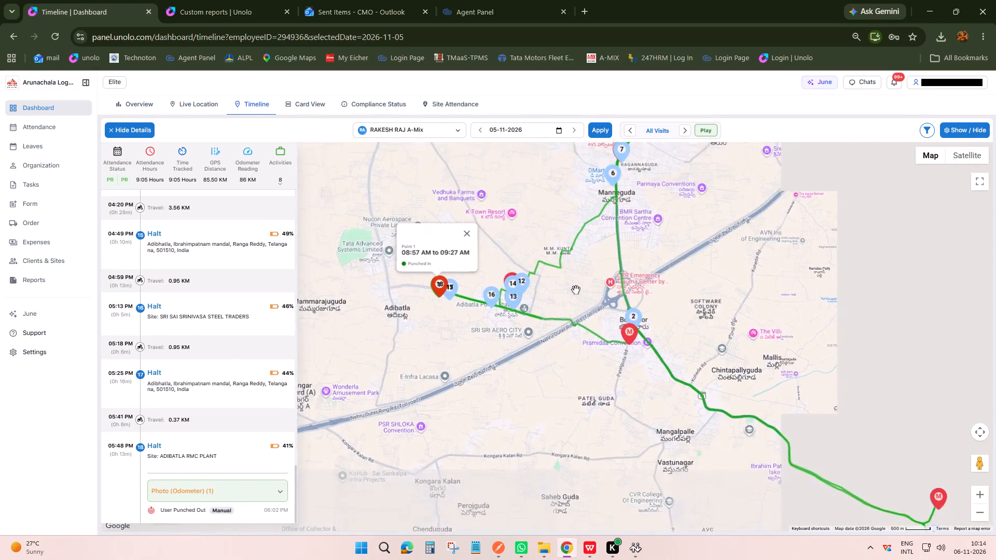
{"action": "scroll", "coordinate": [575, 289], "scroll_direction": "up", "scroll_amount": 3}
{"action": "scroll", "coordinate": [645, 354], "scroll_direction": "up", "scroll_amount": 4}
{"action": "scroll", "coordinate": [722, 372], "scroll_direction": "up", "scroll_amount": 3}
{"action": "left_click_drag", "start_coordinate": [729, 348], "coordinate": [603, 242]}
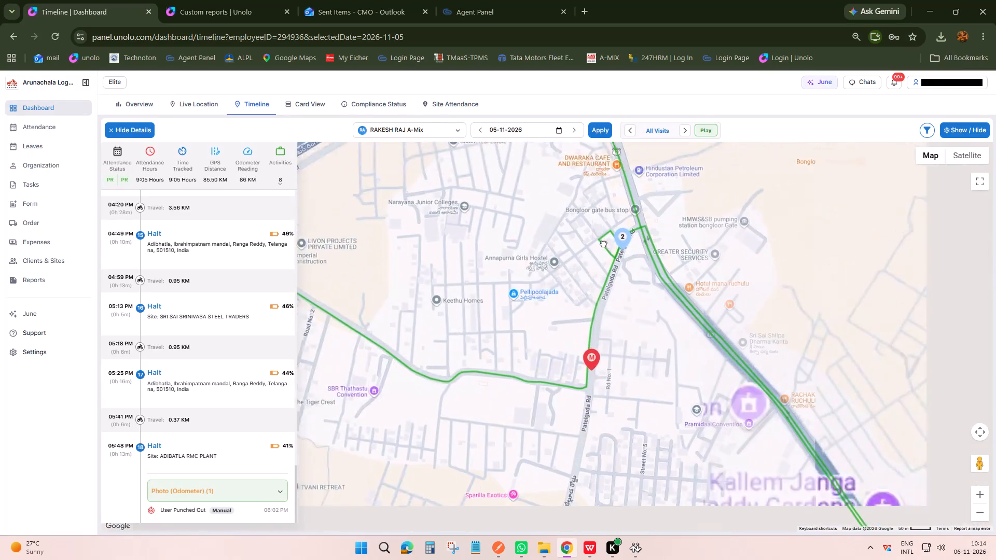
{"action": "left_click_drag", "start_coordinate": [603, 242], "coordinate": [601, 241]}
{"action": "scroll", "coordinate": [601, 241], "scroll_direction": "down", "scroll_amount": 4}
{"action": "left_click_drag", "start_coordinate": [677, 314], "coordinate": [654, 277]}
{"action": "scroll", "coordinate": [654, 277], "scroll_direction": "down", "scroll_amount": 4}
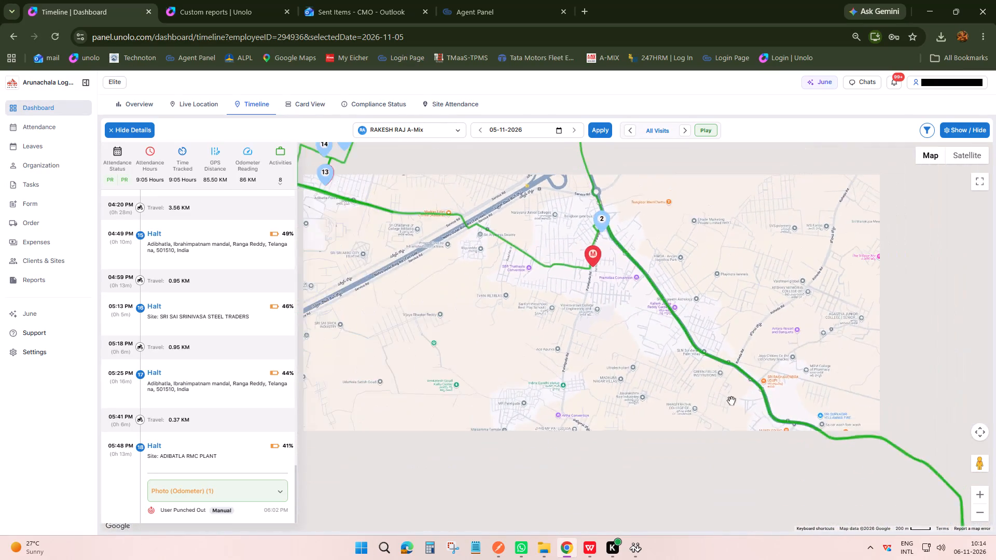
{"action": "left_click_drag", "start_coordinate": [731, 400], "coordinate": [628, 314]}
{"action": "left_click_drag", "start_coordinate": [698, 440], "coordinate": [538, 305]}
{"action": "scroll", "coordinate": [538, 305], "scroll_direction": "down", "scroll_amount": 5}
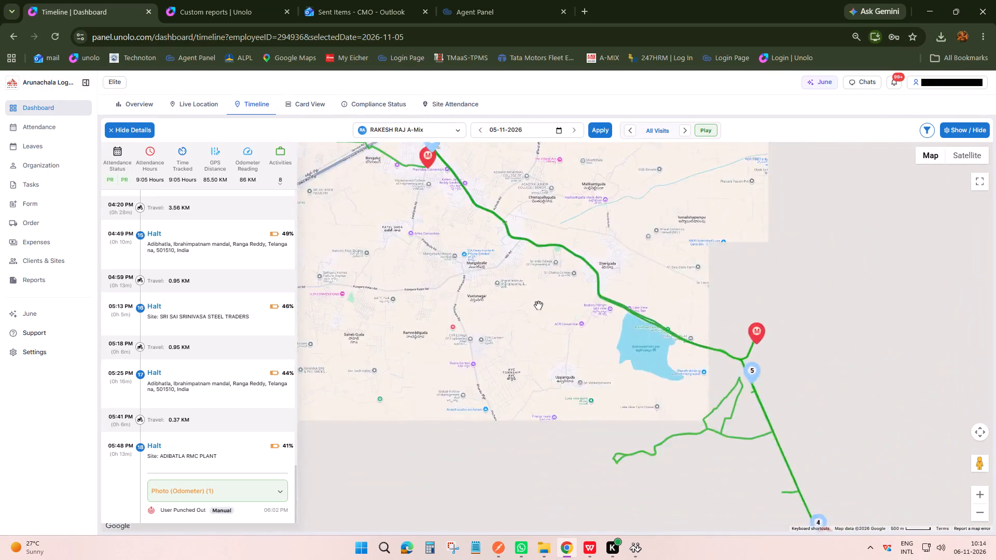
Examine the route and halts 3, 4 and 5 around Ibrahimpatnam on the timeline map.
{"action": "scroll", "coordinate": [538, 305], "scroll_direction": "down", "scroll_amount": 4}
{"action": "scroll", "coordinate": [667, 387], "scroll_direction": "up", "scroll_amount": 2}
{"action": "scroll", "coordinate": [667, 387], "scroll_direction": "down", "scroll_amount": 1}
{"action": "scroll", "coordinate": [667, 387], "scroll_direction": "up", "scroll_amount": 4}
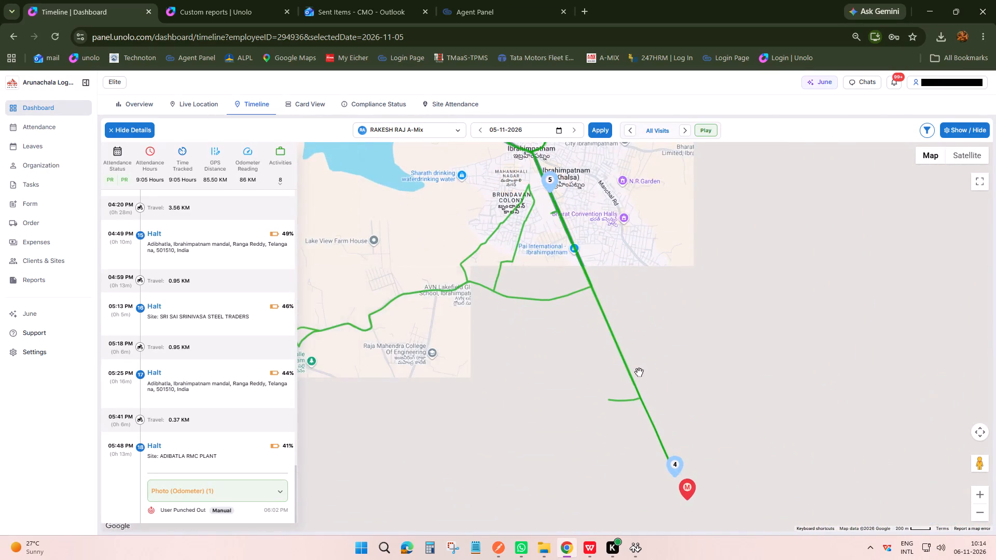
{"action": "scroll", "coordinate": [583, 265], "scroll_direction": "up", "scroll_amount": 3}
{"action": "scroll", "coordinate": [582, 265], "scroll_direction": "down", "scroll_amount": 1}
{"action": "left_click_drag", "start_coordinate": [594, 248], "coordinate": [632, 390]}
{"action": "scroll", "coordinate": [614, 349], "scroll_direction": "up", "scroll_amount": 5}
{"action": "scroll", "coordinate": [605, 324], "scroll_direction": "down", "scroll_amount": 1}
{"action": "scroll", "coordinate": [605, 323], "scroll_direction": "up", "scroll_amount": 1}
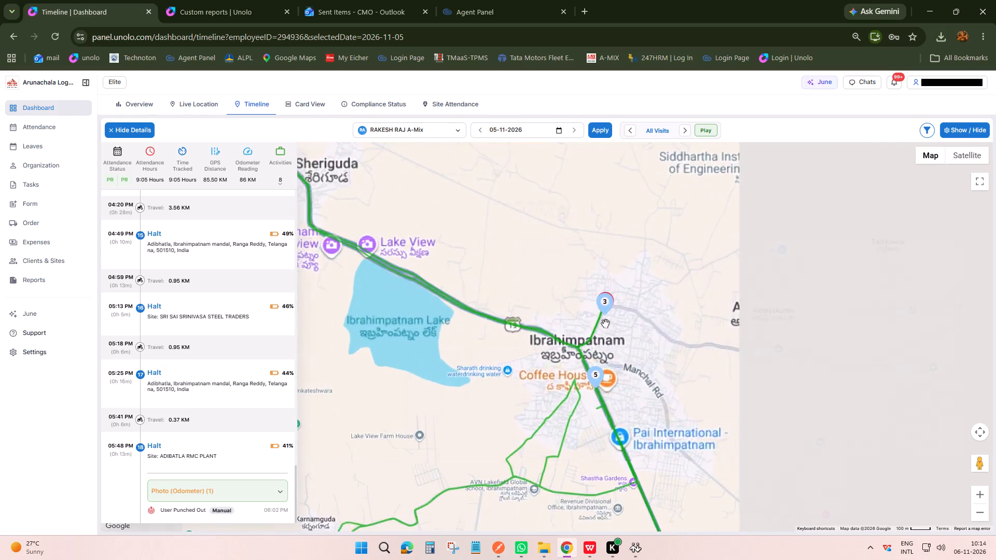
{"action": "scroll", "coordinate": [602, 302], "scroll_direction": "down", "scroll_amount": 1}
{"action": "scroll", "coordinate": [602, 302], "scroll_direction": "up", "scroll_amount": 7}
{"action": "scroll", "coordinate": [602, 302], "scroll_direction": "down", "scroll_amount": 1}
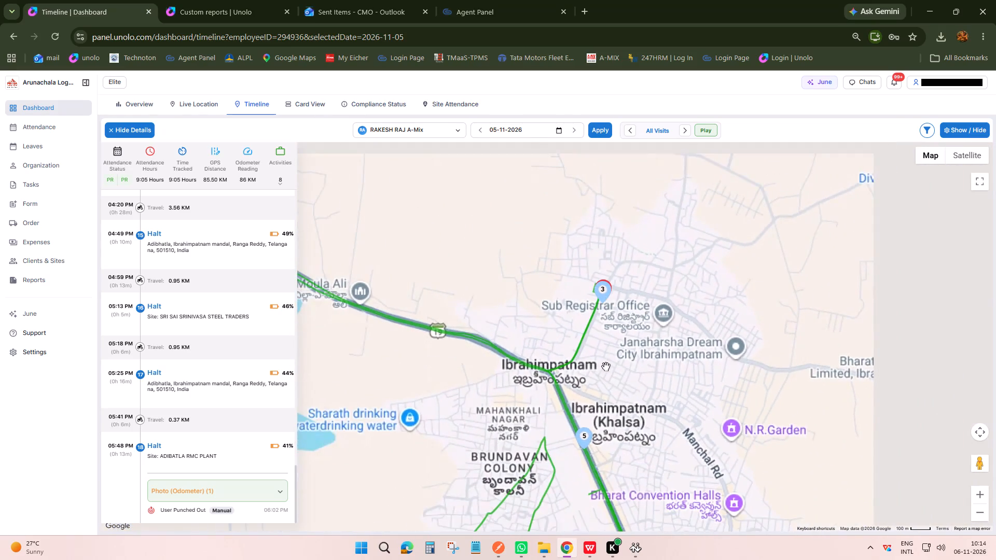
{"action": "scroll", "coordinate": [605, 366], "scroll_direction": "up", "scroll_amount": 4}
{"action": "left_click_drag", "start_coordinate": [608, 297], "coordinate": [656, 457]}
{"action": "scroll", "coordinate": [644, 298], "scroll_direction": "up", "scroll_amount": 3}
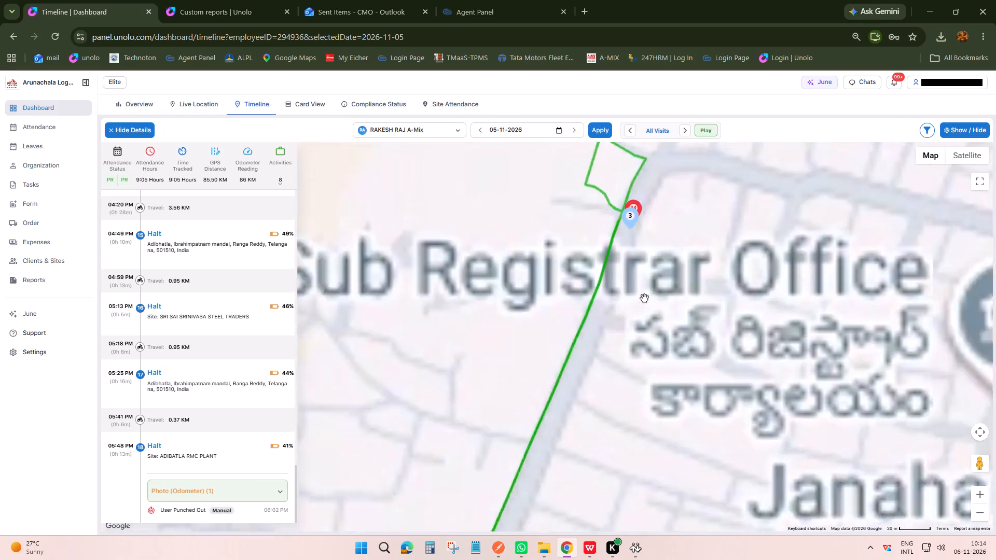
{"action": "scroll", "coordinate": [624, 372], "scroll_direction": "down", "scroll_amount": 4}
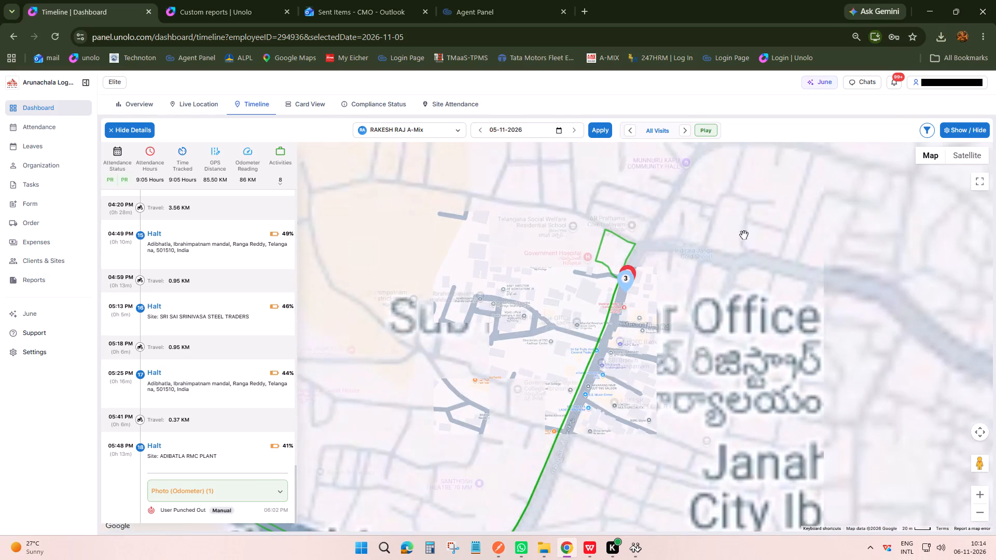
Inspect the surroundings of halt 3 near MRO Office Road on the satellite map.
{"action": "left_click", "coordinate": [963, 159]}
{"action": "scroll", "coordinate": [673, 276], "scroll_direction": "up", "scroll_amount": 3}
{"action": "scroll", "coordinate": [564, 301], "scroll_direction": "up", "scroll_amount": 1}
{"action": "scroll", "coordinate": [564, 301], "scroll_direction": "down", "scroll_amount": 1}
{"action": "scroll", "coordinate": [564, 301], "scroll_direction": "up", "scroll_amount": 1}
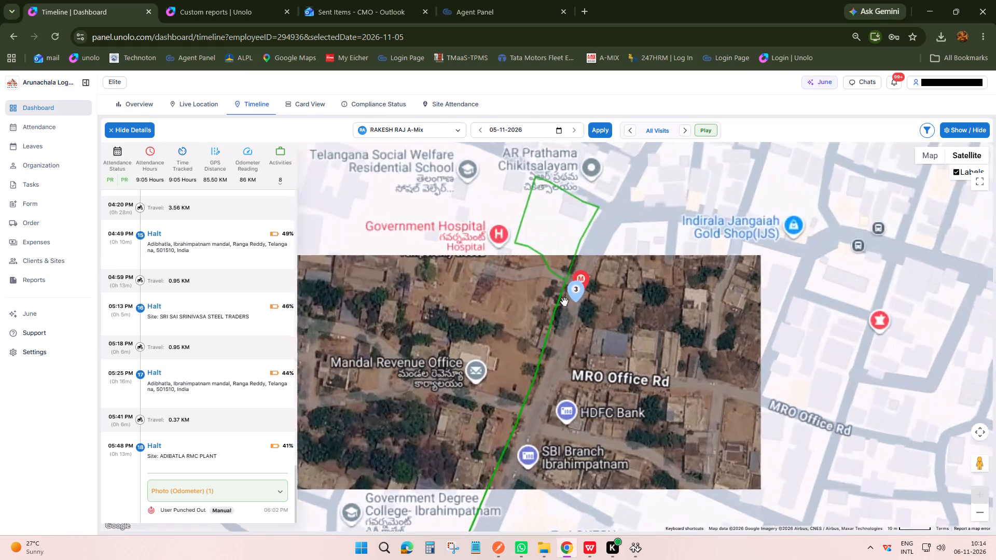
{"action": "scroll", "coordinate": [564, 301], "scroll_direction": "up", "scroll_amount": 4}
{"action": "scroll", "coordinate": [565, 329], "scroll_direction": "down", "scroll_amount": 5}
{"action": "scroll", "coordinate": [566, 338], "scroll_direction": "up", "scroll_amount": 1}
{"action": "scroll", "coordinate": [566, 338], "scroll_direction": "down", "scroll_amount": 2}
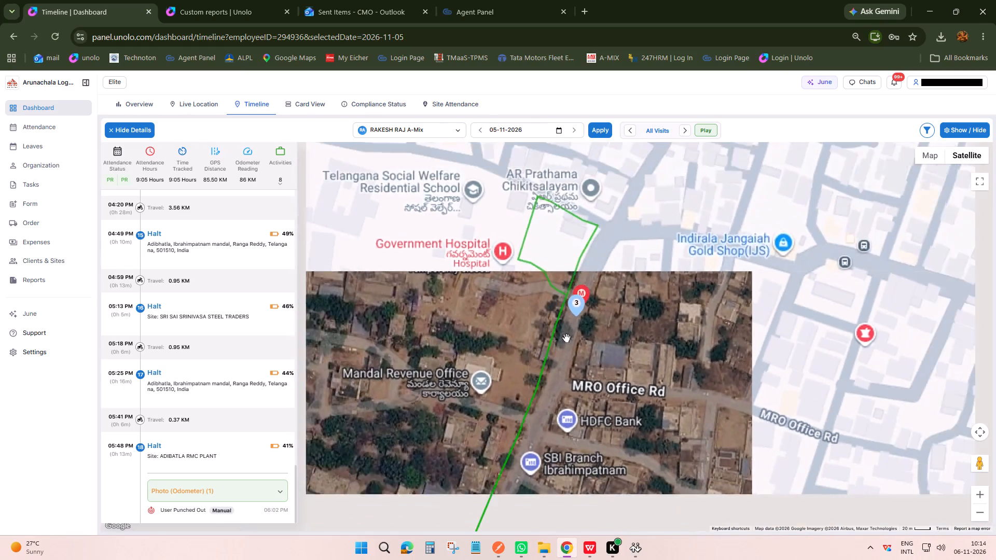
Download the generated Location report for Rakesh as an Excel file and open it in WPS.
{"action": "left_click", "coordinate": [181, 0]}
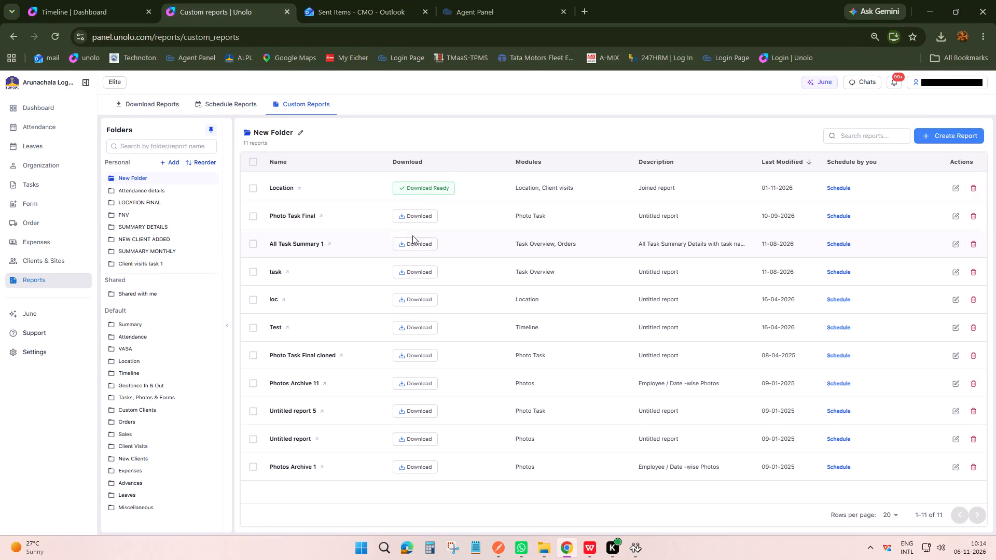
{"action": "left_click", "coordinate": [429, 194]}
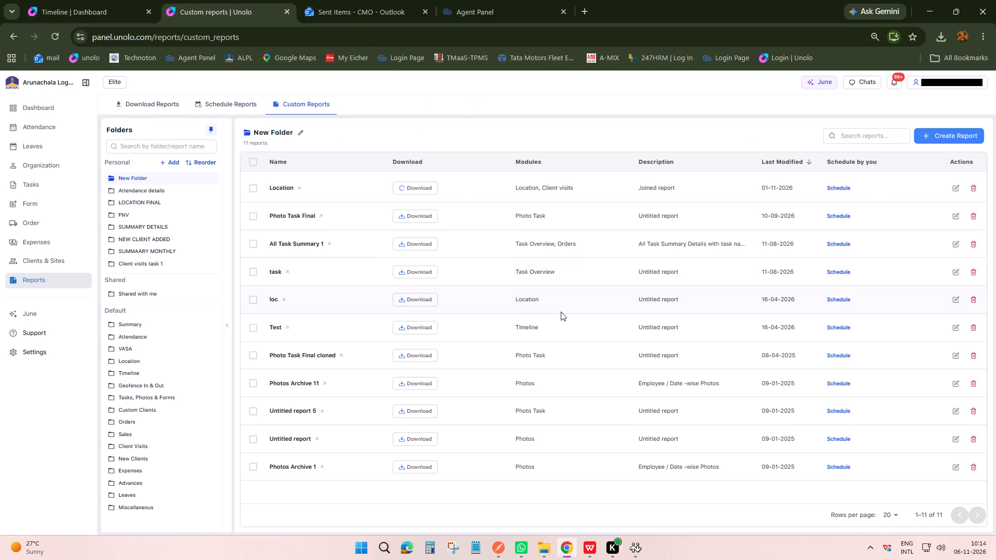
{"action": "left_click", "coordinate": [619, 448]}
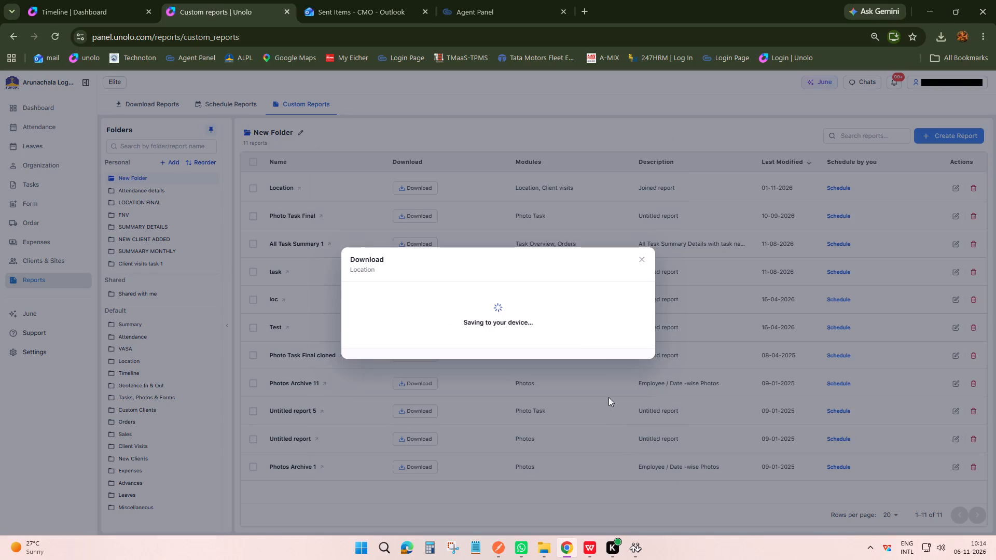
{"action": "left_click", "coordinate": [628, 375]}
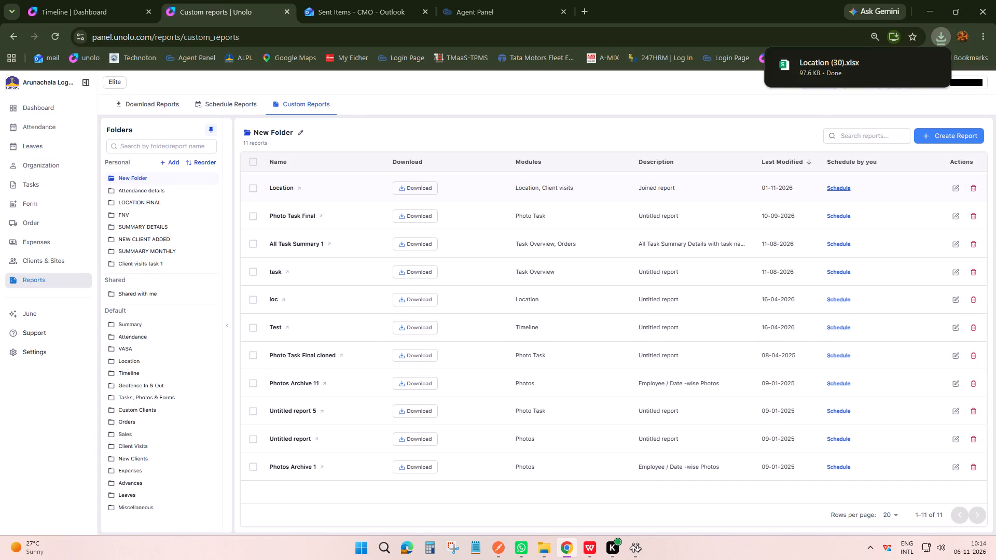
{"action": "left_click", "coordinate": [855, 66]}
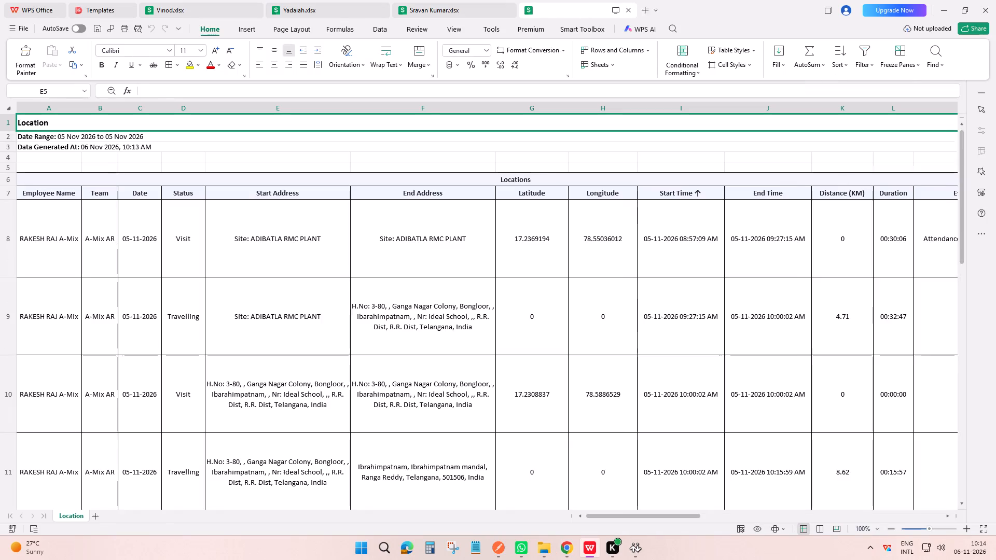
Delete the Manager Name, Designation, Date and Assigned by columns from the client visits section of Location (30).xlsx.
{"action": "scroll", "coordinate": [504, 320], "scroll_direction": "up", "scroll_amount": 3}
{"action": "left_click_drag", "start_coordinate": [638, 515], "coordinate": [683, 505]}
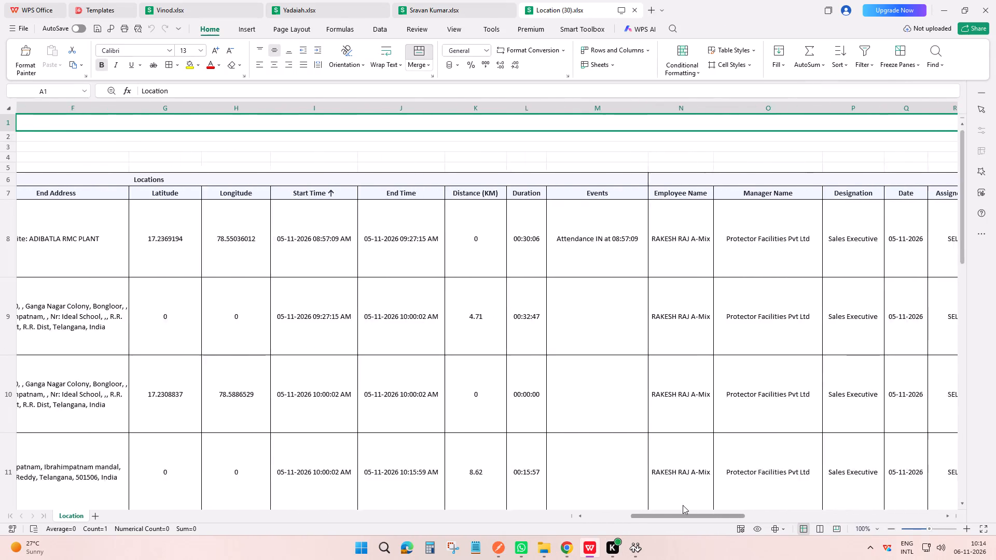
{"action": "left_click_drag", "start_coordinate": [683, 505], "coordinate": [722, 494]}
{"action": "left_click_drag", "start_coordinate": [441, 106], "coordinate": [637, 116]}
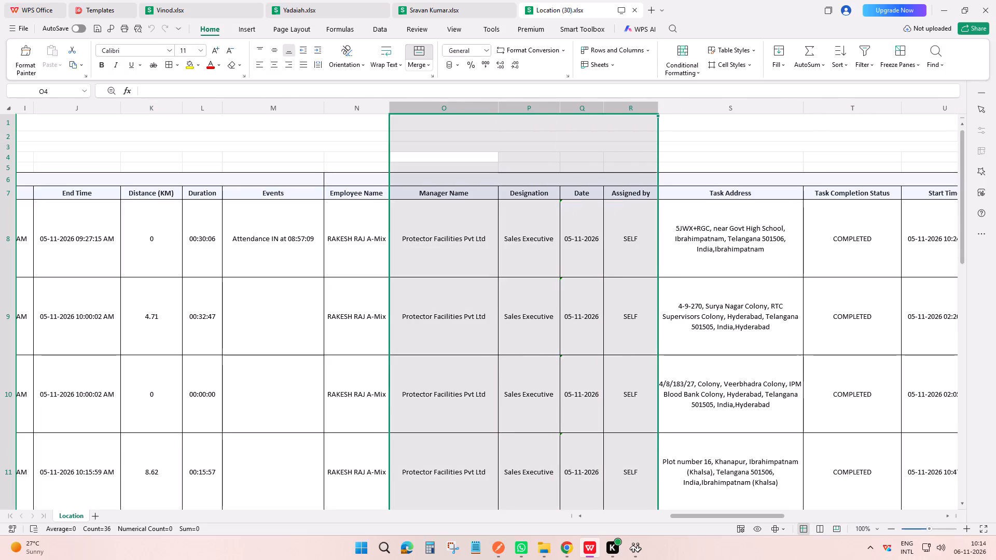
{"action": "key", "text": "ctrl+minus"}
Delete the Add Form column at the end of the client visits section.
{"action": "left_click_drag", "start_coordinate": [702, 513], "coordinate": [925, 501]}
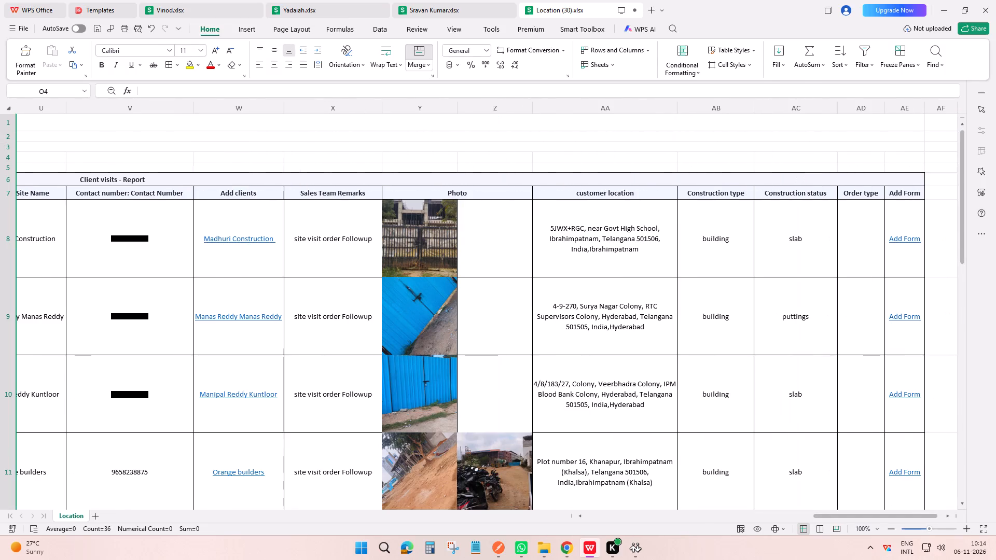
{"action": "left_click", "coordinate": [903, 111]}
{"action": "key", "text": "ctrl+minus"}
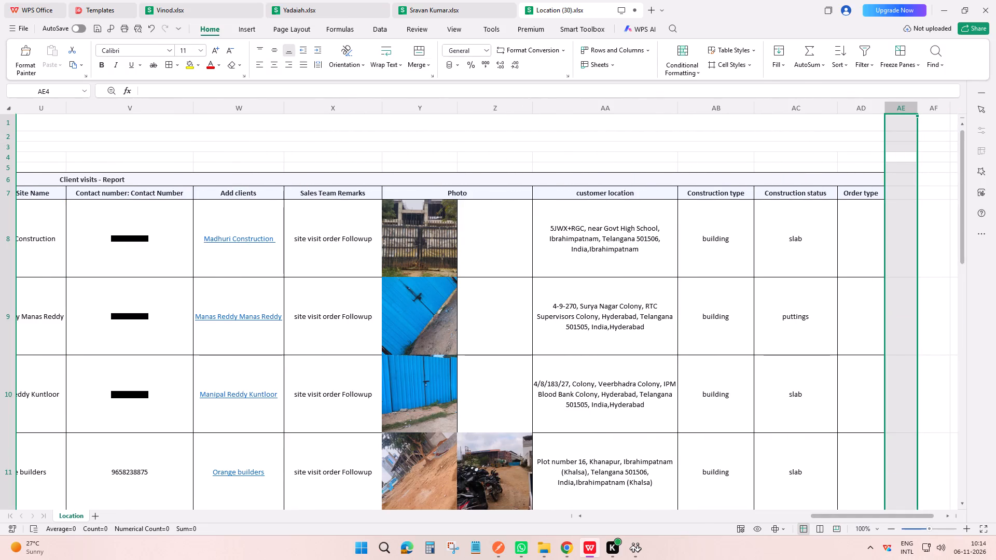
Embed the Madhuri Construction photo into its row 8 cell and convert it back to a floating picture.
{"action": "right_click", "coordinate": [427, 233]}
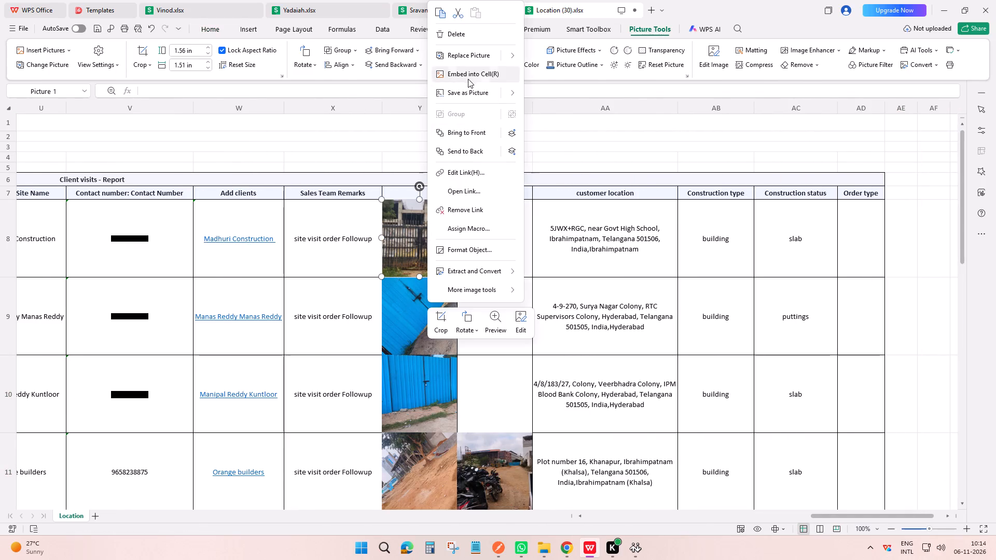
{"action": "left_click", "coordinate": [468, 78]}
{"action": "right_click", "coordinate": [430, 240]}
{"action": "left_click", "coordinate": [481, 90]}
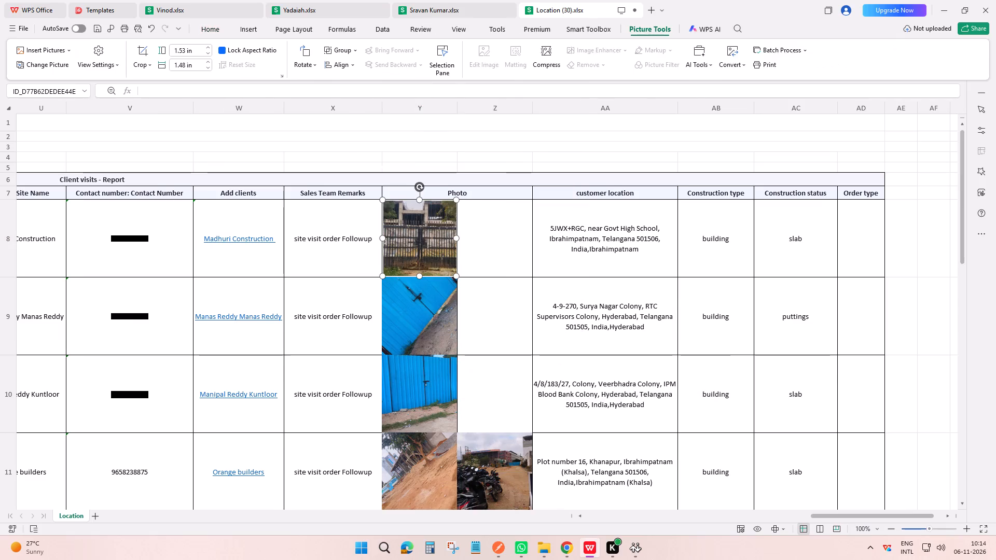
Embed all the floating client visit photos into their Photo cells.
{"action": "left_click", "coordinate": [490, 222]}
{"action": "left_click", "coordinate": [550, 250]}
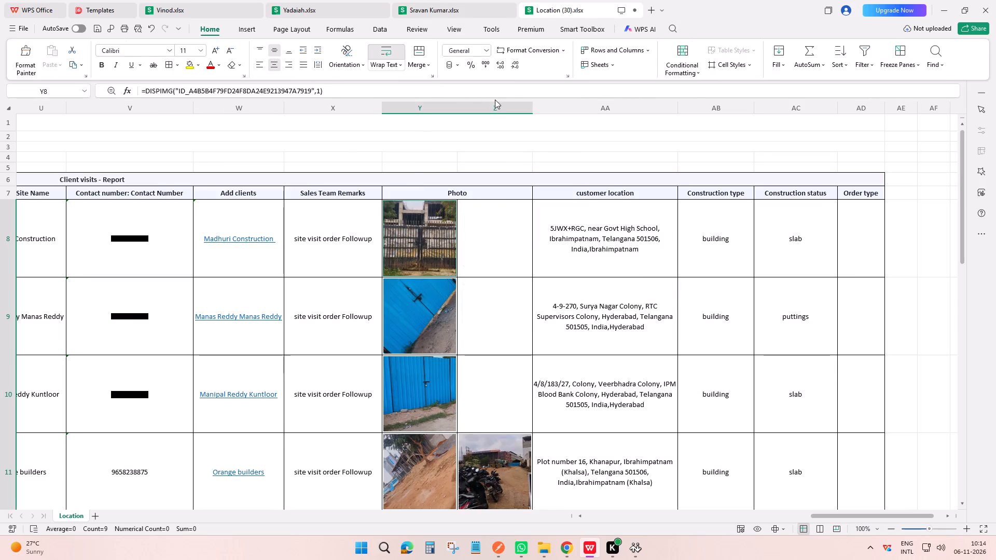
Delete the second Photo column, just before customer location, from the client visits section.
{"action": "left_click", "coordinate": [496, 100]}
{"action": "left_click", "coordinate": [496, 105]}
{"action": "key", "text": "ctrl+minus"}
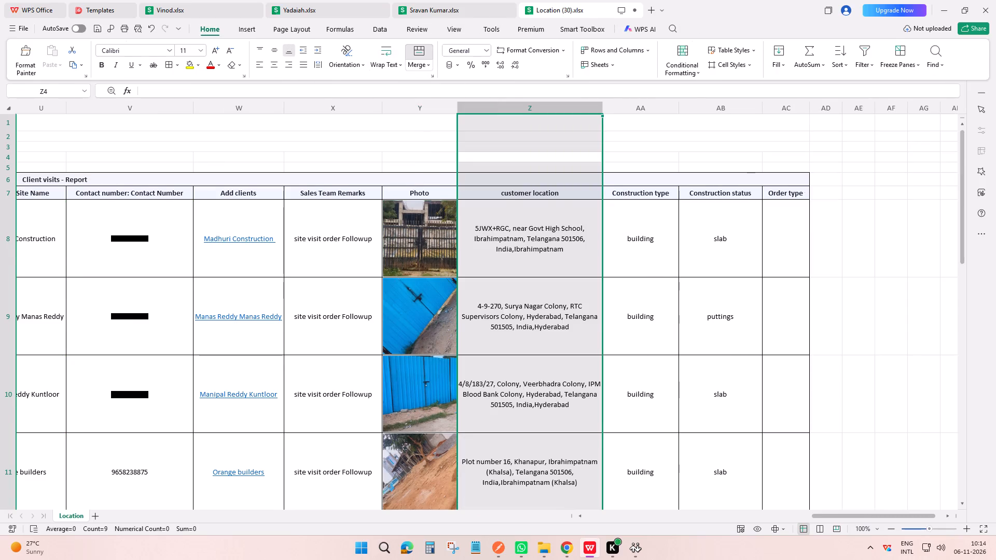
Copy the entire Location (30).xlsx sheet into a new blank workbook, keeping the source column widths.
{"action": "scroll", "coordinate": [530, 260], "scroll_direction": "up", "scroll_amount": 1}
{"action": "scroll", "coordinate": [530, 260], "scroll_direction": "down", "scroll_amount": 3}
{"action": "left_click_drag", "start_coordinate": [822, 516], "coordinate": [461, 497]}
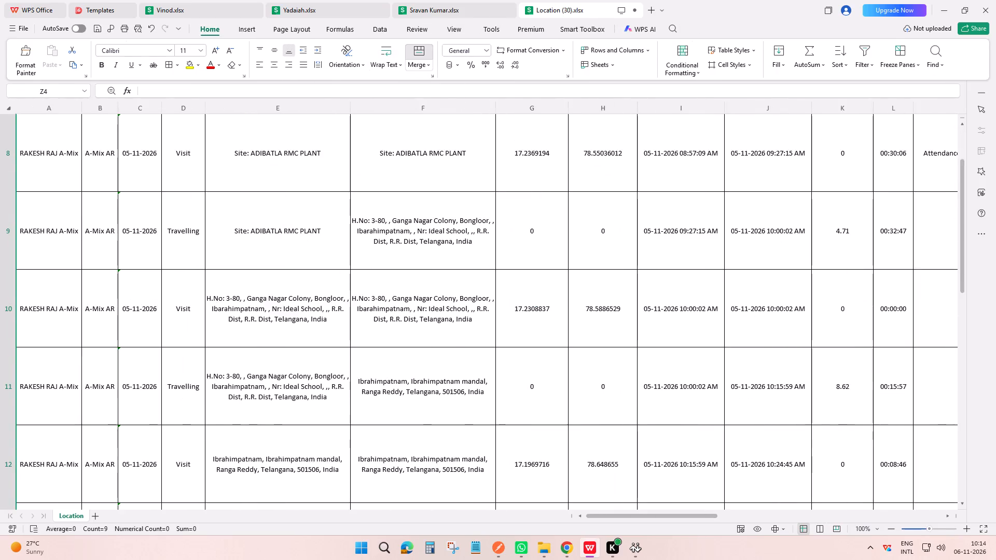
{"action": "scroll", "coordinate": [447, 421], "scroll_direction": "up", "scroll_amount": 3}
{"action": "scroll", "coordinate": [447, 421], "scroll_direction": "down", "scroll_amount": 1}
{"action": "scroll", "coordinate": [419, 369], "scroll_direction": "up", "scroll_amount": 7}
{"action": "scroll", "coordinate": [419, 369], "scroll_direction": "down", "scroll_amount": 1}
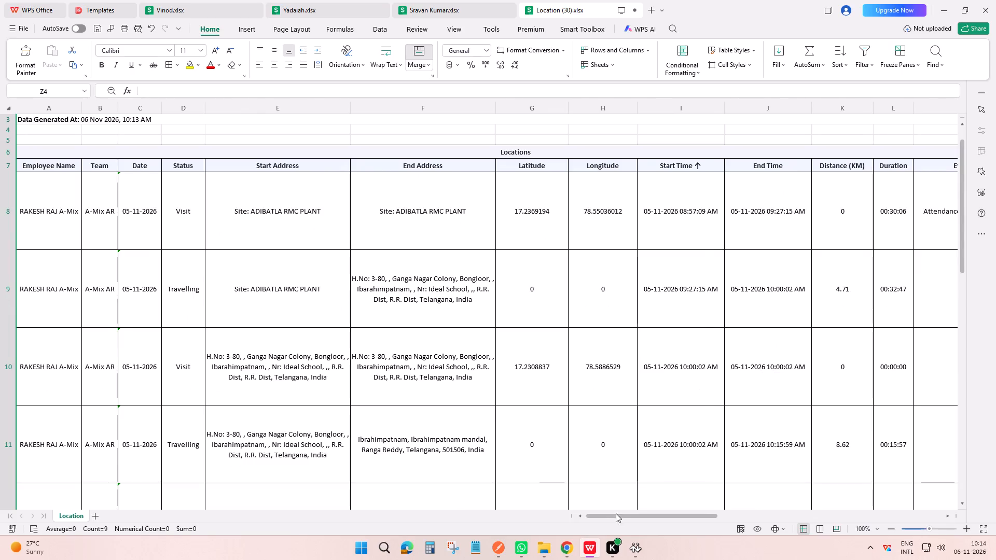
{"action": "left_click_drag", "start_coordinate": [616, 513], "coordinate": [862, 502]}
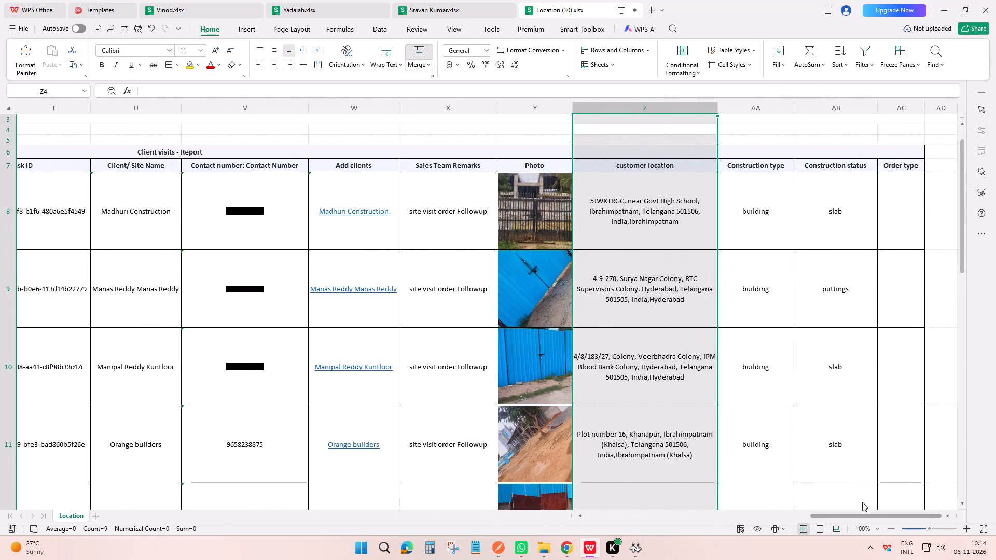
{"action": "left_click_drag", "start_coordinate": [862, 502], "coordinate": [382, 478]}
{"action": "scroll", "coordinate": [127, 201], "scroll_direction": "up", "scroll_amount": 3}
{"action": "left_click", "coordinate": [11, 111]}
{"action": "key", "text": "ctrl+c"}
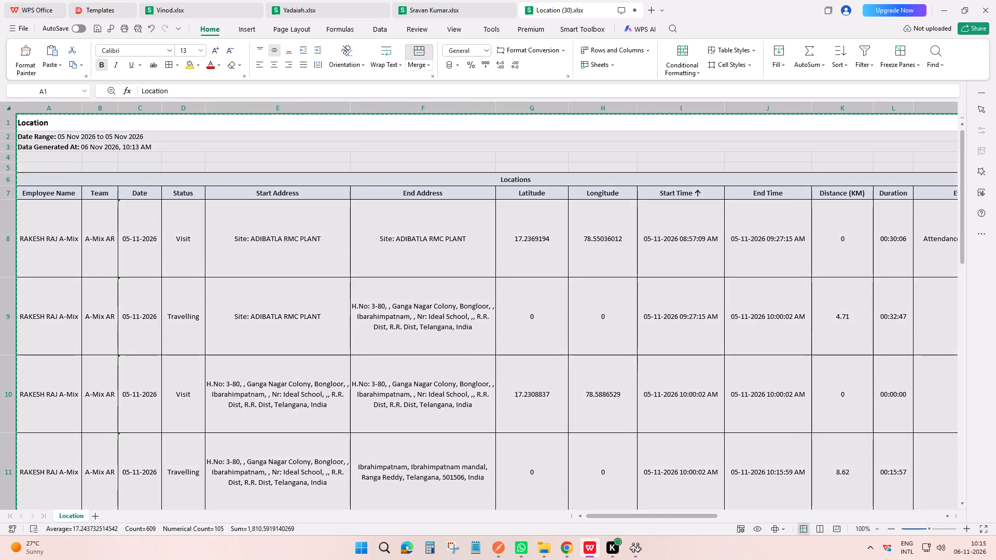
{"action": "left_click", "coordinate": [663, 11]}
{"action": "left_click", "coordinate": [683, 111]}
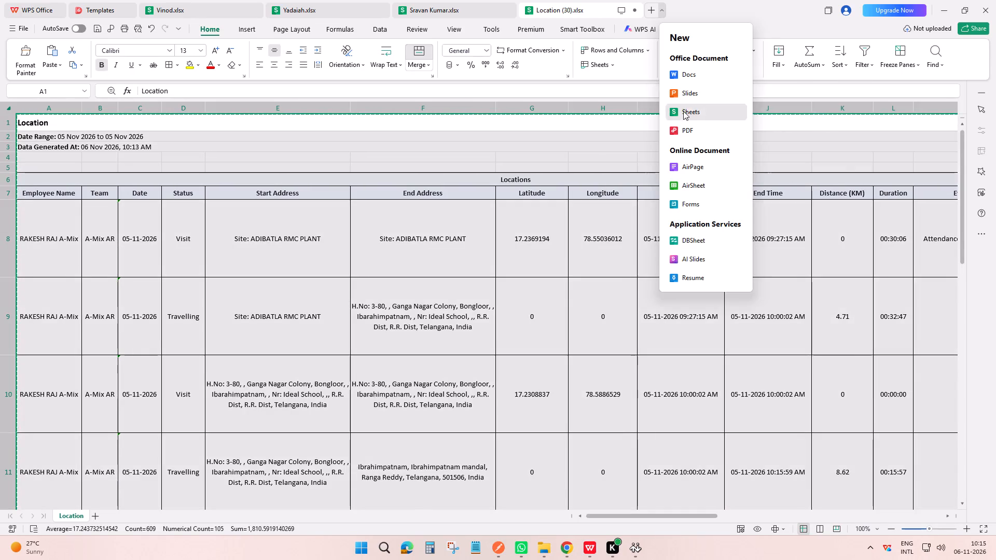
{"action": "key", "text": "ctrl+v"}
{"action": "left_click", "coordinate": [944, 123]}
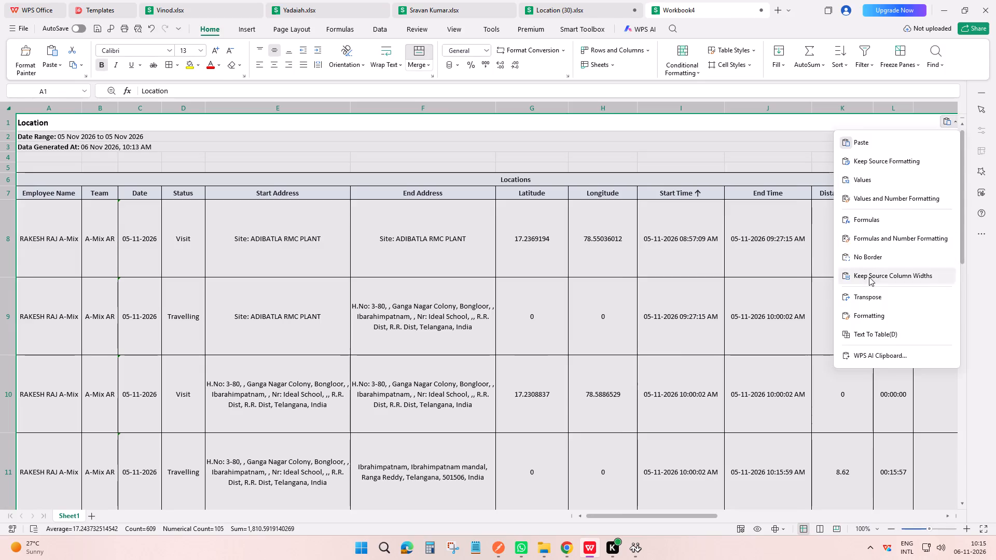
{"action": "left_click", "coordinate": [869, 277]}
{"action": "left_click", "coordinate": [756, 270]}
Clear all client visit details from Task Address to the last column, from row 8 down, in the new workbook.
{"action": "left_click_drag", "start_coordinate": [669, 515], "coordinate": [767, 503]}
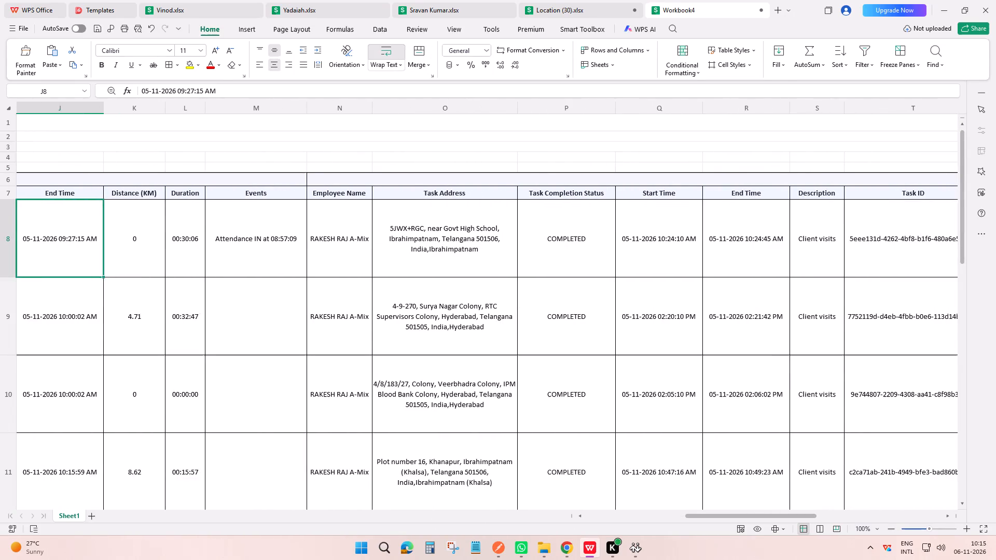
{"action": "left_click", "coordinate": [464, 250]}
{"action": "key", "text": "ctrl+shift+Down"}
{"action": "key", "text": "ctrl+shift+Right"}
{"action": "key", "text": "Delete"}
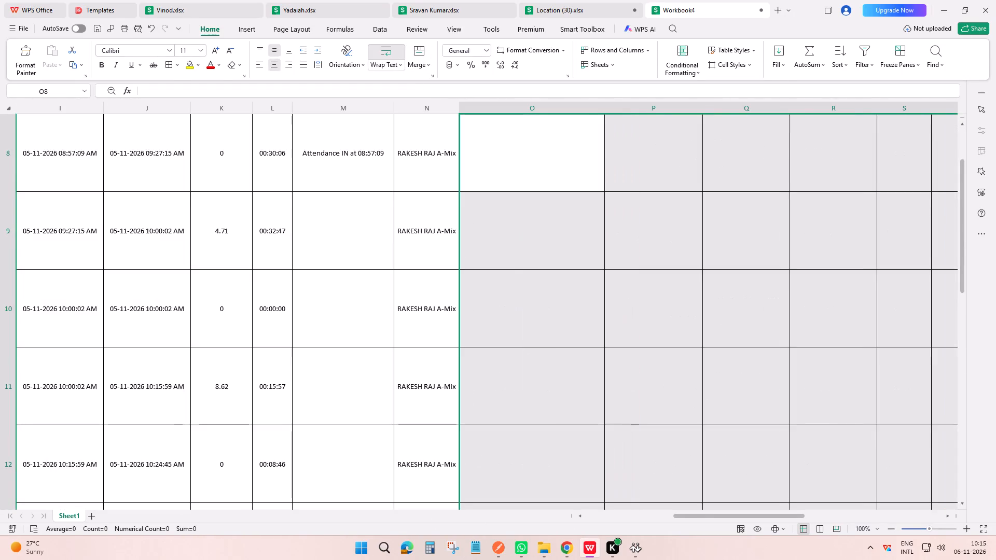
{"action": "scroll", "coordinate": [464, 250], "scroll_direction": "up", "scroll_amount": 4}
{"action": "left_click", "coordinate": [542, 227]}
{"action": "scroll", "coordinate": [502, 348], "scroll_direction": "down", "scroll_amount": 1}
{"action": "scroll", "coordinate": [502, 348], "scroll_direction": "up", "scroll_amount": 1}
{"action": "left_click", "coordinate": [564, 549]}
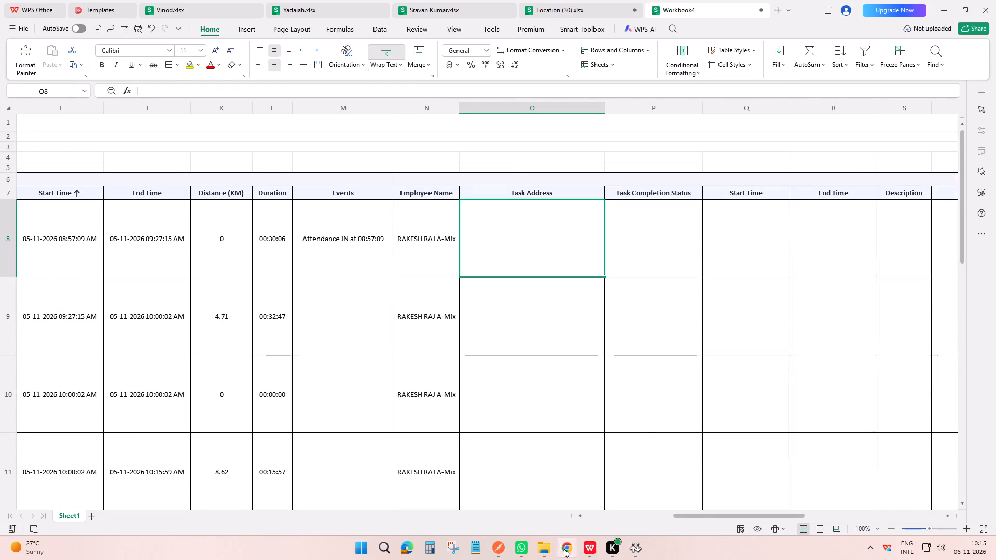
{"action": "left_click", "coordinate": [0, 0]}
{"action": "left_click", "coordinate": [83, 0]}
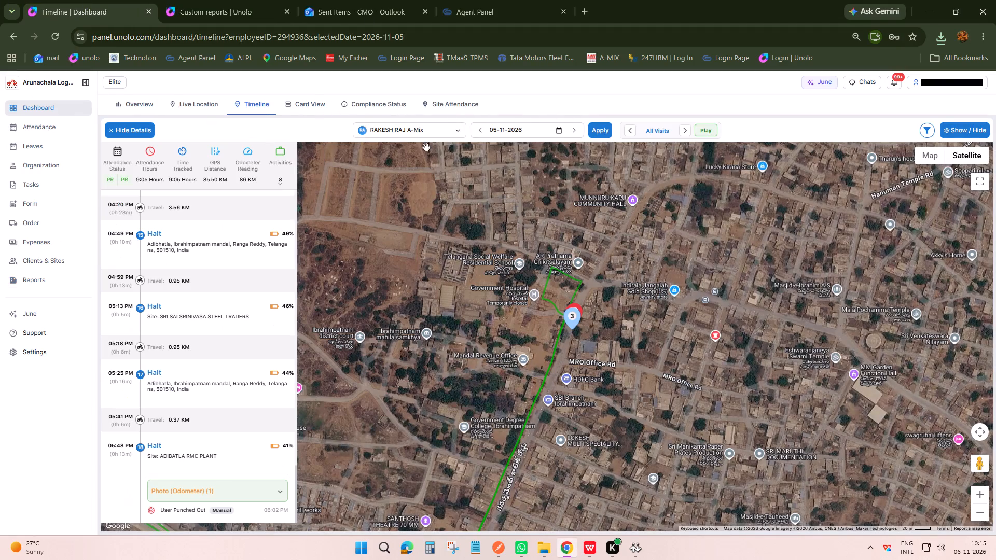
{"action": "scroll", "coordinate": [279, 246], "scroll_direction": "up", "scroll_amount": 14}
{"action": "scroll", "coordinate": [208, 281], "scroll_direction": "down", "scroll_amount": 1}
{"action": "scroll", "coordinate": [208, 281], "scroll_direction": "up", "scroll_amount": 6}
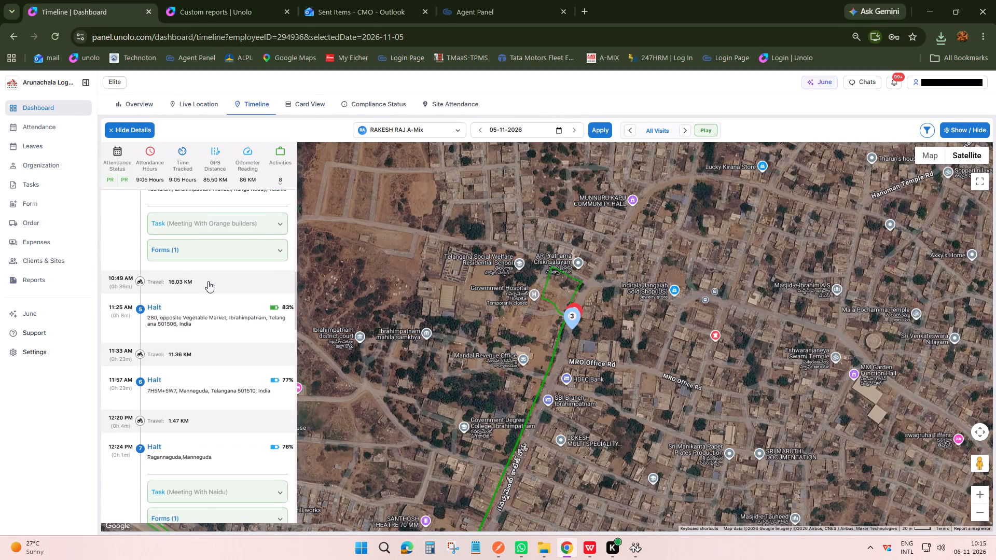
{"action": "scroll", "coordinate": [208, 281], "scroll_direction": "up", "scroll_amount": 1}
{"action": "scroll", "coordinate": [208, 281], "scroll_direction": "down", "scroll_amount": 1}
{"action": "scroll", "coordinate": [208, 281], "scroll_direction": "up", "scroll_amount": 7}
{"action": "scroll", "coordinate": [208, 281], "scroll_direction": "down", "scroll_amount": 1}
{"action": "scroll", "coordinate": [208, 281], "scroll_direction": "up", "scroll_amount": 8}
{"action": "left_click", "coordinate": [214, 265]}
{"action": "scroll", "coordinate": [217, 265], "scroll_direction": "down", "scroll_amount": 1}
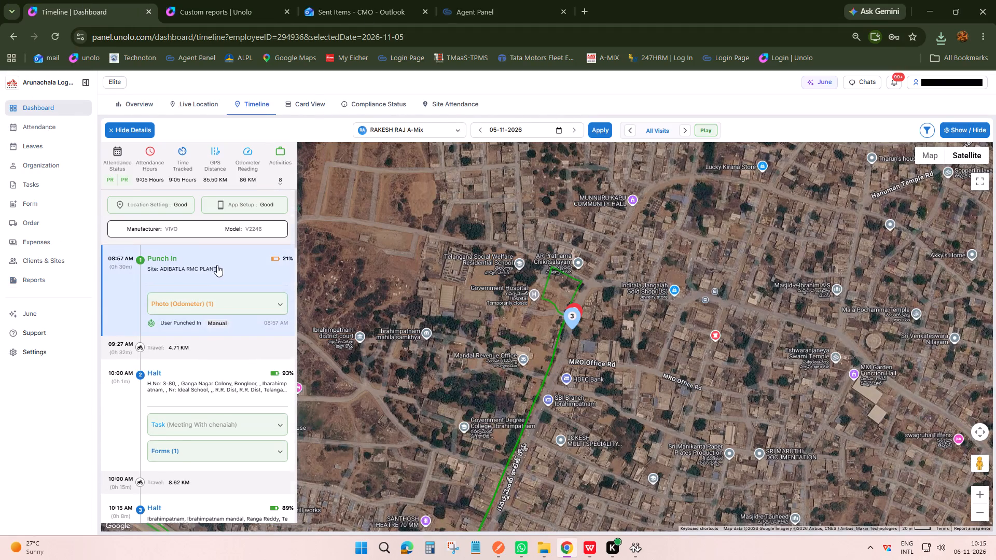
{"action": "scroll", "coordinate": [217, 265], "scroll_direction": "down", "scroll_amount": 1}
{"action": "left_click", "coordinate": [217, 276]}
{"action": "left_click", "coordinate": [257, 373]}
{"action": "scroll", "coordinate": [259, 354], "scroll_direction": "down", "scroll_amount": 1}
{"action": "left_click", "coordinate": [260, 307]}
{"action": "scroll", "coordinate": [256, 326], "scroll_direction": "up", "scroll_amount": 1}
{"action": "scroll", "coordinate": [256, 326], "scroll_direction": "down", "scroll_amount": 3}
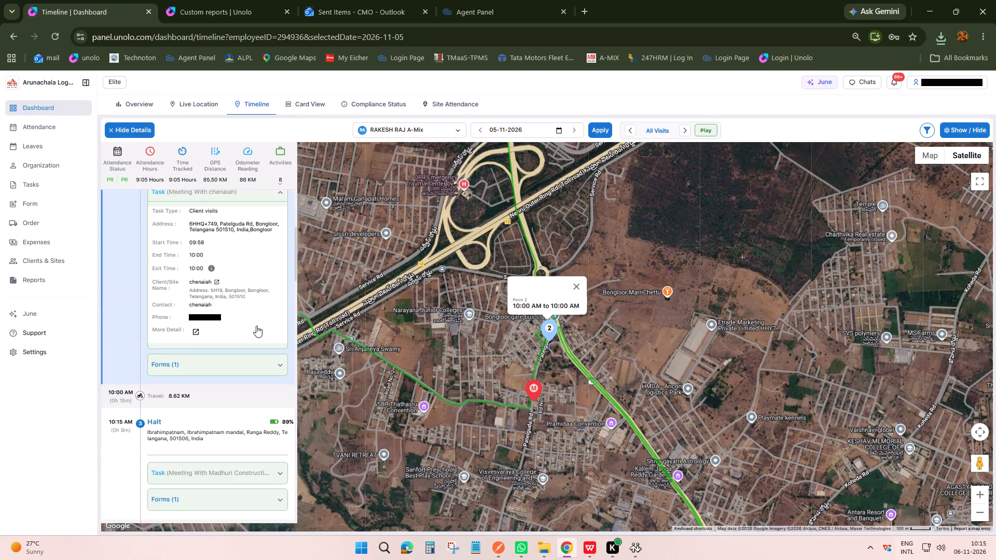
Back in WPS, find the chenaiah visit in Location (30).xlsx and select its details from Task Address onward.
{"action": "left_click", "coordinate": [587, 551]}
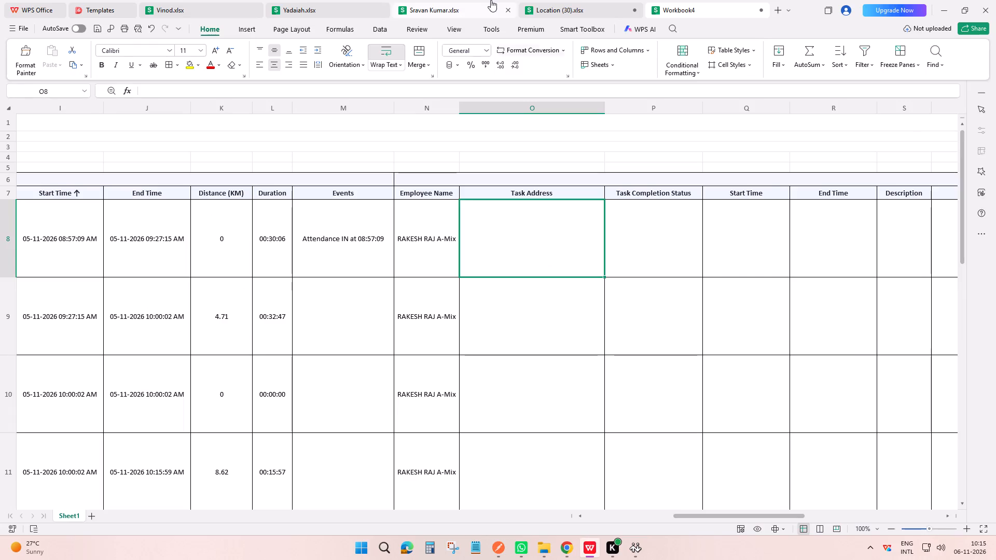
{"action": "left_click", "coordinate": [555, 0]}
{"action": "scroll", "coordinate": [490, 285], "scroll_direction": "down", "scroll_amount": 2}
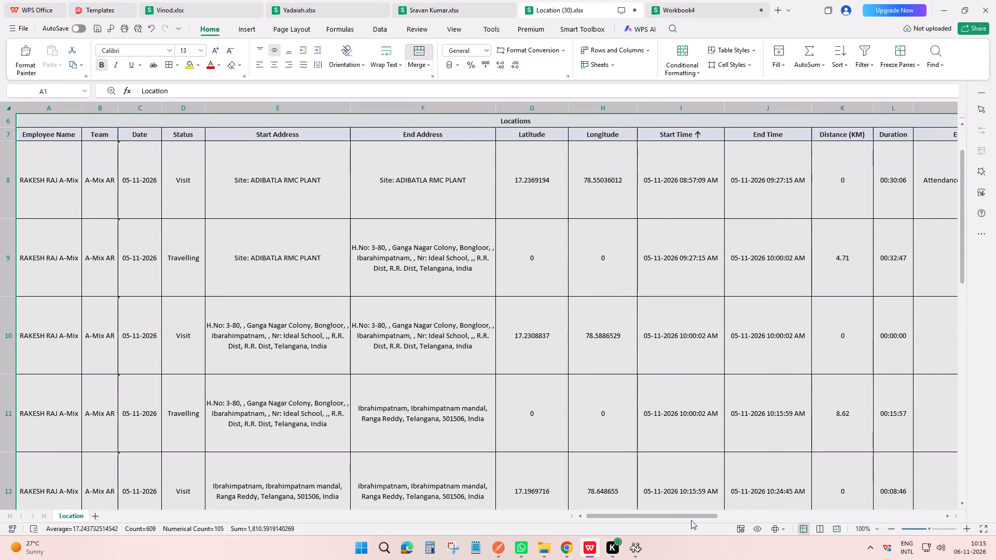
{"action": "left_click_drag", "start_coordinate": [695, 518], "coordinate": [879, 484]}
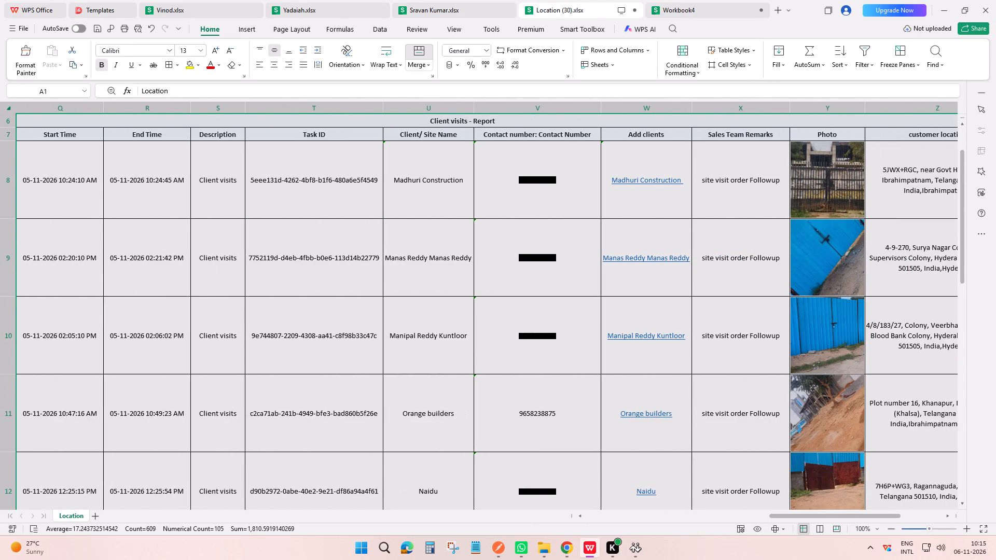
{"action": "scroll", "coordinate": [683, 318], "scroll_direction": "down", "scroll_amount": 1}
{"action": "scroll", "coordinate": [683, 318], "scroll_direction": "up", "scroll_amount": 1}
{"action": "scroll", "coordinate": [683, 318], "scroll_direction": "down", "scroll_amount": 4}
{"action": "scroll", "coordinate": [665, 376], "scroll_direction": "down", "scroll_amount": 3}
{"action": "scroll", "coordinate": [665, 376], "scroll_direction": "up", "scroll_amount": 1}
{"action": "scroll", "coordinate": [665, 376], "scroll_direction": "down", "scroll_amount": 3}
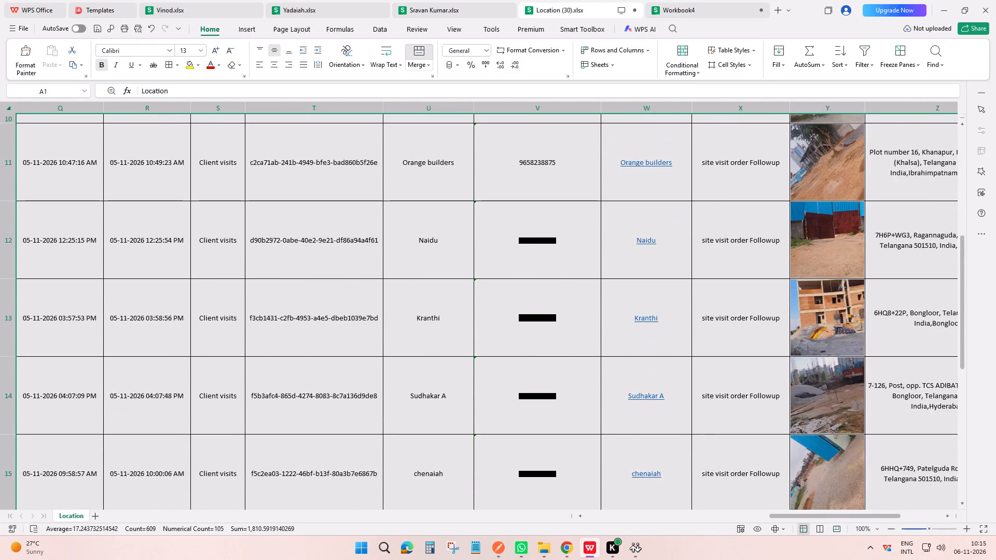
{"action": "scroll", "coordinate": [665, 376], "scroll_direction": "down", "scroll_amount": 3}
{"action": "left_click", "coordinate": [663, 374]}
{"action": "key", "text": "Left"}
{"action": "key", "text": "Left"}
{"action": "key", "text": "Left"}
{"action": "key", "text": "Left"}
{"action": "key", "text": "Left"}
{"action": "key", "text": "Left"}
{"action": "key", "text": "Left"}
{"action": "key", "text": "Left"}
{"action": "key", "text": "Left"}
{"action": "key", "text": "Left"}
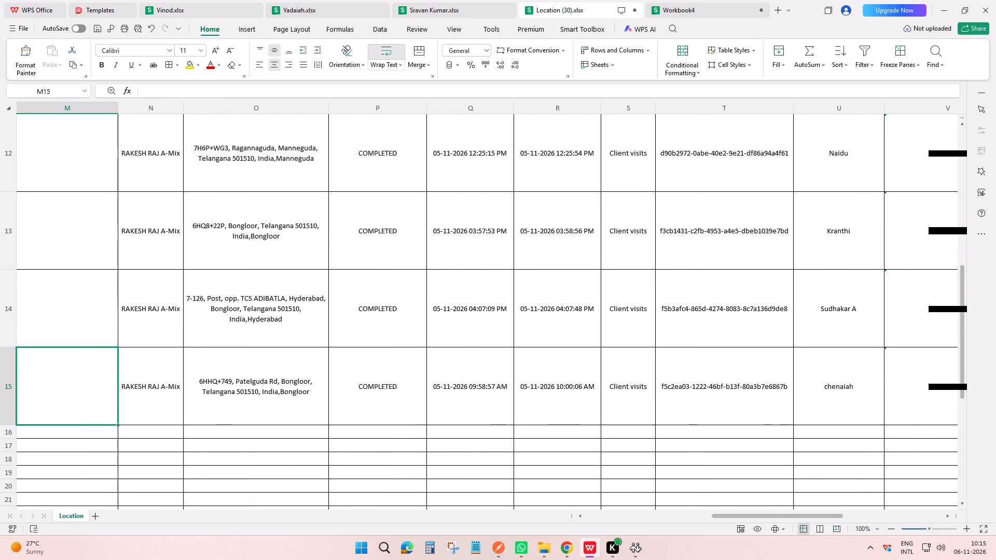
{"action": "key", "text": "Right"}
{"action": "key", "text": "Right"}
{"action": "key", "text": "ctrl+shift+Right"}
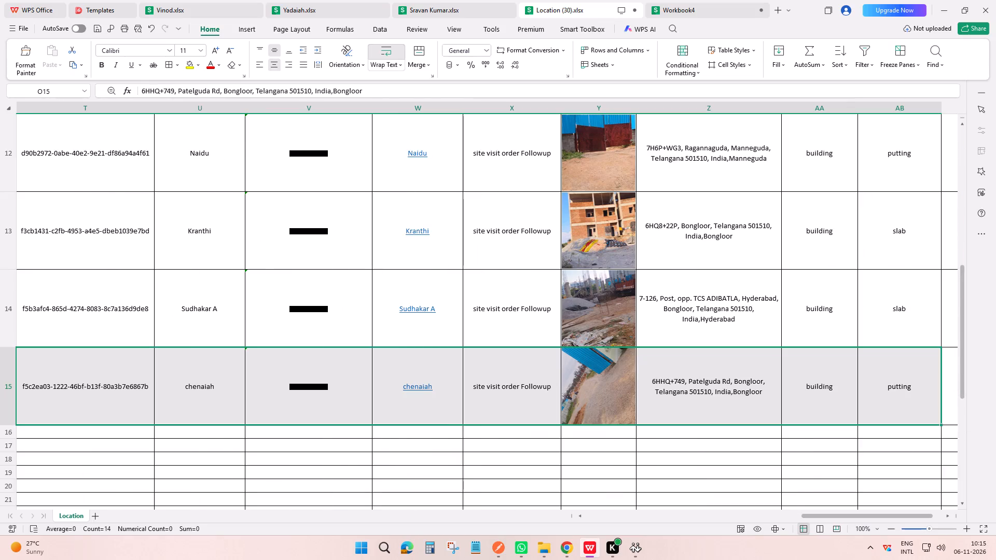
Delete the repeated Employee Name column from the client visits section of Location (30).xlsx.
{"action": "left_click_drag", "start_coordinate": [866, 517], "coordinate": [727, 502]}
{"action": "scroll", "coordinate": [616, 398], "scroll_direction": "up", "scroll_amount": 6}
{"action": "scroll", "coordinate": [589, 398], "scroll_direction": "down", "scroll_amount": 1}
{"action": "scroll", "coordinate": [589, 398], "scroll_direction": "up", "scroll_amount": 7}
{"action": "scroll", "coordinate": [519, 340], "scroll_direction": "down", "scroll_amount": 1}
{"action": "scroll", "coordinate": [519, 340], "scroll_direction": "up", "scroll_amount": 3}
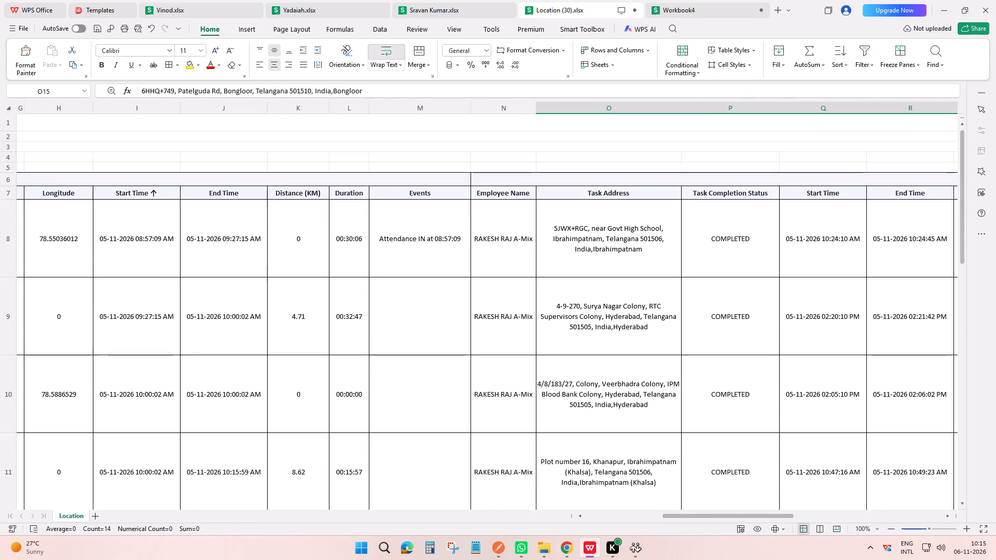
{"action": "left_click", "coordinate": [506, 109]}
{"action": "key", "text": "ctrl+minus"}
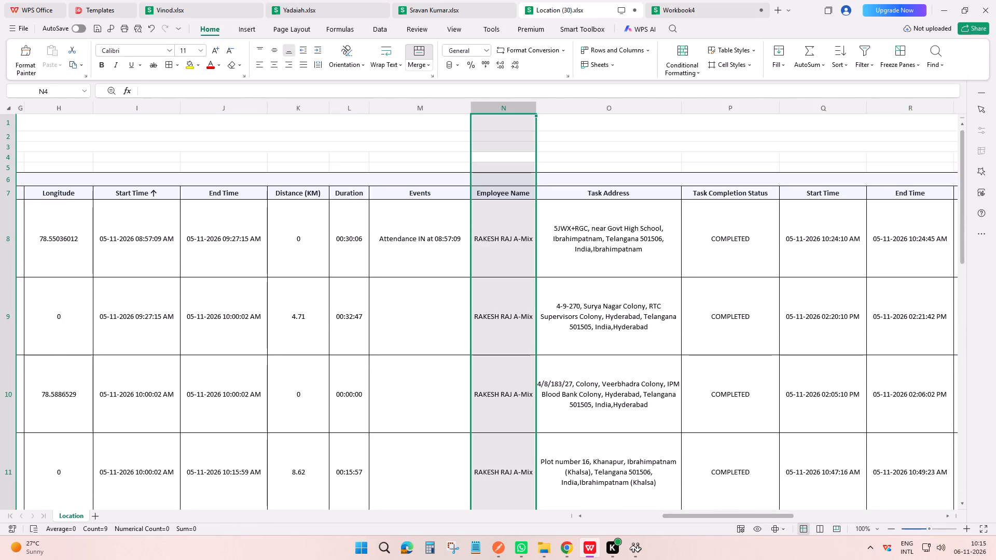
Delete the repeated Employee Name column from the client visits section of Workbook4.
{"action": "left_click", "coordinate": [659, 0]}
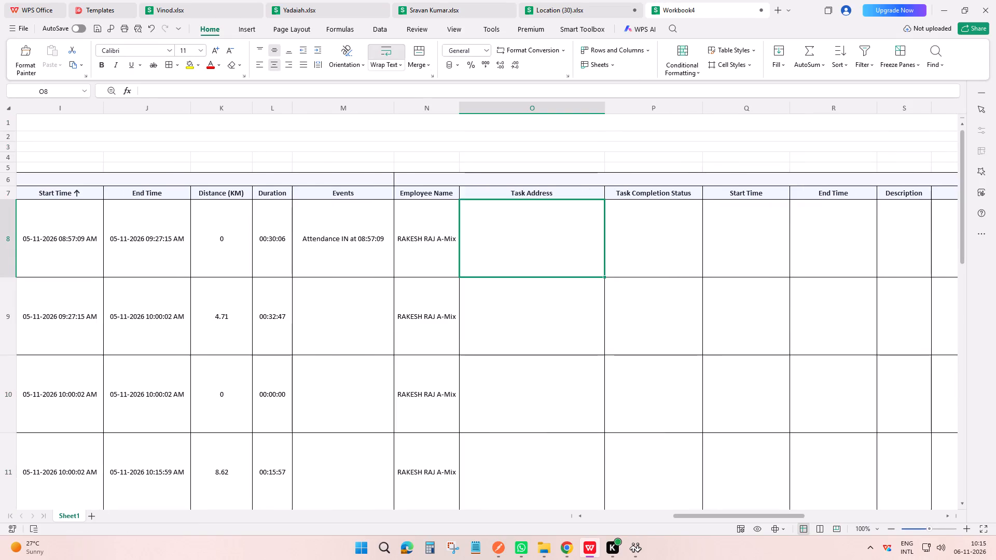
{"action": "left_click", "coordinate": [441, 112]}
{"action": "key", "text": "ctrl+minus"}
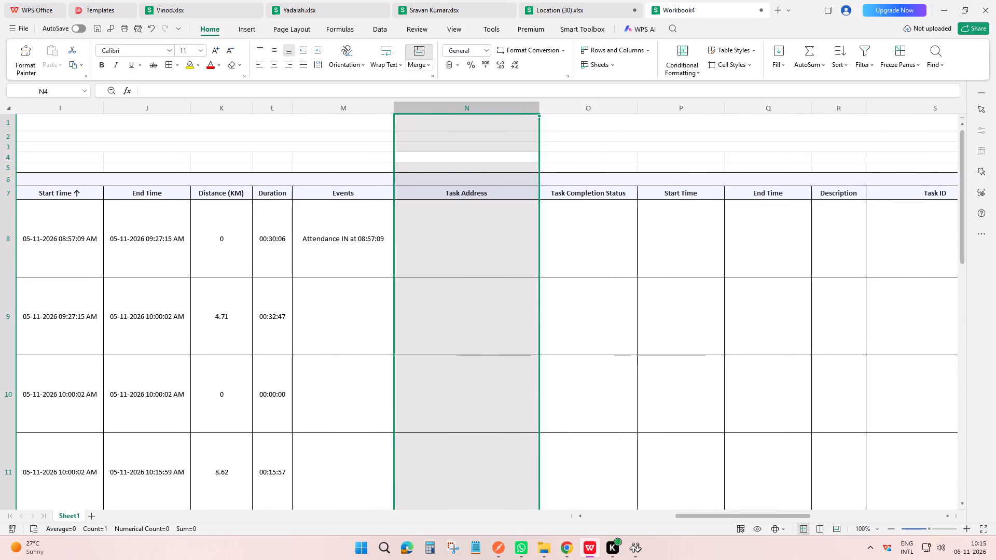
{"action": "left_click", "coordinate": [462, 228]}
Copy the chenaiah visit details from Location (30).xlsx into Workbook4's row 10, beside the 10:00 AM halt, starting at Task Address.
{"action": "left_click", "coordinate": [570, 0]}
{"action": "scroll", "coordinate": [549, 284], "scroll_direction": "down", "scroll_amount": 5}
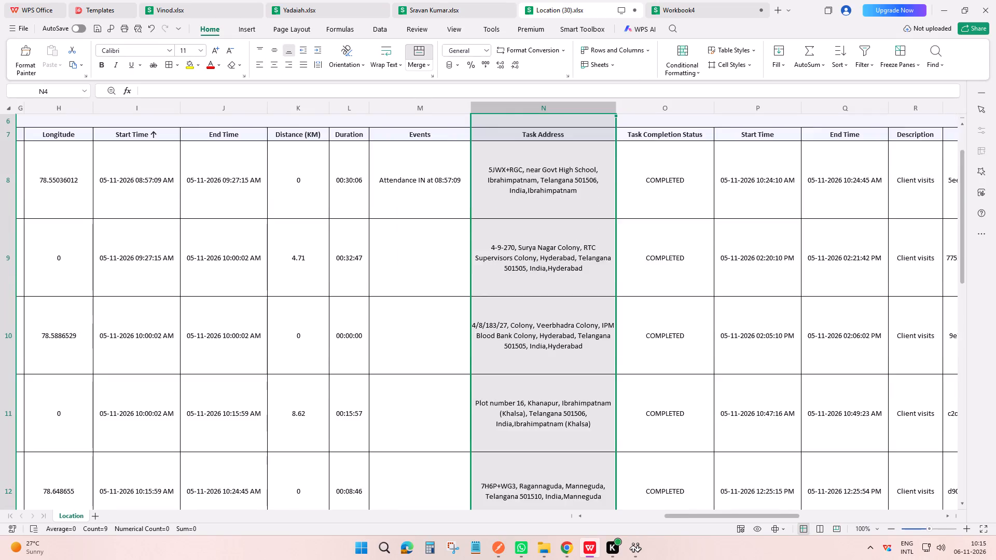
{"action": "scroll", "coordinate": [550, 298], "scroll_direction": "down", "scroll_amount": 4}
{"action": "left_click_drag", "start_coordinate": [691, 515], "coordinate": [853, 501]}
{"action": "scroll", "coordinate": [411, 357], "scroll_direction": "down", "scroll_amount": 5}
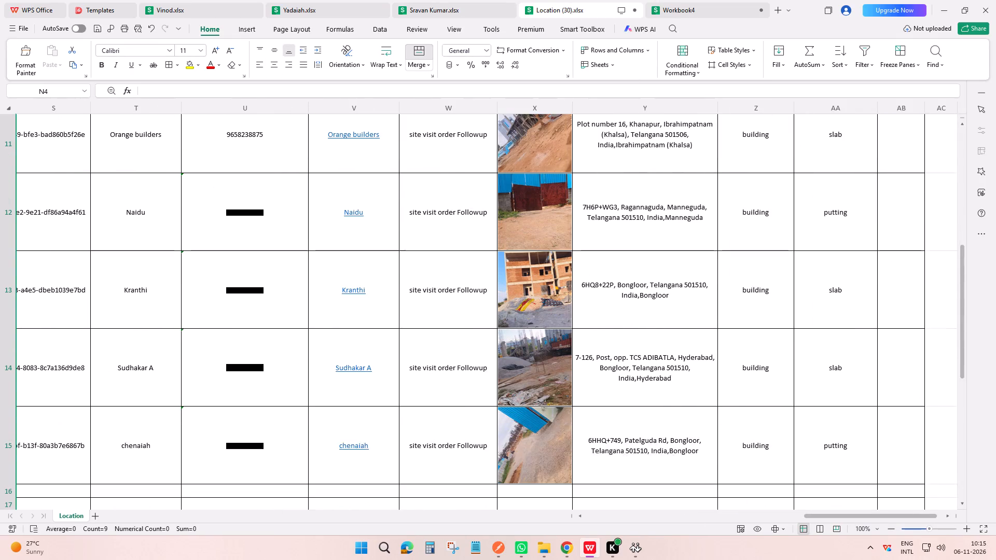
{"action": "scroll", "coordinate": [400, 350], "scroll_direction": "down", "scroll_amount": 3}
{"action": "left_click", "coordinate": [378, 349]}
{"action": "key", "text": "Left"}
{"action": "key", "text": "Left"}
{"action": "key", "text": "Left"}
{"action": "key", "text": "Left"}
{"action": "key", "text": "Left"}
{"action": "key", "text": "Left"}
{"action": "key", "text": "Left"}
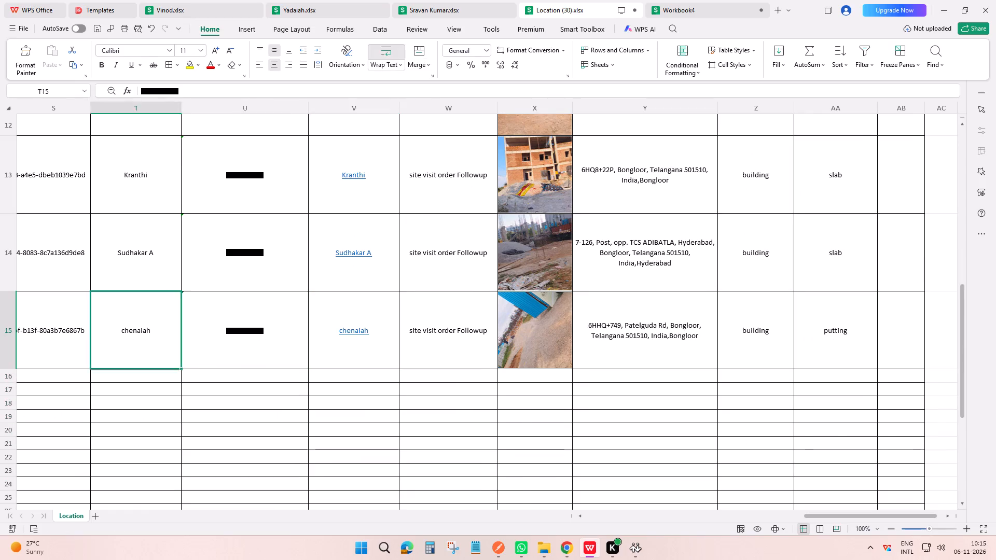
{"action": "key", "text": "Left"}
{"action": "key", "text": "ctrl+shift+Right"}
{"action": "key", "text": "ctrl+c"}
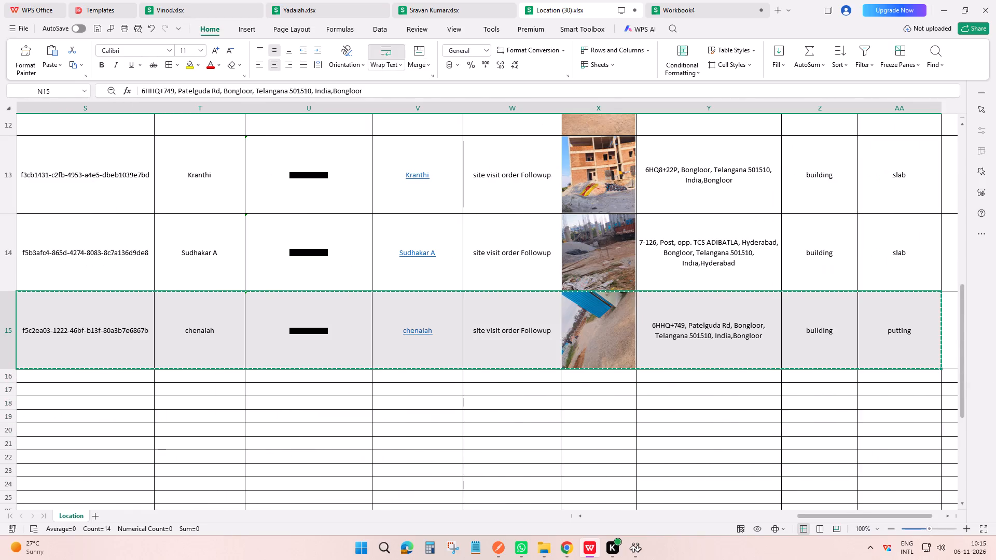
{"action": "left_click", "coordinate": [663, 0]}
{"action": "scroll", "coordinate": [532, 270], "scroll_direction": "down", "scroll_amount": 3}
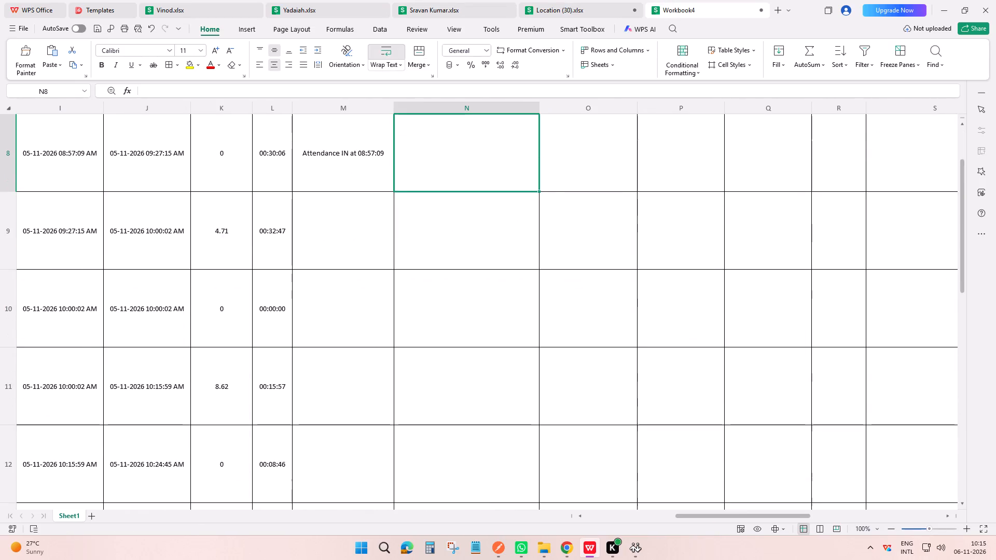
{"action": "scroll", "coordinate": [196, 293], "scroll_direction": "down", "scroll_amount": 4}
{"action": "left_click_drag", "start_coordinate": [64, 219], "coordinate": [470, 226]}
{"action": "left_click", "coordinate": [466, 209]}
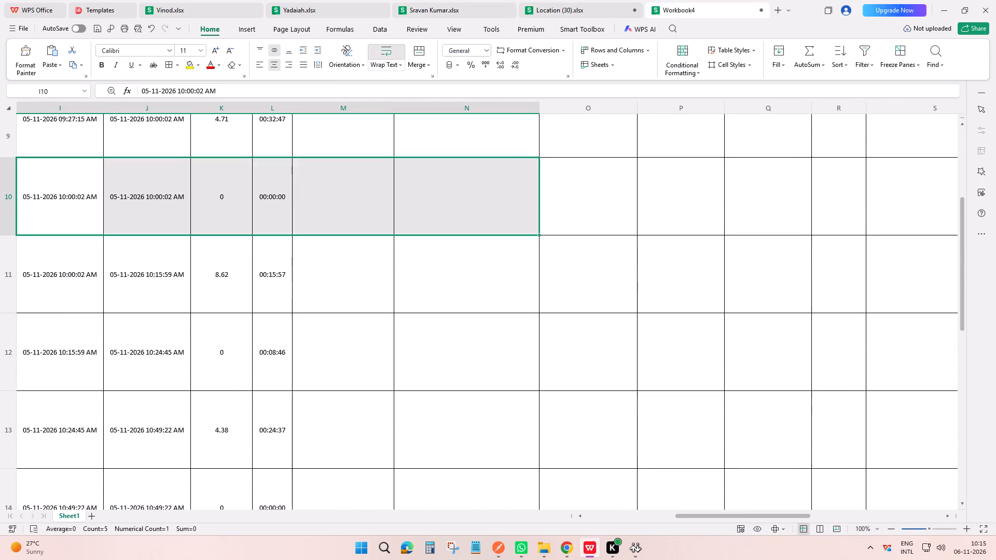
{"action": "key", "text": "ctrl+v"}
Switch to Chrome and expand the task under Rakesh's 10:15 AM halt in the Unolo timeline to check its visit details.
{"action": "left_click", "coordinate": [568, 554]}
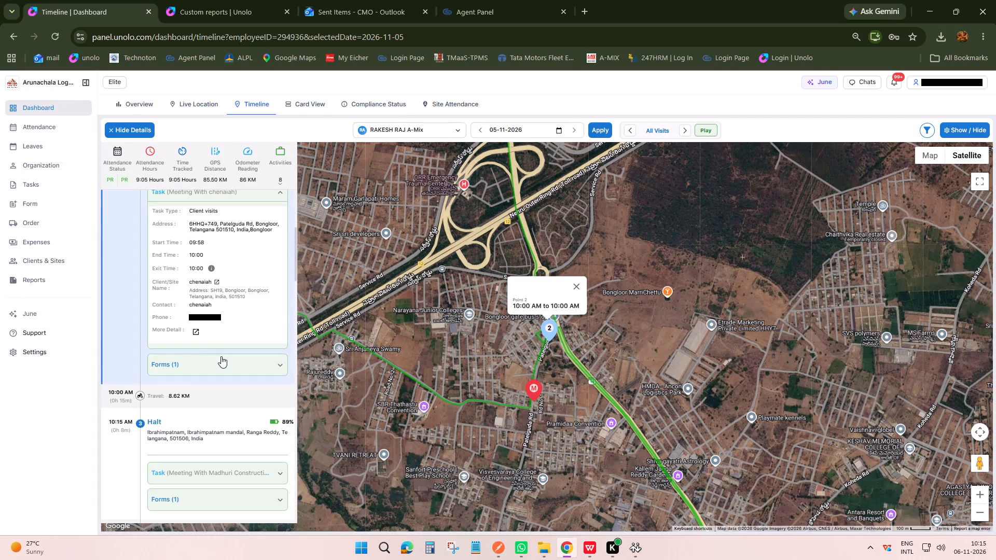
{"action": "scroll", "coordinate": [221, 358], "scroll_direction": "down", "scroll_amount": 3}
{"action": "left_click", "coordinate": [269, 298]}
{"action": "scroll", "coordinate": [267, 301], "scroll_direction": "up", "scroll_amount": 1}
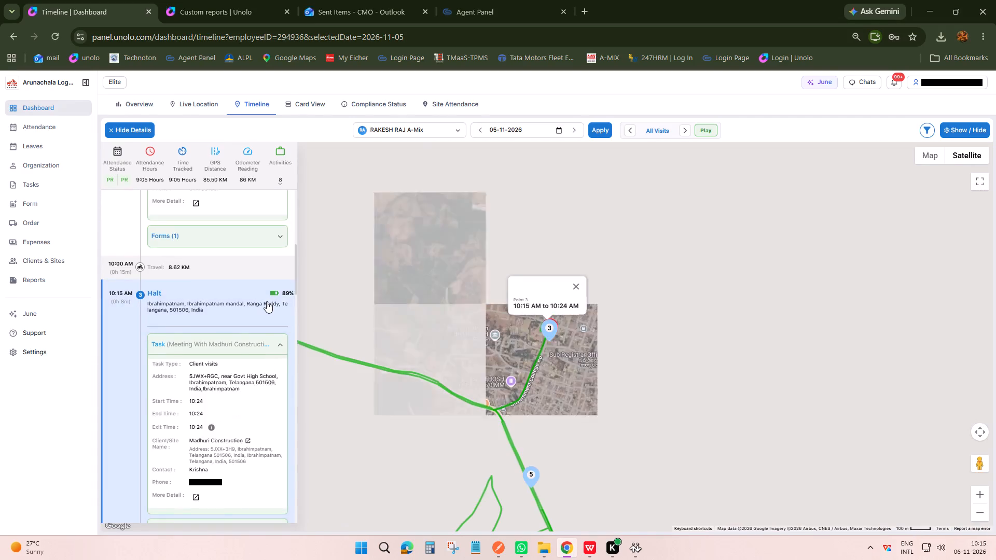
{"action": "scroll", "coordinate": [267, 301], "scroll_direction": "down", "scroll_amount": 1}
{"action": "scroll", "coordinate": [267, 301], "scroll_direction": "up", "scroll_amount": 1}
{"action": "scroll", "coordinate": [267, 301], "scroll_direction": "down", "scroll_amount": 2}
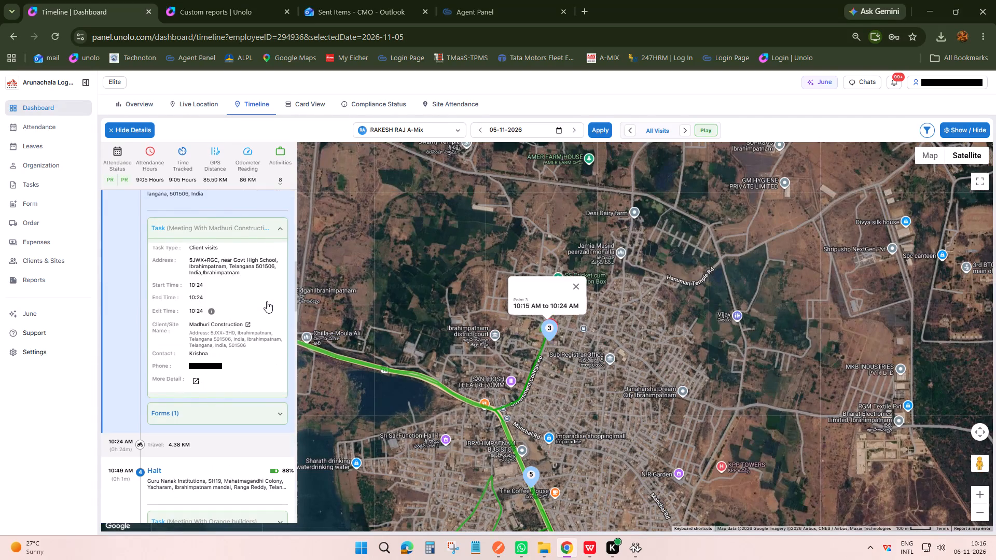
Back in WPS, find the Madhuri Construction visit in Location (30).xlsx and copy its details from Task Address through Construction status.
{"action": "left_click", "coordinate": [584, 557]}
{"action": "left_click", "coordinate": [577, 0]}
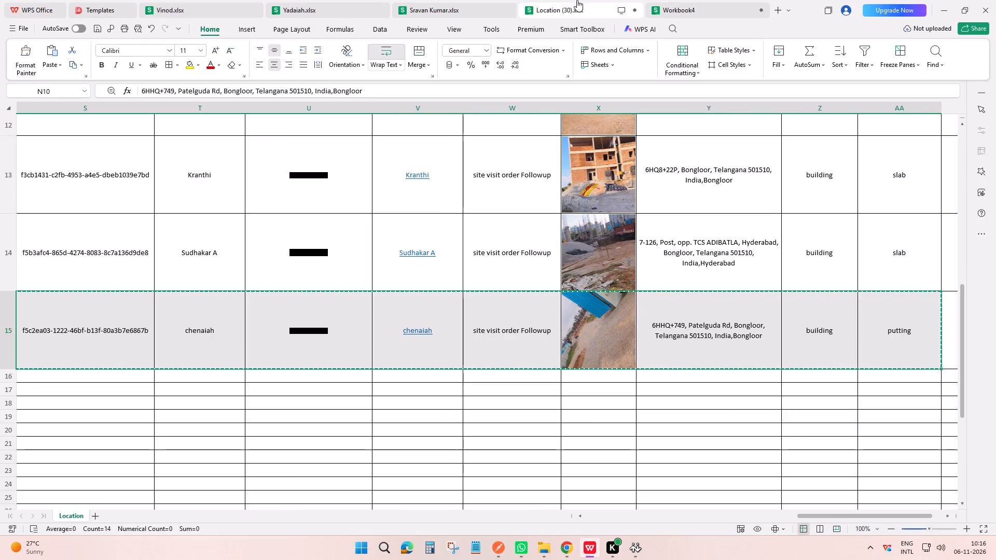
{"action": "scroll", "coordinate": [440, 228], "scroll_direction": "up", "scroll_amount": 2}
{"action": "scroll", "coordinate": [440, 228], "scroll_direction": "down", "scroll_amount": 1}
{"action": "scroll", "coordinate": [440, 228], "scroll_direction": "up", "scroll_amount": 3}
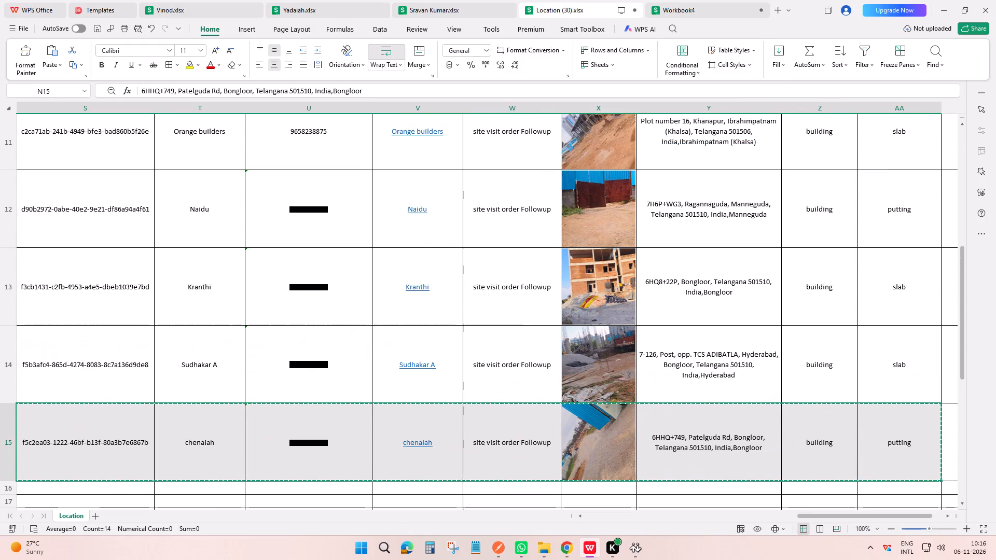
{"action": "scroll", "coordinate": [440, 228], "scroll_direction": "up", "scroll_amount": 4}
{"action": "scroll", "coordinate": [440, 228], "scroll_direction": "down", "scroll_amount": 1}
{"action": "scroll", "coordinate": [440, 228], "scroll_direction": "up", "scroll_amount": 7}
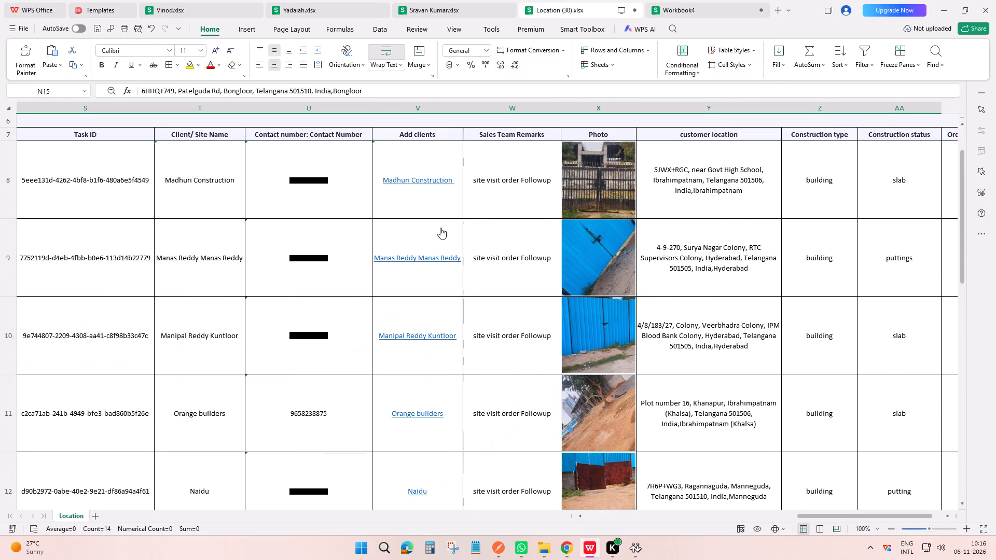
{"action": "left_click", "coordinate": [432, 202]}
{"action": "key", "text": "Left"}
{"action": "key", "text": "Left"}
{"action": "key", "text": "Left"}
{"action": "key", "text": "Left"}
{"action": "key", "text": "Left"}
{"action": "key", "text": "Left"}
{"action": "key", "text": "Left"}
{"action": "key", "text": "Left"}
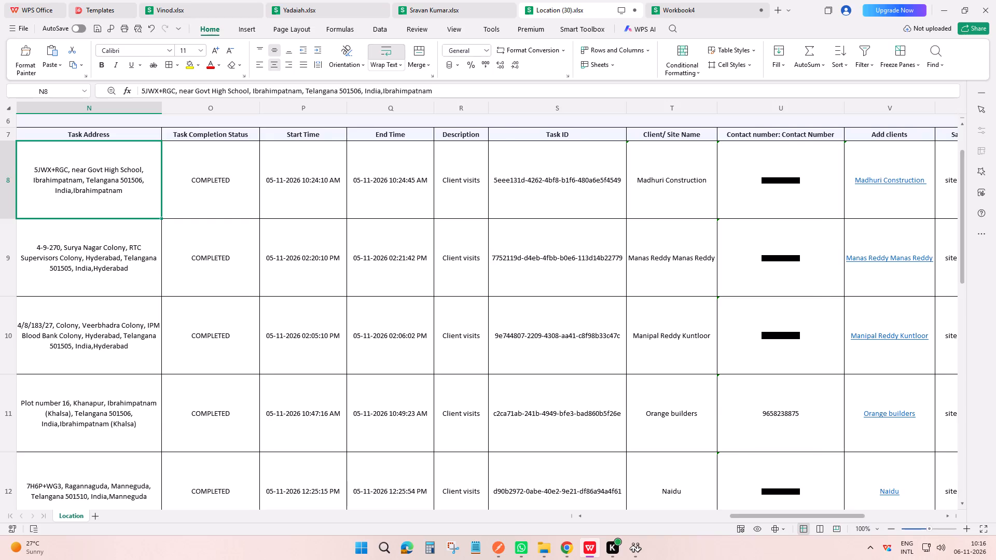
{"action": "key", "text": "Left"}
{"action": "key", "text": "Right"}
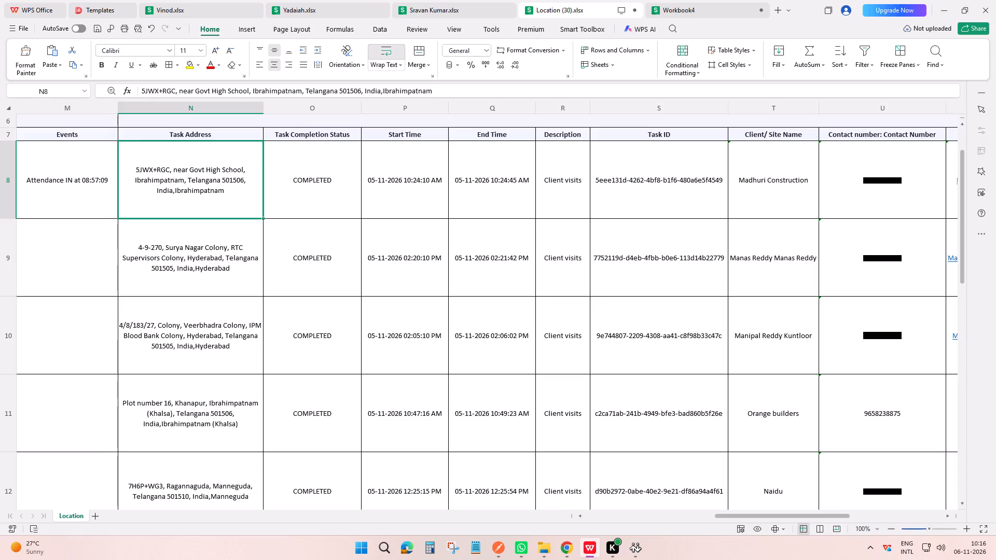
{"action": "key", "text": "Right"}
{"action": "key", "text": "Right"}
{"action": "key", "text": "Right"}
{"action": "key", "text": "Right"}
{"action": "key", "text": "Right"}
{"action": "key", "text": "Right"}
{"action": "key", "text": "Right"}
{"action": "key", "text": "Right"}
{"action": "key", "text": "Right"}
{"action": "key", "text": "Right"}
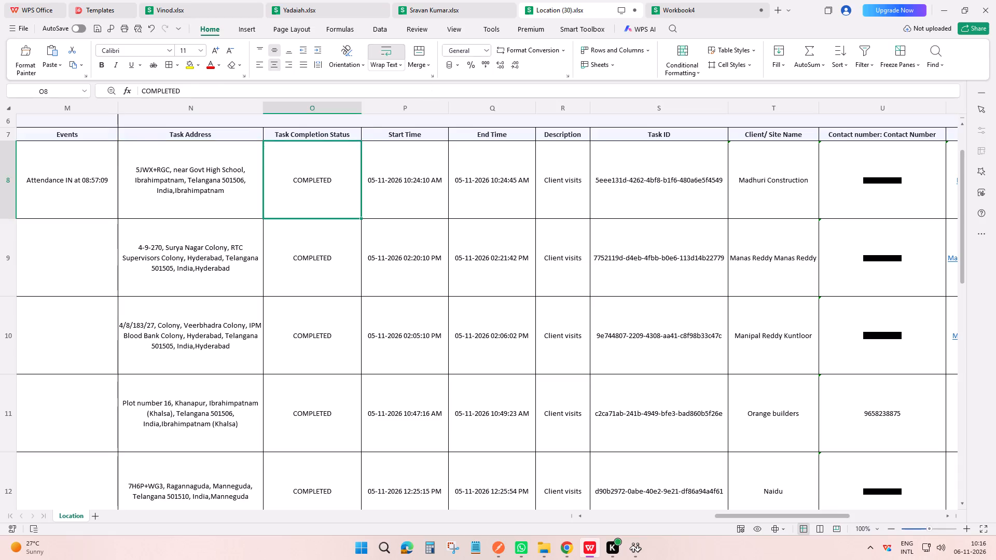
{"action": "key", "text": "Right"}
{"action": "key", "text": "Left"}
{"action": "key", "text": "Left"}
{"action": "key", "text": "Left"}
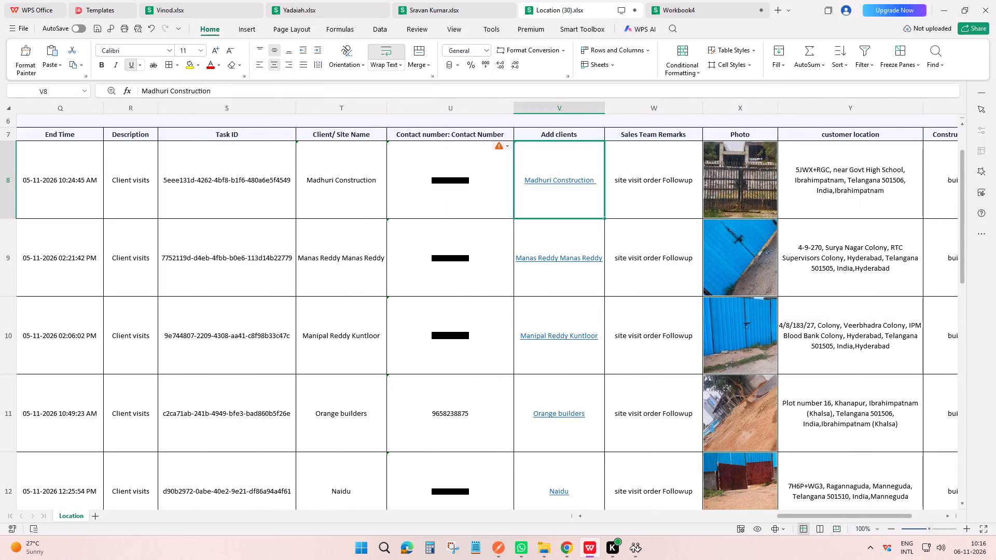
{"action": "key", "text": "Left"}
{"action": "key", "text": "Left"}
{"action": "key", "text": "Left"}
{"action": "key", "text": "Left"}
{"action": "key", "text": "Left"}
{"action": "key", "text": "Left"}
{"action": "key", "text": "Left"}
{"action": "key", "text": "Left"}
{"action": "key", "text": "ctrl+shift+Right"}
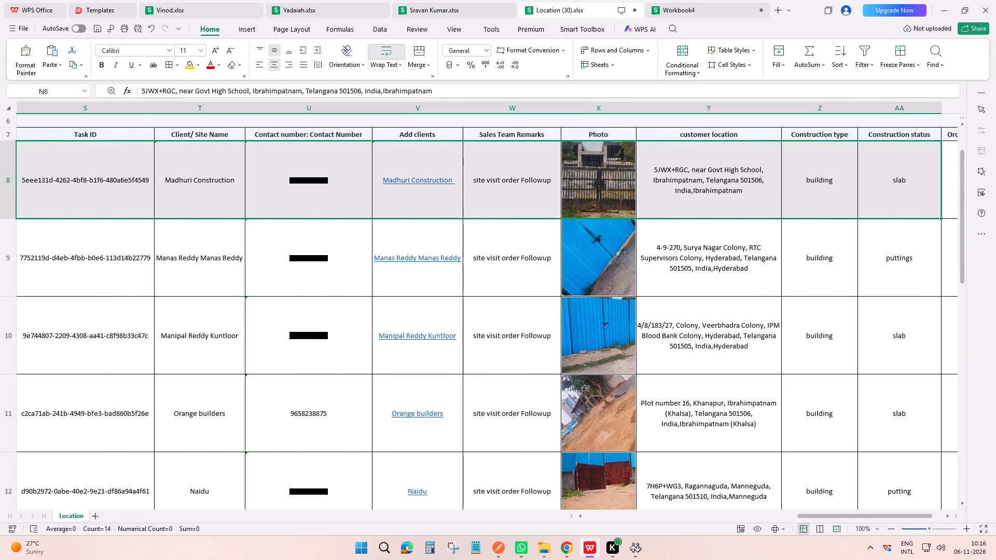
{"action": "key", "text": "ctrl+c"}
Recheck the halt time in Unolo and paste the Madhuri Construction details into Workbook4's row 12, beside the 10:15 AM halt, starting at Task Address.
{"action": "left_click", "coordinate": [675, 0]}
{"action": "scroll", "coordinate": [539, 199], "scroll_direction": "down", "scroll_amount": 3}
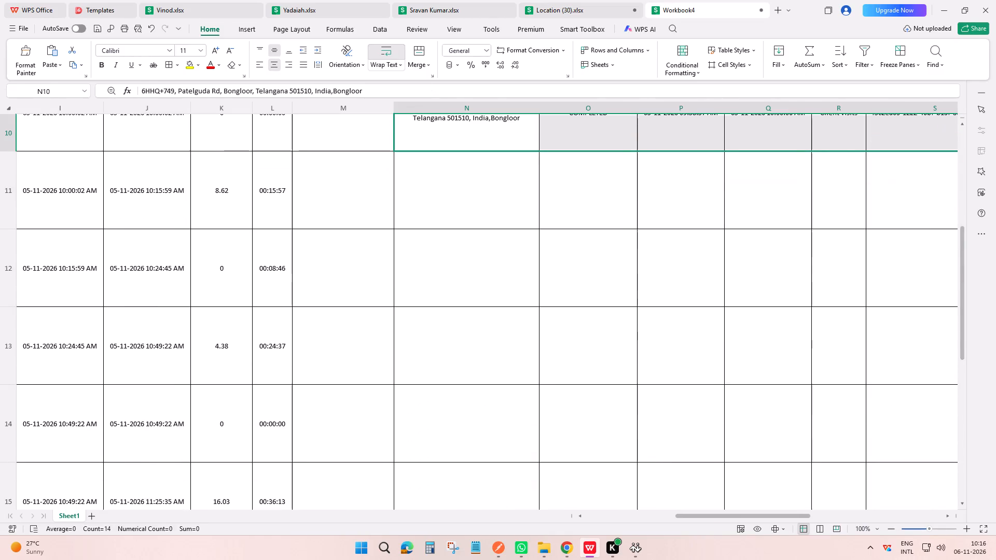
{"action": "left_click", "coordinate": [575, 553]}
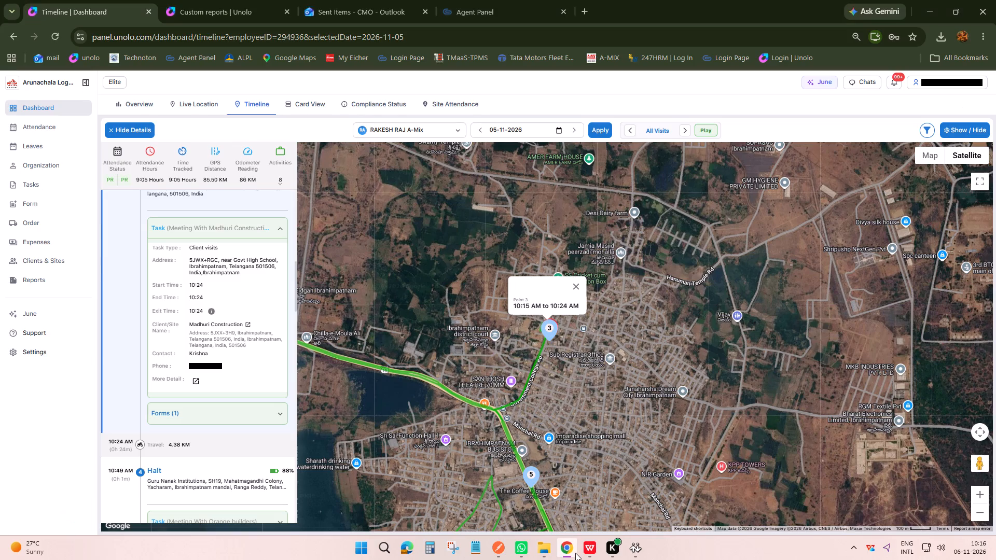
{"action": "scroll", "coordinate": [197, 356], "scroll_direction": "up", "scroll_amount": 3}
{"action": "scroll", "coordinate": [197, 356], "scroll_direction": "down", "scroll_amount": 3}
{"action": "left_click", "coordinate": [594, 544]}
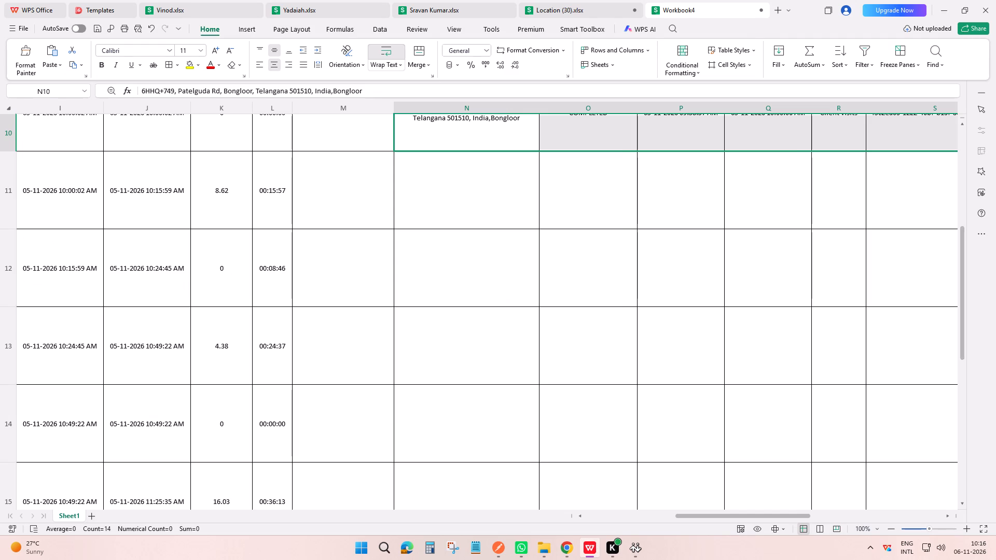
{"action": "left_click_drag", "start_coordinate": [71, 279], "coordinate": [507, 288]}
{"action": "left_click", "coordinate": [469, 269]}
{"action": "key", "text": "ctrl+v"}
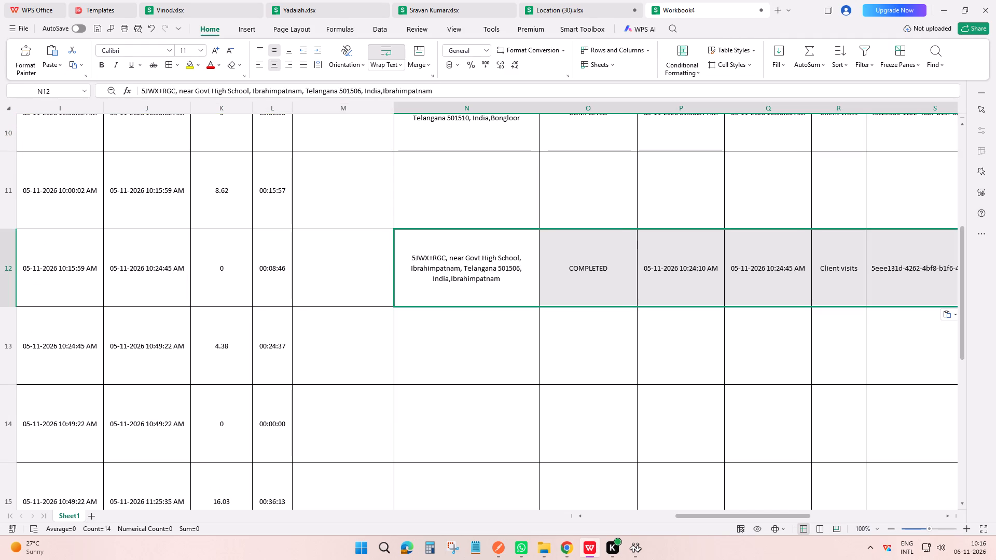
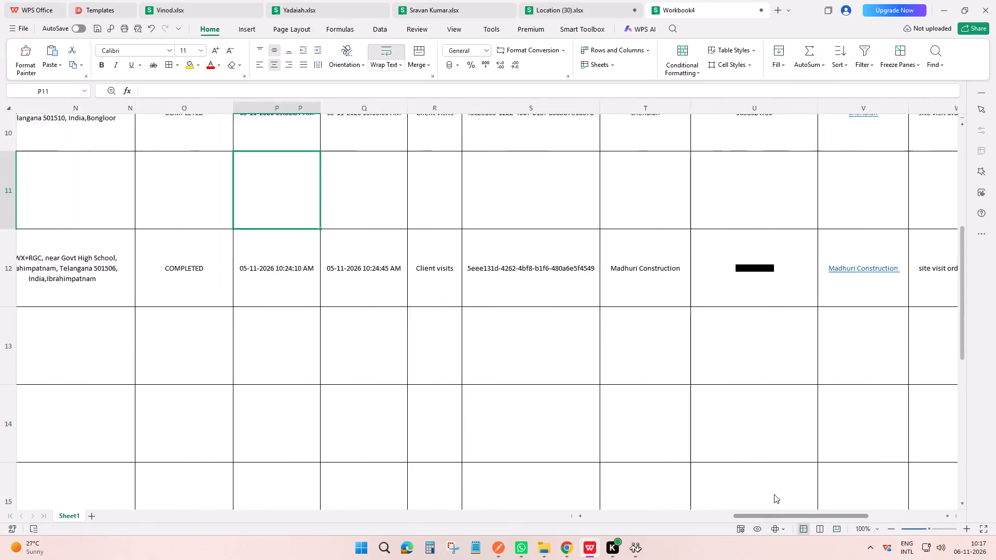
Check the Madhuri Construction entry pasted in Workbook4's row 12 against the 10:15 AM halt in Unolo.
{"action": "scroll", "coordinate": [680, 322], "scroll_direction": "down", "scroll_amount": 2}
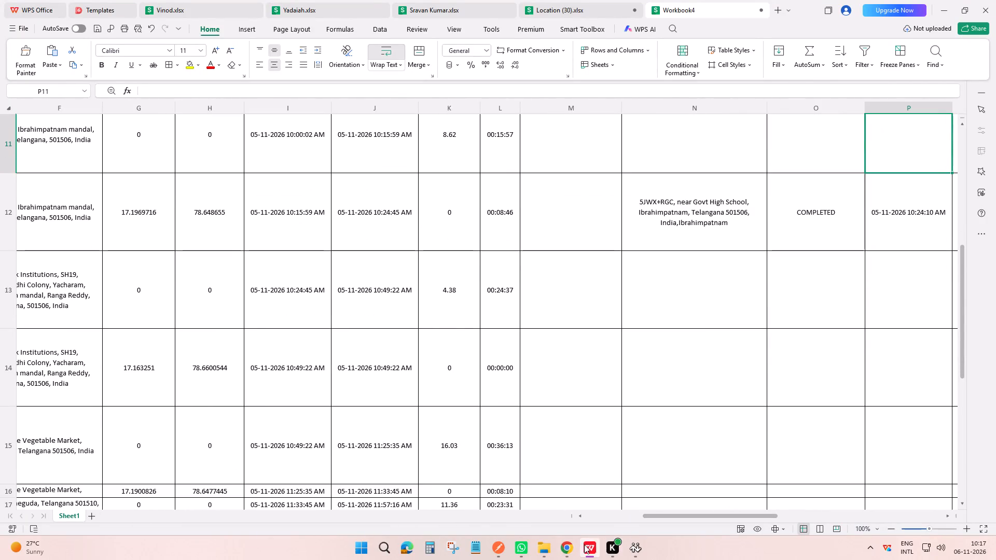
{"action": "left_click", "coordinate": [569, 546]}
{"action": "scroll", "coordinate": [222, 350], "scroll_direction": "down", "scroll_amount": 1}
{"action": "scroll", "coordinate": [222, 351], "scroll_direction": "up", "scroll_amount": 2}
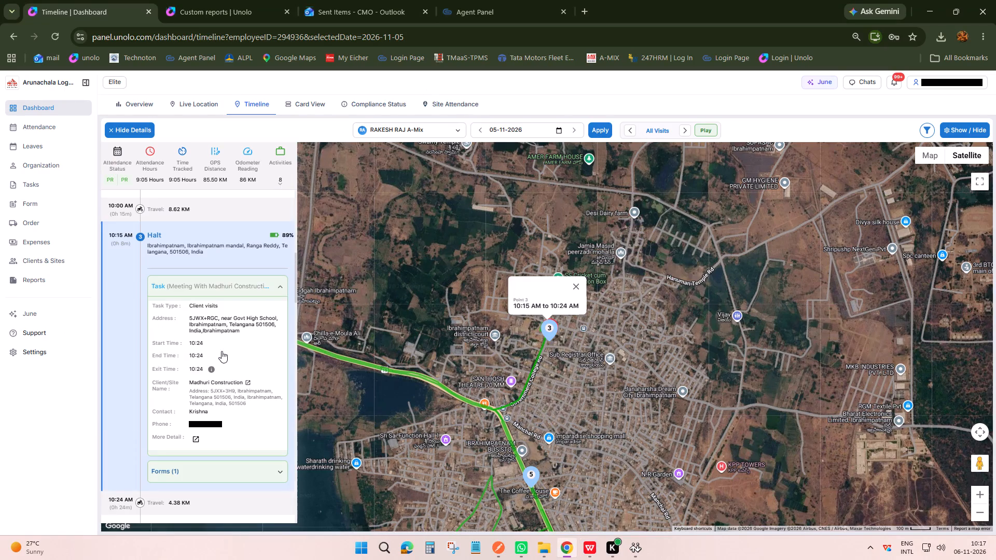
{"action": "left_click", "coordinate": [229, 237]}
{"action": "left_click", "coordinate": [588, 544]}
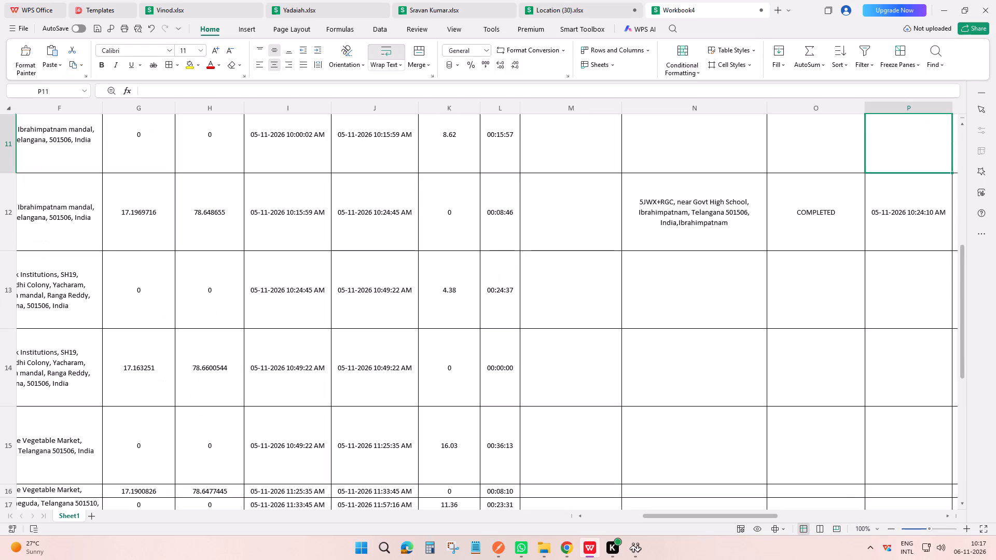
{"action": "left_click_drag", "start_coordinate": [711, 517], "coordinate": [911, 494]}
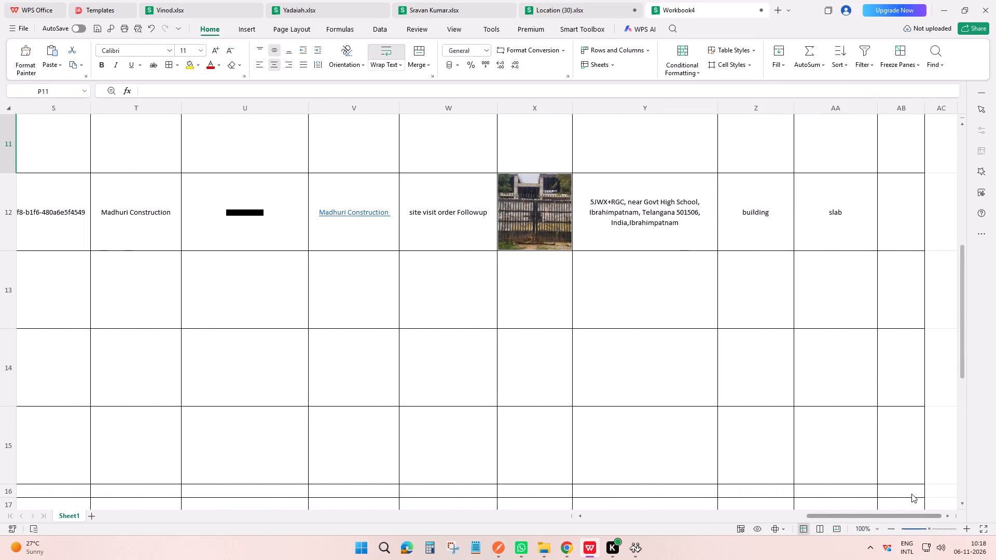
{"action": "left_click_drag", "start_coordinate": [911, 494], "coordinate": [710, 482]}
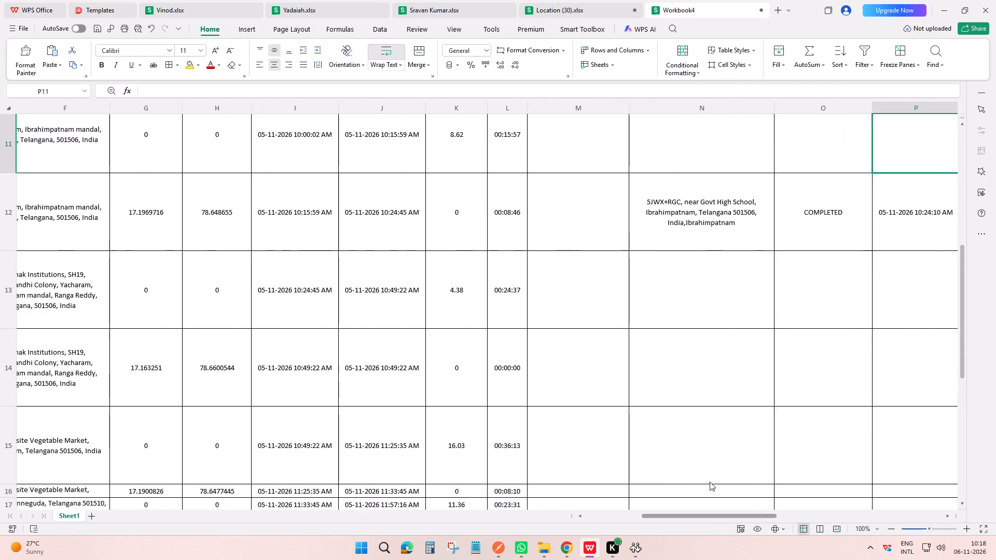
{"action": "left_click_drag", "start_coordinate": [710, 482], "coordinate": [590, 477]}
{"action": "left_click_drag", "start_coordinate": [690, 517], "coordinate": [696, 517]}
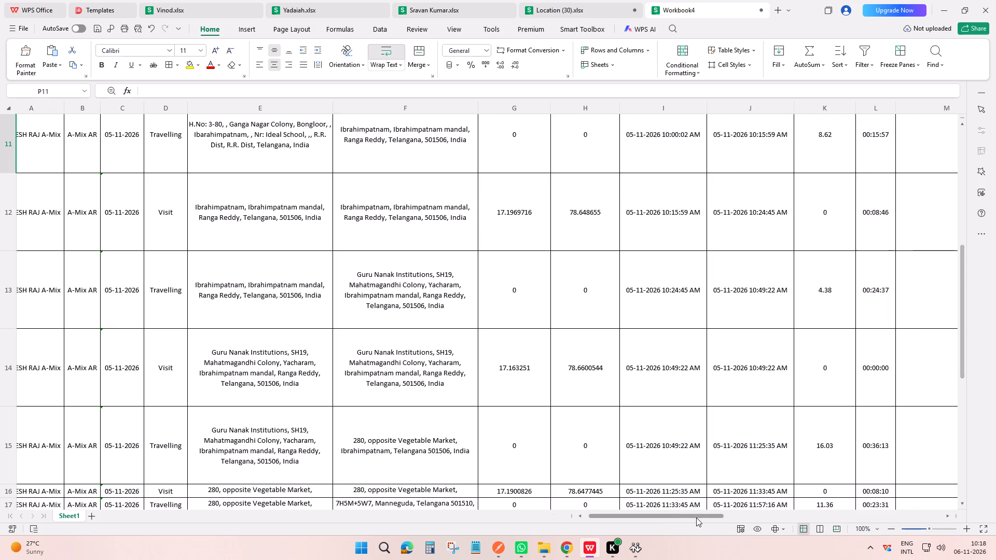
{"action": "left_click_drag", "start_coordinate": [696, 517], "coordinate": [755, 514]}
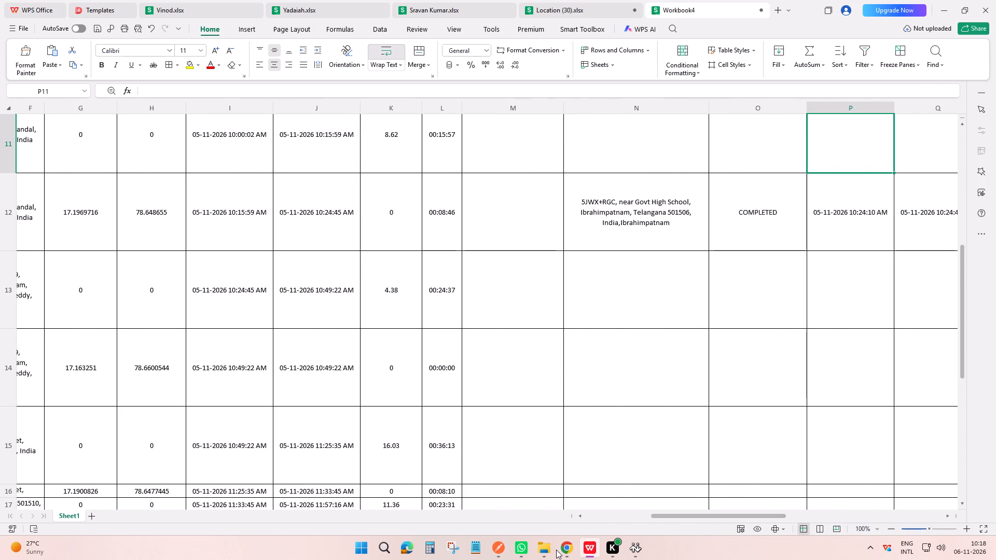
Switch to Chrome and expand the task under Rakesh's 10:49 AM halt in the Unolo timeline to check its visit details.
{"action": "left_click", "coordinate": [556, 550]}
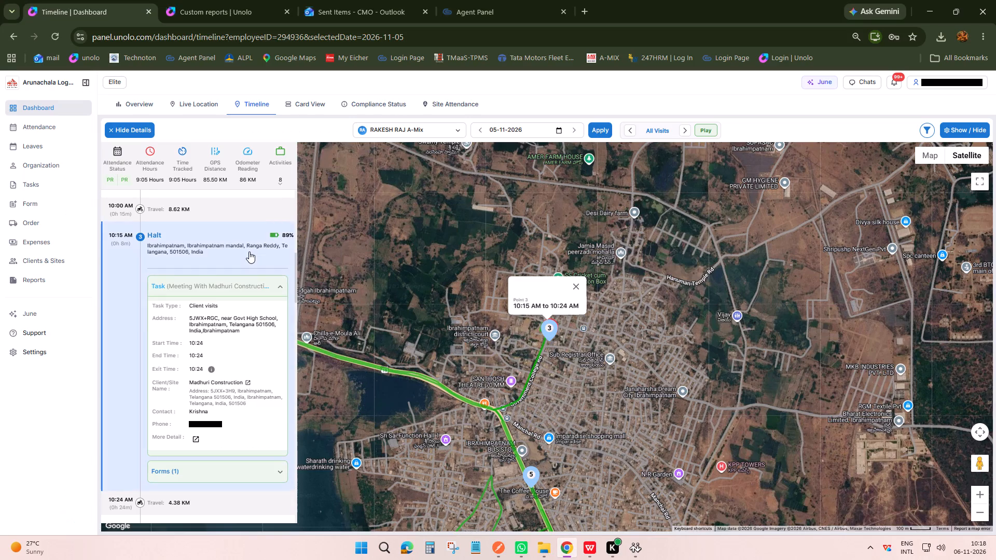
{"action": "scroll", "coordinate": [249, 251], "scroll_direction": "down", "scroll_amount": 4}
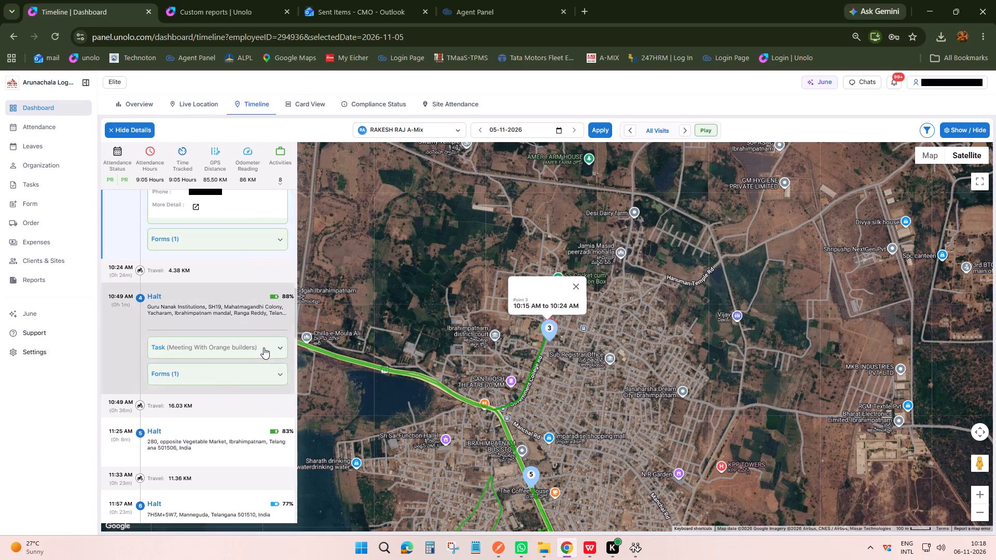
{"action": "left_click", "coordinate": [264, 348]}
{"action": "scroll", "coordinate": [256, 333], "scroll_direction": "down", "scroll_amount": 2}
{"action": "scroll", "coordinate": [248, 312], "scroll_direction": "up", "scroll_amount": 2}
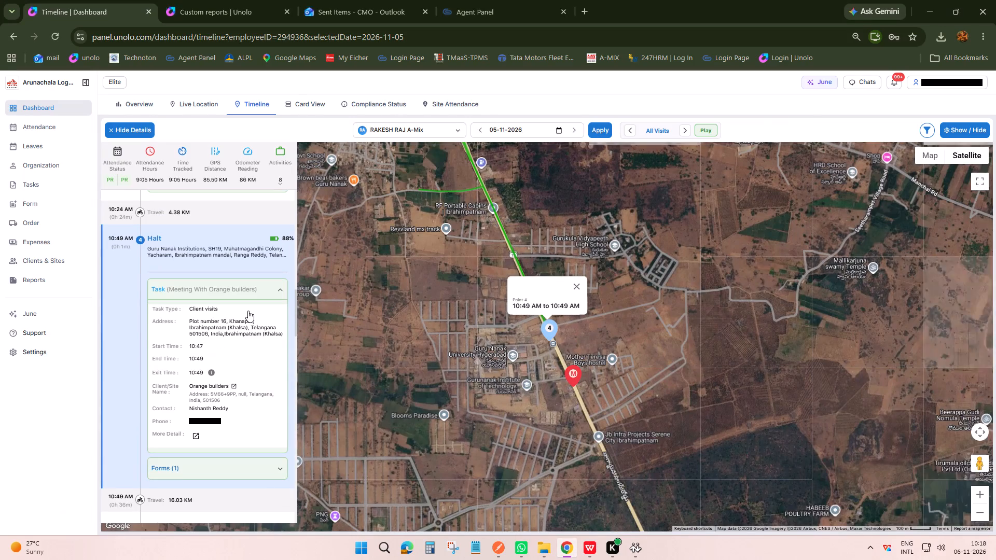
Back in WPS, find the Orange builders visit in Location (30).xlsx and copy its details from Task Address through Construction status.
{"action": "left_click", "coordinate": [584, 559]}
{"action": "left_click", "coordinate": [569, 0]}
{"action": "scroll", "coordinate": [485, 221], "scroll_direction": "down", "scroll_amount": 3}
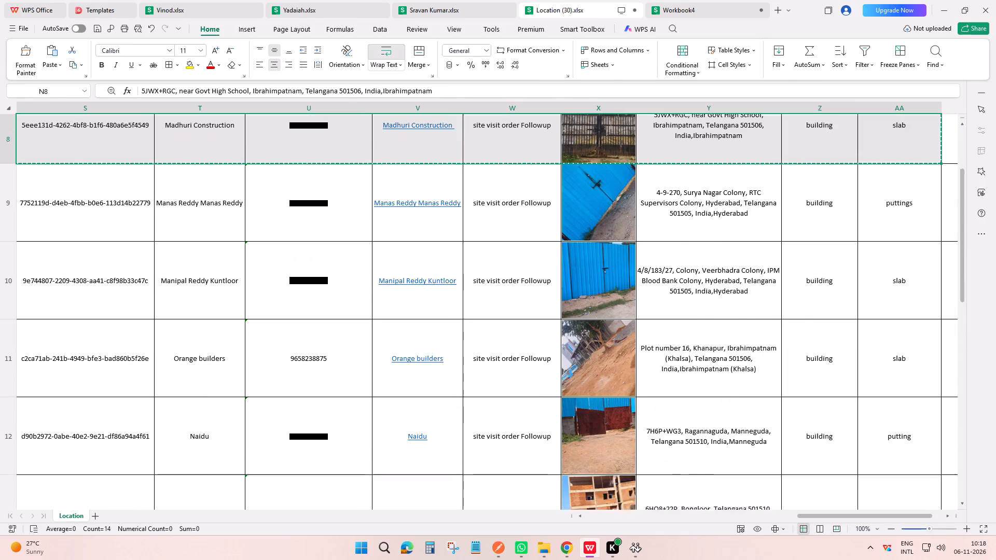
{"action": "left_click", "coordinate": [442, 297]}
{"action": "key", "text": "Left"}
{"action": "key", "text": "Left"}
{"action": "key", "text": "Left"}
{"action": "key", "text": "Left"}
{"action": "key", "text": "Left"}
{"action": "key", "text": "Left"}
{"action": "key", "text": "Left"}
{"action": "key", "text": "Left"}
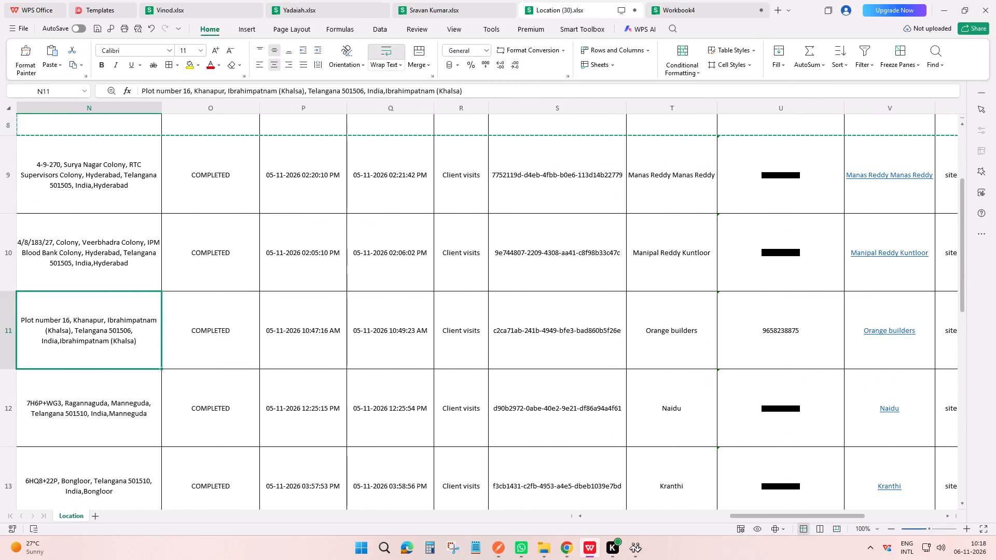
{"action": "key", "text": "ctrl+shift+Right"}
{"action": "key", "text": "ctrl+c"}
Recheck the halt time in Unolo and paste the Orange builders details into Workbook4's row 14, beside the 10:49 AM visit, starting at Task Address.
{"action": "left_click", "coordinate": [694, 0]}
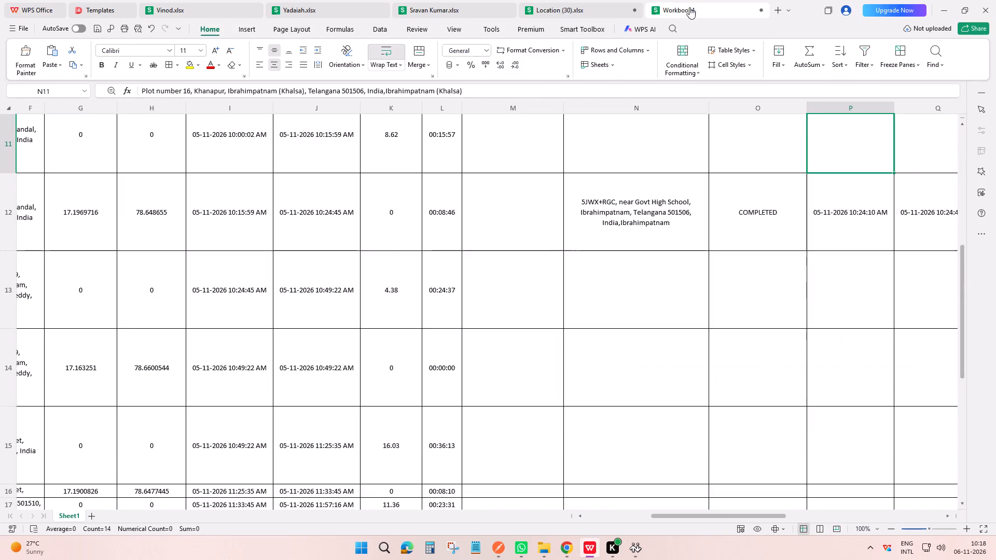
{"action": "scroll", "coordinate": [645, 254], "scroll_direction": "down", "scroll_amount": 3}
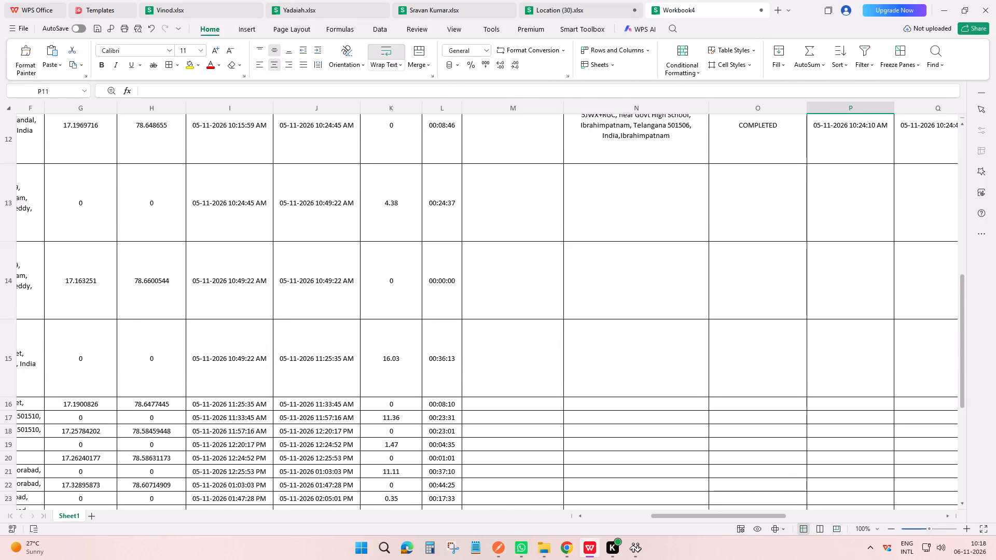
{"action": "left_click", "coordinate": [528, 295]}
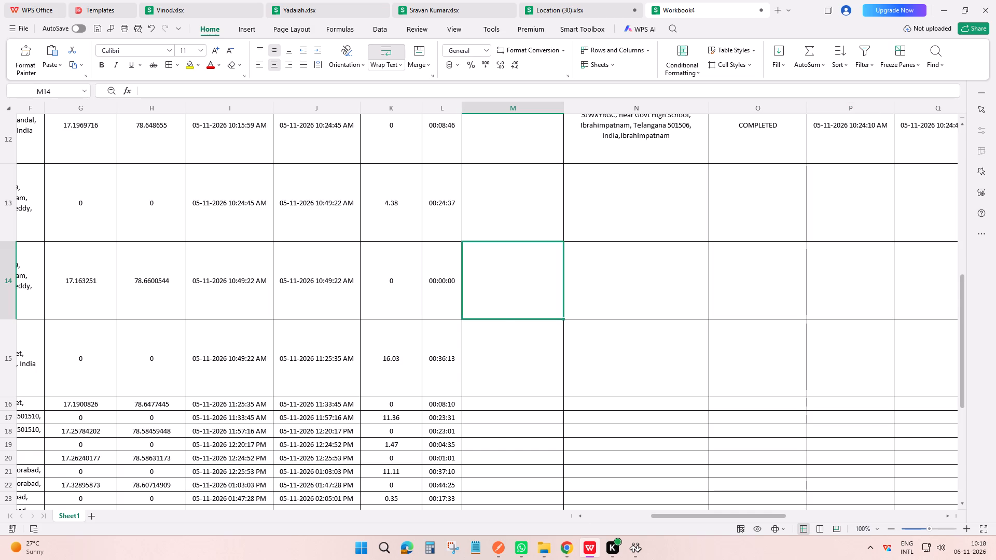
{"action": "left_click", "coordinate": [570, 546]}
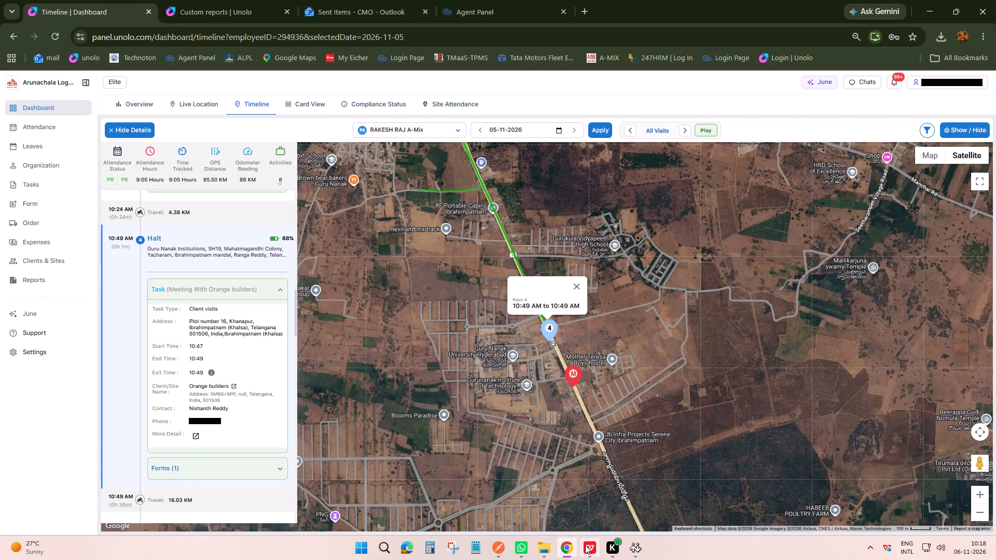
{"action": "left_click", "coordinate": [594, 545]}
{"action": "left_click", "coordinate": [625, 286]}
{"action": "key", "text": "ctrl+v"}
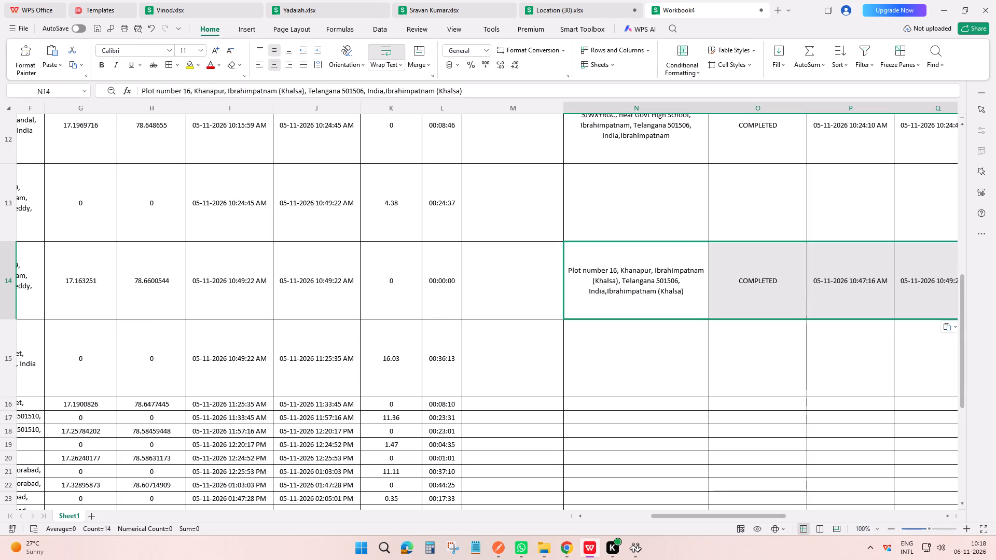
Switch to Chrome and expand the task under Rakesh's 12:24 PM halt in the Unolo timeline to check its visit details.
{"action": "left_click", "coordinate": [571, 551]}
{"action": "scroll", "coordinate": [236, 287], "scroll_direction": "down", "scroll_amount": 1}
{"action": "scroll", "coordinate": [236, 288], "scroll_direction": "up", "scroll_amount": 1}
{"action": "scroll", "coordinate": [231, 288], "scroll_direction": "down", "scroll_amount": 7}
{"action": "scroll", "coordinate": [230, 288], "scroll_direction": "up", "scroll_amount": 1}
{"action": "scroll", "coordinate": [230, 288], "scroll_direction": "down", "scroll_amount": 1}
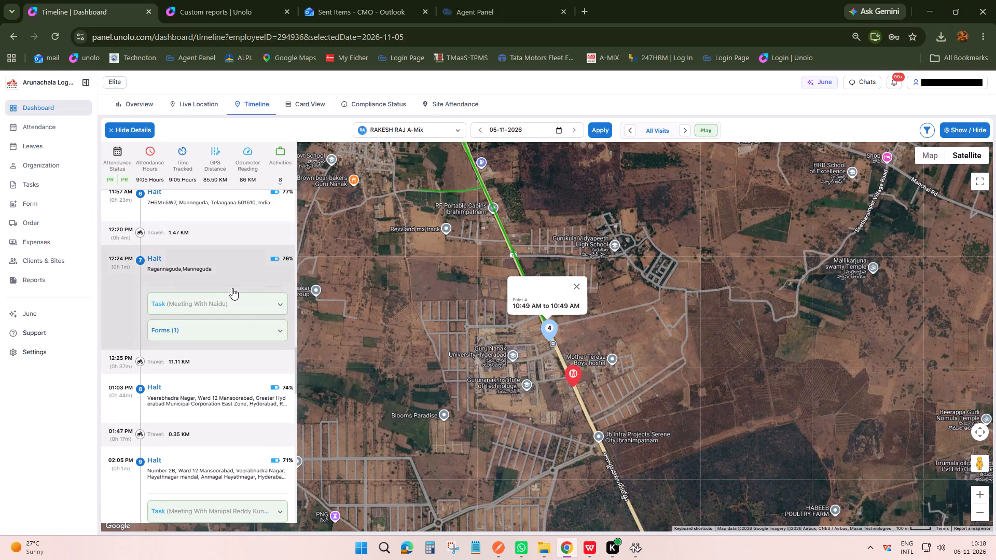
{"action": "left_click", "coordinate": [252, 310]}
{"action": "scroll", "coordinate": [255, 301], "scroll_direction": "up", "scroll_amount": 1}
{"action": "left_click", "coordinate": [257, 423]}
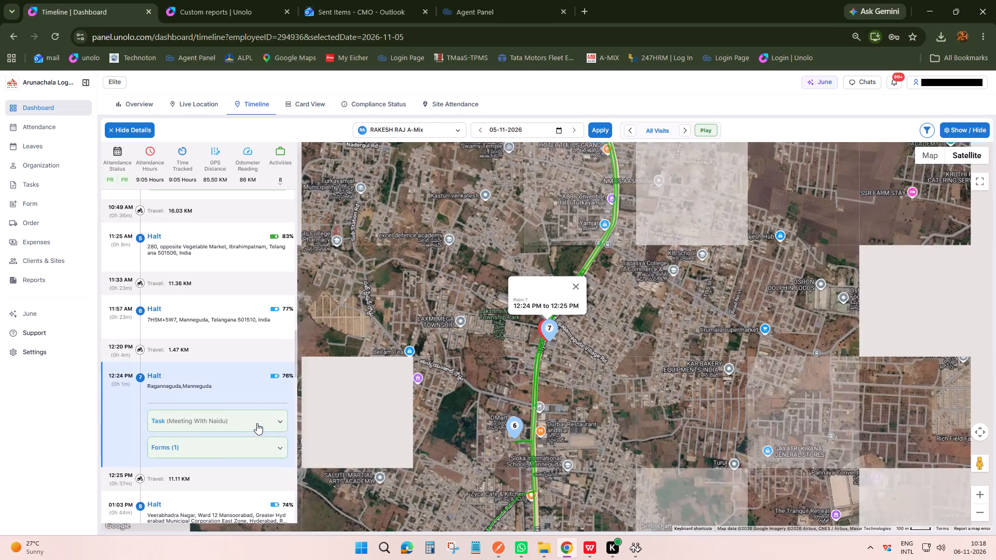
{"action": "scroll", "coordinate": [232, 376], "scroll_direction": "down", "scroll_amount": 2}
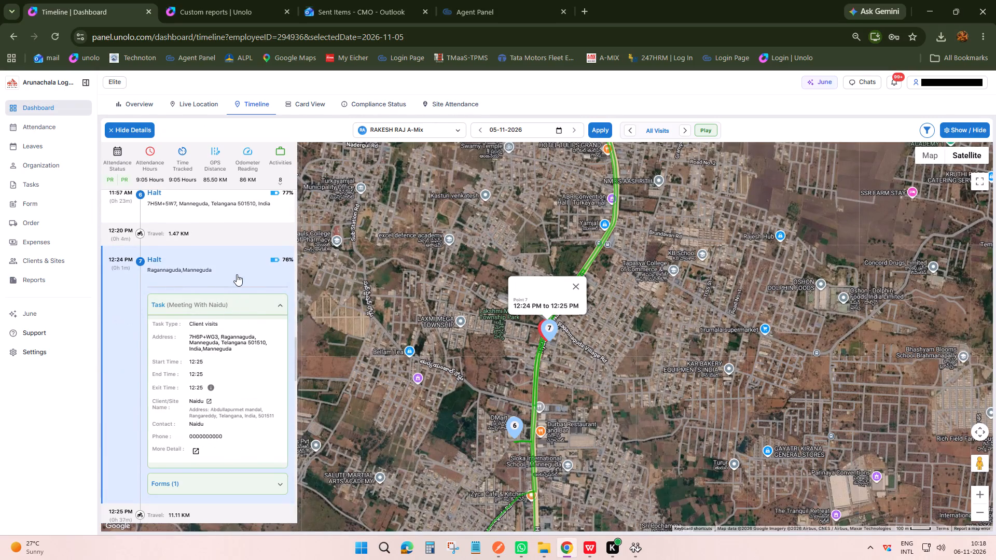
{"action": "scroll", "coordinate": [237, 274], "scroll_direction": "down", "scroll_amount": 2}
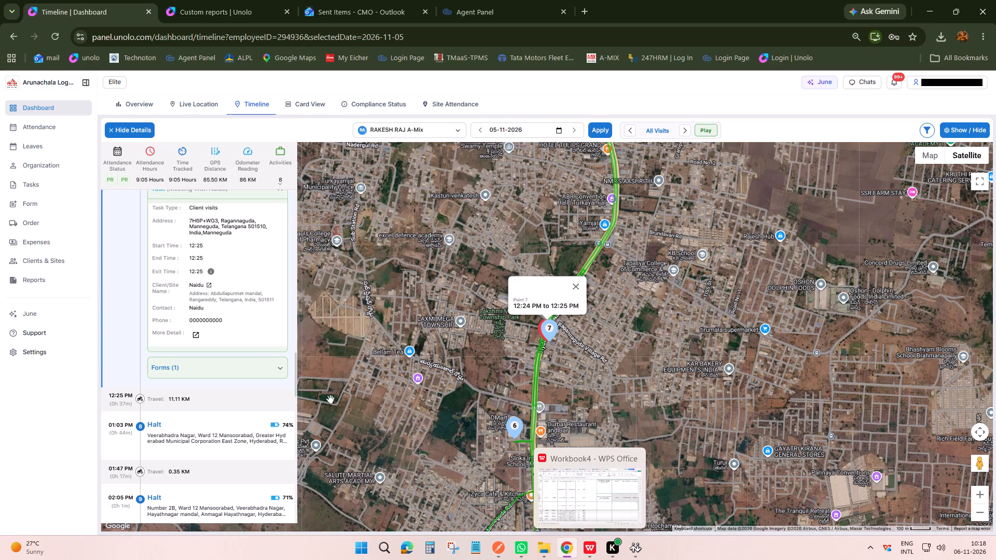
{"action": "scroll", "coordinate": [254, 326], "scroll_direction": "up", "scroll_amount": 2}
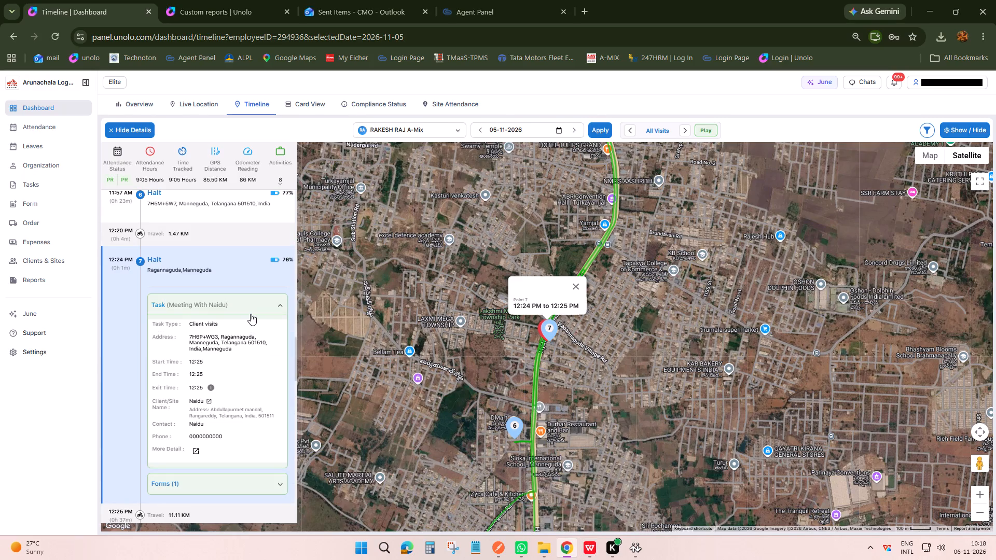
{"action": "scroll", "coordinate": [251, 314], "scroll_direction": "down", "scroll_amount": 1}
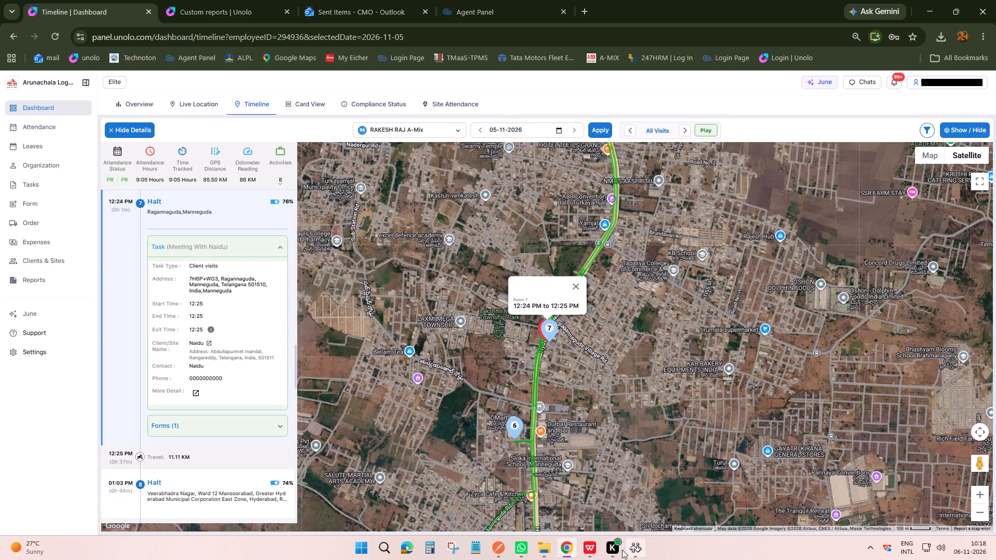
Back in WPS, find the Naidu visit in Location (30).xlsx and copy its details from Task Address through Construction status.
{"action": "left_click", "coordinate": [591, 552]}
{"action": "left_click", "coordinate": [577, 0]}
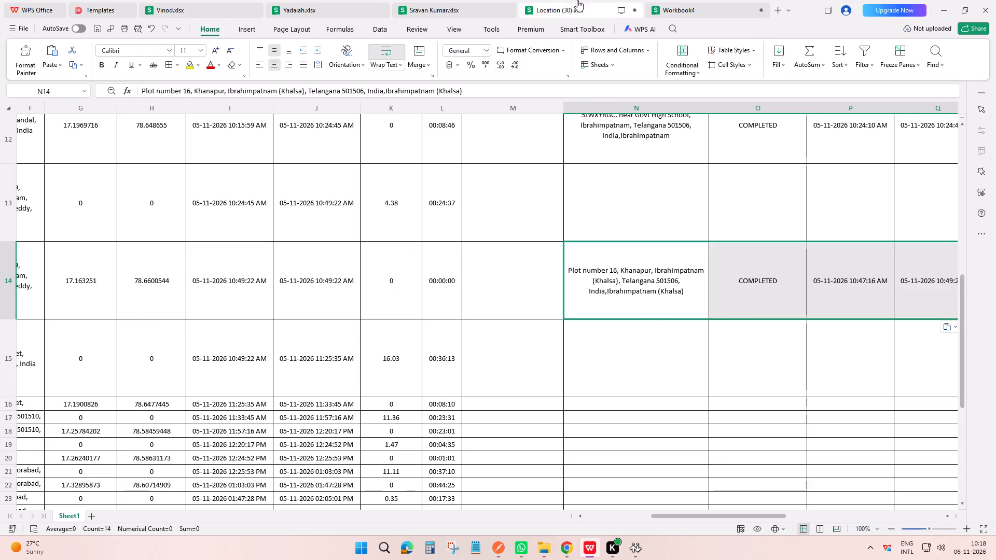
{"action": "scroll", "coordinate": [449, 324], "scroll_direction": "down", "scroll_amount": 4}
{"action": "left_click", "coordinate": [447, 313]}
{"action": "key", "text": "Left"}
{"action": "key", "text": "Left"}
{"action": "key", "text": "Left"}
{"action": "key", "text": "Left"}
{"action": "key", "text": "Left"}
{"action": "key", "text": "Left"}
{"action": "key", "text": "Left"}
{"action": "key", "text": "Left"}
{"action": "key", "text": "Left"}
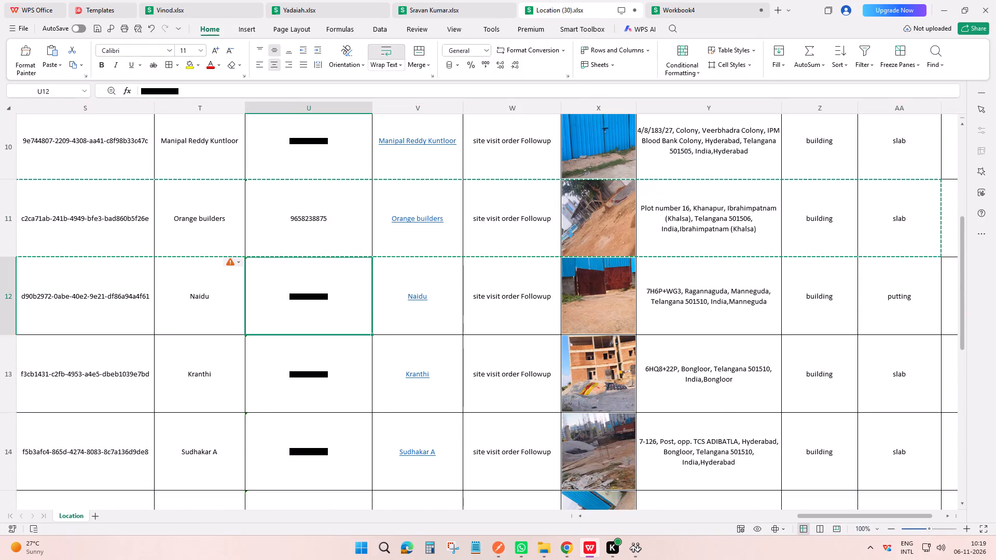
{"action": "key", "text": "Right"}
{"action": "key", "text": "ctrl+shift+Right"}
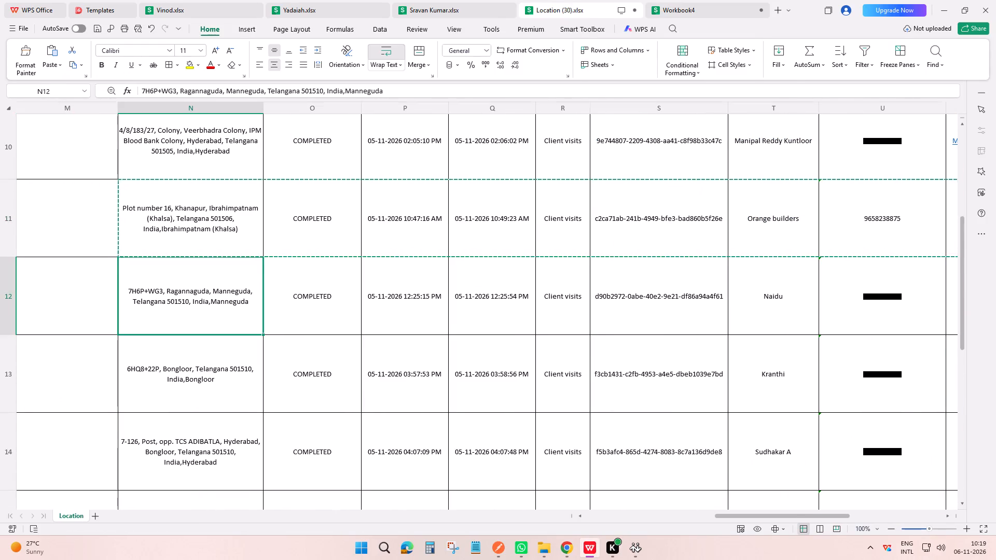
{"action": "key", "text": "ctrl+c"}
Paste the Naidu visit details into Workbook4's row 20, beside the 12:24 PM halt, starting at Task Address.
{"action": "left_click", "coordinate": [722, 0]}
{"action": "scroll", "coordinate": [561, 263], "scroll_direction": "down", "scroll_amount": 3}
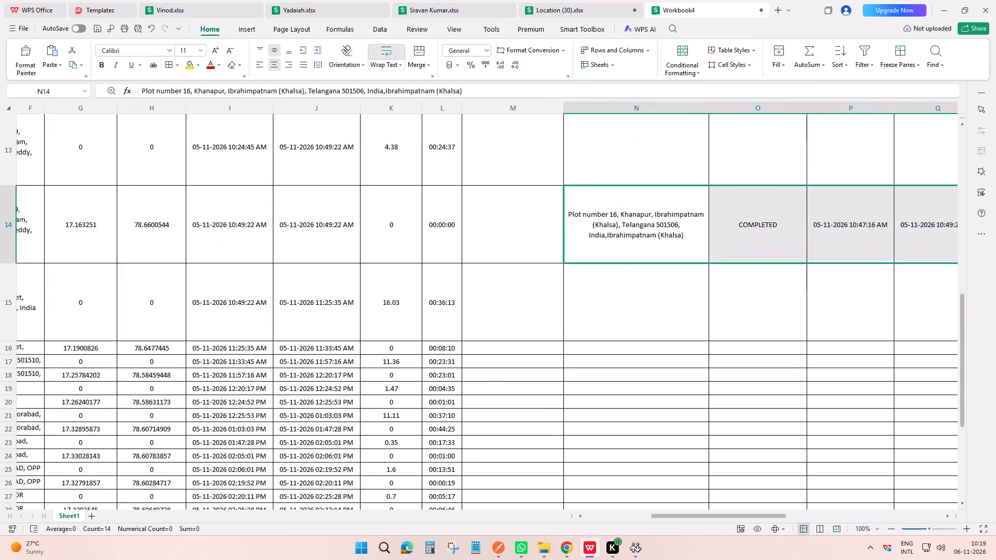
{"action": "scroll", "coordinate": [560, 265], "scroll_direction": "down", "scroll_amount": 3}
{"action": "left_click_drag", "start_coordinate": [233, 290], "coordinate": [529, 287]}
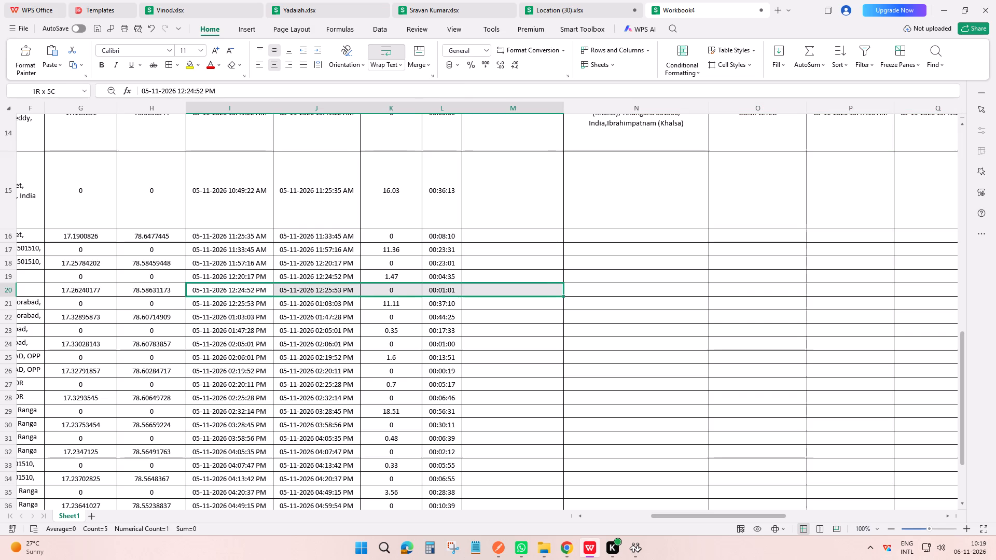
{"action": "left_click_drag", "start_coordinate": [529, 287], "coordinate": [610, 290]}
{"action": "left_click", "coordinate": [610, 290]}
{"action": "key", "text": "ctrl+v"}
Switch to Chrome and expand the task under Rakesh's 02:05 PM halt in the Unolo timeline to check its visit details.
{"action": "key", "text": "alt+Tab"}
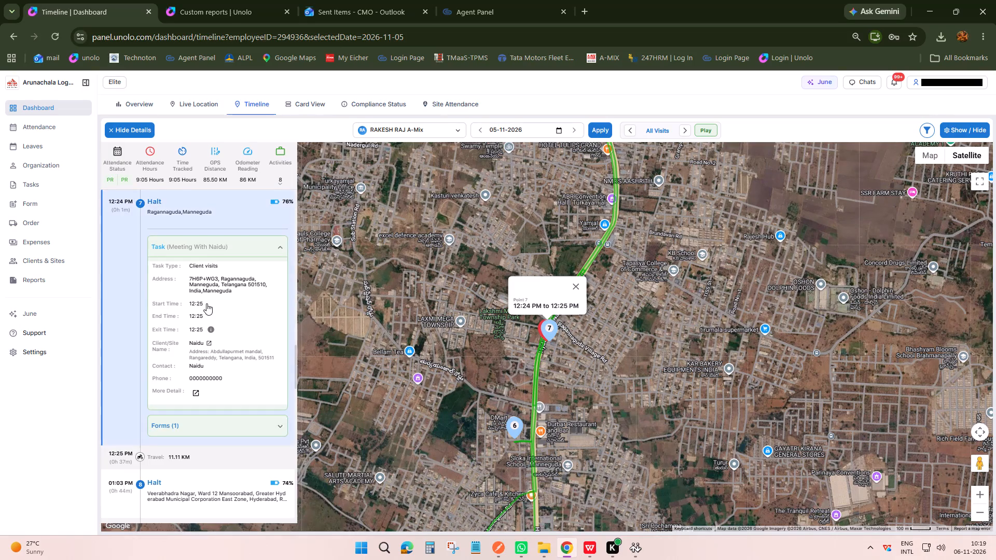
{"action": "scroll", "coordinate": [206, 303], "scroll_direction": "down", "scroll_amount": 2}
{"action": "scroll", "coordinate": [206, 303], "scroll_direction": "up", "scroll_amount": 1}
{"action": "scroll", "coordinate": [206, 303], "scroll_direction": "down", "scroll_amount": 8}
{"action": "scroll", "coordinate": [242, 287], "scroll_direction": "up", "scroll_amount": 3}
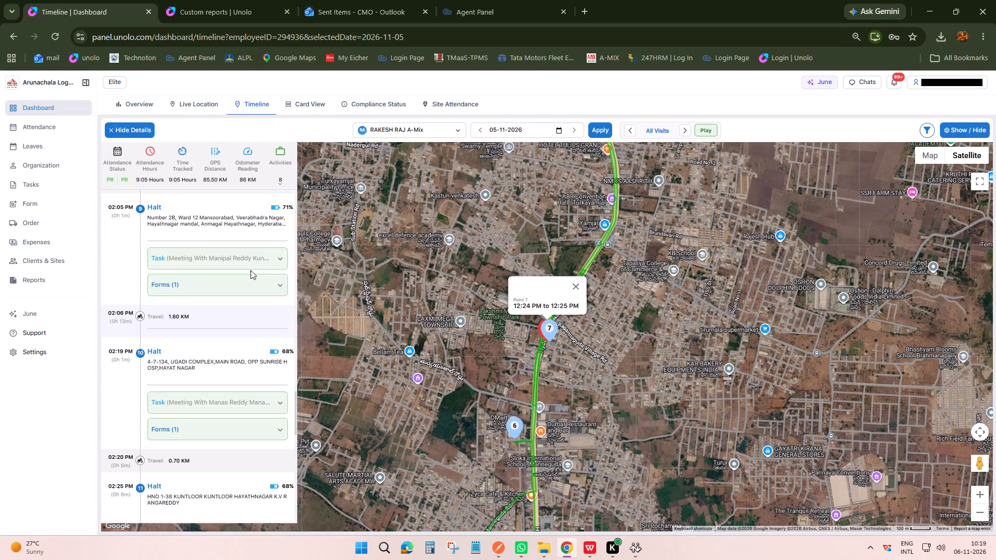
{"action": "left_click", "coordinate": [256, 262]}
{"action": "scroll", "coordinate": [254, 300], "scroll_direction": "up", "scroll_amount": 4}
{"action": "scroll", "coordinate": [254, 300], "scroll_direction": "down", "scroll_amount": 4}
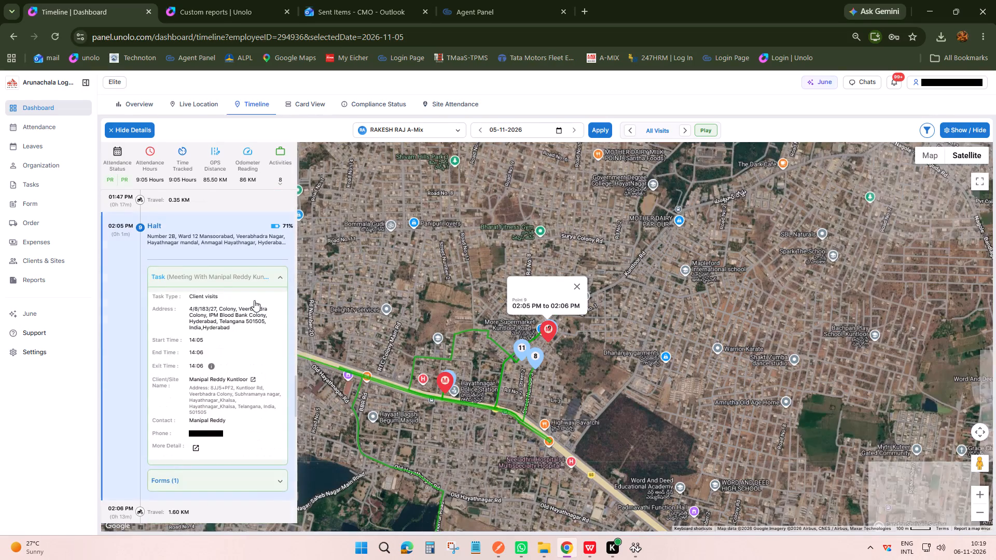
{"action": "scroll", "coordinate": [254, 300], "scroll_direction": "down", "scroll_amount": 1}
{"action": "scroll", "coordinate": [254, 300], "scroll_direction": "up", "scroll_amount": 2}
{"action": "scroll", "coordinate": [254, 300], "scroll_direction": "down", "scroll_amount": 3}
Back in WPS, find the Manipal visit in Location (30).xlsx and copy its details from Task Address through Construction status.
{"action": "key", "text": "alt+Tab"}
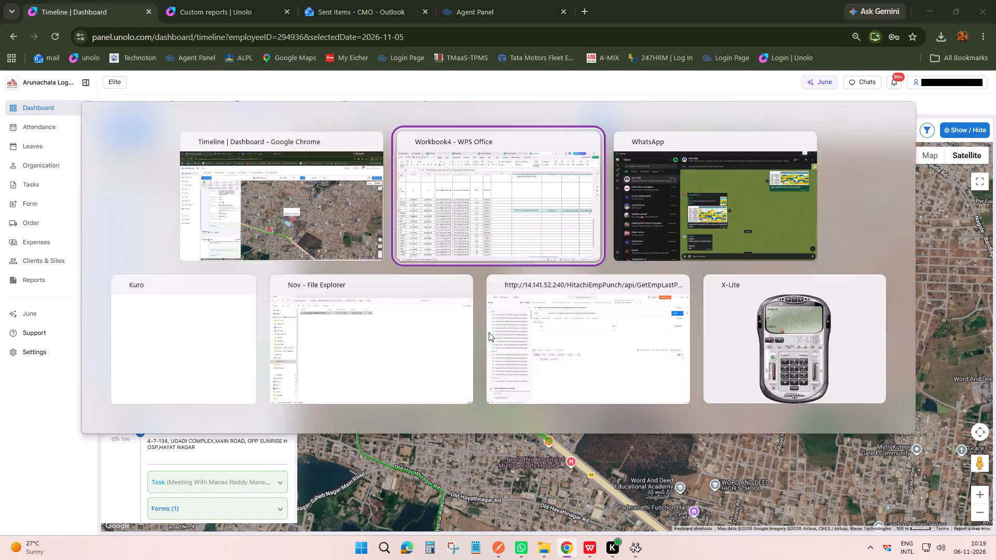
{"action": "left_click", "coordinate": [586, 0]}
{"action": "scroll", "coordinate": [465, 295], "scroll_direction": "down", "scroll_amount": 1}
{"action": "scroll", "coordinate": [465, 295], "scroll_direction": "up", "scroll_amount": 1}
{"action": "scroll", "coordinate": [465, 295], "scroll_direction": "down", "scroll_amount": 2}
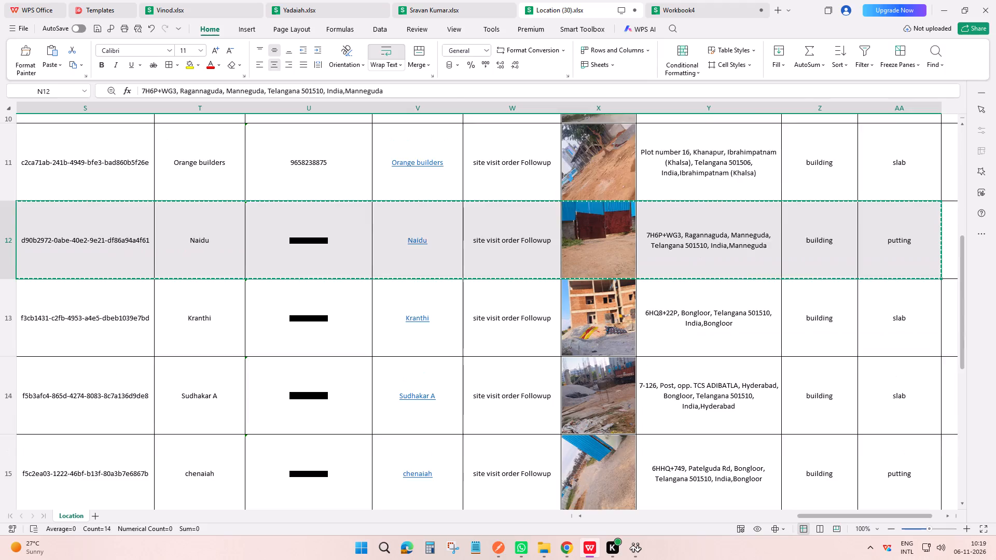
{"action": "scroll", "coordinate": [465, 295], "scroll_direction": "down", "scroll_amount": 4}
{"action": "scroll", "coordinate": [458, 306], "scroll_direction": "up", "scroll_amount": 6}
{"action": "scroll", "coordinate": [458, 305], "scroll_direction": "down", "scroll_amount": 1}
{"action": "scroll", "coordinate": [458, 304], "scroll_direction": "up", "scroll_amount": 1}
{"action": "scroll", "coordinate": [445, 218], "scroll_direction": "up", "scroll_amount": 4}
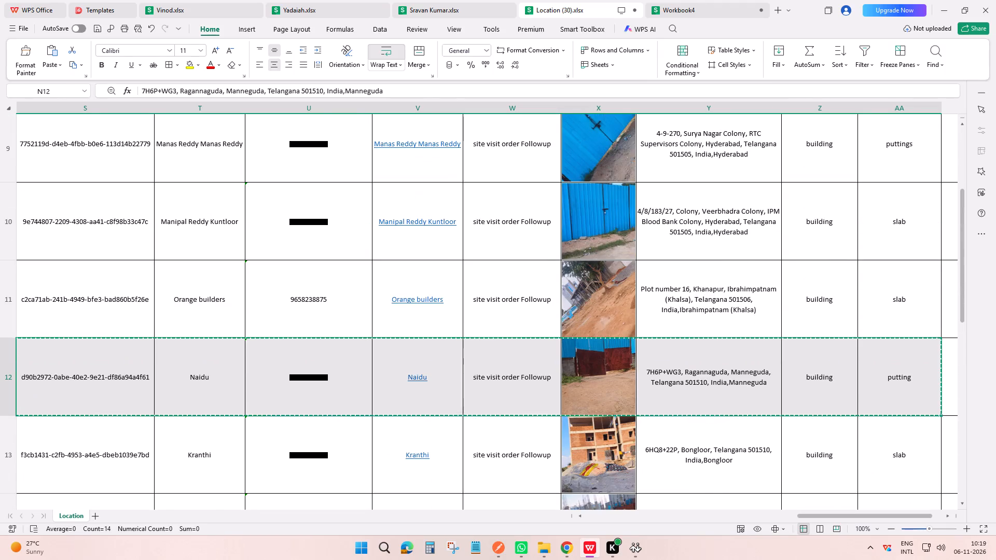
{"action": "scroll", "coordinate": [445, 205], "scroll_direction": "up", "scroll_amount": 4}
{"action": "left_click", "coordinate": [417, 307]}
{"action": "key", "text": "Left"}
{"action": "key", "text": "Left"}
{"action": "key", "text": "Left"}
{"action": "key", "text": "Left"}
{"action": "key", "text": "Left"}
{"action": "key", "text": "Left"}
{"action": "key", "text": "Left"}
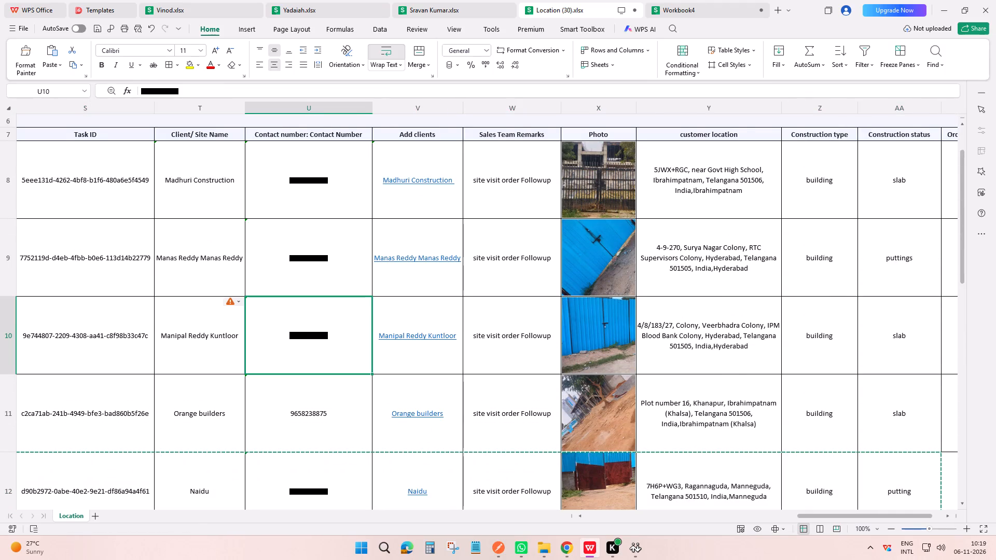
{"action": "key", "text": "Left"}
{"action": "key", "text": "ctrl+shift+Right"}
{"action": "key", "text": "ctrl+c"}
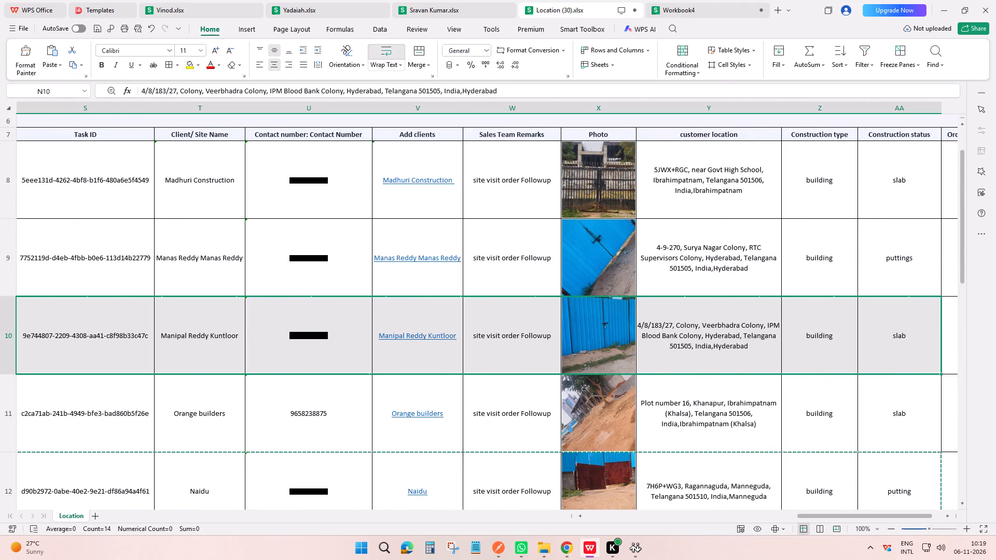
Paste the Manipal visit details into Workbook4's row 24, beside the 02:05 PM halt, starting at Task Address.
{"action": "left_click", "coordinate": [695, 0]}
{"action": "scroll", "coordinate": [652, 261], "scroll_direction": "down", "scroll_amount": 1}
{"action": "scroll", "coordinate": [652, 261], "scroll_direction": "up", "scroll_amount": 1}
{"action": "scroll", "coordinate": [652, 261], "scroll_direction": "down", "scroll_amount": 2}
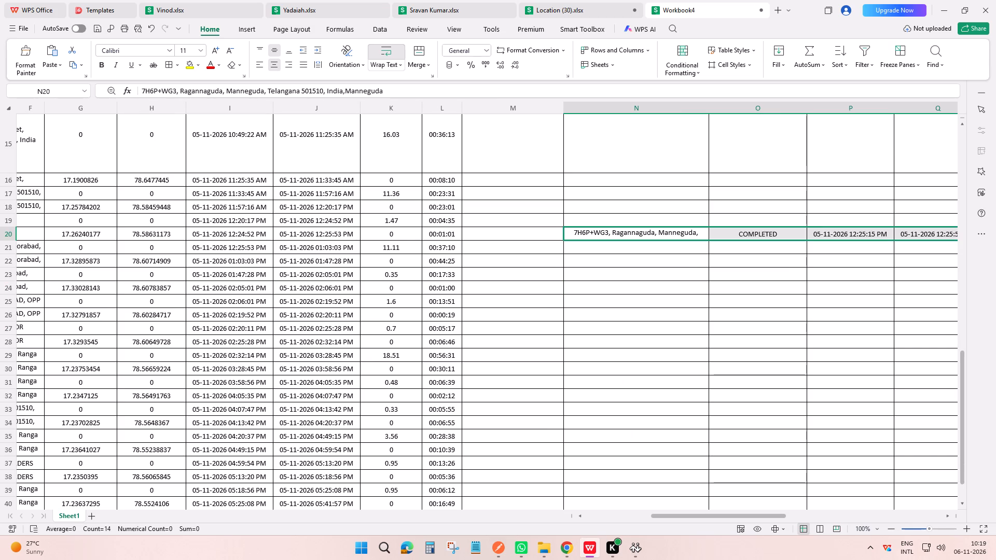
{"action": "left_click", "coordinate": [224, 302]}
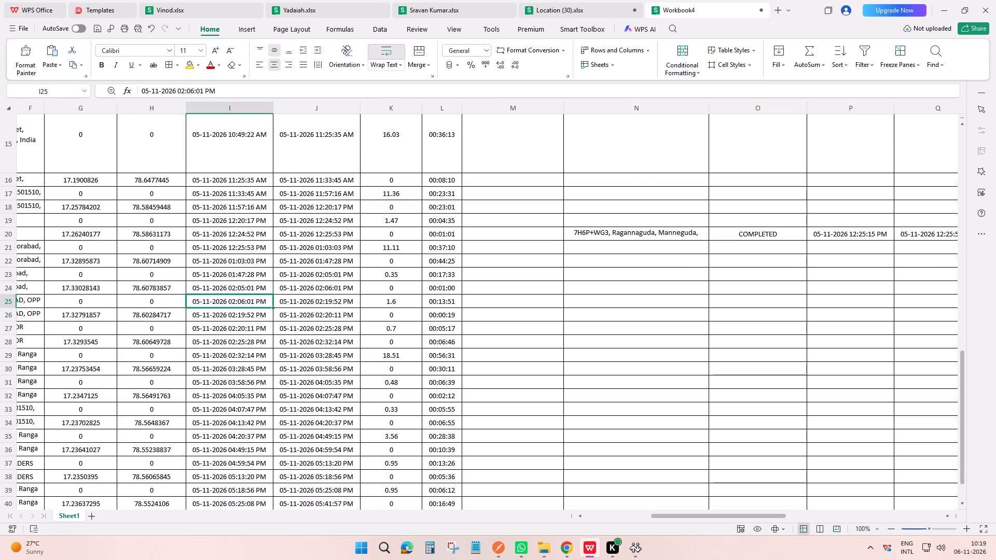
{"action": "left_click_drag", "start_coordinate": [226, 290], "coordinate": [592, 286]}
{"action": "left_click", "coordinate": [592, 286]}
{"action": "key", "text": "ctrl+v"}
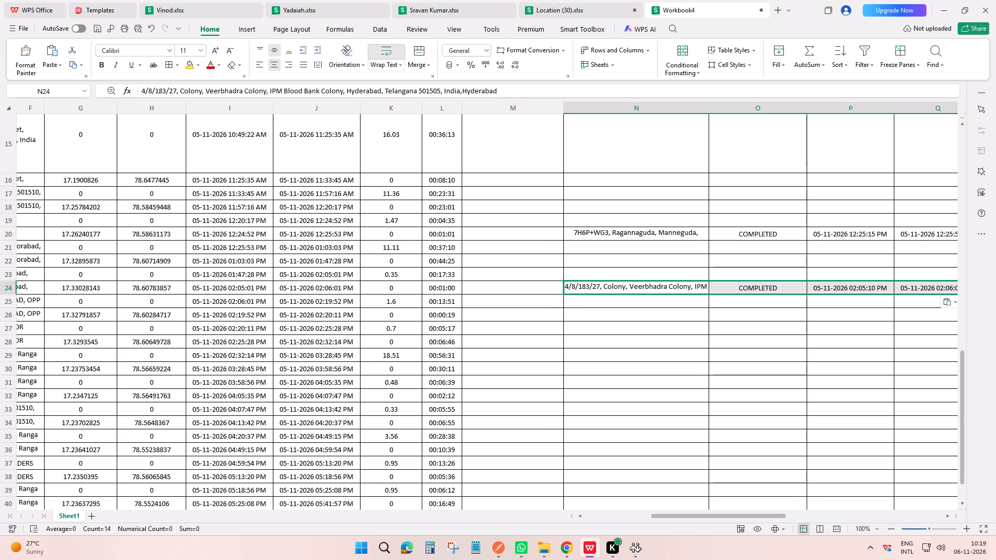
Switch to Chrome and expand the task under Rakesh's 02:19 PM halt in the Unolo timeline to check its visit details.
{"action": "key", "text": "alt+Tab"}
{"action": "scroll", "coordinate": [232, 287], "scroll_direction": "down", "scroll_amount": 4}
{"action": "left_click", "coordinate": [255, 251]}
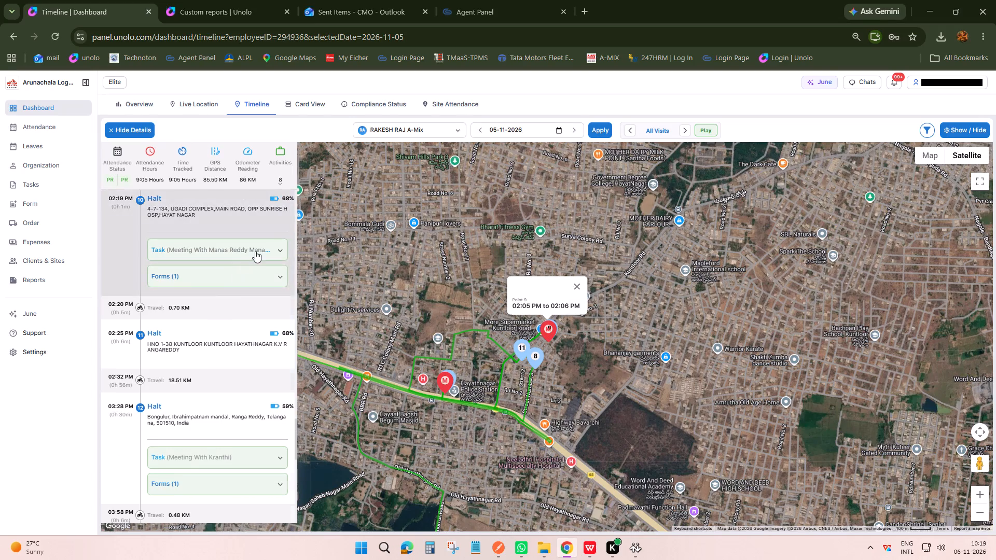
{"action": "scroll", "coordinate": [241, 287], "scroll_direction": "up", "scroll_amount": 4}
{"action": "scroll", "coordinate": [241, 287], "scroll_direction": "down", "scroll_amount": 5}
{"action": "scroll", "coordinate": [241, 287], "scroll_direction": "up", "scroll_amount": 1}
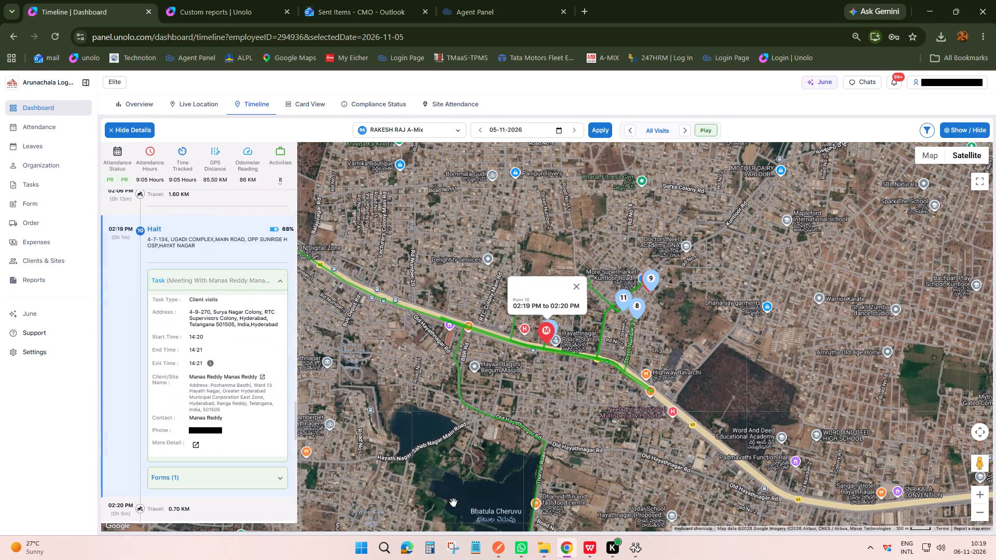
Back in WPS, copy the Manas visit details in Location (30).xlsx, row 9, from Task Address through Construction status.
{"action": "left_click", "coordinate": [586, 547]}
{"action": "left_click", "coordinate": [577, 0]}
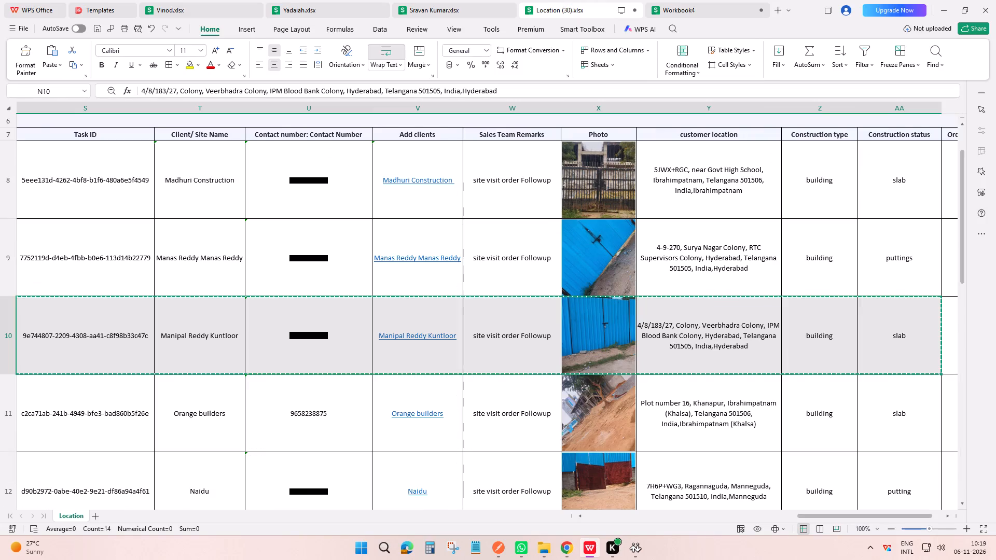
{"action": "left_click", "coordinate": [421, 283]}
{"action": "key", "text": "Left"}
{"action": "key", "text": "Left"}
{"action": "key", "text": "Left"}
{"action": "key", "text": "Left"}
{"action": "key", "text": "Left"}
{"action": "key", "text": "Left"}
{"action": "key", "text": "Left"}
{"action": "key", "text": "Left"}
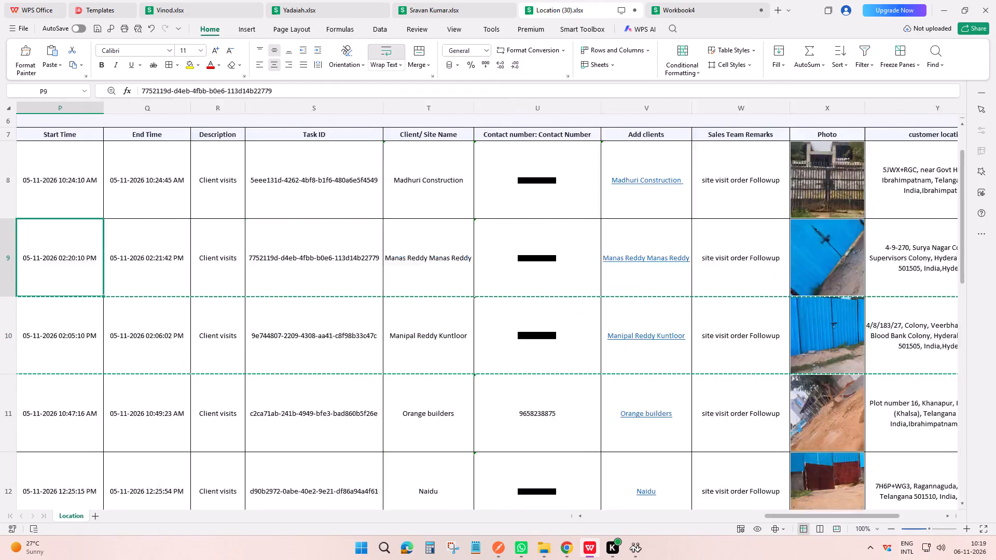
{"action": "key", "text": "ctrl+shift+Right"}
{"action": "key", "text": "ctrl+c"}
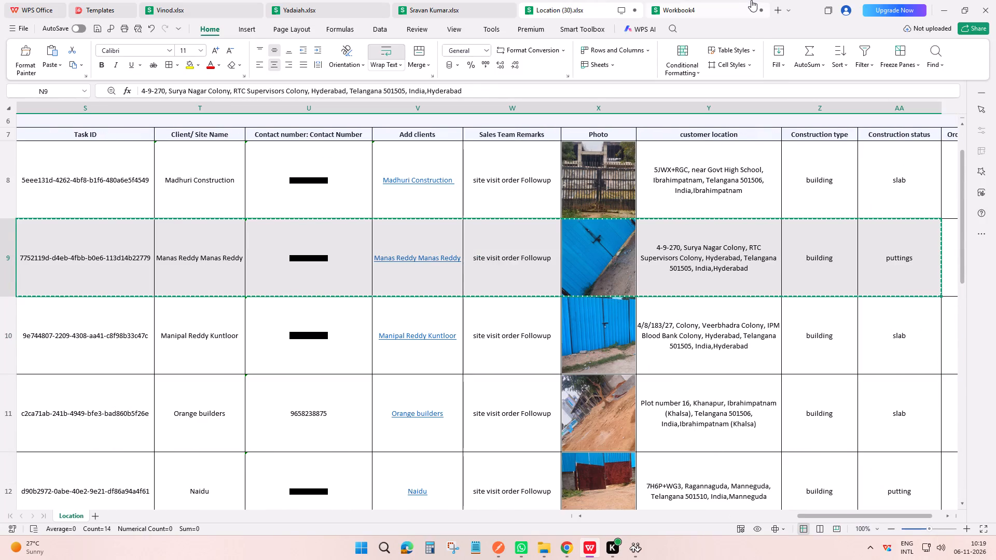
Paste the Manas visit details into Workbook4's row 26, beside the 02:19 PM halt, starting at Task Address.
{"action": "left_click", "coordinate": [599, 0]}
{"action": "left_click", "coordinate": [680, 0]}
{"action": "scroll", "coordinate": [547, 267], "scroll_direction": "down", "scroll_amount": 2}
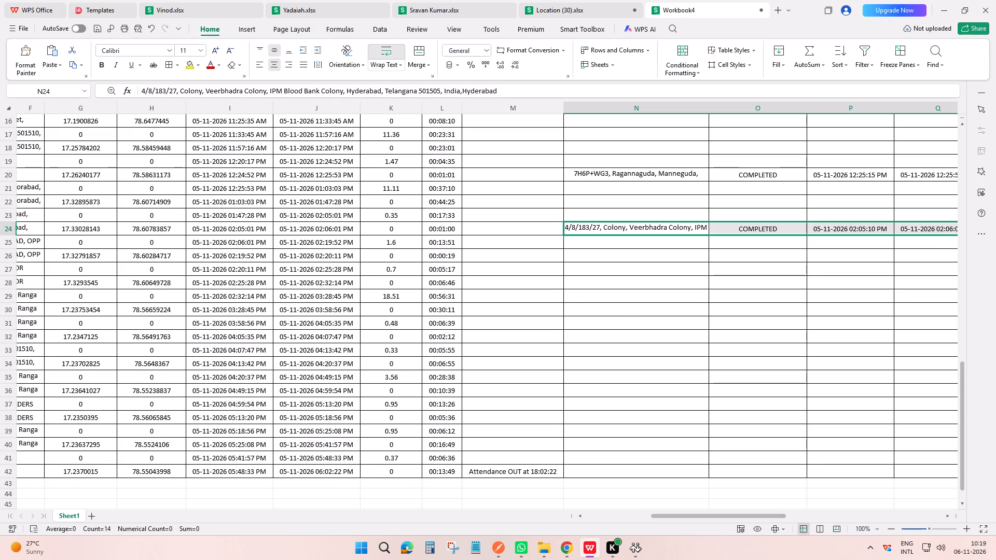
{"action": "left_click_drag", "start_coordinate": [242, 258], "coordinate": [586, 250]}
{"action": "left_click", "coordinate": [584, 254]}
{"action": "key", "text": "ctrl+v"}
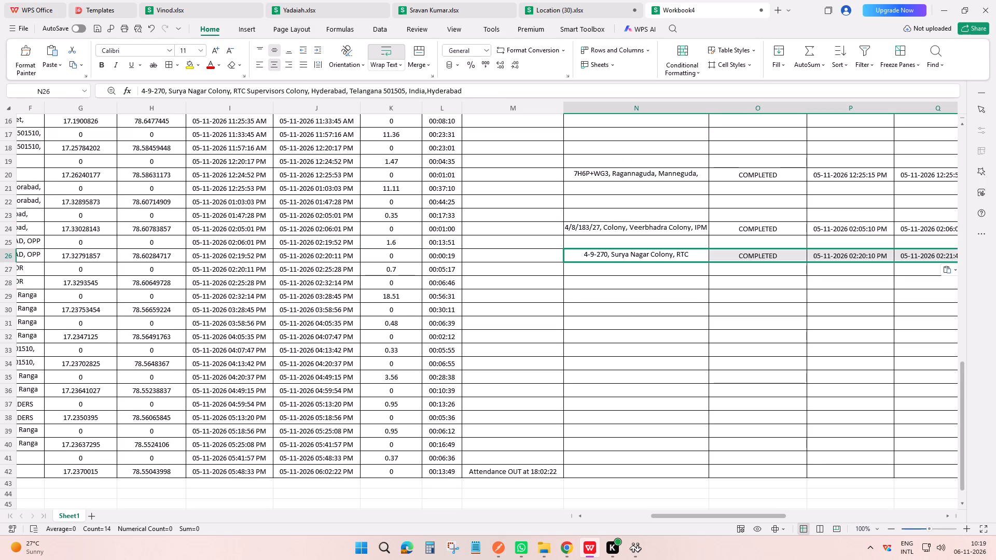
Switch to Chrome and expand the task under Rakesh's 03:28 PM halt in the Unolo timeline to check its visit details.
{"action": "key", "text": "alt+Tab"}
{"action": "scroll", "coordinate": [212, 313], "scroll_direction": "down", "scroll_amount": 6}
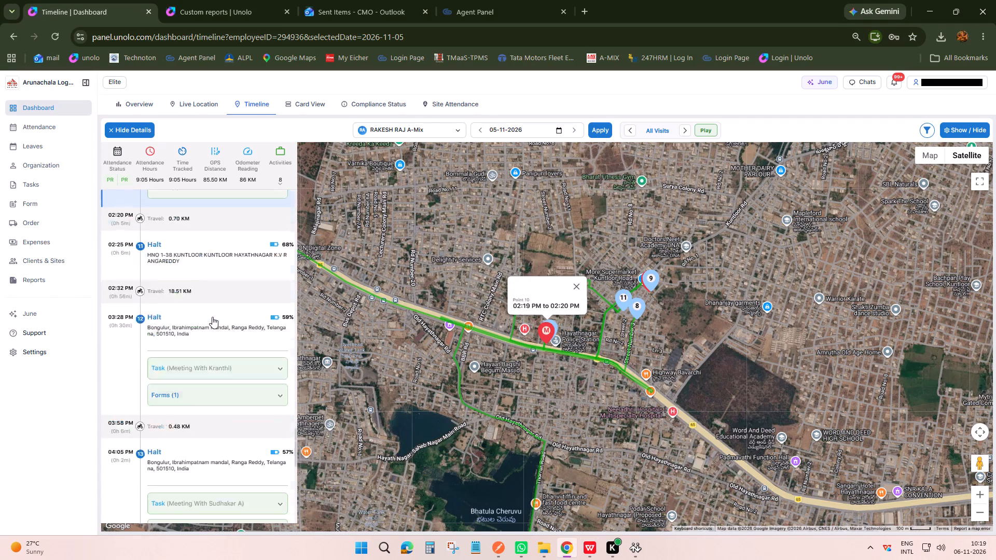
{"action": "left_click", "coordinate": [247, 305]}
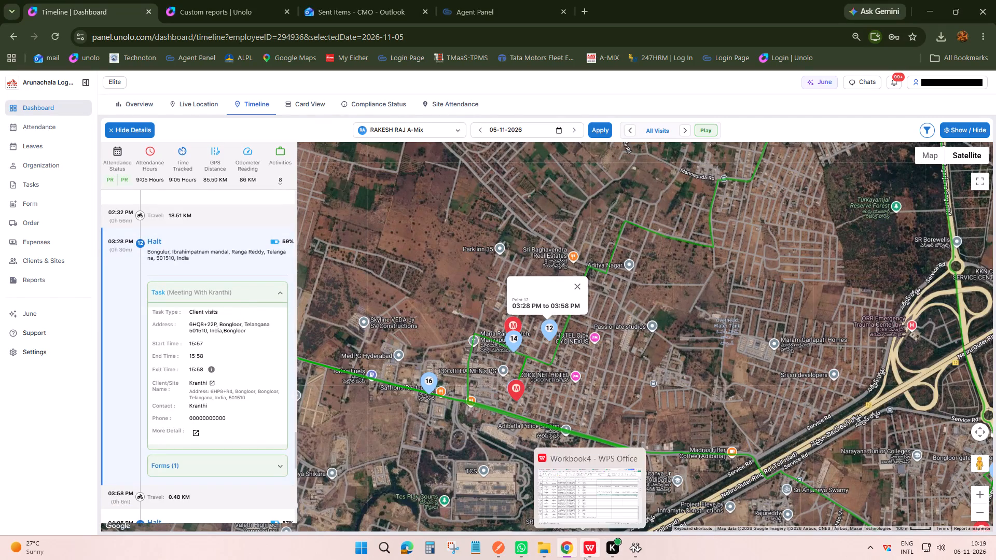
Back in WPS, find the Kranthi visit in Location (30).xlsx and copy its details from Task Address through Construction status.
{"action": "left_click", "coordinate": [585, 557]}
{"action": "left_click", "coordinate": [613, 0]}
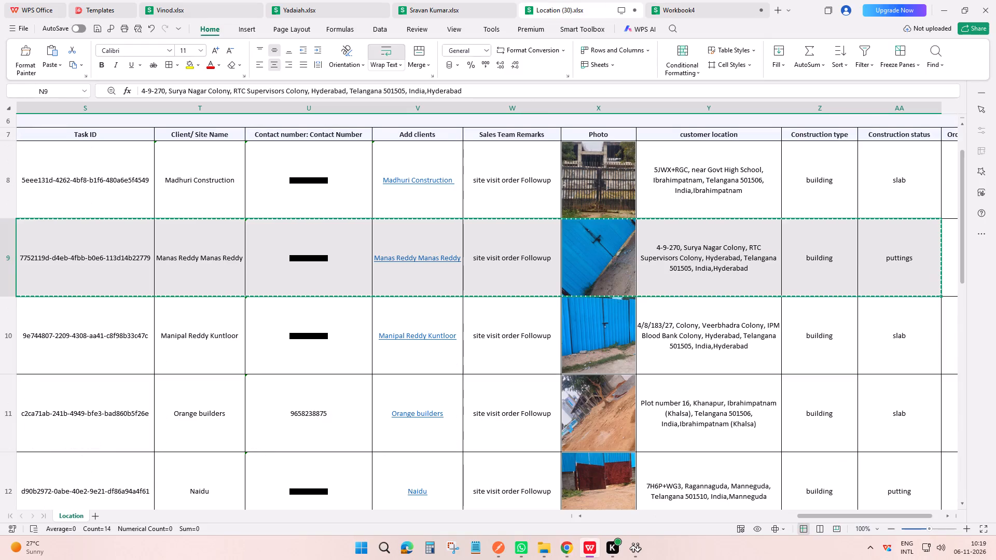
{"action": "scroll", "coordinate": [431, 220], "scroll_direction": "down", "scroll_amount": 5}
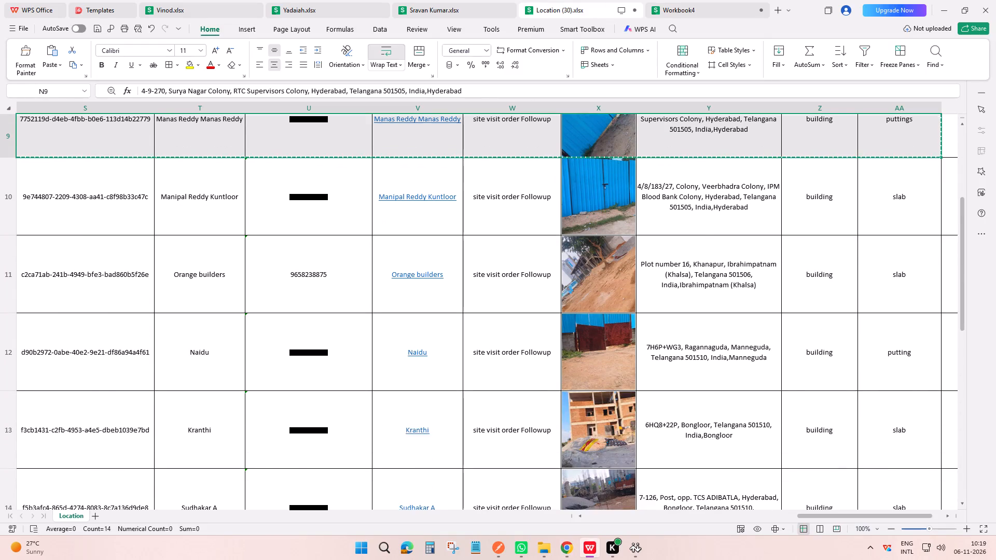
{"action": "scroll", "coordinate": [421, 330], "scroll_direction": "down", "scroll_amount": 2}
{"action": "scroll", "coordinate": [421, 330], "scroll_direction": "up", "scroll_amount": 1}
{"action": "scroll", "coordinate": [421, 330], "scroll_direction": "down", "scroll_amount": 1}
{"action": "left_click", "coordinate": [449, 340]}
{"action": "key", "text": "Left"}
{"action": "key", "text": "Left"}
{"action": "key", "text": "Left"}
{"action": "key", "text": "Left"}
{"action": "key", "text": "Left"}
{"action": "key", "text": "Left"}
{"action": "key", "text": "Left"}
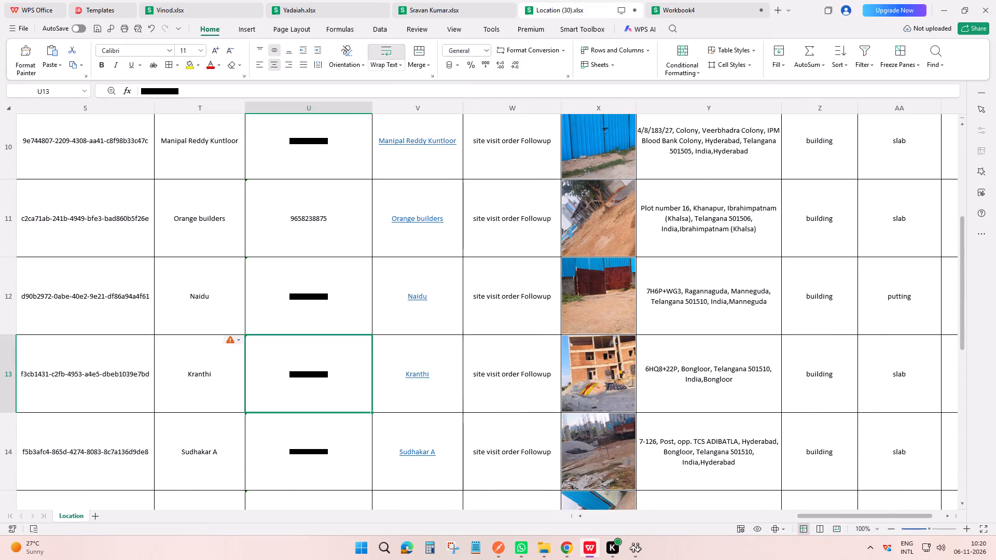
{"action": "key", "text": "Left"}
{"action": "key", "text": "ctrl+shift+Right"}
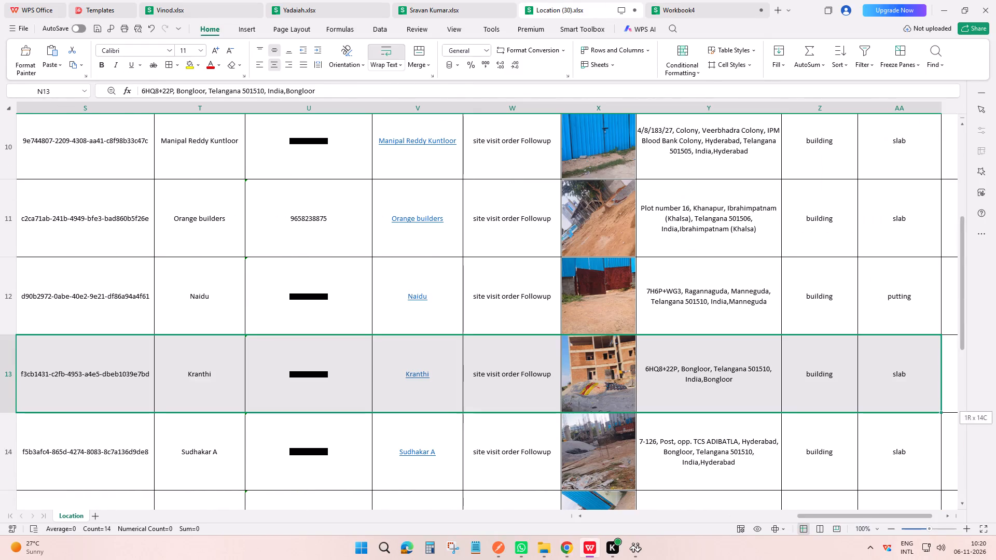
{"action": "key", "text": "ctrl+c"}
Paste the Kranthi visit details into Workbook4's row 30, beside the 03:28 PM halt, starting at Task Address.
{"action": "left_click", "coordinate": [697, 0]}
{"action": "scroll", "coordinate": [539, 319], "scroll_direction": "down", "scroll_amount": 3}
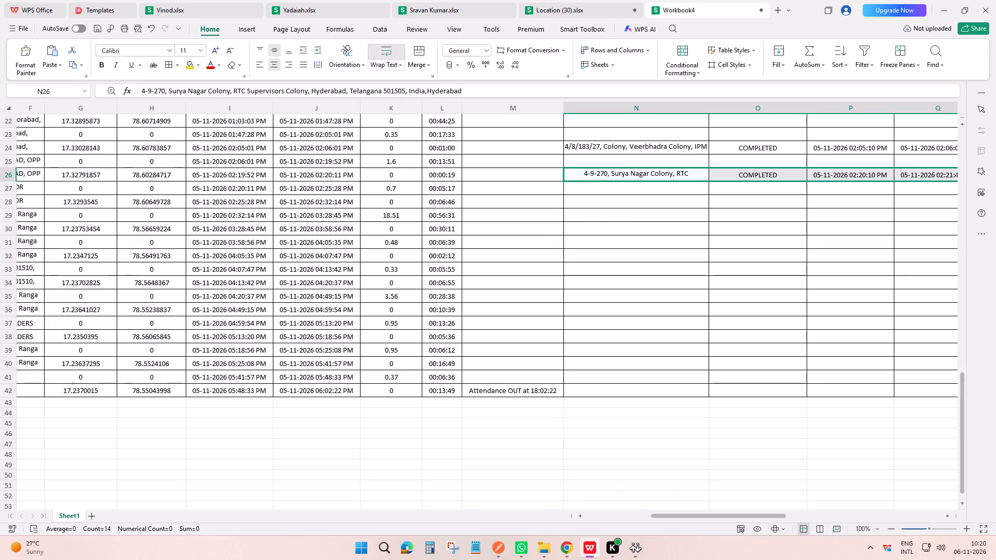
{"action": "left_click_drag", "start_coordinate": [238, 225], "coordinate": [571, 226]}
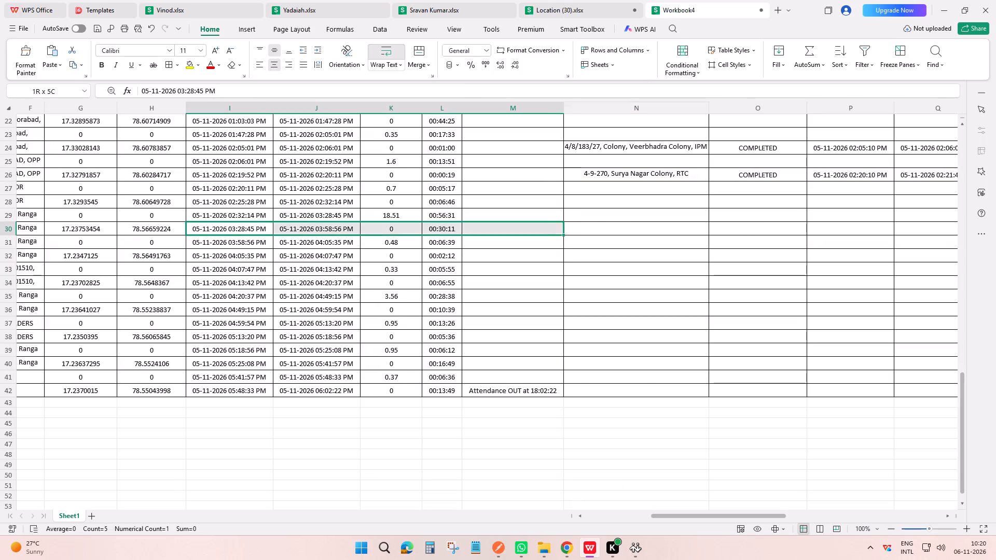
{"action": "left_click_drag", "start_coordinate": [571, 226], "coordinate": [572, 226]}
{"action": "left_click", "coordinate": [572, 226]}
{"action": "key", "text": "ctrl+v"}
Switch to Chrome and expand the task under Rakesh's 04:05 PM halt in the Unolo timeline to check its visit details.
{"action": "key", "text": "alt+Tab"}
{"action": "scroll", "coordinate": [257, 323], "scroll_direction": "down", "scroll_amount": 3}
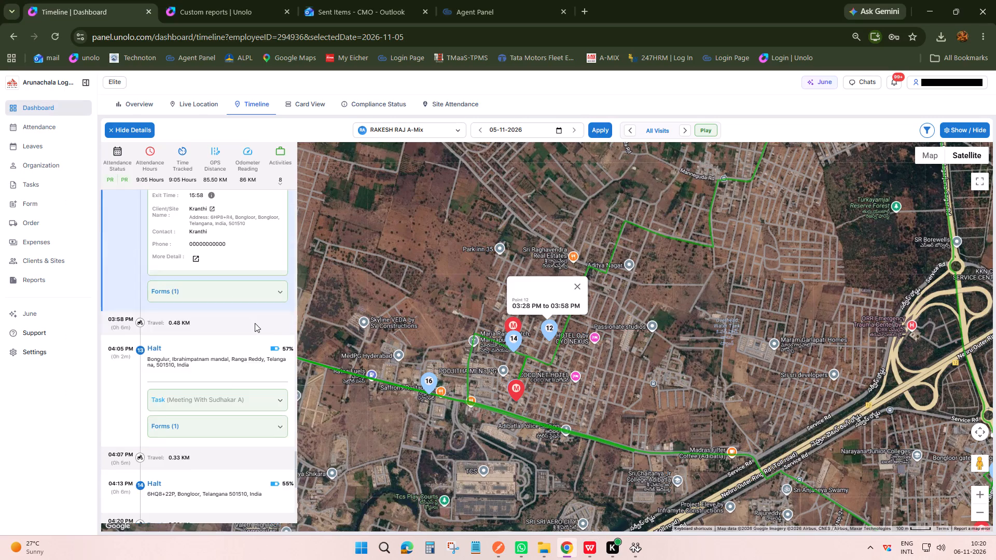
{"action": "scroll", "coordinate": [255, 323], "scroll_direction": "down", "scroll_amount": 3}
{"action": "left_click", "coordinate": [260, 222]}
{"action": "scroll", "coordinate": [246, 277], "scroll_direction": "up", "scroll_amount": 2}
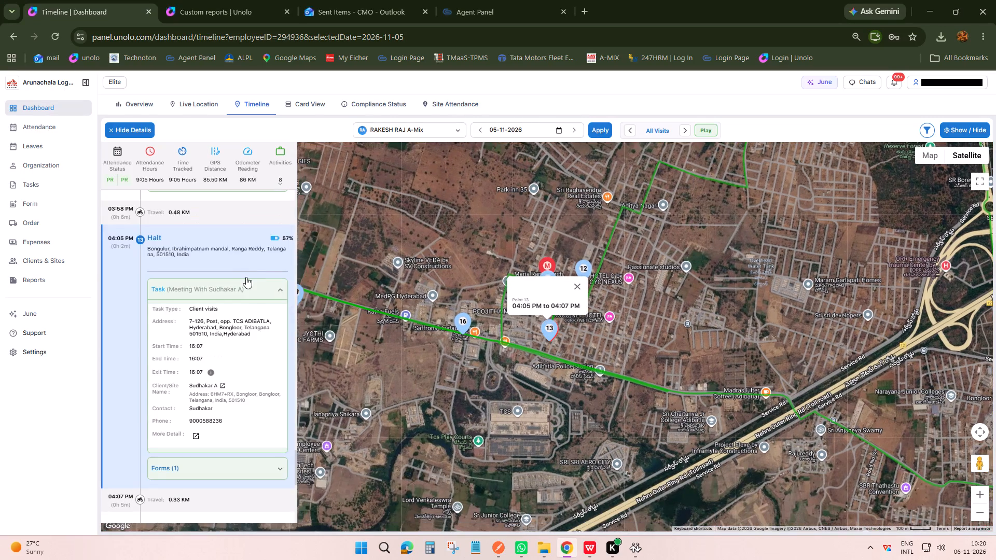
{"action": "scroll", "coordinate": [246, 277], "scroll_direction": "down", "scroll_amount": 2}
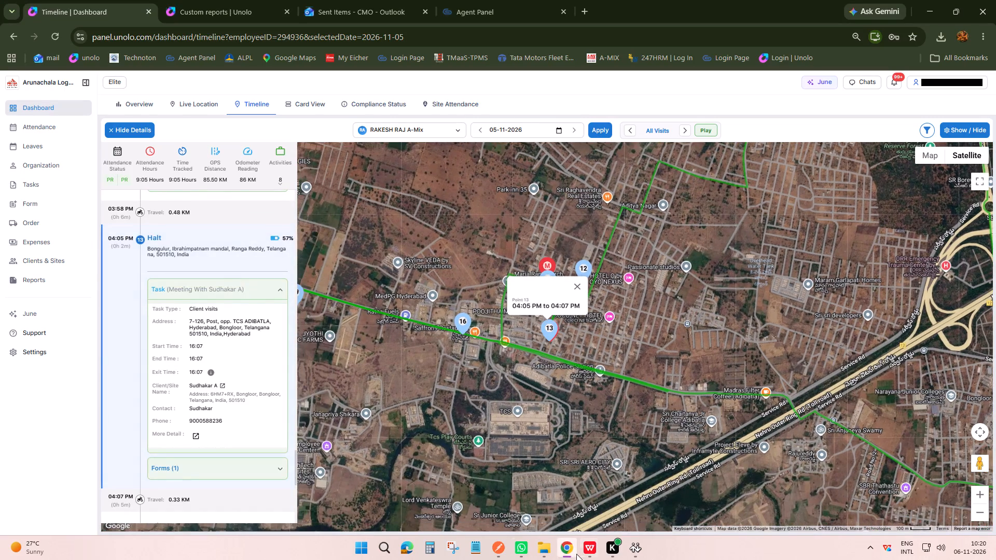
Back in WPS, find the Sudhakar visit in Location (30).xlsx and copy its details from Task Address through Construction status.
{"action": "left_click", "coordinate": [579, 554]}
{"action": "left_click", "coordinate": [568, 16]}
{"action": "scroll", "coordinate": [439, 288], "scroll_direction": "down", "scroll_amount": 4}
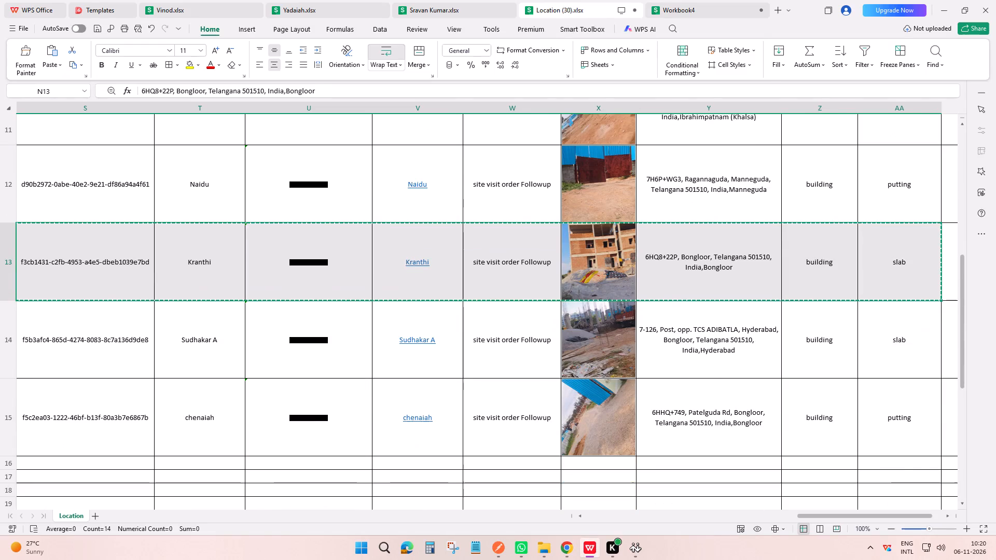
{"action": "left_click", "coordinate": [435, 332]}
{"action": "key", "text": "Left"}
{"action": "key", "text": "Left"}
{"action": "key", "text": "Left"}
{"action": "key", "text": "Left"}
{"action": "key", "text": "Left"}
{"action": "key", "text": "Left"}
{"action": "key", "text": "Left"}
{"action": "key", "text": "Left"}
{"action": "key", "text": "Left"}
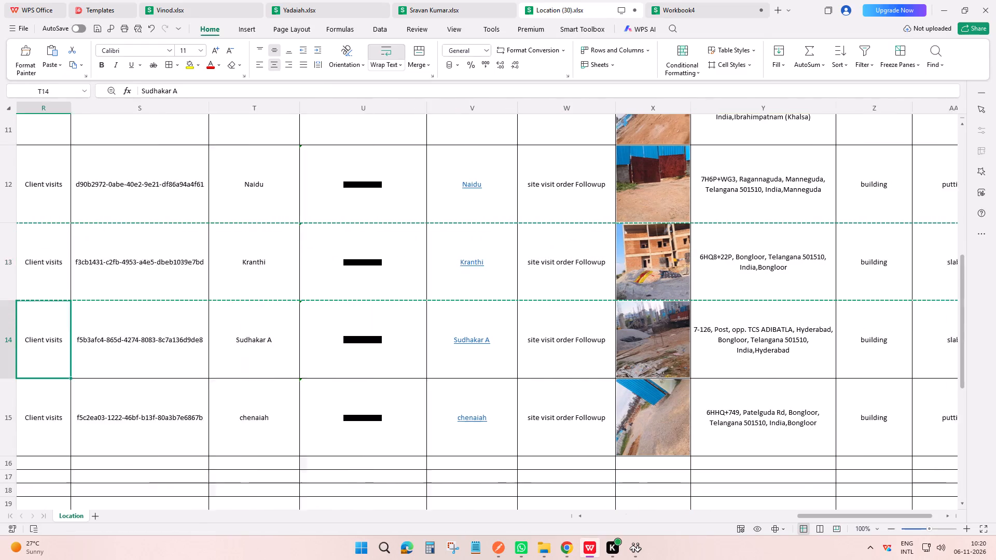
{"action": "key", "text": "Right"}
{"action": "key", "text": "ctrl+shift+Right"}
{"action": "key", "text": "ctrl+c"}
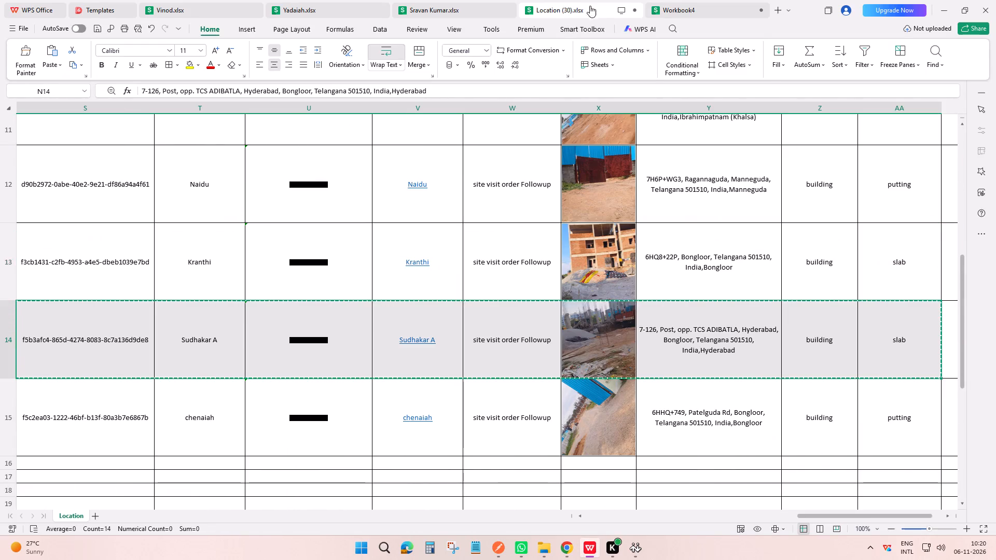
Paste the Sudhakar visit details into Workbook4's row 32, beside the 04:05 PM halt, starting at Task Address.
{"action": "left_click", "coordinate": [669, 0]}
{"action": "scroll", "coordinate": [621, 253], "scroll_direction": "down", "scroll_amount": 2}
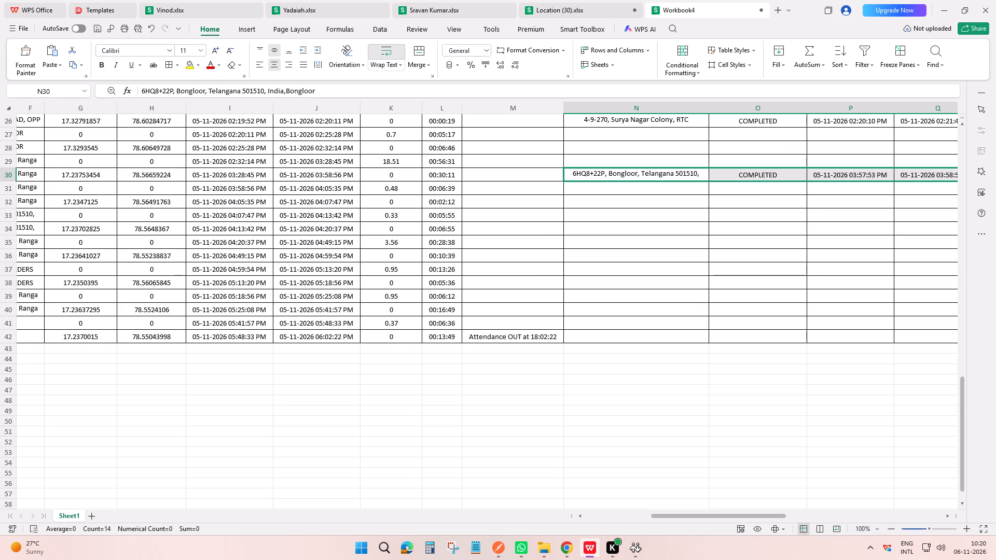
{"action": "left_click_drag", "start_coordinate": [251, 215], "coordinate": [496, 206]}
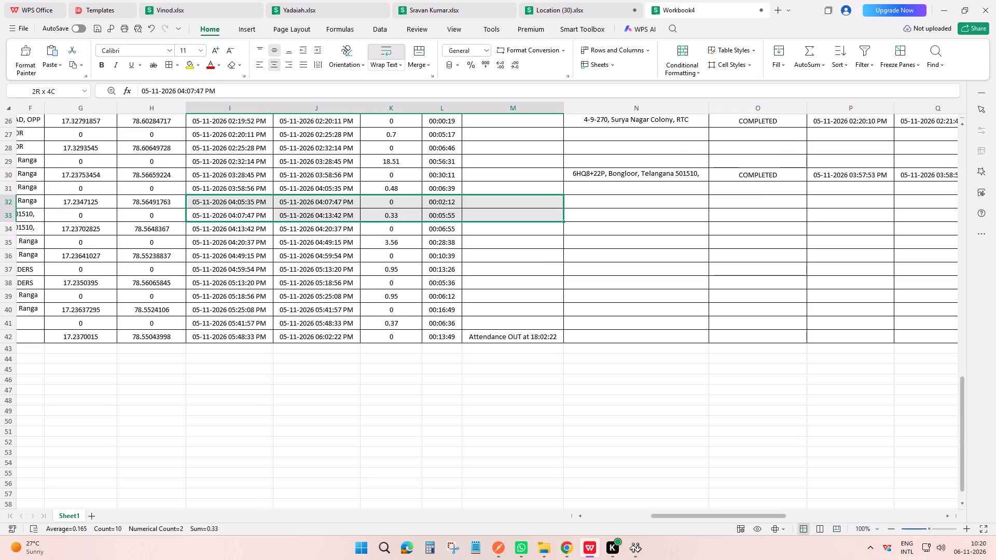
{"action": "left_click_drag", "start_coordinate": [496, 206], "coordinate": [579, 201]}
{"action": "left_click", "coordinate": [579, 201]}
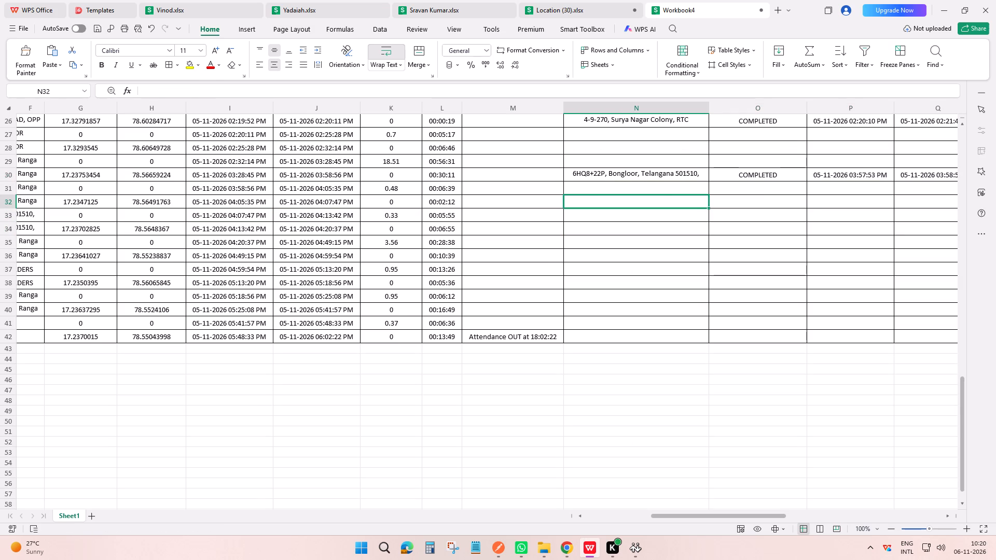
{"action": "key", "text": "ctrl+v"}
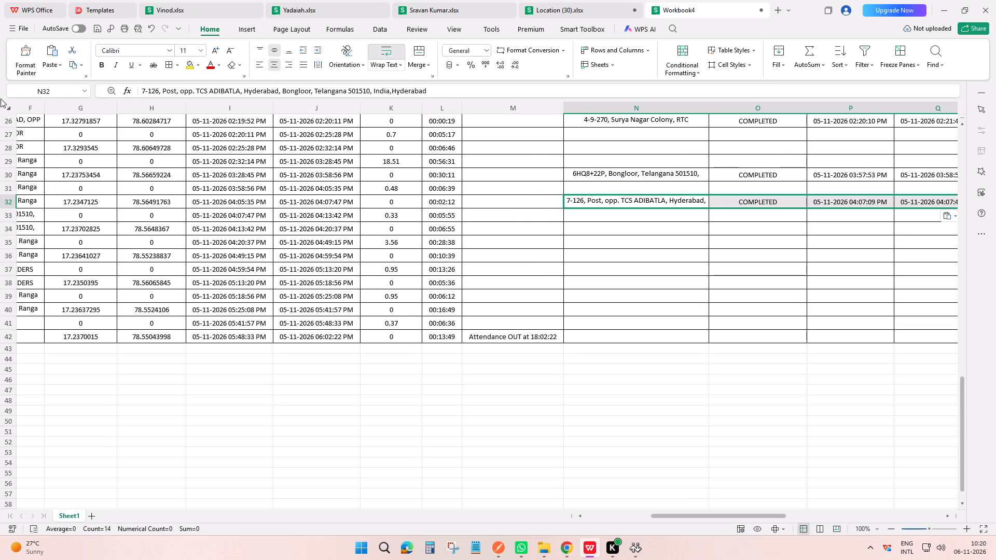
Select the whole sheet in Workbook4 and auto-fit all row heights to their contents, and look over the pasted rows.
{"action": "left_click", "coordinate": [5, 105]}
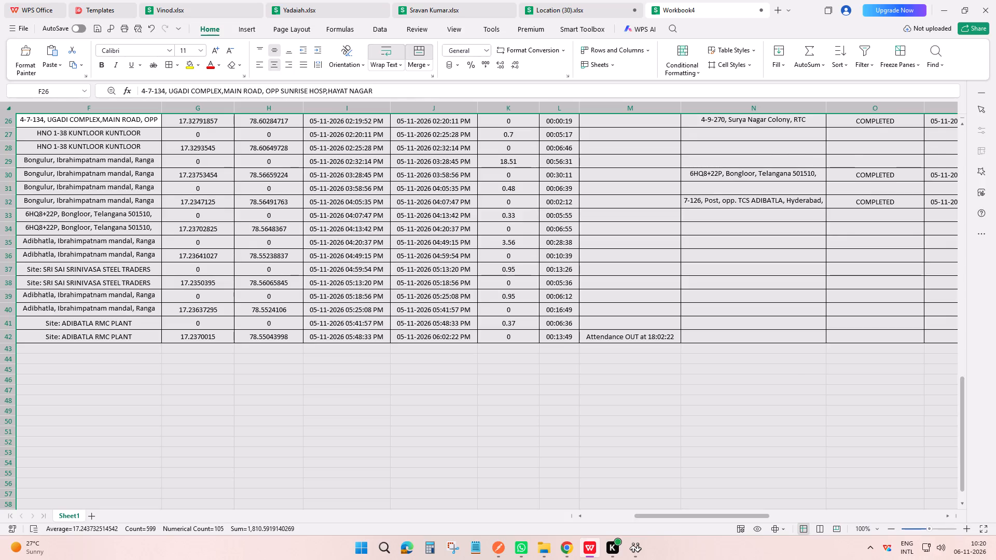
{"action": "double_click", "coordinate": [16, 127]}
{"action": "scroll", "coordinate": [575, 288], "scroll_direction": "up", "scroll_amount": 1}
{"action": "scroll", "coordinate": [575, 288], "scroll_direction": "down", "scroll_amount": 1}
{"action": "scroll", "coordinate": [575, 288], "scroll_direction": "up", "scroll_amount": 6}
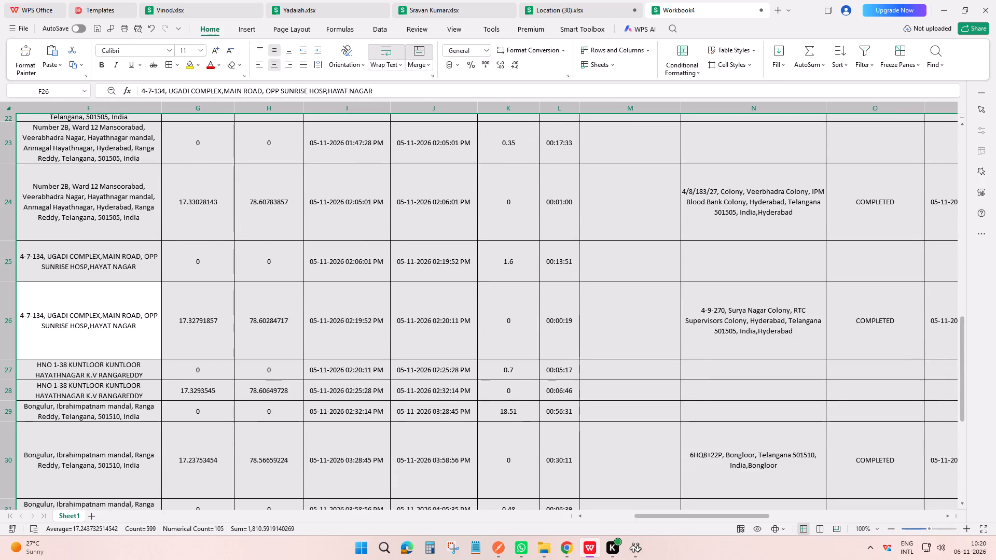
Look over the Photo, customer location and construction columns in Workbook4, from the lower visit rows up to the headers.
{"action": "left_click_drag", "start_coordinate": [743, 514], "coordinate": [953, 496]}
{"action": "scroll", "coordinate": [583, 256], "scroll_direction": "up", "scroll_amount": 4}
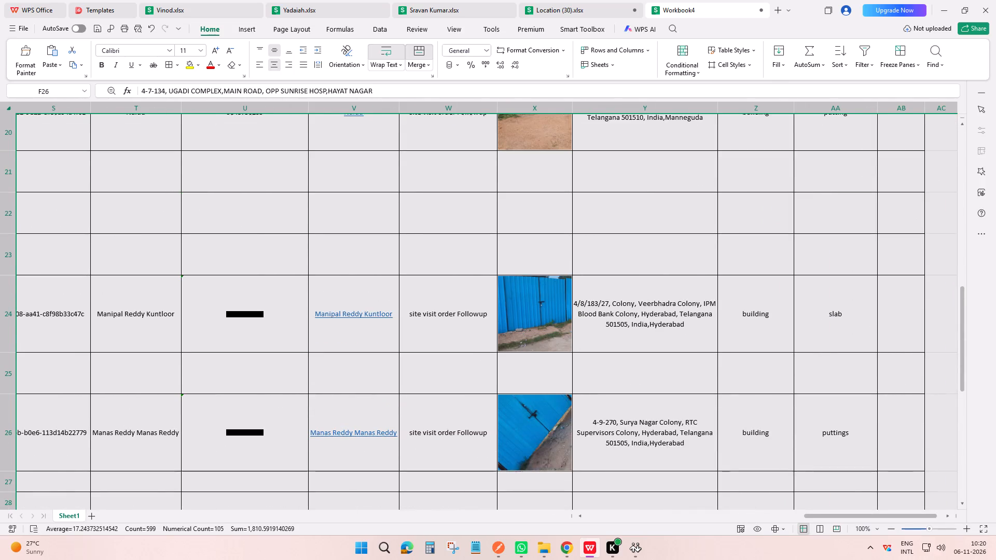
{"action": "left_click", "coordinate": [588, 235]}
{"action": "left_click", "coordinate": [541, 105]}
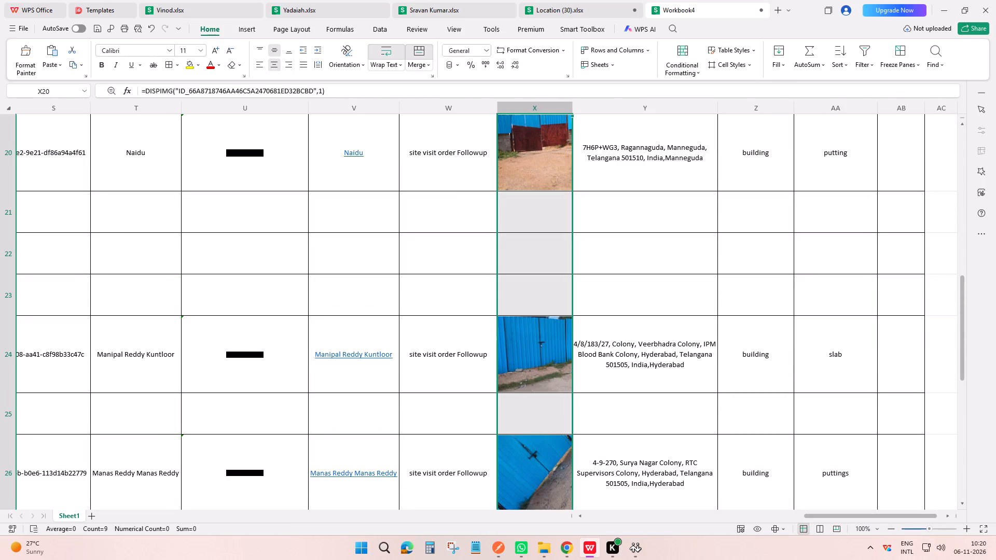
{"action": "scroll", "coordinate": [599, 270], "scroll_direction": "up", "scroll_amount": 5}
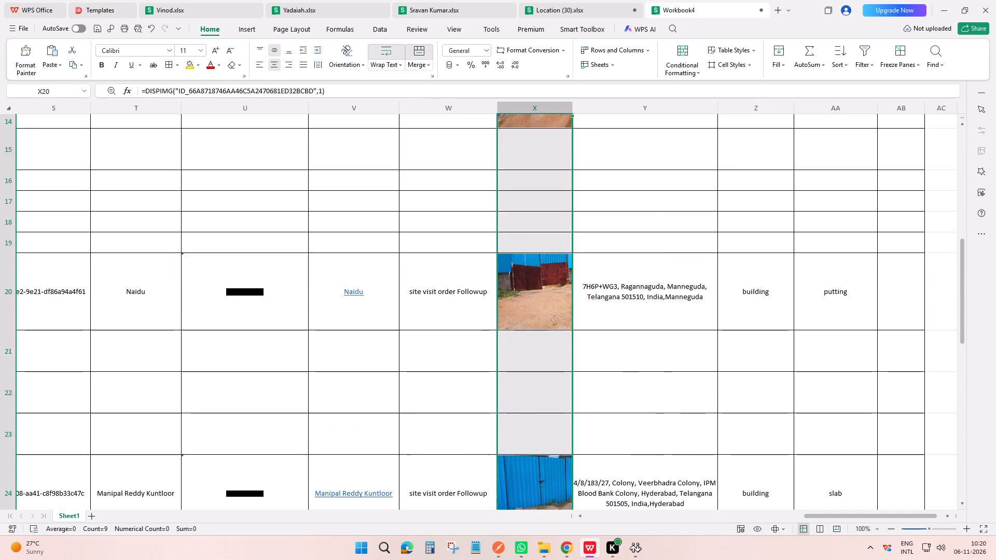
{"action": "scroll", "coordinate": [599, 274], "scroll_direction": "up", "scroll_amount": 8}
{"action": "scroll", "coordinate": [599, 274], "scroll_direction": "down", "scroll_amount": 1}
{"action": "scroll", "coordinate": [599, 274], "scroll_direction": "up", "scroll_amount": 7}
{"action": "scroll", "coordinate": [599, 274], "scroll_direction": "down", "scroll_amount": 1}
{"action": "scroll", "coordinate": [599, 274], "scroll_direction": "up", "scroll_amount": 10}
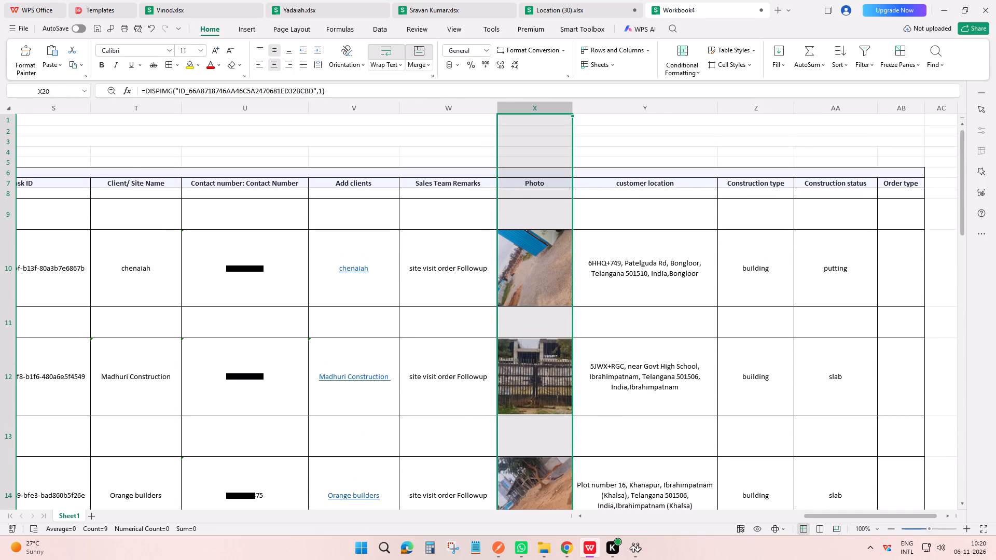
{"action": "scroll", "coordinate": [599, 274], "scroll_direction": "up", "scroll_amount": 1}
{"action": "left_click", "coordinate": [598, 139]}
{"action": "scroll", "coordinate": [598, 139], "scroll_direction": "up", "scroll_amount": 4}
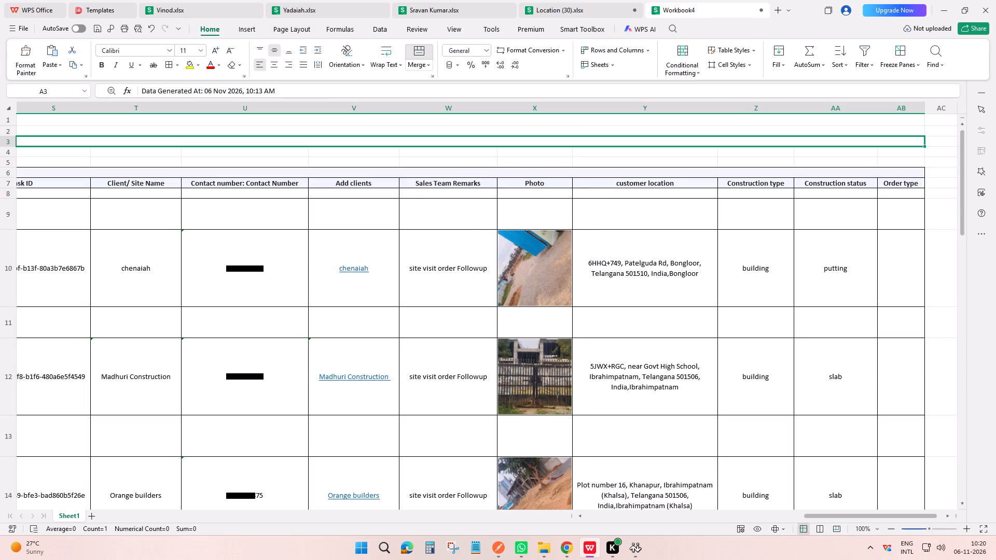
{"action": "left_click", "coordinate": [537, 107]}
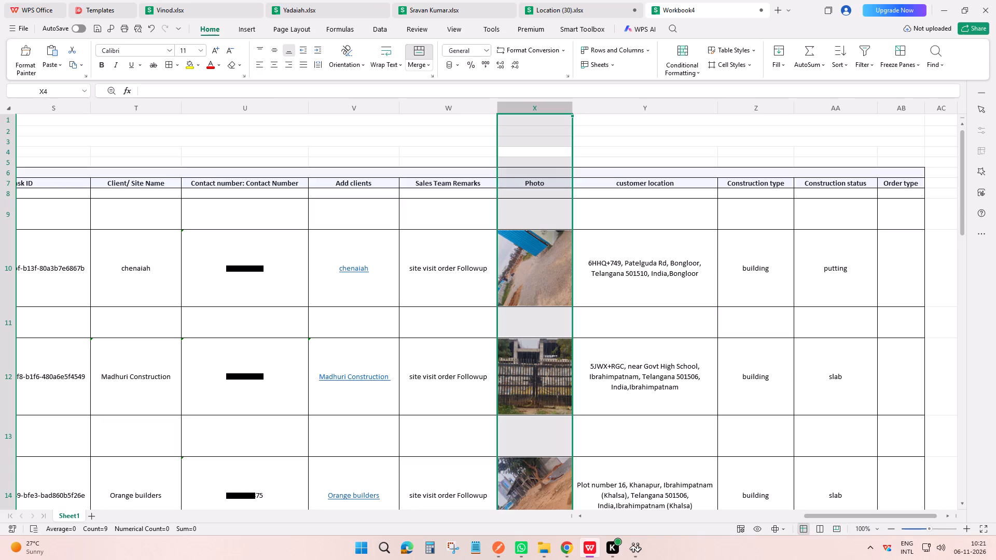
{"action": "left_click", "coordinate": [680, 146]}
Switch to Chrome and check Rakesh's halts and tasks around the 04:05 PM and 03:28 PM entries in the Unolo timeline.
{"action": "left_click", "coordinate": [564, 559]}
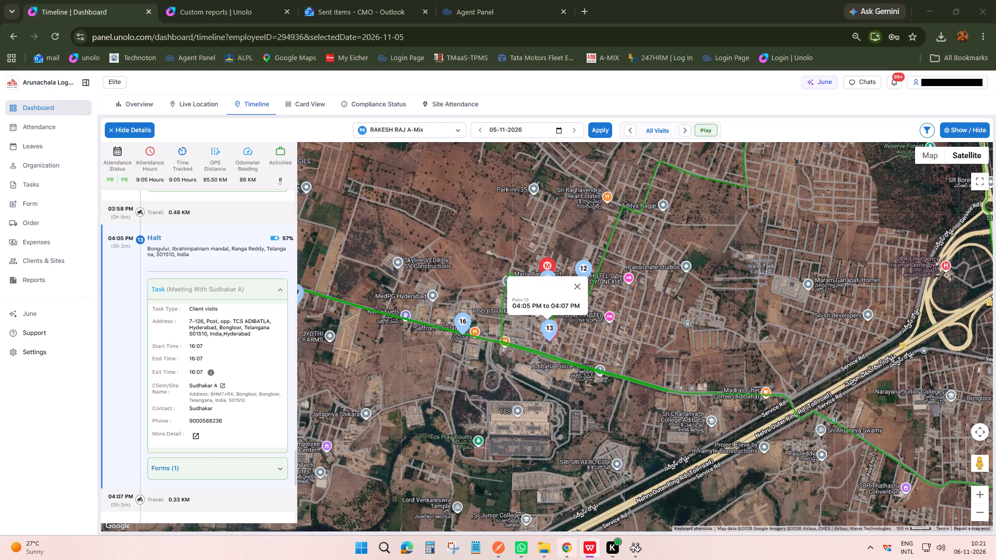
{"action": "scroll", "coordinate": [252, 286], "scroll_direction": "down", "scroll_amount": 1}
{"action": "scroll", "coordinate": [252, 286], "scroll_direction": "up", "scroll_amount": 7}
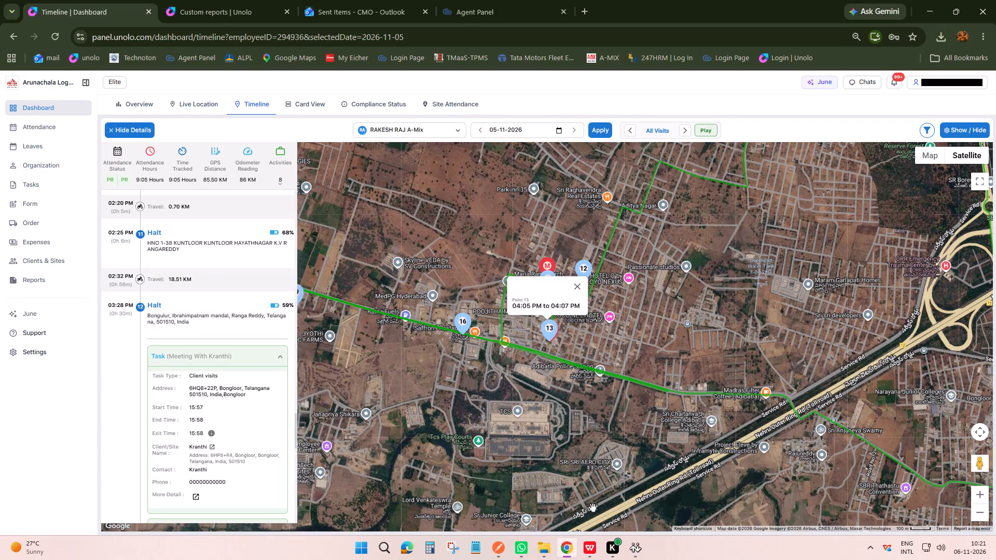
Back in WPS, save Workbook4 as Rakesh.xlsx in the Desktop report folder, replacing the existing file of that name.
{"action": "left_click", "coordinate": [585, 555]}
{"action": "scroll", "coordinate": [569, 295], "scroll_direction": "down", "scroll_amount": 1}
{"action": "scroll", "coordinate": [569, 295], "scroll_direction": "up", "scroll_amount": 3}
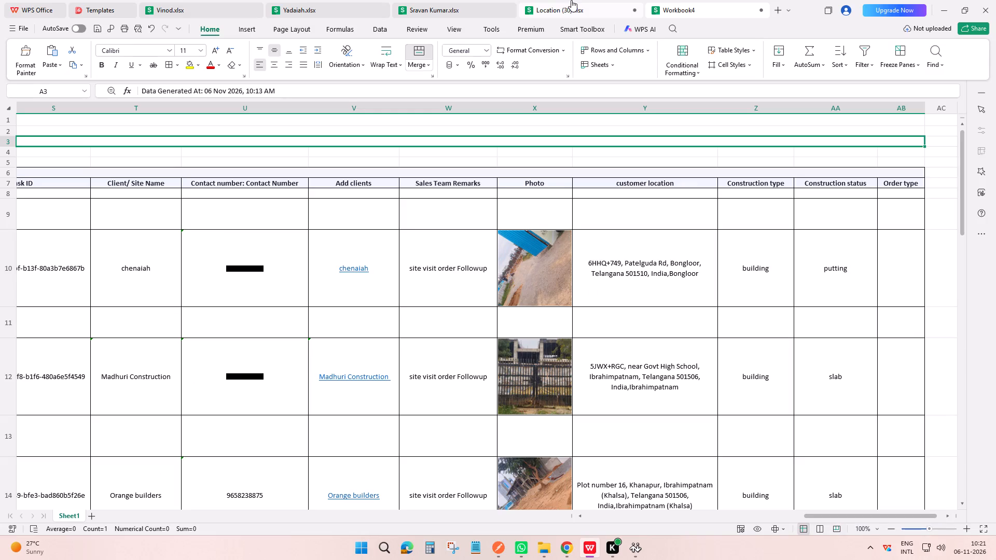
{"action": "left_click", "coordinate": [20, 31]}
{"action": "left_click", "coordinate": [41, 121]}
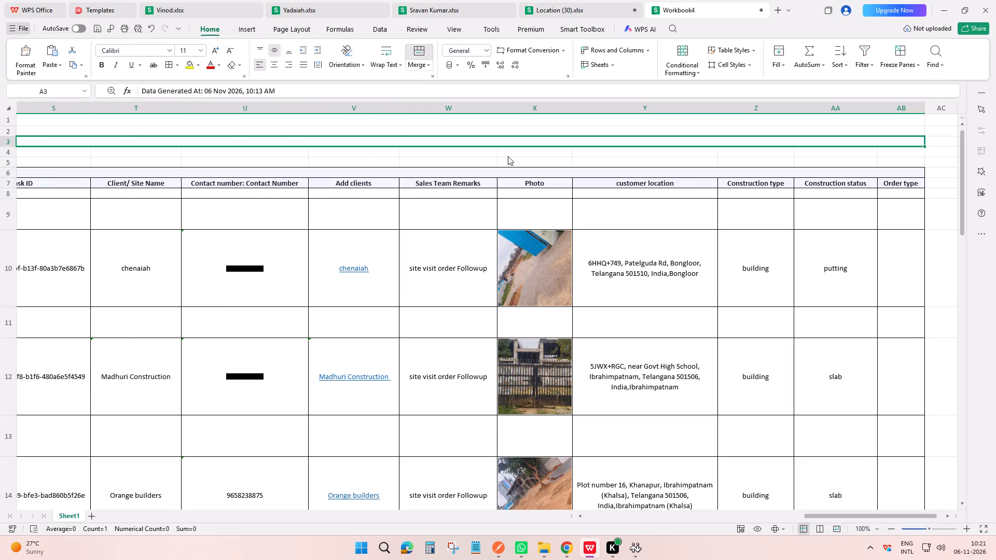
{"action": "key", "text": "BackSpace"}
{"action": "type", "text": "Ra"}
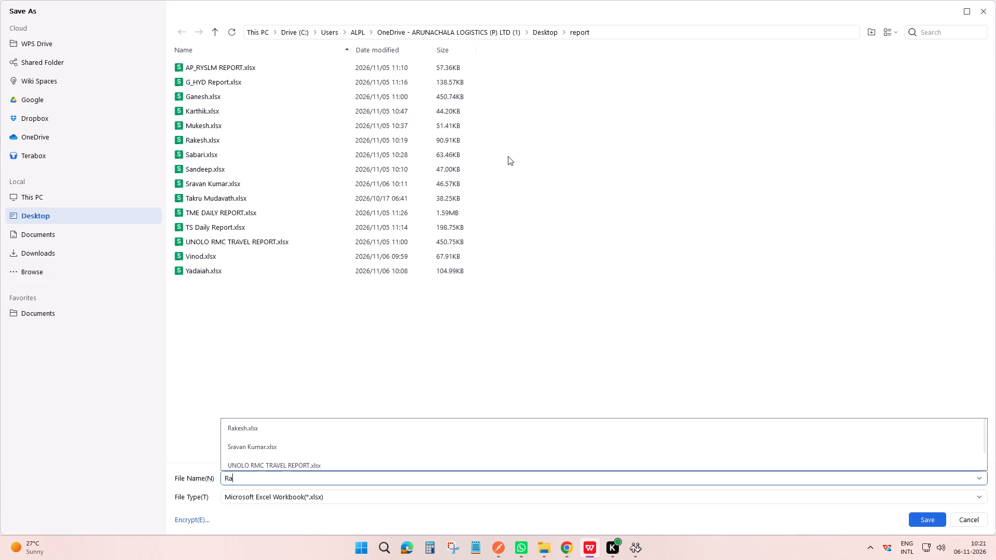
{"action": "key", "text": "Up"}
{"action": "key", "text": "Up"}
{"action": "key", "text": "Up"}
{"action": "key", "text": "Return"}
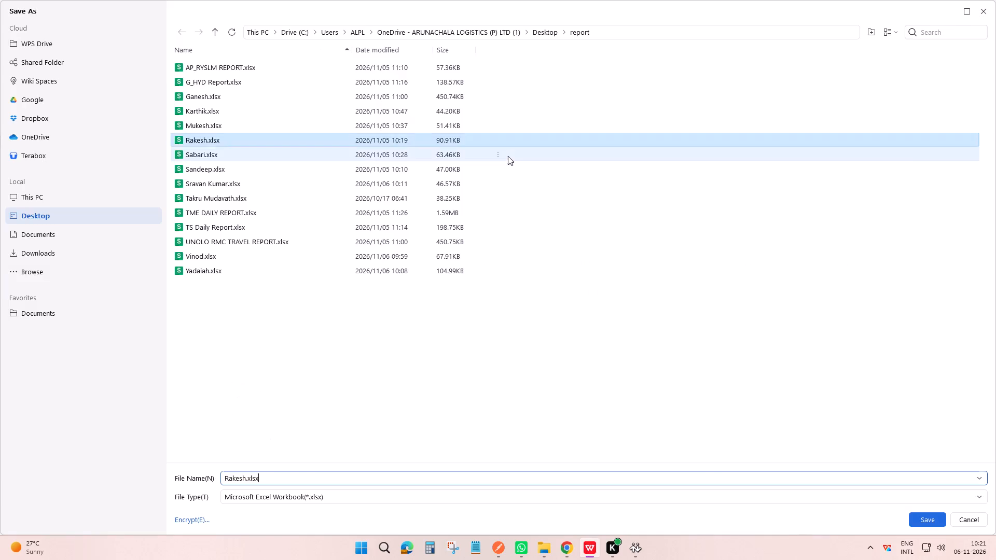
{"action": "key", "text": "Return"}
{"action": "key", "text": "Return"}
{"action": "key", "text": "Return"}
Close the Location (30).xlsx workbook and return to the top of Rakesh.xlsx.
{"action": "scroll", "coordinate": [508, 156], "scroll_direction": "up", "scroll_amount": 4}
{"action": "left_click", "coordinate": [589, 0]}
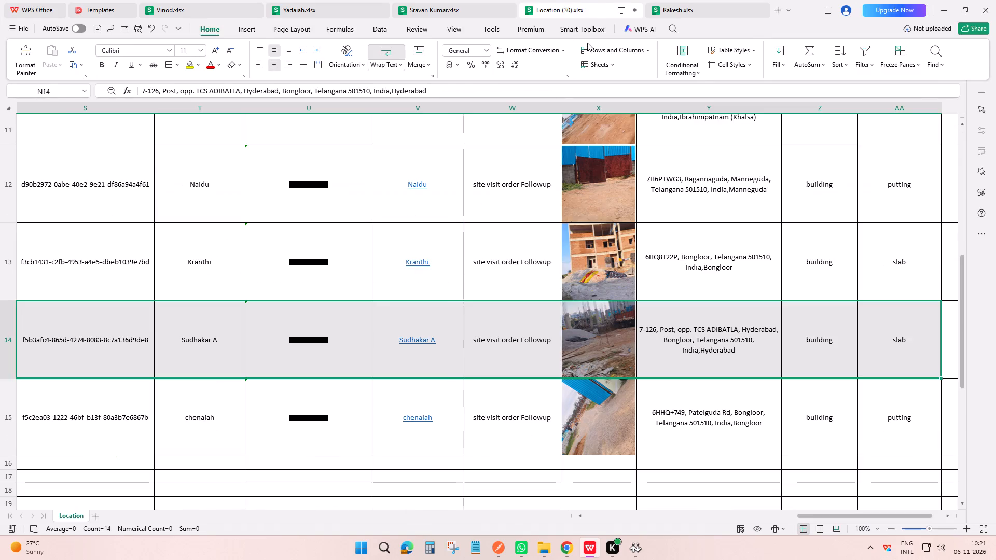
{"action": "key", "text": "ctrl+w"}
{"action": "left_click", "coordinate": [533, 284]}
{"action": "scroll", "coordinate": [478, 206], "scroll_direction": "up", "scroll_amount": 4}
{"action": "left_click", "coordinate": [490, 158]}
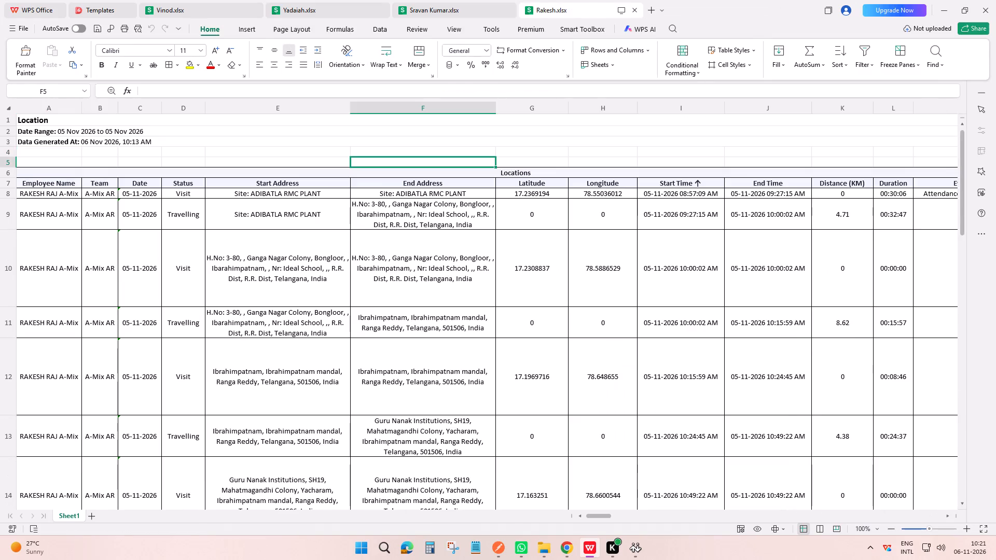
{"action": "scroll", "coordinate": [502, 171], "scroll_direction": "up", "scroll_amount": 3}
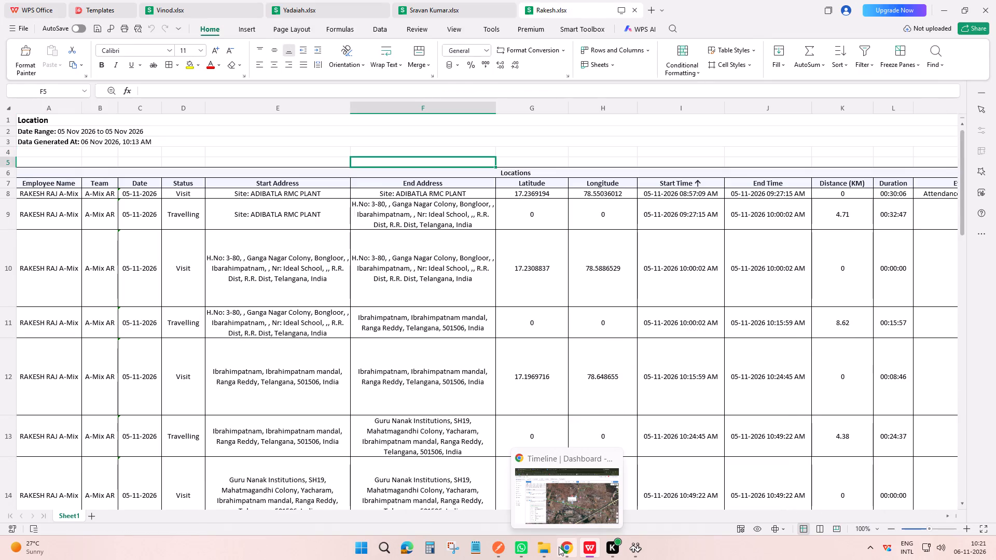
Switch to Chrome, search the timeline employees for a-mix, load Sandeep's A-Mix timeline for 05-11-2026 and look over its halts.
{"action": "left_click", "coordinate": [559, 547]}
{"action": "left_click", "coordinate": [391, 130]}
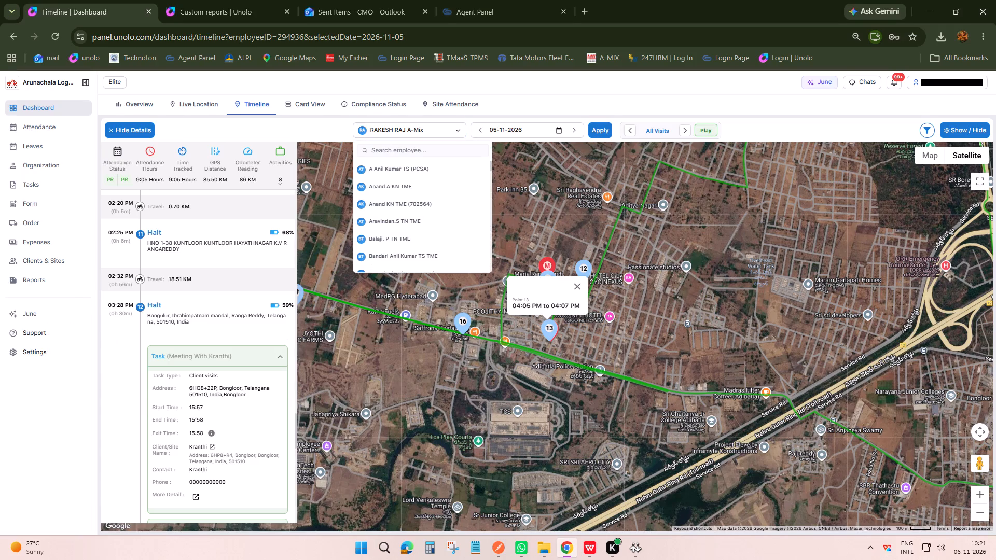
{"action": "left_click", "coordinate": [395, 149]}
{"action": "type", "text": "a-mix"}
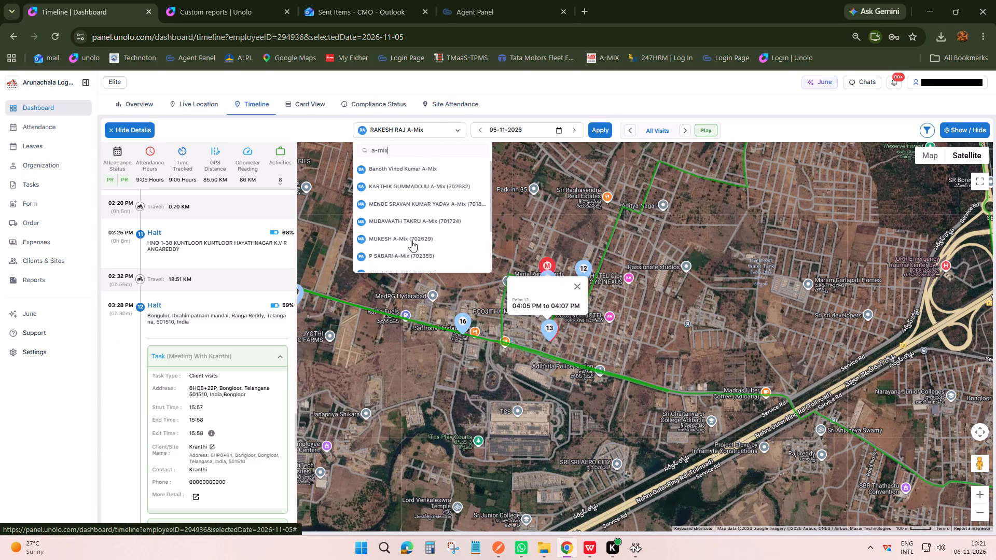
{"action": "scroll", "coordinate": [411, 240], "scroll_direction": "up", "scroll_amount": 1}
{"action": "scroll", "coordinate": [411, 240], "scroll_direction": "down", "scroll_amount": 4}
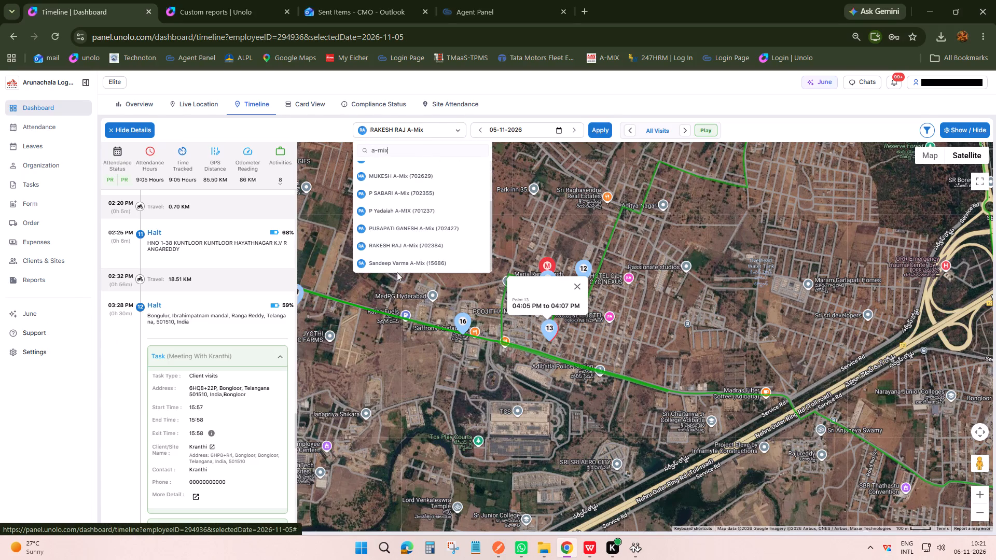
{"action": "left_click", "coordinate": [399, 262]}
{"action": "left_click", "coordinate": [603, 125]}
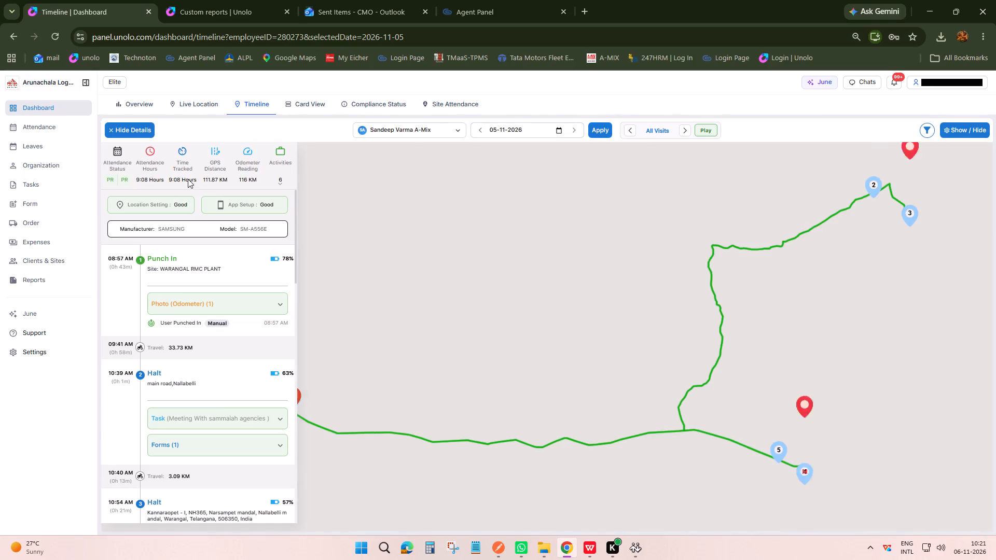
{"action": "scroll", "coordinate": [184, 293], "scroll_direction": "down", "scroll_amount": 3}
{"action": "scroll", "coordinate": [184, 295], "scroll_direction": "up", "scroll_amount": 1}
{"action": "scroll", "coordinate": [196, 288], "scroll_direction": "down", "scroll_amount": 5}
In Unolo custom reports, clear the Location report's employee filter, select one employee from an a-mix search, and generate its data and Excel file.
{"action": "left_click", "coordinate": [208, 0]}
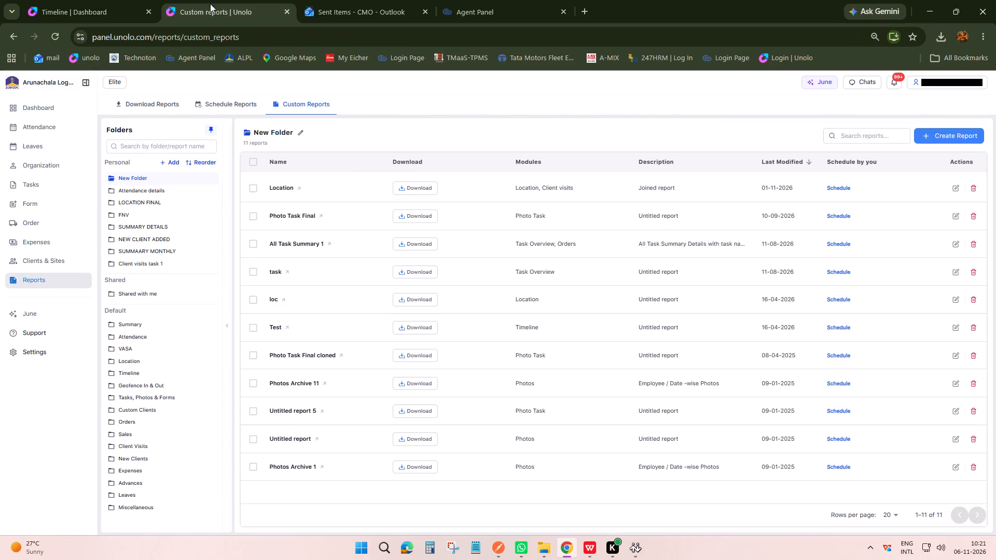
{"action": "left_click", "coordinate": [417, 186]}
{"action": "left_click", "coordinate": [622, 277]}
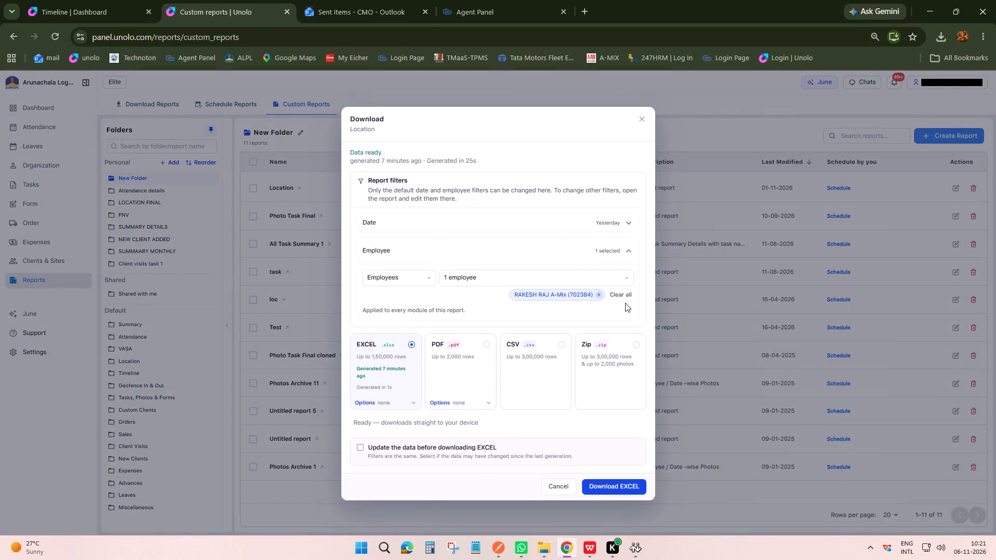
{"action": "left_click", "coordinate": [625, 298]}
{"action": "left_click", "coordinate": [625, 298]}
{"action": "left_click", "coordinate": [614, 314]}
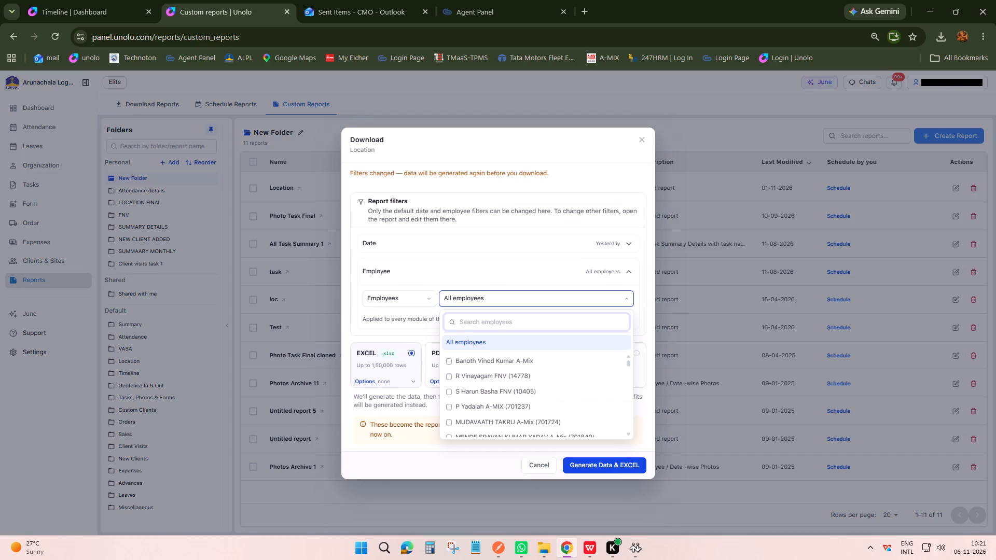
{"action": "type", "text": "a-mix"}
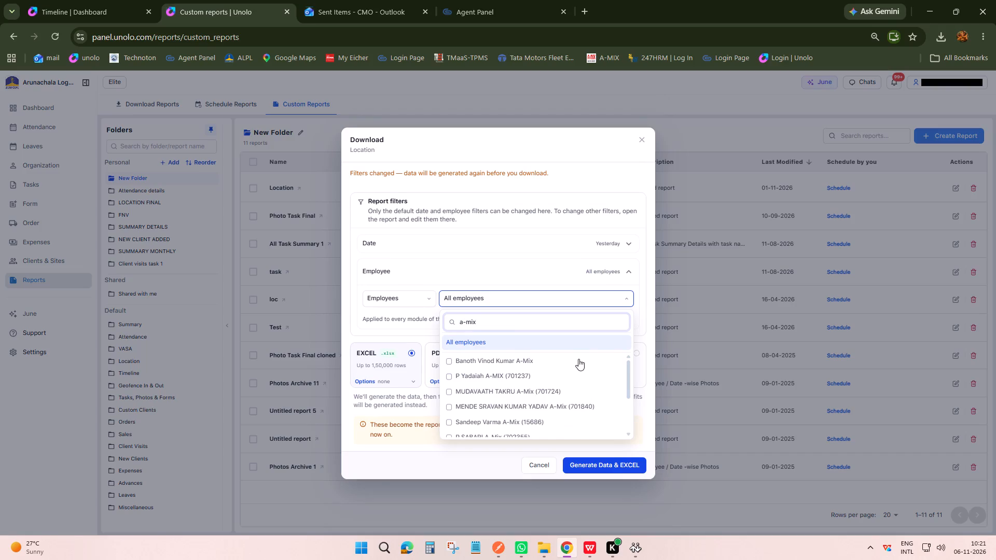
{"action": "scroll", "coordinate": [577, 359], "scroll_direction": "down", "scroll_amount": 2}
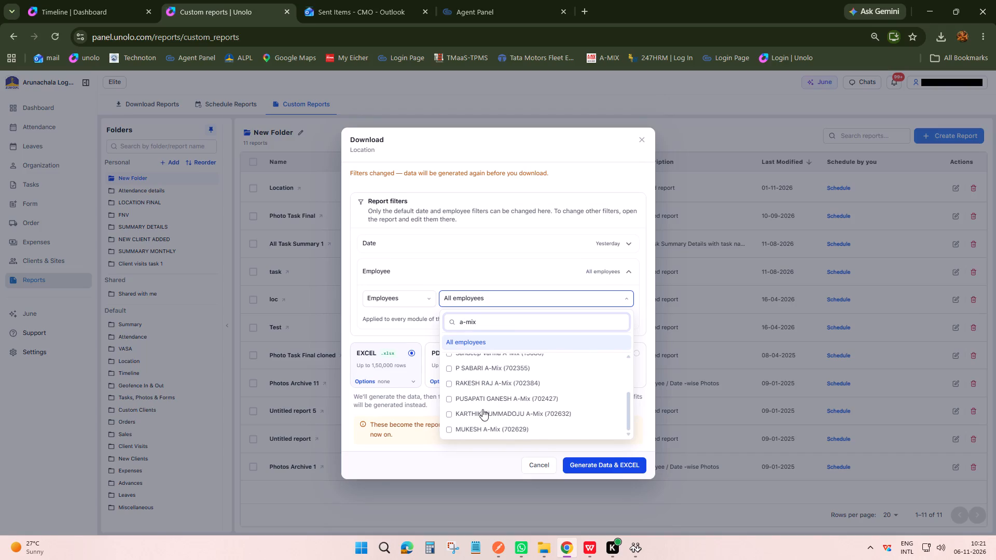
{"action": "scroll", "coordinate": [475, 416], "scroll_direction": "down", "scroll_amount": 2}
{"action": "scroll", "coordinate": [475, 410], "scroll_direction": "up", "scroll_amount": 1}
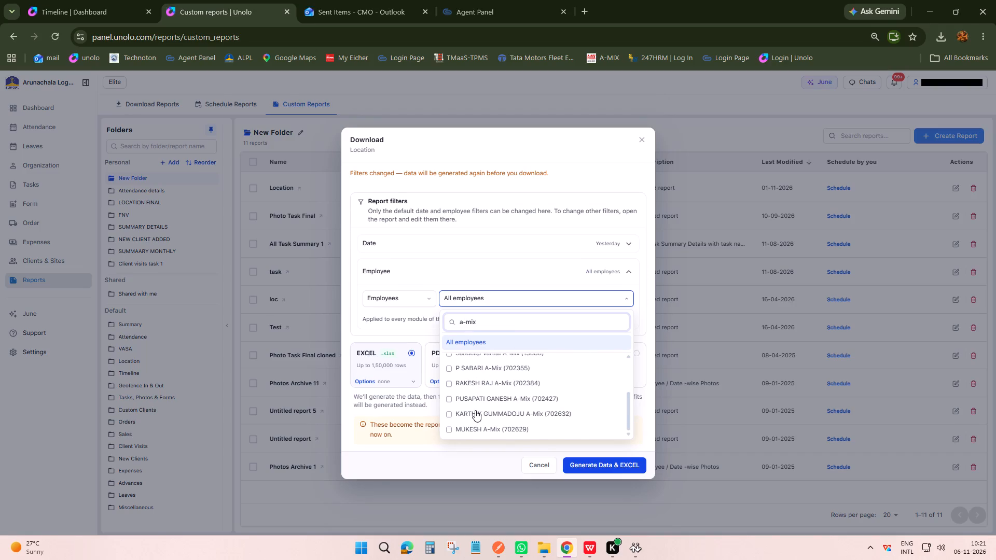
{"action": "left_click", "coordinate": [473, 410]}
{"action": "left_click", "coordinate": [612, 471]}
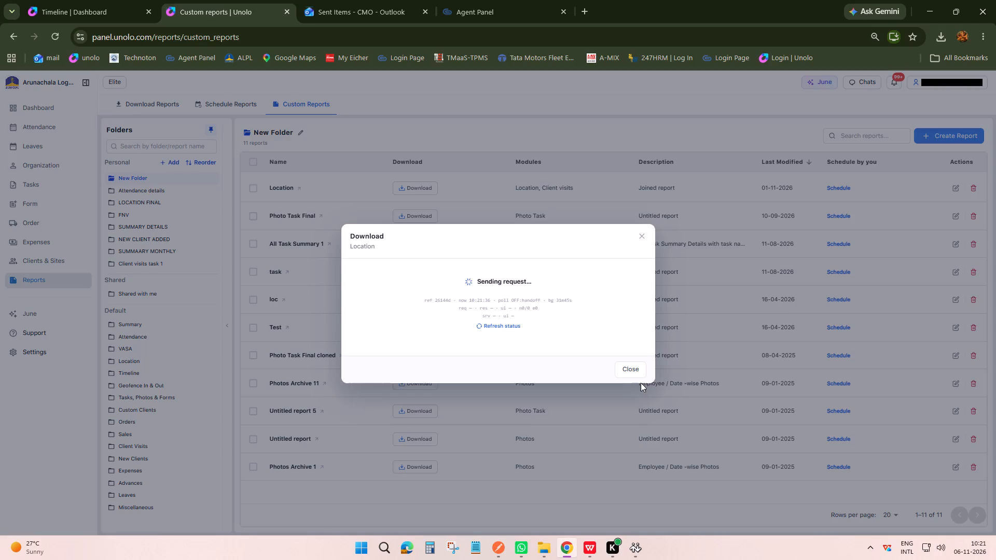
{"action": "left_click", "coordinate": [634, 381]}
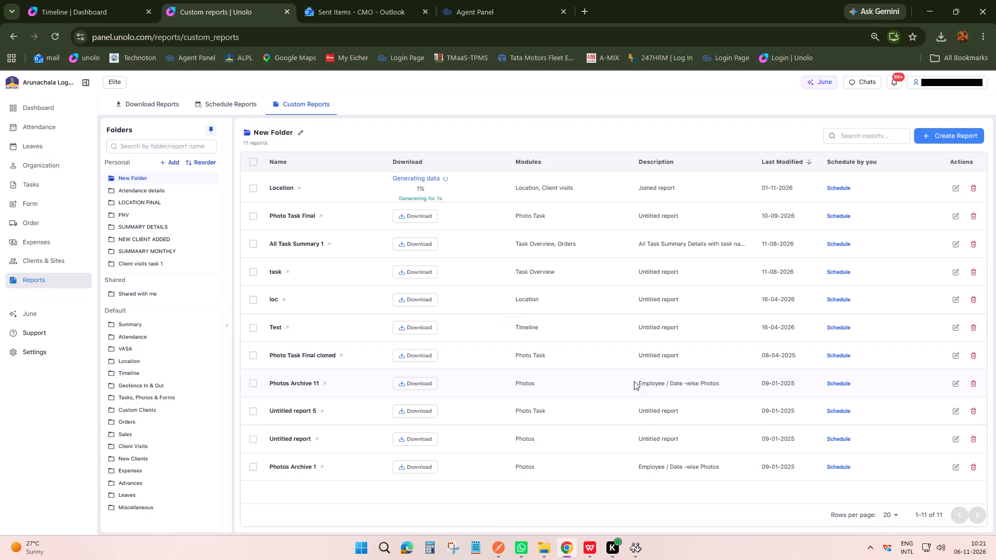
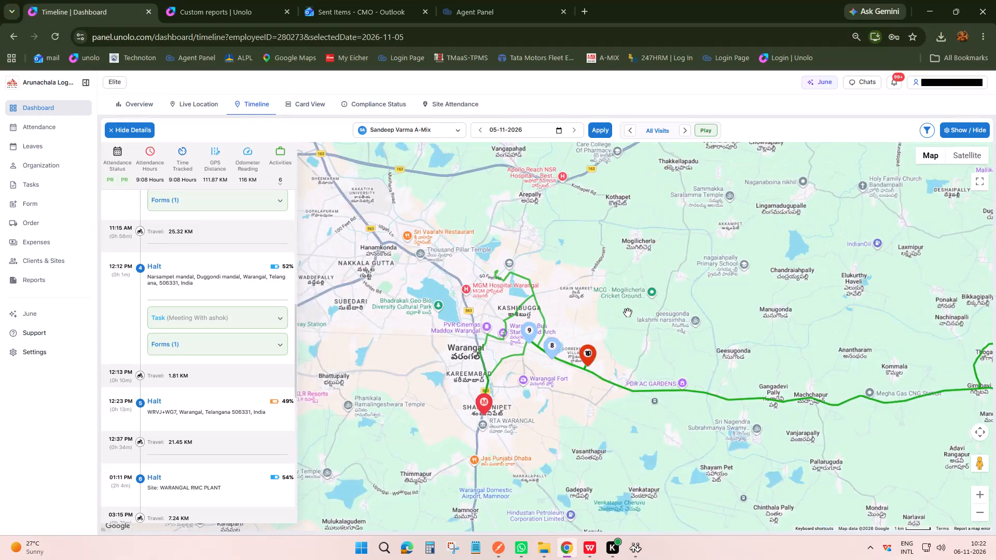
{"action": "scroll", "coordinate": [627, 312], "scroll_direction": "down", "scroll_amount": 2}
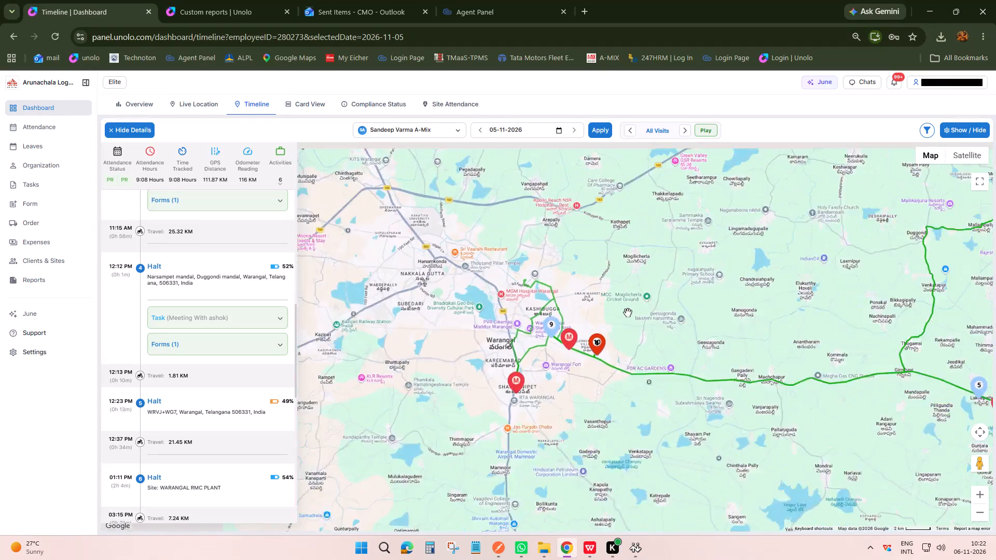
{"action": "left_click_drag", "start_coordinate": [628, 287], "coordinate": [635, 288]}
Download the generated Location custom report as Excel and open the downloaded Location (31).xlsx in WPS.
{"action": "left_click", "coordinate": [239, 1]}
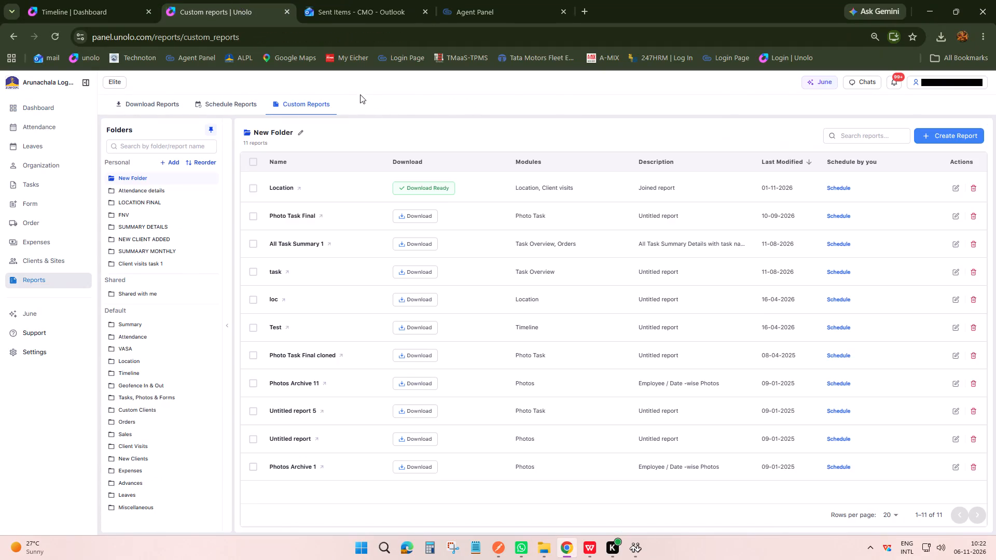
{"action": "left_click", "coordinate": [442, 183]}
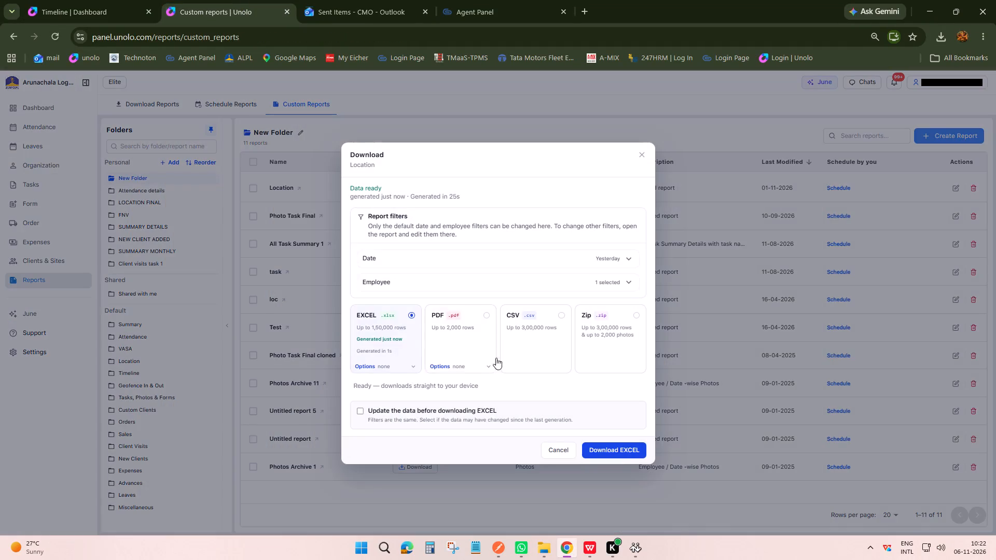
{"action": "left_click", "coordinate": [626, 455]}
{"action": "left_click", "coordinate": [625, 370]}
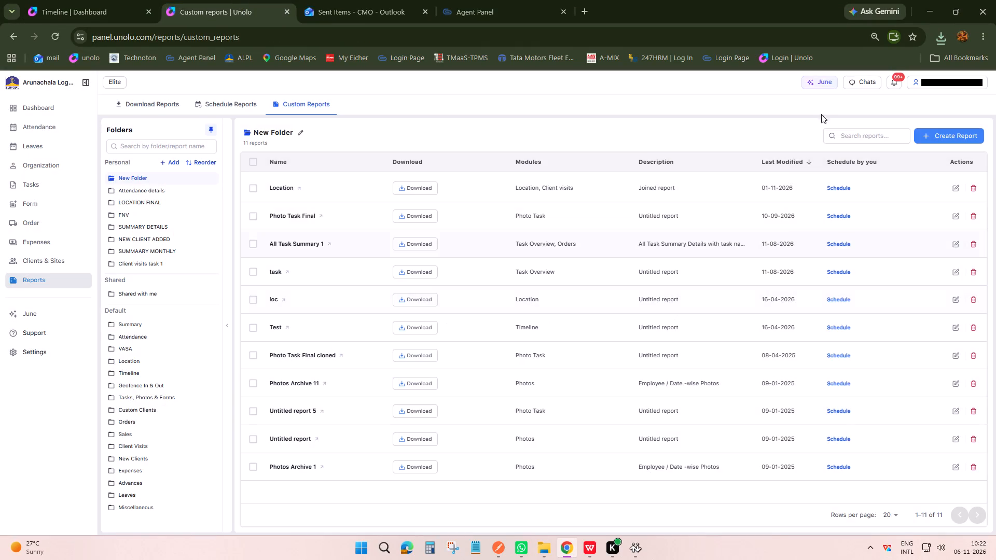
{"action": "left_click", "coordinate": [934, 38]}
{"action": "left_click", "coordinate": [816, 87]}
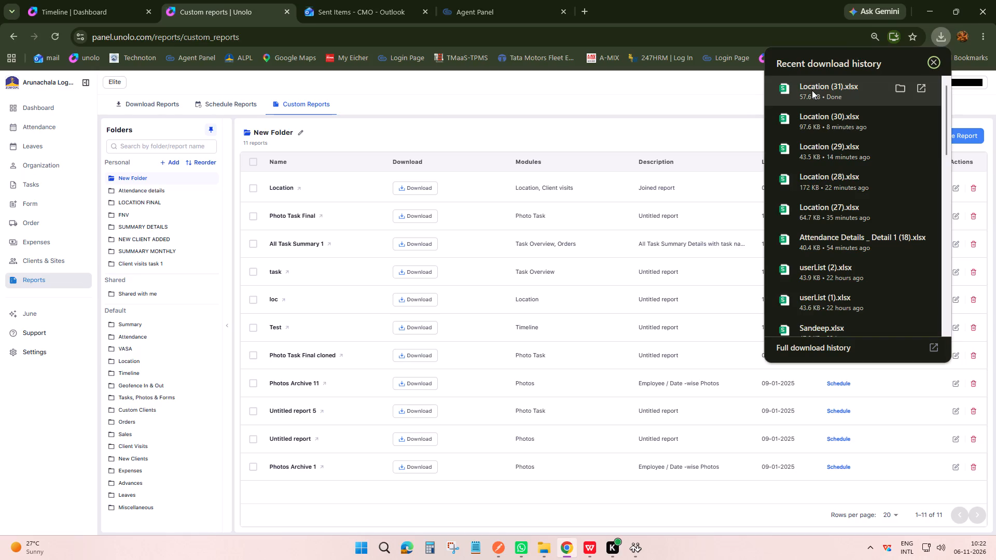
{"action": "left_click", "coordinate": [812, 90]}
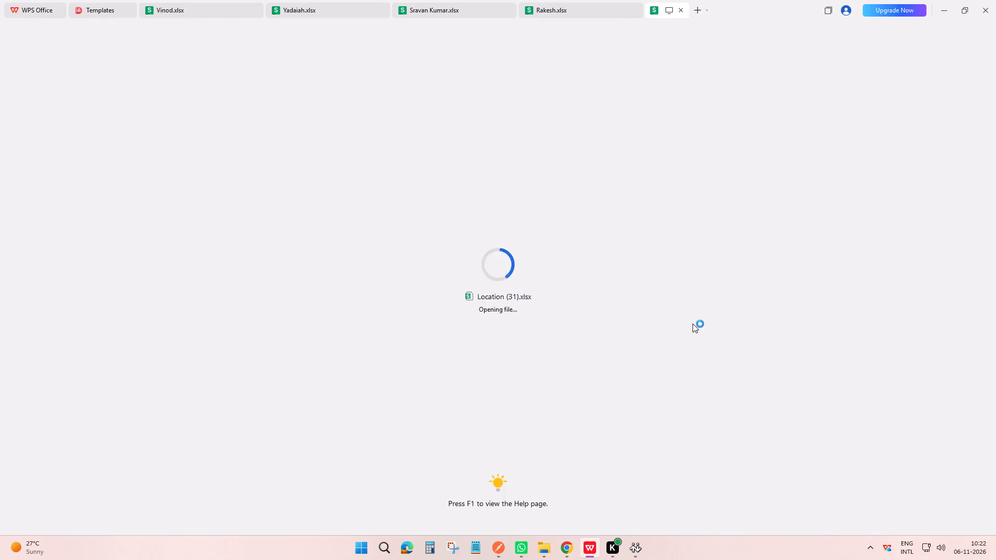
Delete columns N to R, from the second Employee Name column through Assigned by, in Location (31).xlsx.
{"action": "scroll", "coordinate": [694, 322], "scroll_direction": "up", "scroll_amount": 3}
{"action": "left_click_drag", "start_coordinate": [652, 515], "coordinate": [764, 496]}
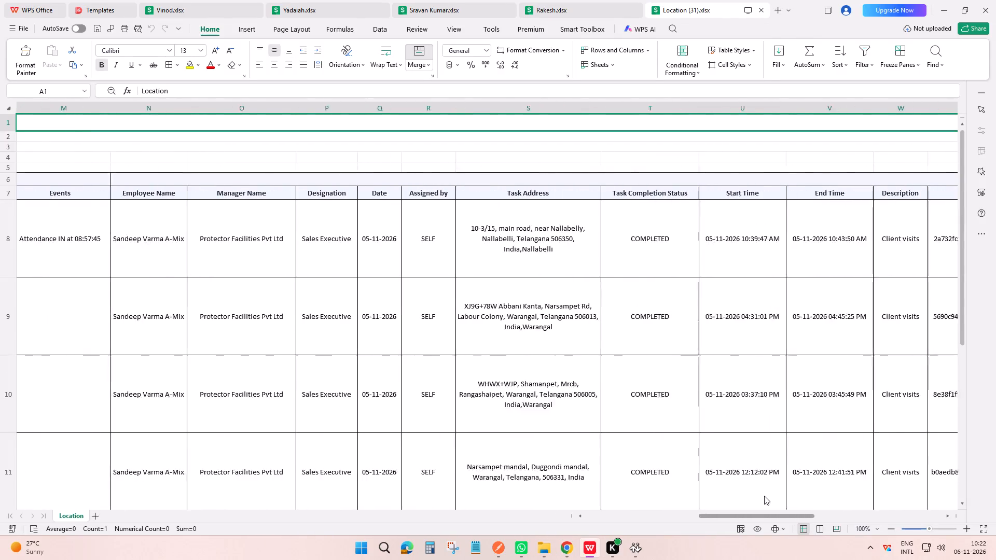
{"action": "left_click_drag", "start_coordinate": [764, 496], "coordinate": [723, 493]}
{"action": "left_click_drag", "start_coordinate": [485, 107], "coordinate": [605, 128]}
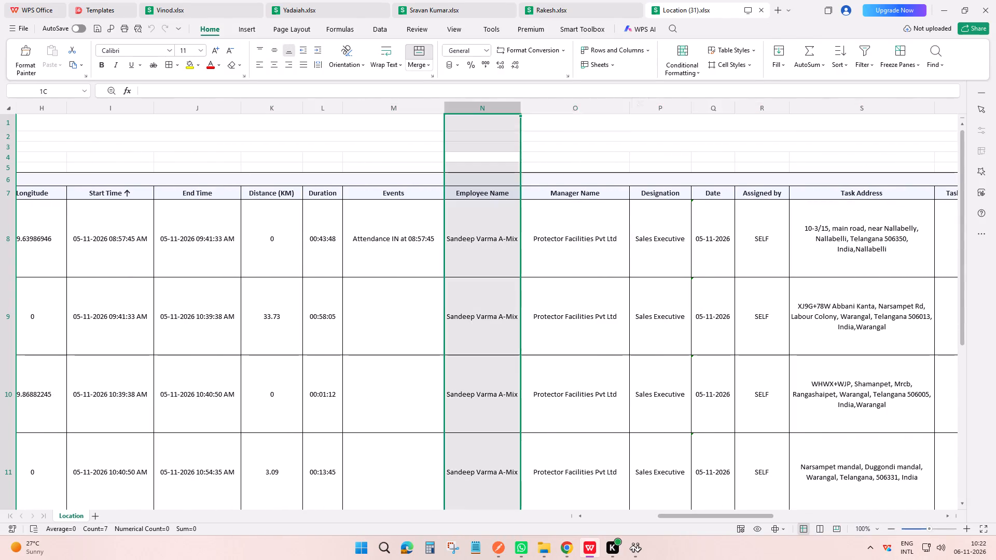
{"action": "left_click_drag", "start_coordinate": [605, 128], "coordinate": [764, 139]}
{"action": "key", "text": "ctrl+minus"}
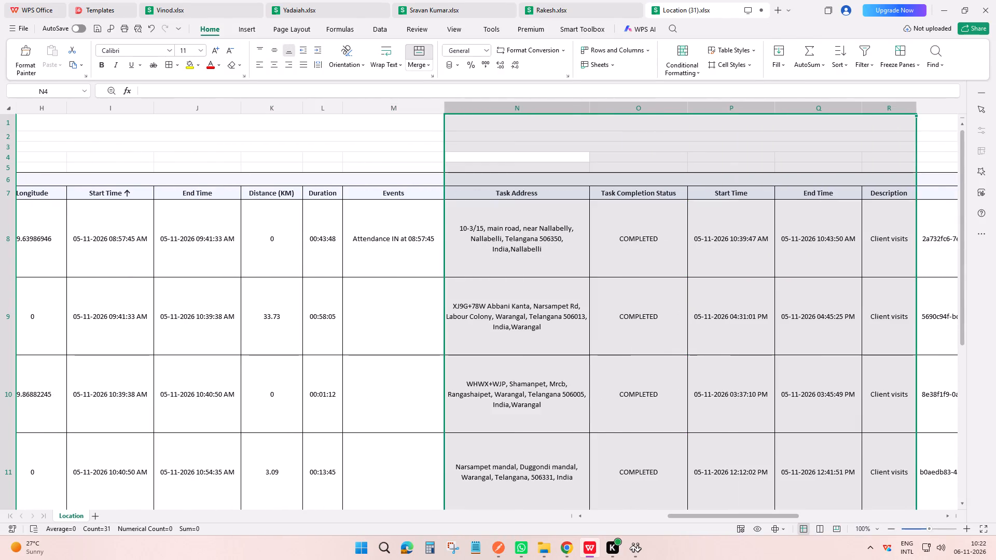
Delete the Add Form column AC at the end of the table.
{"action": "left_click_drag", "start_coordinate": [739, 516], "coordinate": [995, 498]}
{"action": "left_click", "coordinate": [915, 100]}
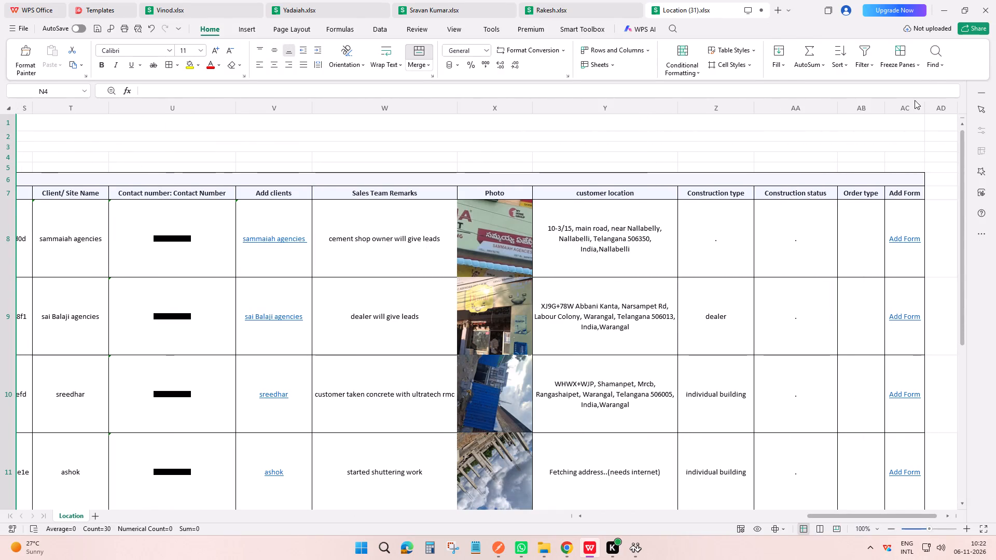
{"action": "left_click", "coordinate": [914, 102]}
{"action": "key", "text": "ctrl+minus"}
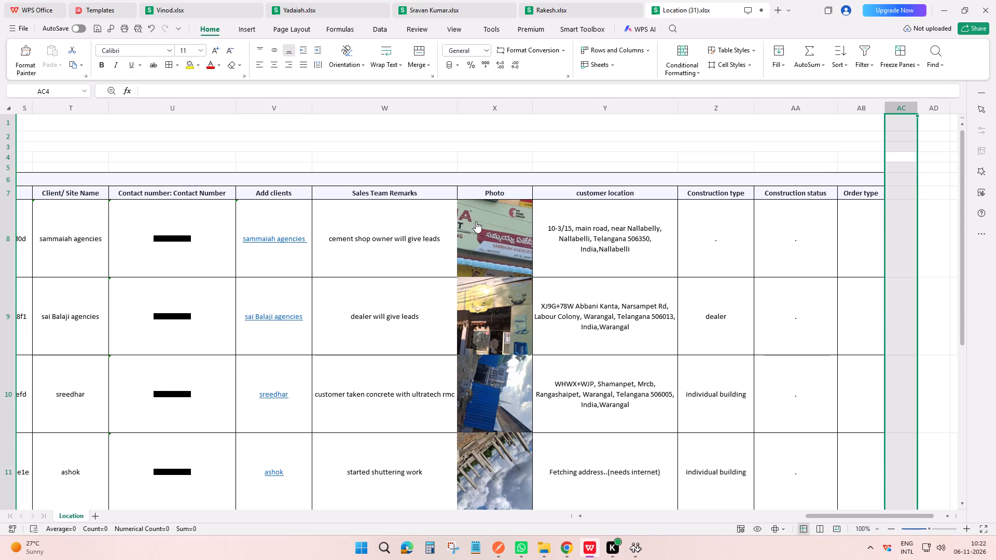
Place the first Photo column picture over cells, then embed all images into their nearest cells.
{"action": "right_click", "coordinate": [476, 221]}
{"action": "left_click", "coordinate": [515, 289]}
{"action": "right_click", "coordinate": [493, 234]}
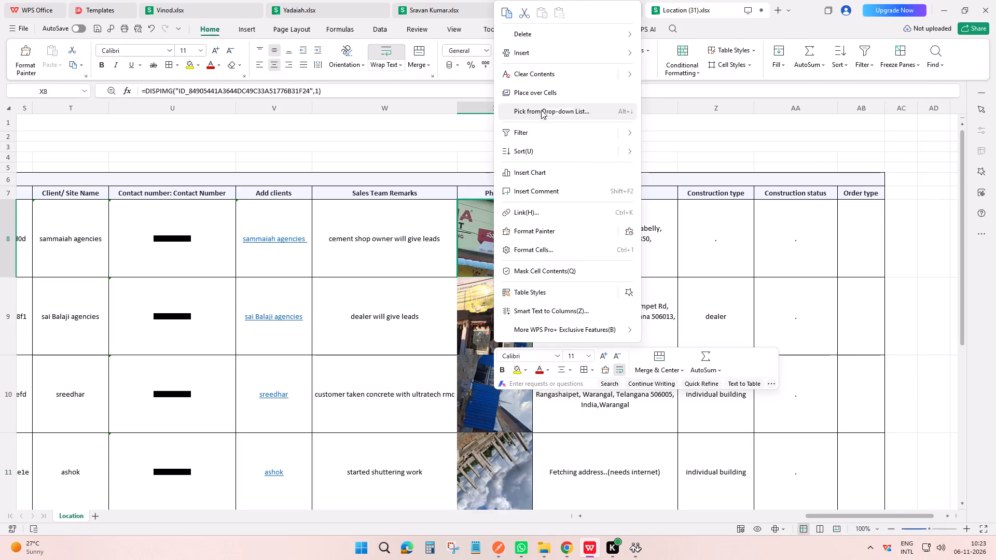
{"action": "left_click", "coordinate": [543, 91]}
{"action": "left_click", "coordinate": [568, 218]}
{"action": "left_click", "coordinate": [643, 252]}
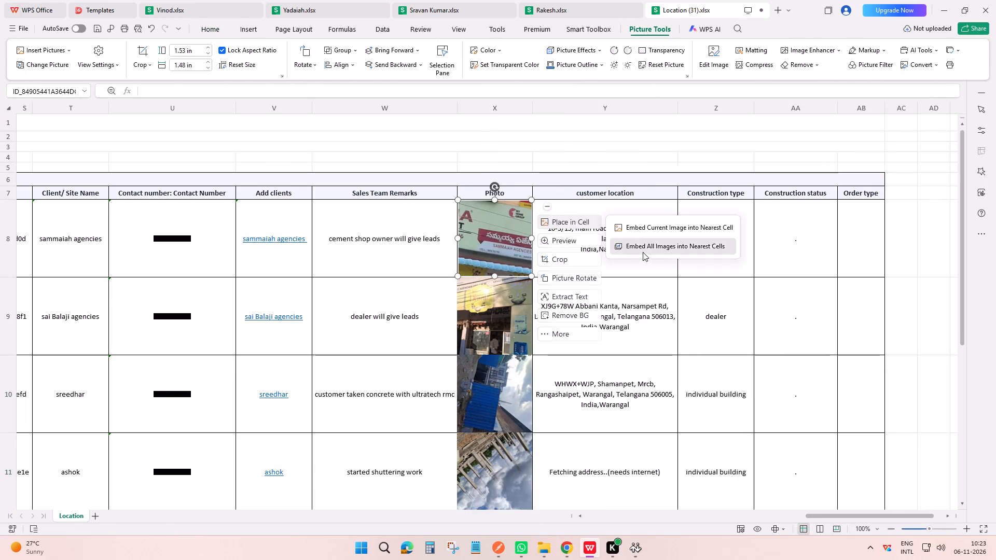
{"action": "scroll", "coordinate": [529, 297], "scroll_direction": "down", "scroll_amount": 11}
{"action": "scroll", "coordinate": [519, 300], "scroll_direction": "up", "scroll_amount": 13}
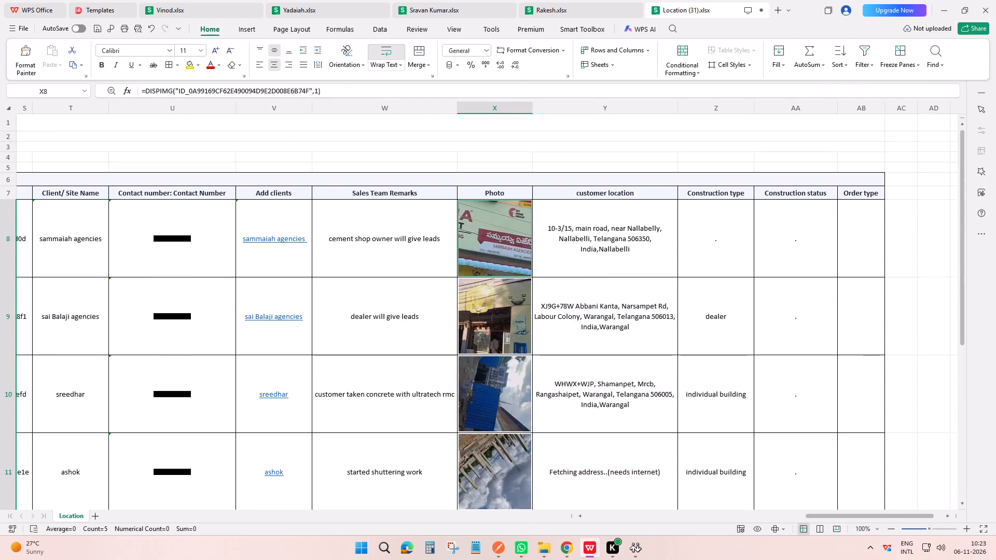
Copy the whole Location sheet and paste it into a new blank workbook, keeping the source column widths.
{"action": "left_click_drag", "start_coordinate": [815, 514], "coordinate": [249, 397]}
{"action": "scroll", "coordinate": [314, 295], "scroll_direction": "up", "scroll_amount": 4}
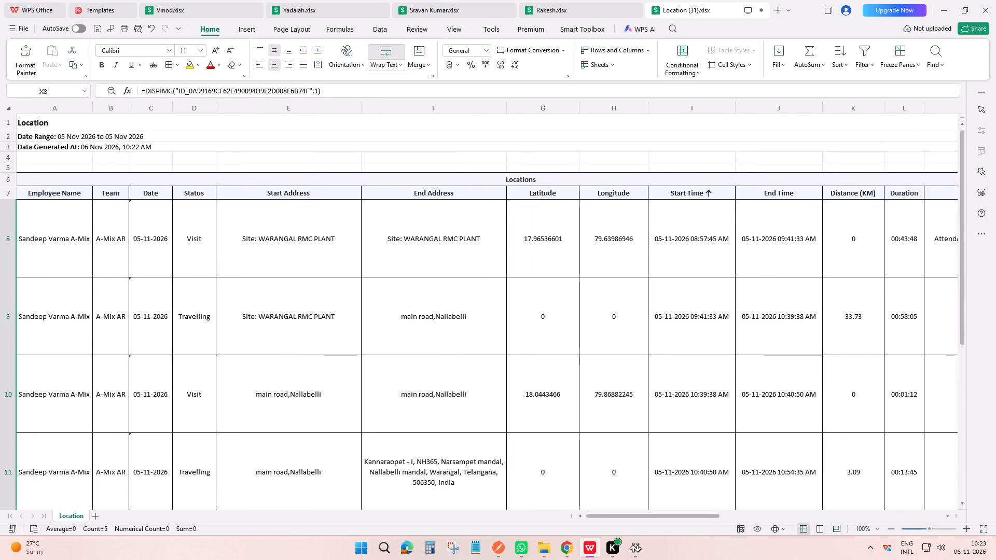
{"action": "left_click", "coordinate": [573, 328]}
{"action": "left_click_drag", "start_coordinate": [663, 517], "coordinate": [806, 515]}
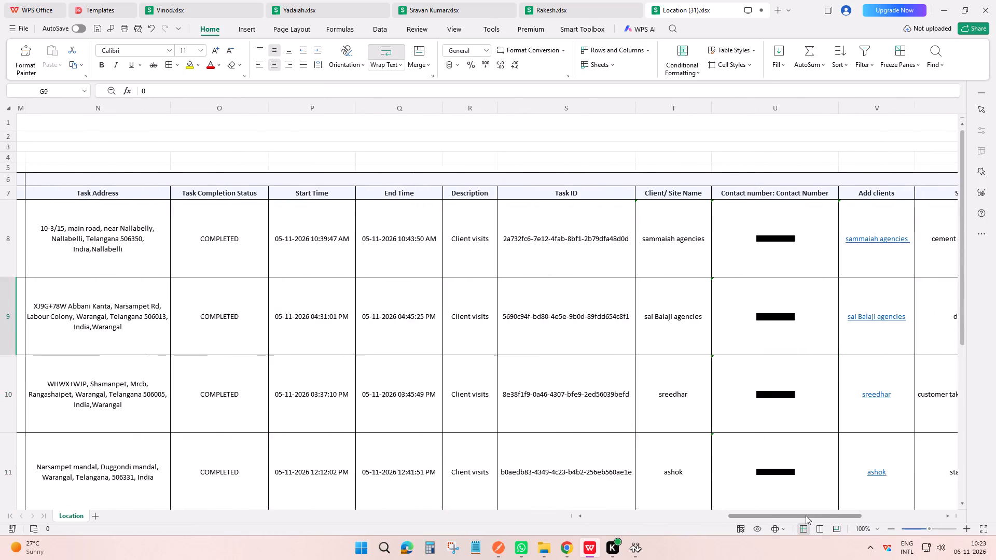
{"action": "left_click_drag", "start_coordinate": [806, 515], "coordinate": [365, 370]}
{"action": "scroll", "coordinate": [312, 175], "scroll_direction": "up", "scroll_amount": 4}
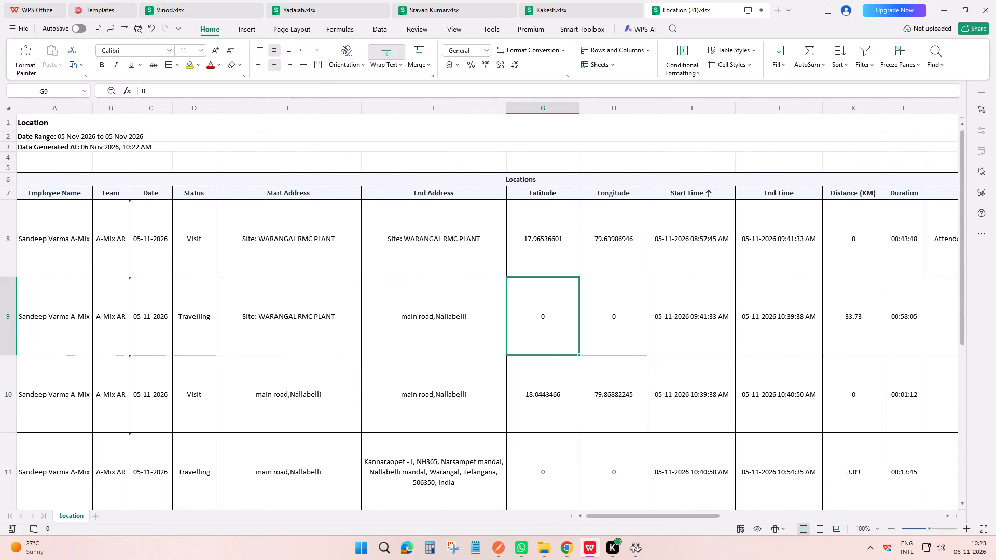
{"action": "left_click", "coordinate": [7, 108]}
{"action": "key", "text": "ctrl+c"}
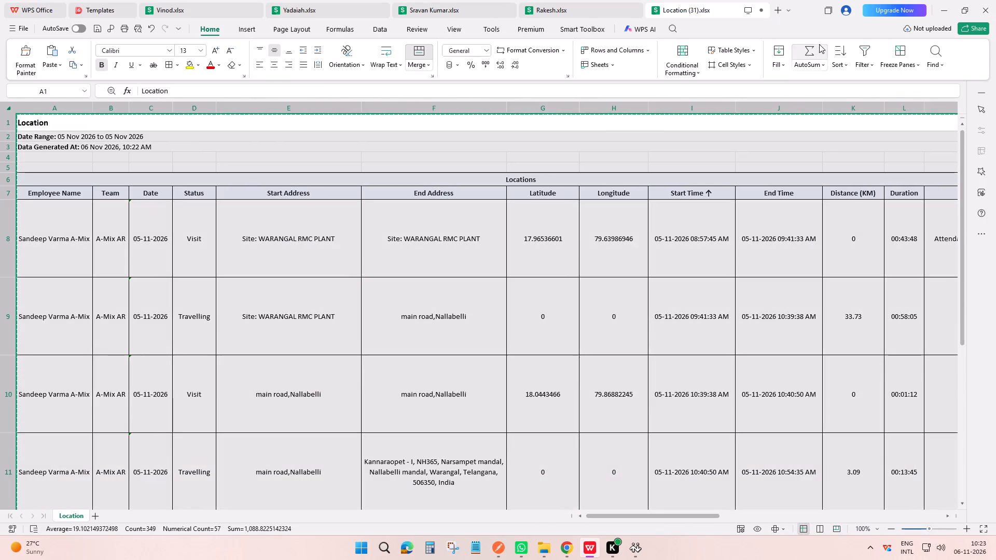
{"action": "left_click", "coordinate": [787, 7]}
{"action": "left_click", "coordinate": [813, 110]}
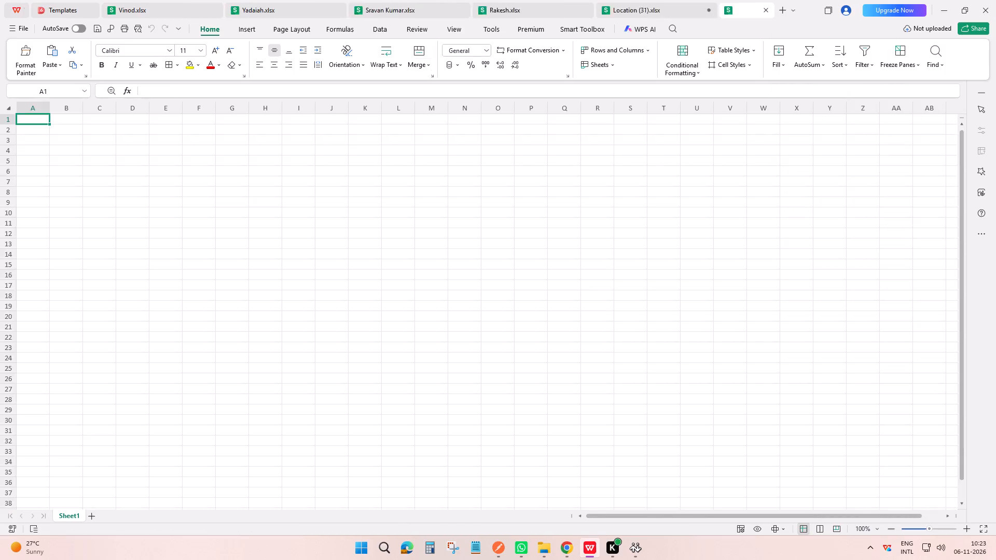
{"action": "key", "text": "ctrl+v"}
{"action": "left_click", "coordinate": [953, 122]}
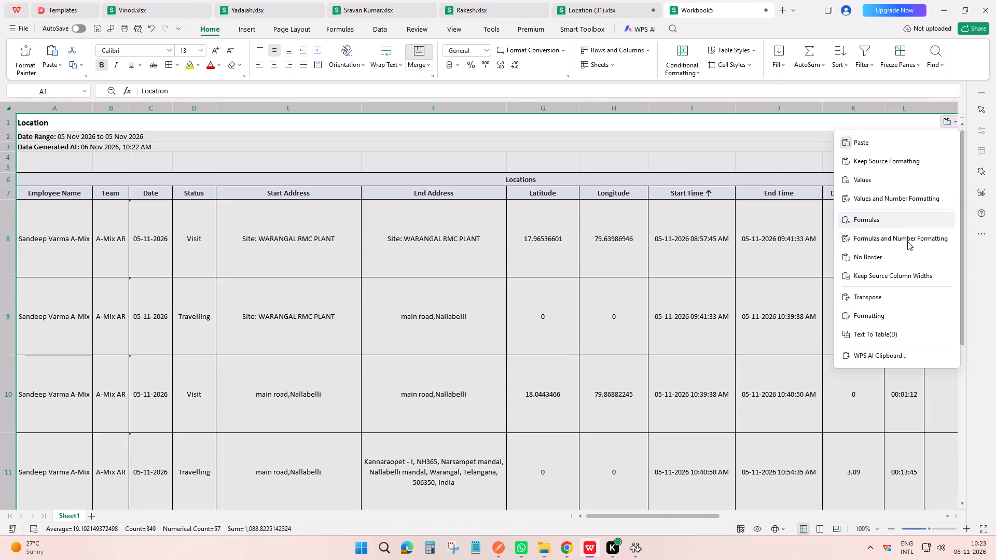
{"action": "left_click", "coordinate": [888, 281]}
{"action": "left_click", "coordinate": [855, 261]}
Clear the task data in Workbook5 from cell N8 under Task Address down and across the following columns, keeping the headers.
{"action": "left_click_drag", "start_coordinate": [645, 520], "coordinate": [676, 514]}
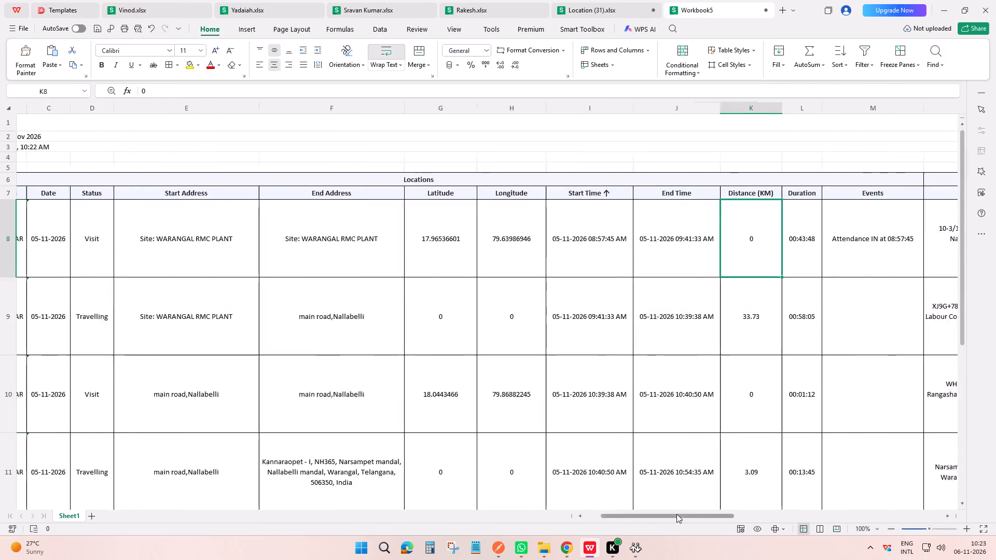
{"action": "left_click_drag", "start_coordinate": [676, 514], "coordinate": [778, 506]}
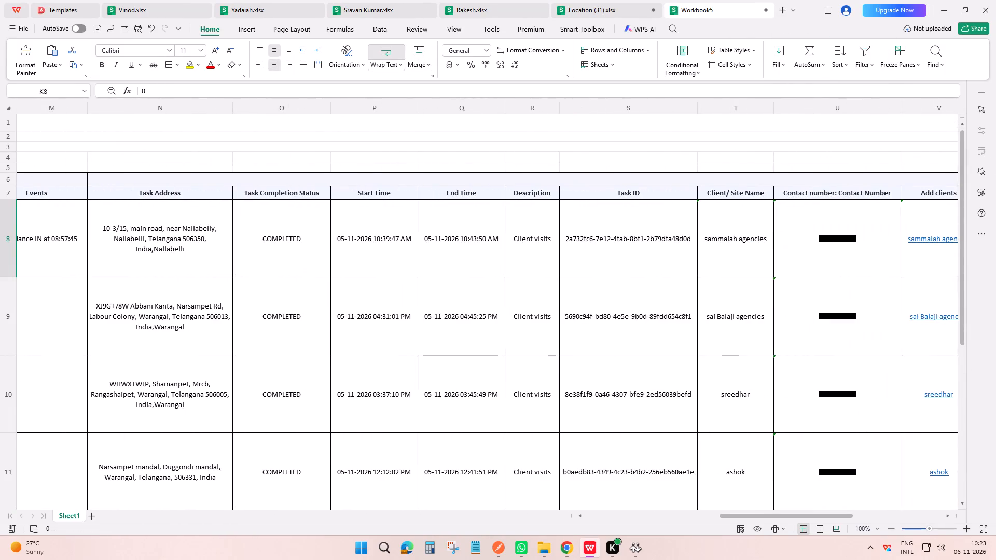
{"action": "left_click", "coordinate": [178, 234]}
{"action": "key", "text": "ctrl+shift+Down"}
{"action": "key", "text": "ctrl+shift+Right"}
{"action": "key", "text": "Delete"}
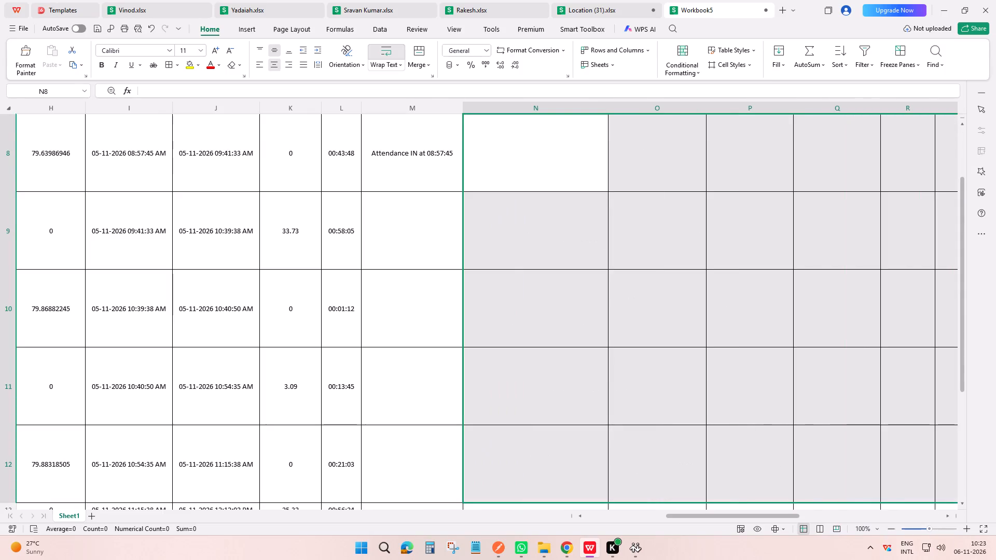
{"action": "scroll", "coordinate": [354, 397], "scroll_direction": "up", "scroll_amount": 2}
{"action": "scroll", "coordinate": [411, 397], "scroll_direction": "down", "scroll_amount": 1}
{"action": "left_click", "coordinate": [516, 200]}
{"action": "scroll", "coordinate": [520, 236], "scroll_direction": "up", "scroll_amount": 3}
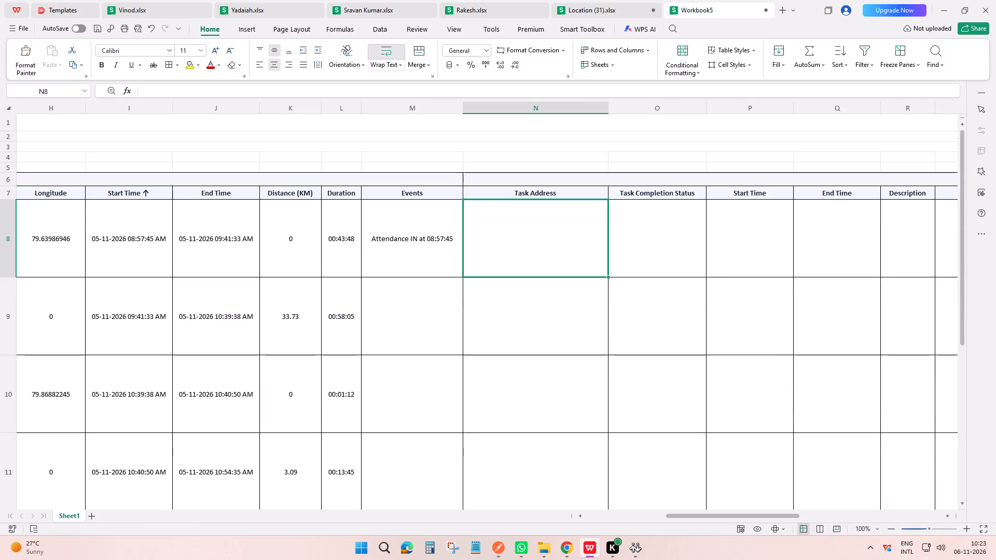
{"action": "left_click", "coordinate": [527, 241]}
Switch to Chrome and examine the Punch In point at the start of Sandeep's timeline for 05-11-2026.
{"action": "left_click", "coordinate": [568, 559]}
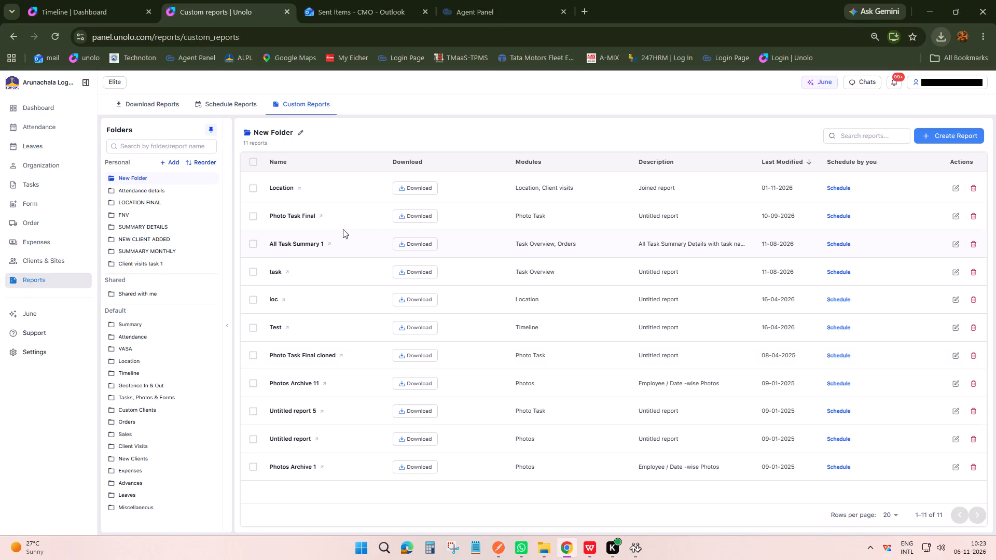
{"action": "scroll", "coordinate": [343, 229], "scroll_direction": "up", "scroll_amount": 3}
{"action": "left_click", "coordinate": [90, 0]}
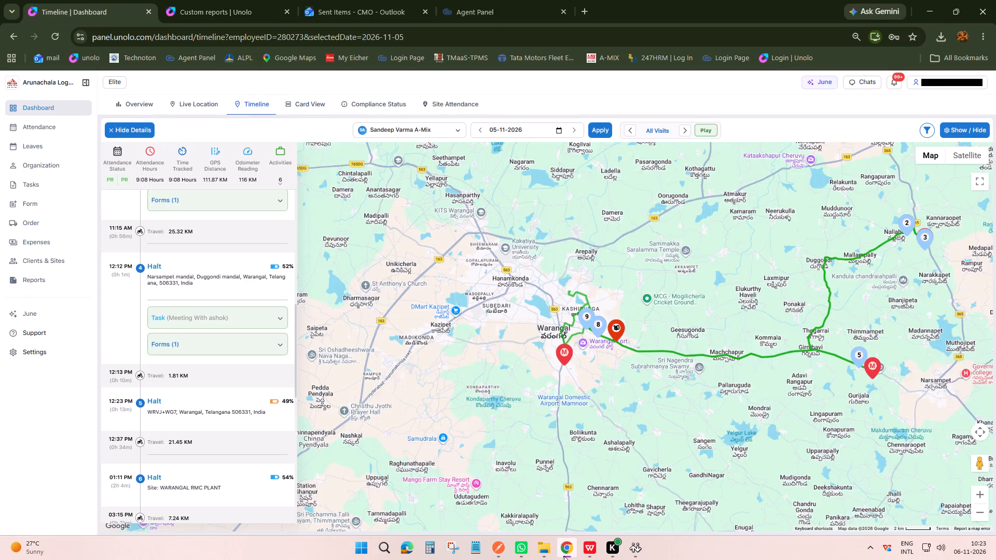
{"action": "scroll", "coordinate": [152, 271], "scroll_direction": "up", "scroll_amount": 13}
{"action": "left_click", "coordinate": [199, 263]}
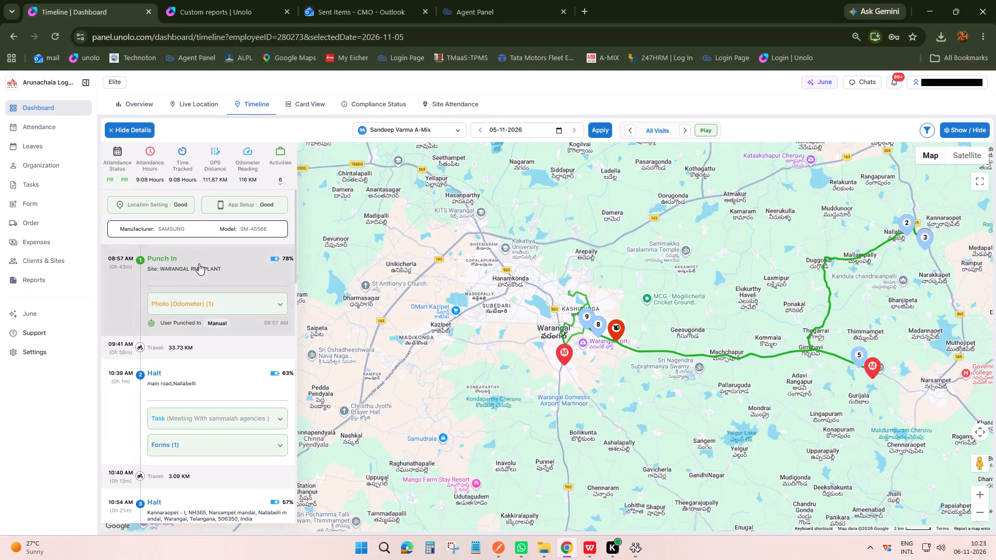
{"action": "left_click", "coordinate": [231, 0]}
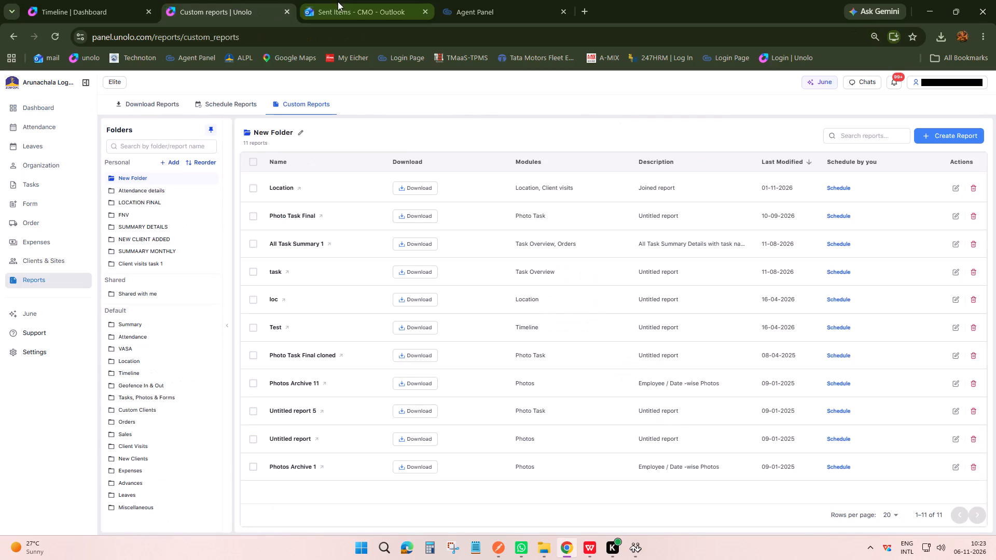
{"action": "left_click", "coordinate": [109, 0]}
{"action": "scroll", "coordinate": [211, 266], "scroll_direction": "up", "scroll_amount": 4}
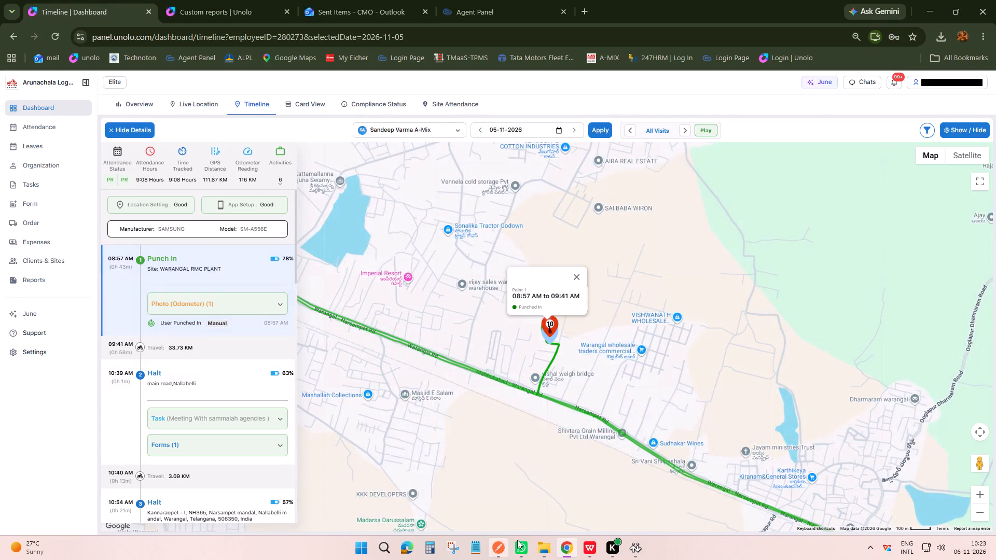
Compare the first data row of Workbook5 in WPS with the Punch In entry on Sandeep's timeline in Chrome.
{"action": "left_click", "coordinate": [586, 548]}
{"action": "scroll", "coordinate": [526, 286], "scroll_direction": "down", "scroll_amount": 1}
{"action": "scroll", "coordinate": [526, 286], "scroll_direction": "up", "scroll_amount": 1}
{"action": "left_click", "coordinate": [550, 248]}
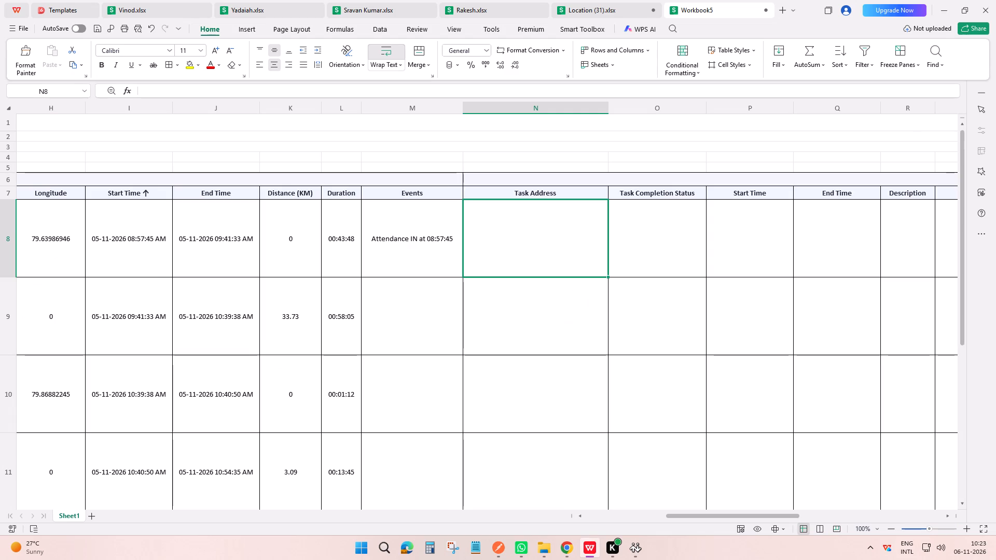
{"action": "left_click", "coordinate": [550, 248]}
{"action": "left_click", "coordinate": [567, 553]}
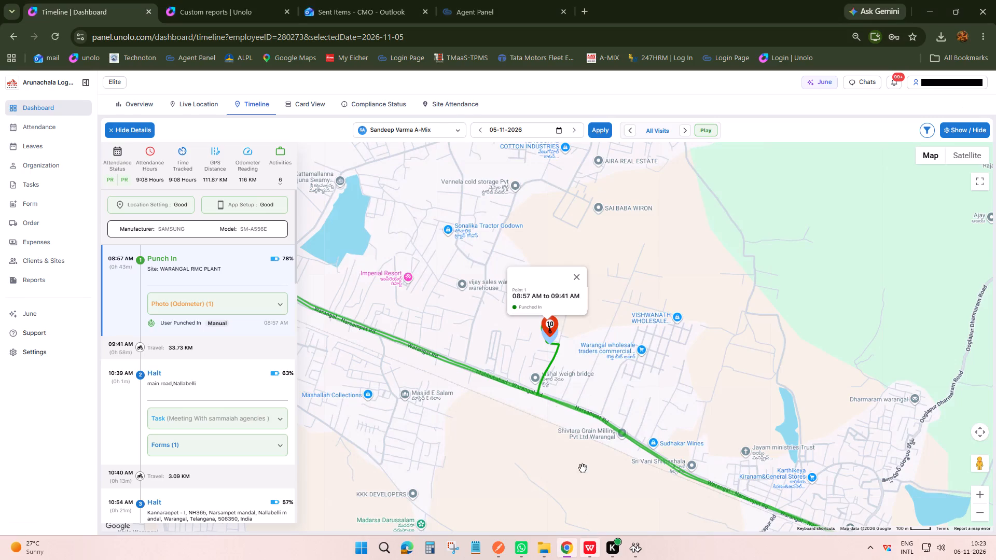
{"action": "scroll", "coordinate": [235, 317], "scroll_direction": "up", "scroll_amount": 5}
{"action": "left_click", "coordinate": [233, 280]}
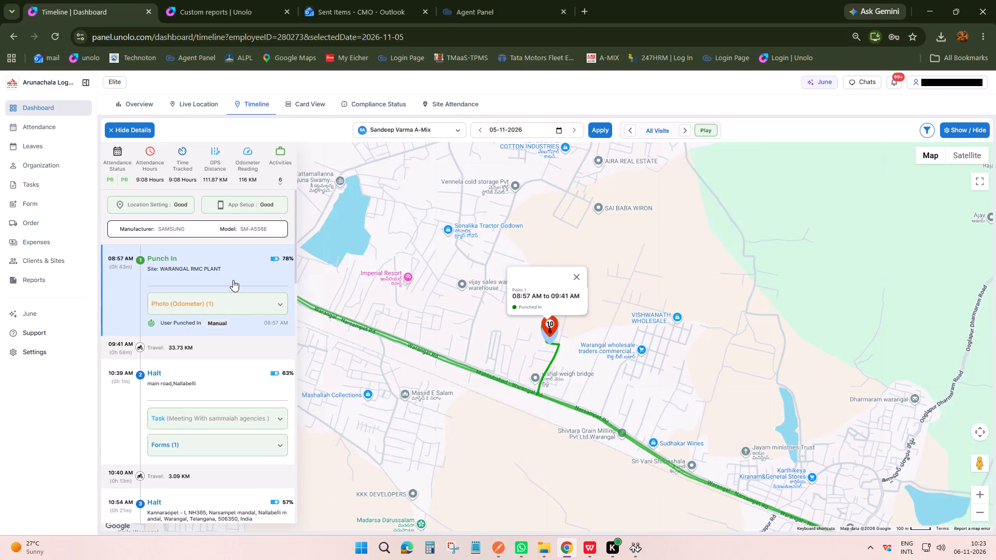
{"action": "right_click", "coordinate": [233, 280]}
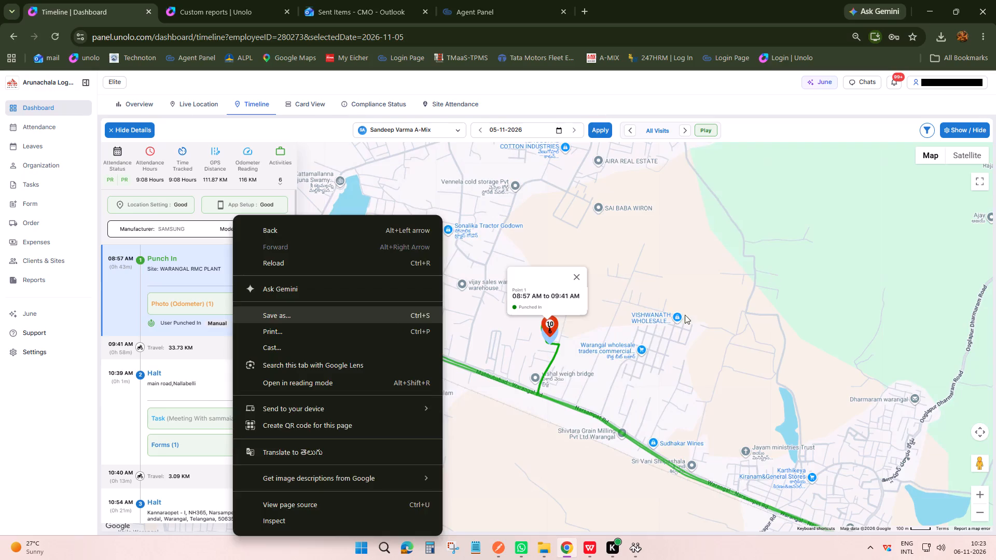
{"action": "left_click", "coordinate": [805, 246]}
{"action": "left_click", "coordinate": [241, 276]}
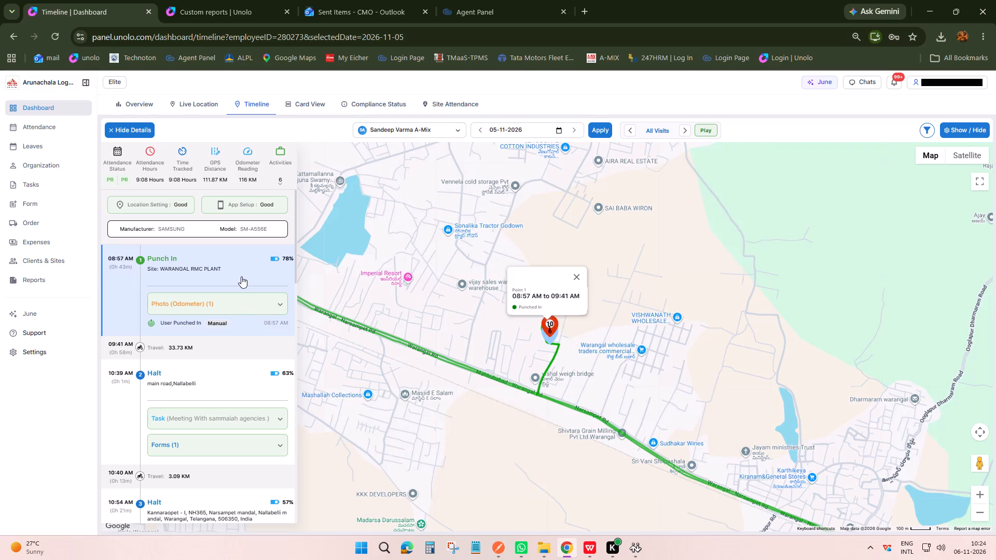
Expand the sammaiah agencies task at the 10:39 AM halt on the timeline and examine its address and start and end times.
{"action": "scroll", "coordinate": [241, 276], "scroll_direction": "down", "scroll_amount": 3}
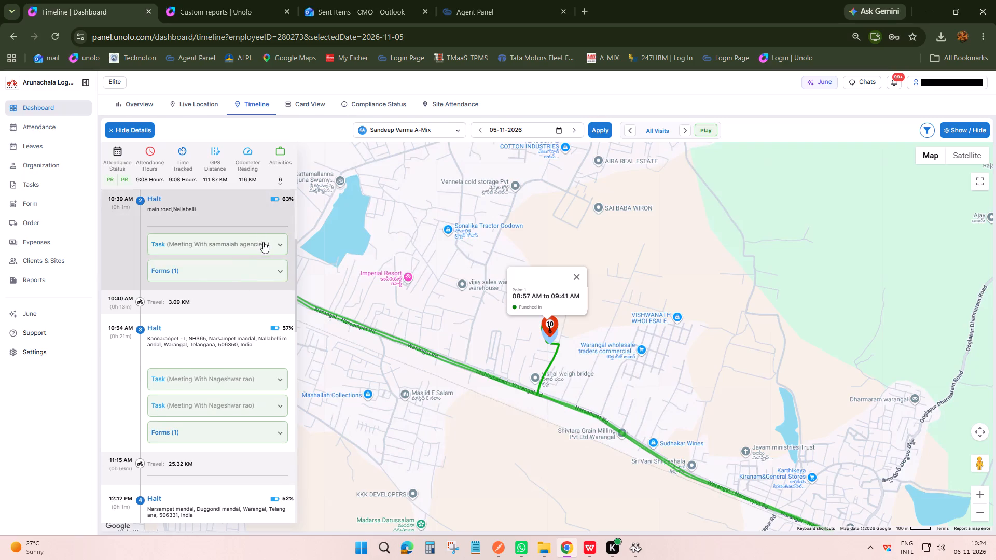
{"action": "left_click", "coordinate": [266, 245]}
{"action": "scroll", "coordinate": [260, 328], "scroll_direction": "up", "scroll_amount": 2}
{"action": "left_click", "coordinate": [260, 328]}
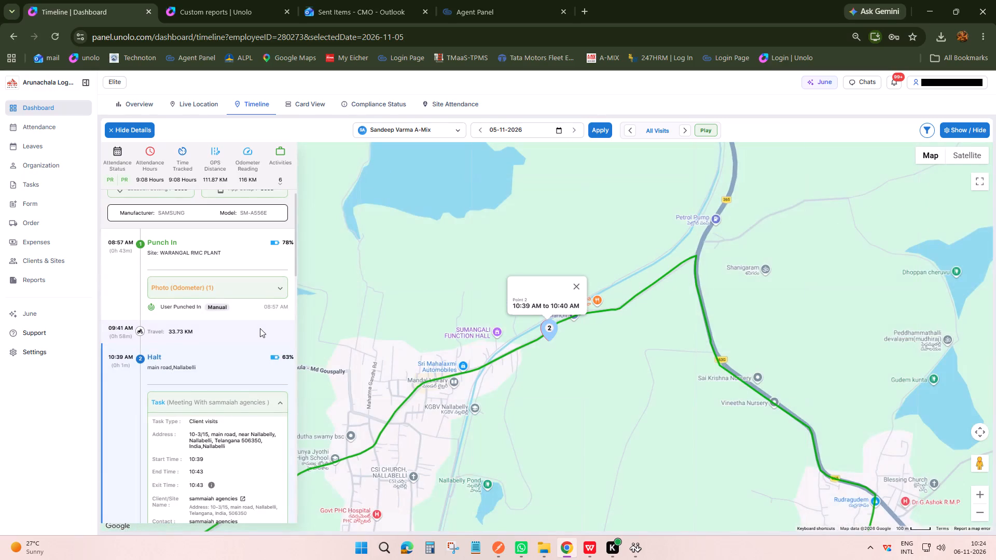
{"action": "scroll", "coordinate": [260, 328], "scroll_direction": "down", "scroll_amount": 3}
{"action": "scroll", "coordinate": [252, 326], "scroll_direction": "up", "scroll_amount": 2}
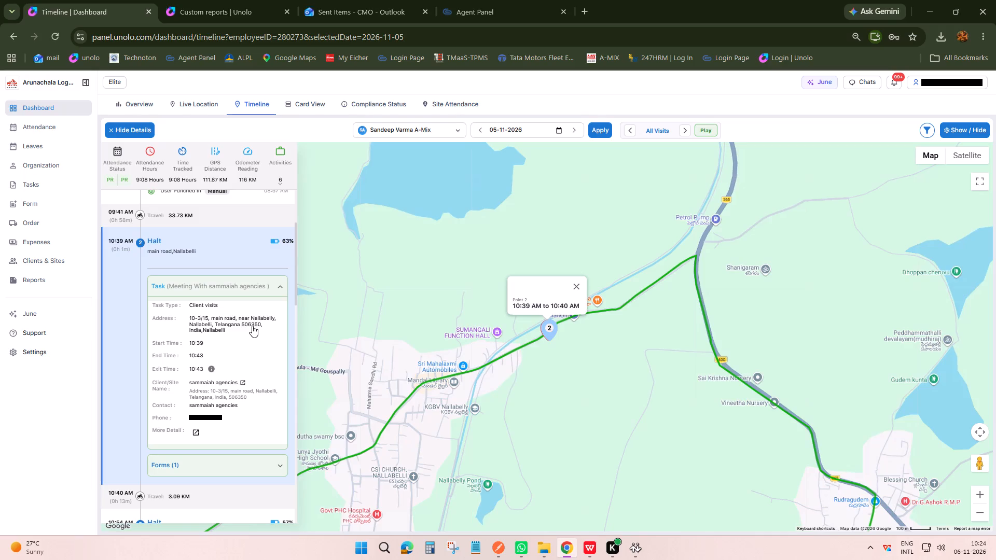
{"action": "scroll", "coordinate": [252, 326], "scroll_direction": "down", "scroll_amount": 2}
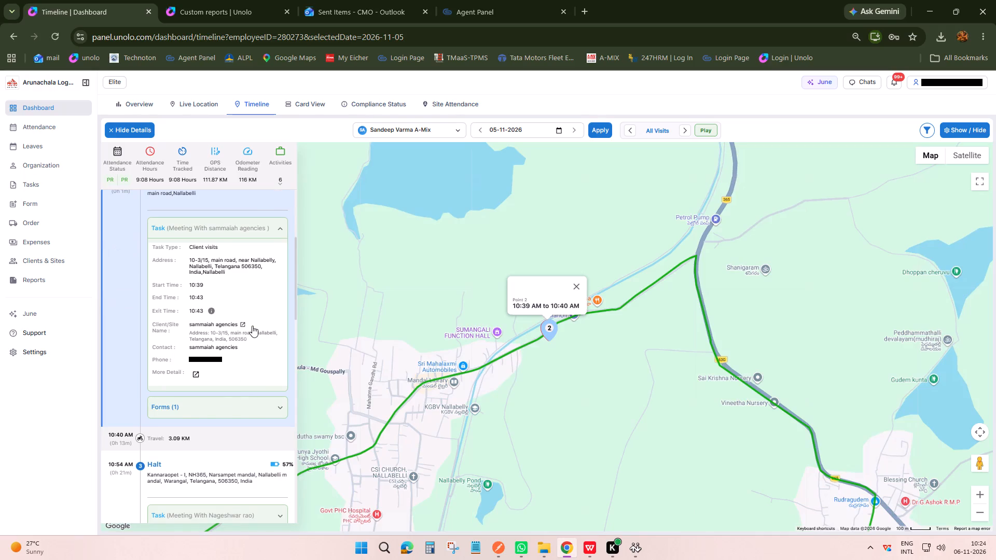
{"action": "scroll", "coordinate": [252, 326], "scroll_direction": "down", "scroll_amount": 1}
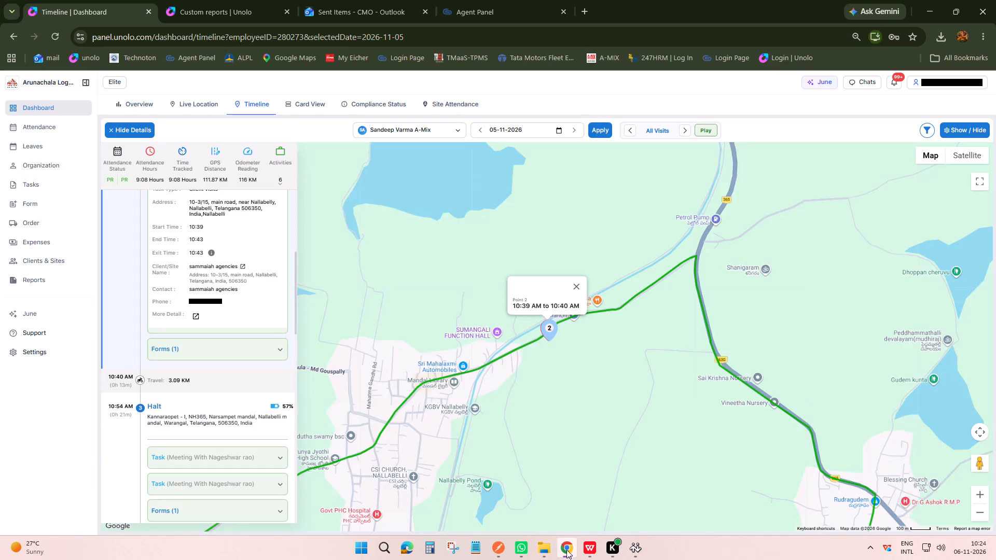
In WPS, copy the sammaiah agencies task data from N8 through Construction status in Location (31).xlsx.
{"action": "left_click", "coordinate": [580, 559]}
{"action": "left_click", "coordinate": [571, 7]}
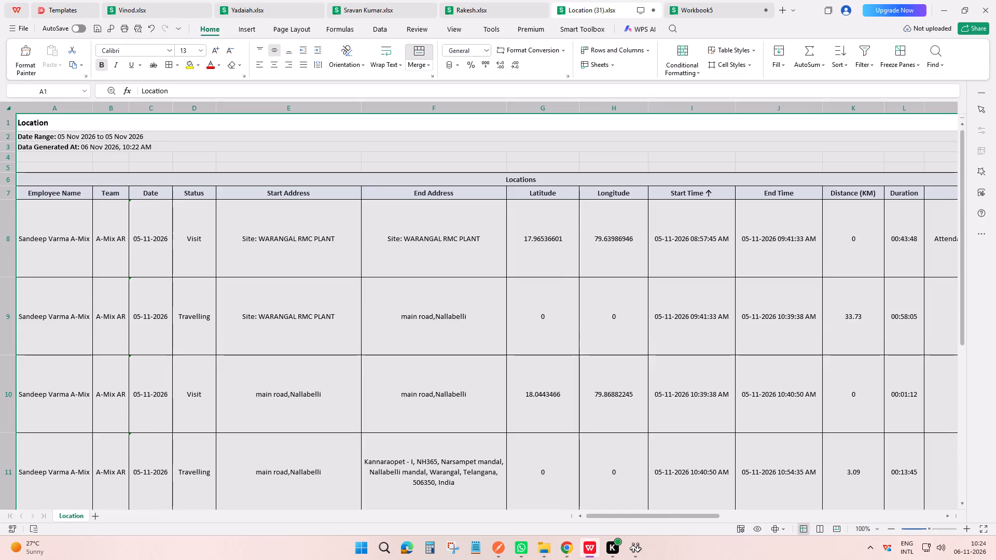
{"action": "left_click_drag", "start_coordinate": [657, 517], "coordinate": [795, 505]}
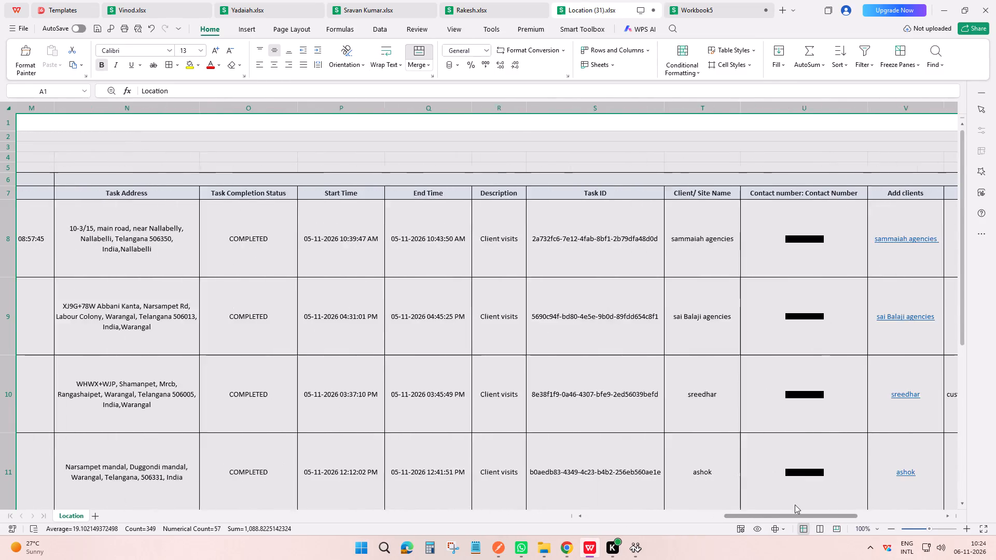
{"action": "left_click_drag", "start_coordinate": [795, 505], "coordinate": [839, 502]}
{"action": "scroll", "coordinate": [600, 330], "scroll_direction": "down", "scroll_amount": 1}
{"action": "left_click", "coordinate": [578, 232]}
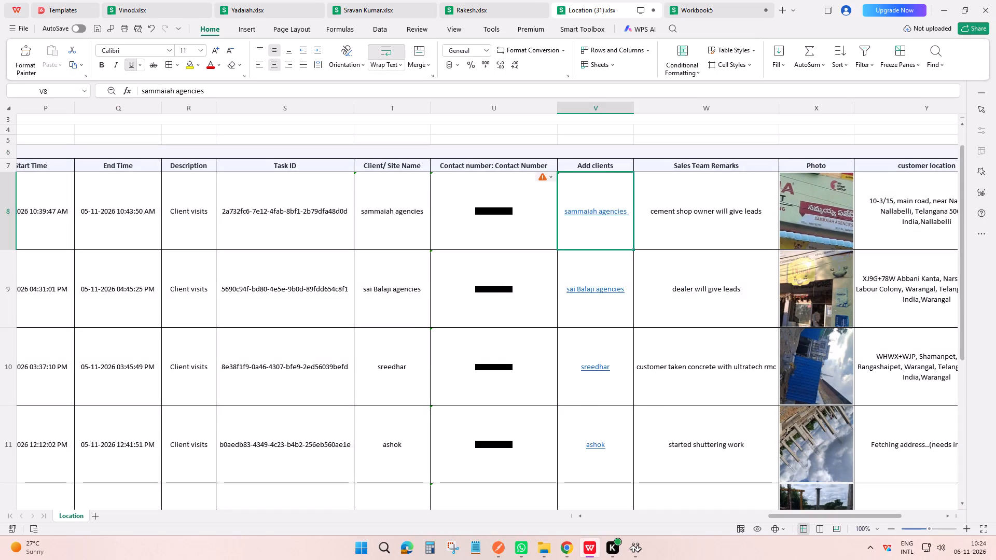
{"action": "key", "text": "Left"}
{"action": "key", "text": "Left"}
{"action": "key", "text": "Left"}
{"action": "key", "text": "Left"}
{"action": "key", "text": "Left"}
{"action": "key", "text": "Left"}
{"action": "key", "text": "Left"}
{"action": "key", "text": "Left"}
{"action": "key", "text": "ctrl+shift+Right"}
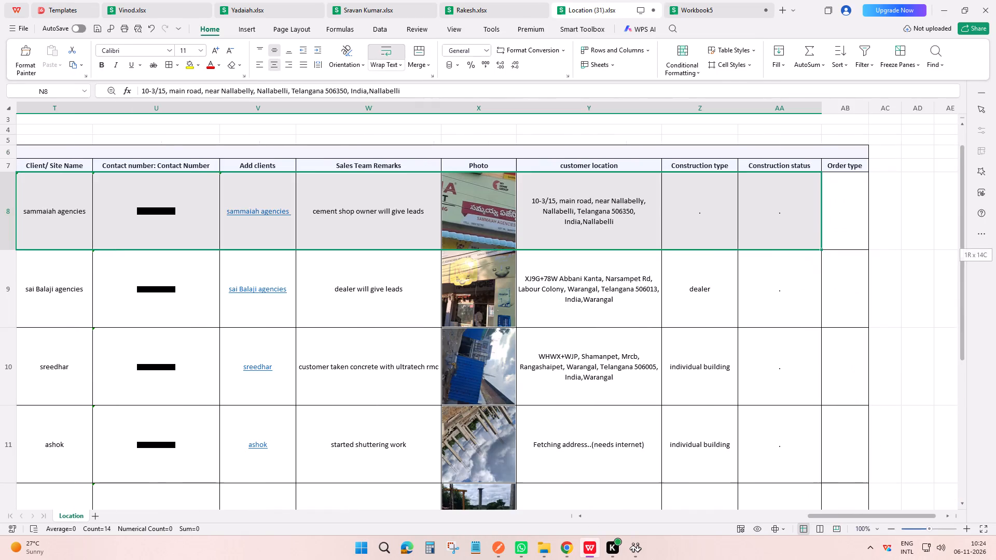
{"action": "key", "text": "ctrl+c"}
Paste the copied task data into Workbook5 at N10, the 10:39:38 AM visit row, after checking the task's times on the Chrome timeline.
{"action": "left_click", "coordinate": [711, 0]}
{"action": "scroll", "coordinate": [580, 253], "scroll_direction": "down", "scroll_amount": 2}
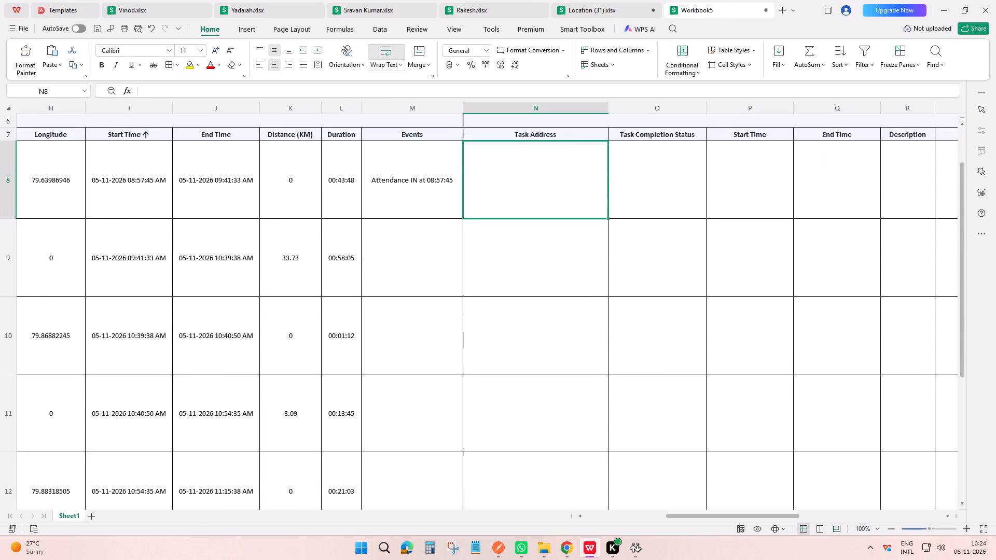
{"action": "left_click", "coordinate": [564, 559]}
{"action": "scroll", "coordinate": [234, 312], "scroll_direction": "up", "scroll_amount": 1}
{"action": "scroll", "coordinate": [234, 312], "scroll_direction": "down", "scroll_amount": 1}
{"action": "scroll", "coordinate": [234, 312], "scroll_direction": "up", "scroll_amount": 1}
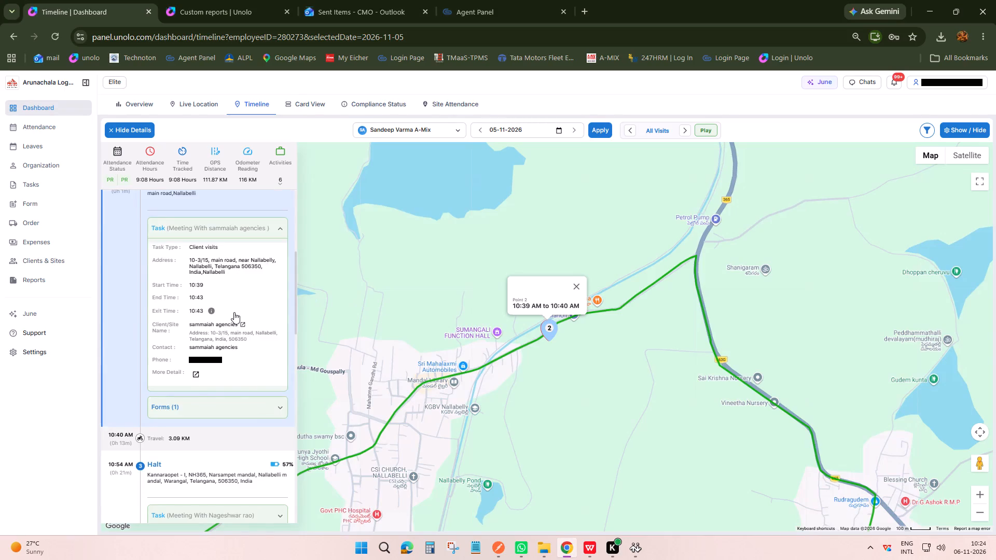
{"action": "scroll", "coordinate": [234, 312], "scroll_direction": "up", "scroll_amount": 1}
{"action": "scroll", "coordinate": [234, 312], "scroll_direction": "down", "scroll_amount": 2}
{"action": "left_click", "coordinate": [593, 544]}
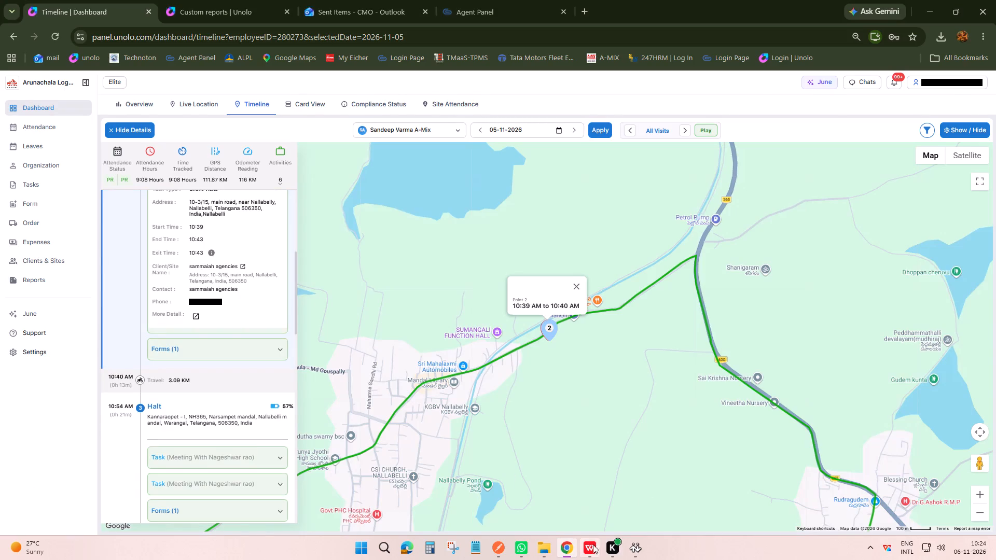
{"action": "scroll", "coordinate": [136, 343], "scroll_direction": "down", "scroll_amount": 3}
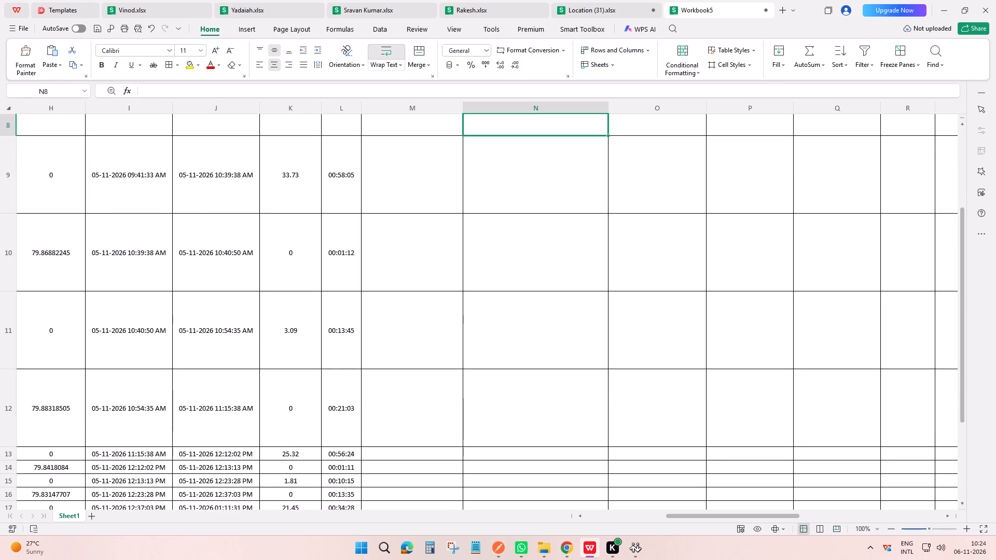
{"action": "left_click_drag", "start_coordinate": [139, 261], "coordinate": [447, 256]}
{"action": "left_click", "coordinate": [496, 250]}
{"action": "key", "text": "ctrl+v"}
Switch to Chrome, expand both tasks at the 10:54 AM halt and compare their task types and times.
{"action": "key", "text": "alt+Tab"}
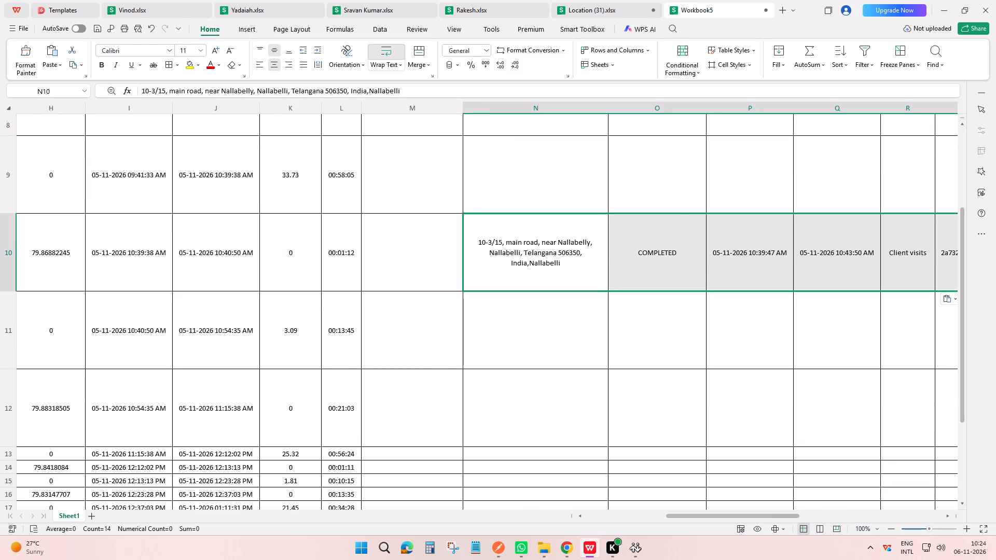
{"action": "scroll", "coordinate": [238, 304], "scroll_direction": "down", "scroll_amount": 2}
{"action": "left_click", "coordinate": [267, 339]}
{"action": "scroll", "coordinate": [228, 284], "scroll_direction": "down", "scroll_amount": 1}
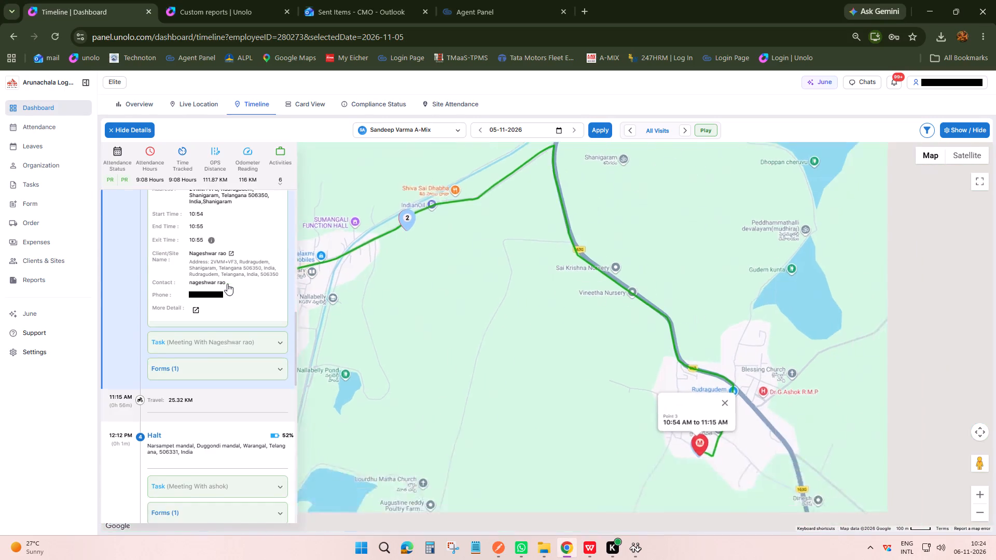
{"action": "scroll", "coordinate": [227, 284], "scroll_direction": "down", "scroll_amount": 2}
{"action": "left_click", "coordinate": [270, 290]}
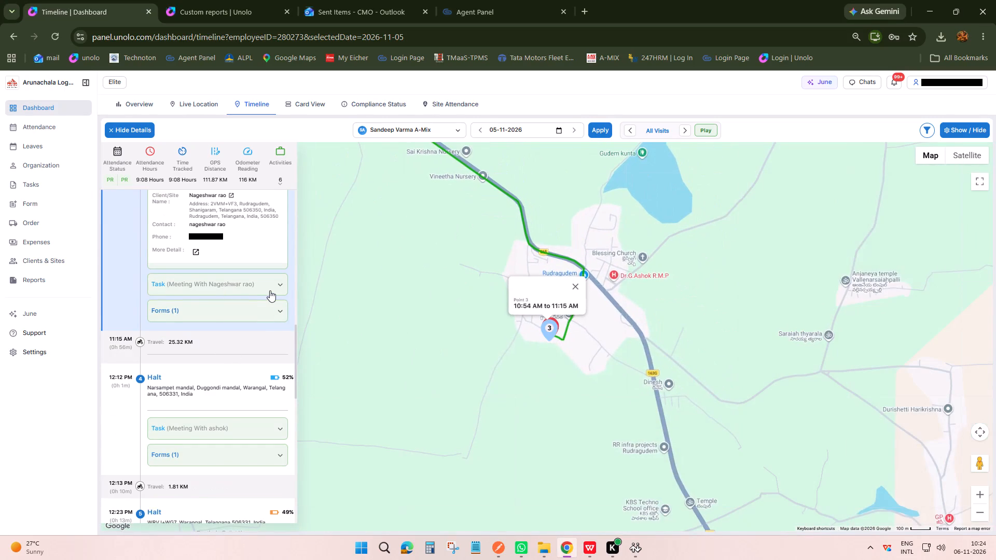
{"action": "left_click", "coordinate": [272, 286]}
{"action": "scroll", "coordinate": [264, 310], "scroll_direction": "up", "scroll_amount": 3}
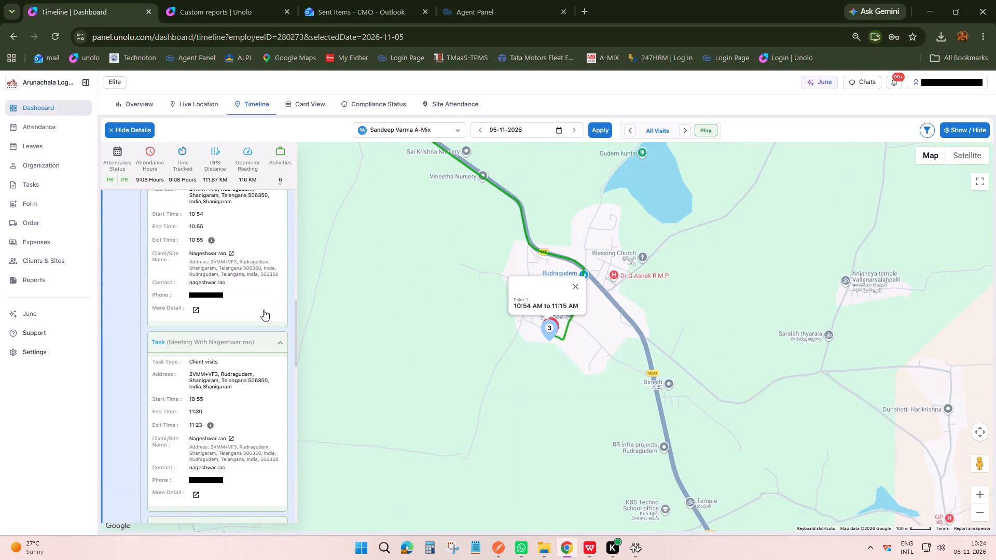
{"action": "scroll", "coordinate": [264, 310], "scroll_direction": "up", "scroll_amount": 2}
{"action": "scroll", "coordinate": [264, 310], "scroll_direction": "down", "scroll_amount": 5}
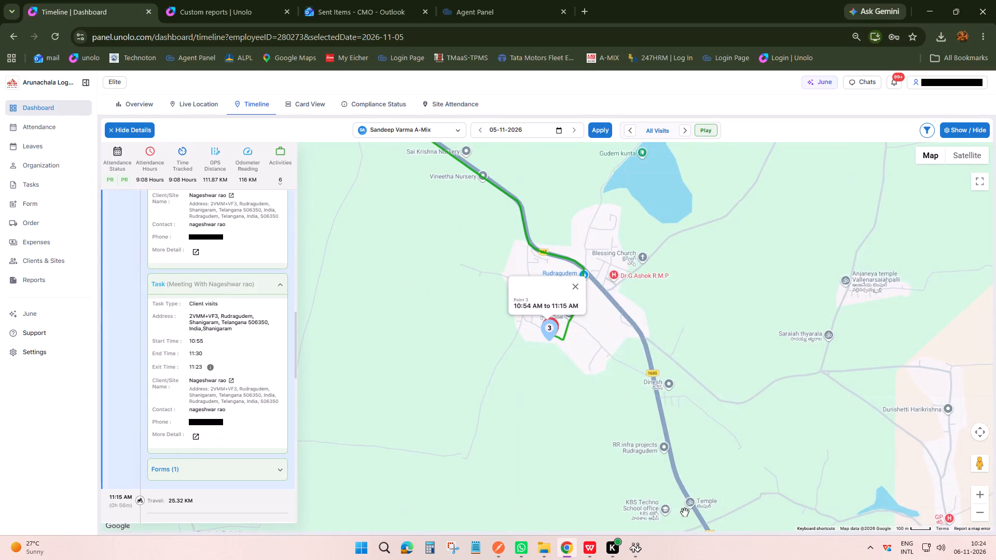
Copy the matching client visit's task data in row 12 of Location (31).xlsx, from N12 Task Address through Construction status.
{"action": "left_click", "coordinate": [592, 540]}
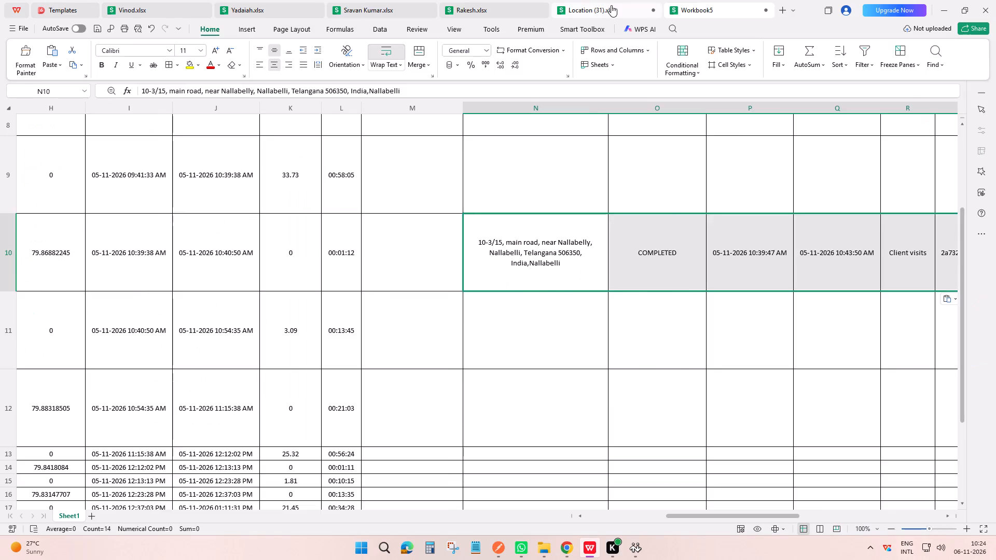
{"action": "left_click", "coordinate": [611, 5]}
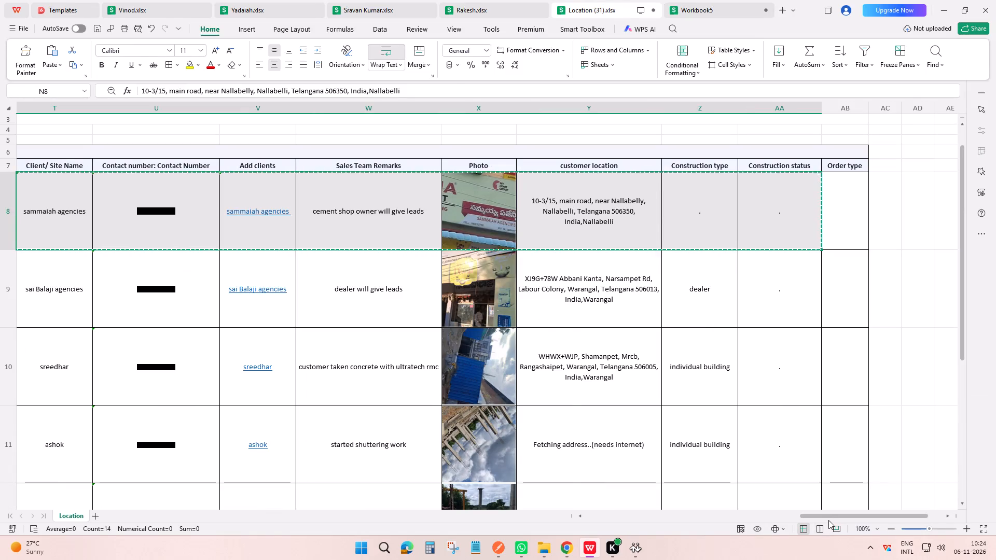
{"action": "left_click_drag", "start_coordinate": [828, 519], "coordinate": [807, 517]}
{"action": "key", "text": "alt+Tab"}
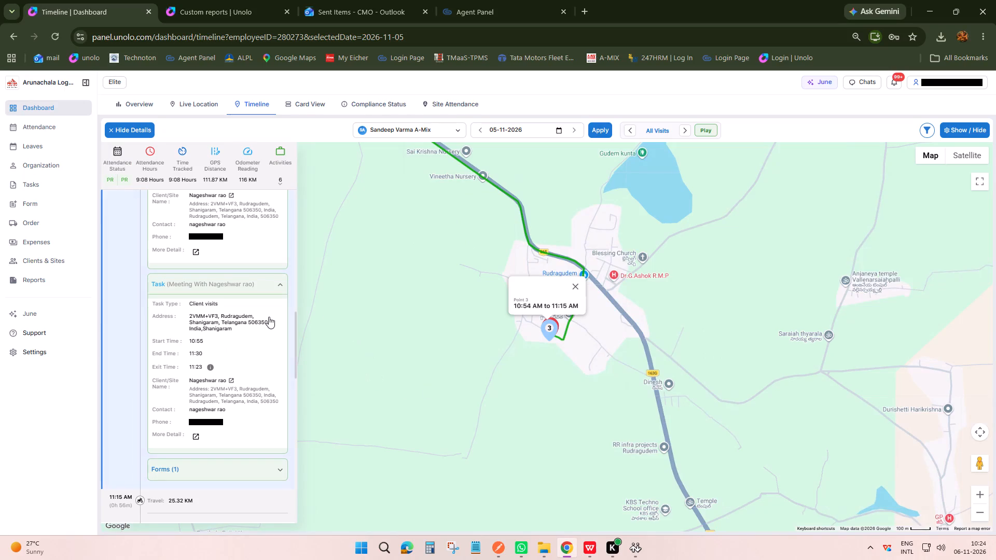
{"action": "key", "text": "alt+Tab"}
{"action": "scroll", "coordinate": [395, 334], "scroll_direction": "down", "scroll_amount": 4}
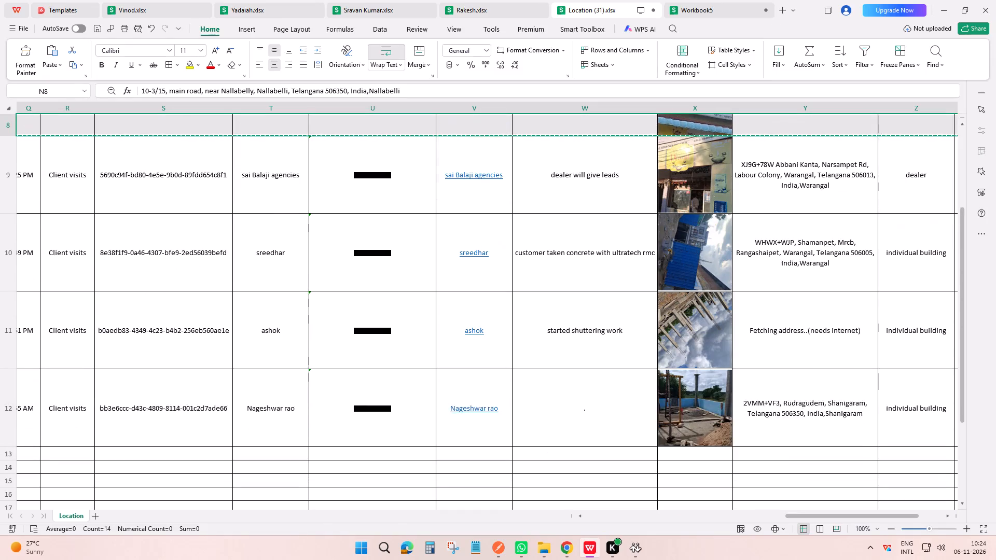
{"action": "scroll", "coordinate": [450, 351], "scroll_direction": "down", "scroll_amount": 1}
{"action": "left_click", "coordinate": [480, 355]}
{"action": "key", "text": "Left"}
{"action": "key", "text": "Left"}
{"action": "key", "text": "Left"}
{"action": "key", "text": "Left"}
{"action": "key", "text": "Left"}
{"action": "key", "text": "Left"}
{"action": "key", "text": "Left"}
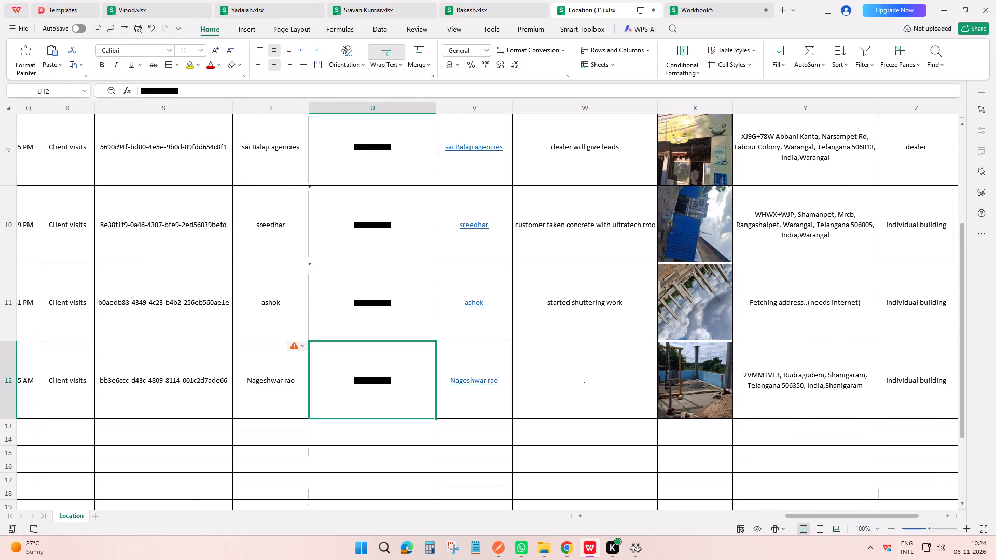
{"action": "key", "text": "Left"}
{"action": "key", "text": "ctrl+shift+Right"}
{"action": "key", "text": "ctrl+c"}
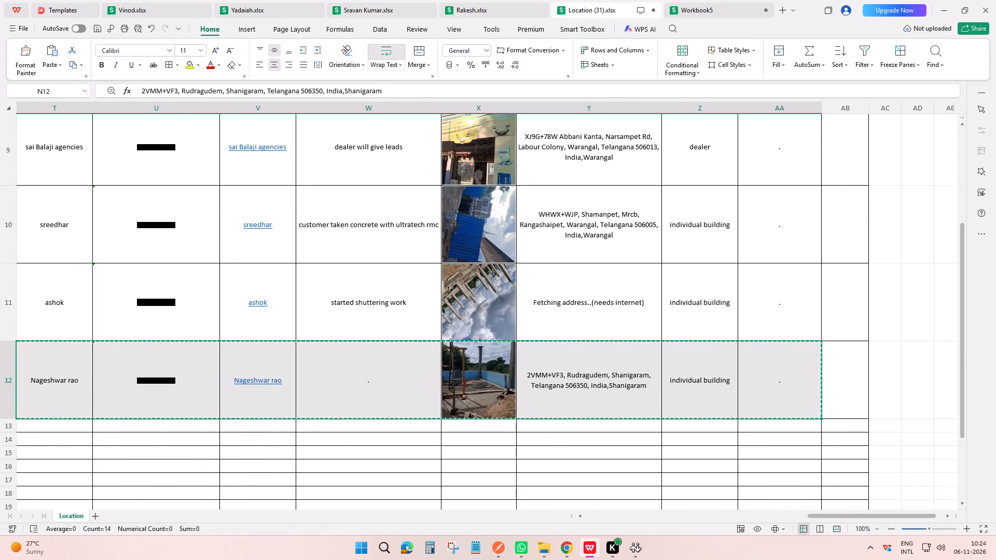
Recheck the 10:54 AM halt in Chrome and paste the copied task data into Workbook5 at N12, the matching visit row.
{"action": "left_click", "coordinate": [726, 0]}
{"action": "scroll", "coordinate": [612, 266], "scroll_direction": "down", "scroll_amount": 1}
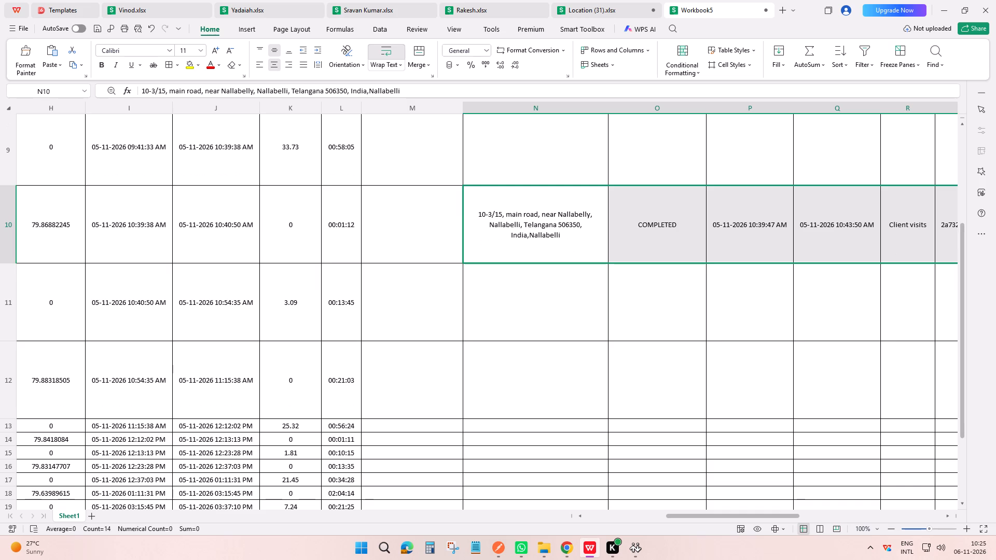
{"action": "left_click", "coordinate": [576, 542]}
{"action": "scroll", "coordinate": [189, 275], "scroll_direction": "up", "scroll_amount": 3}
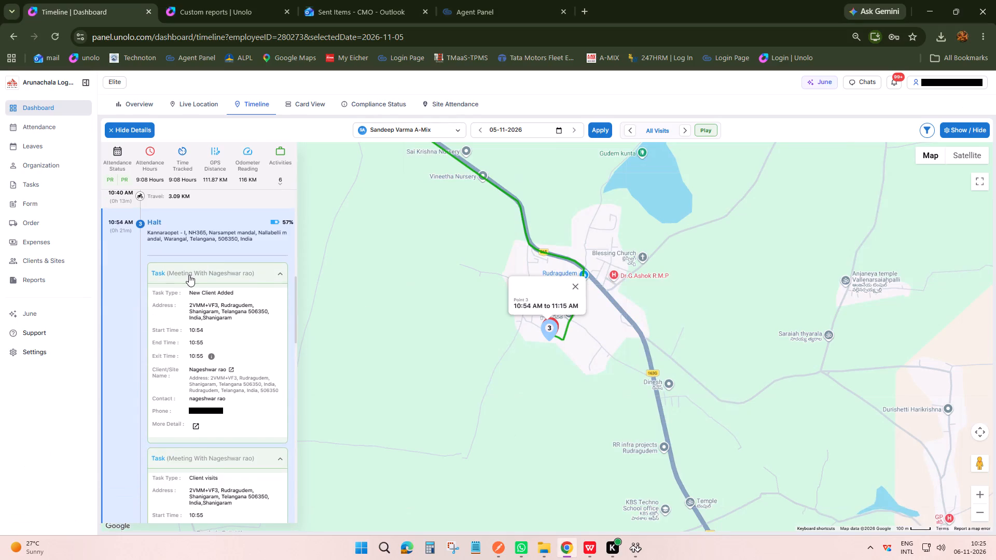
{"action": "scroll", "coordinate": [189, 275], "scroll_direction": "down", "scroll_amount": 4}
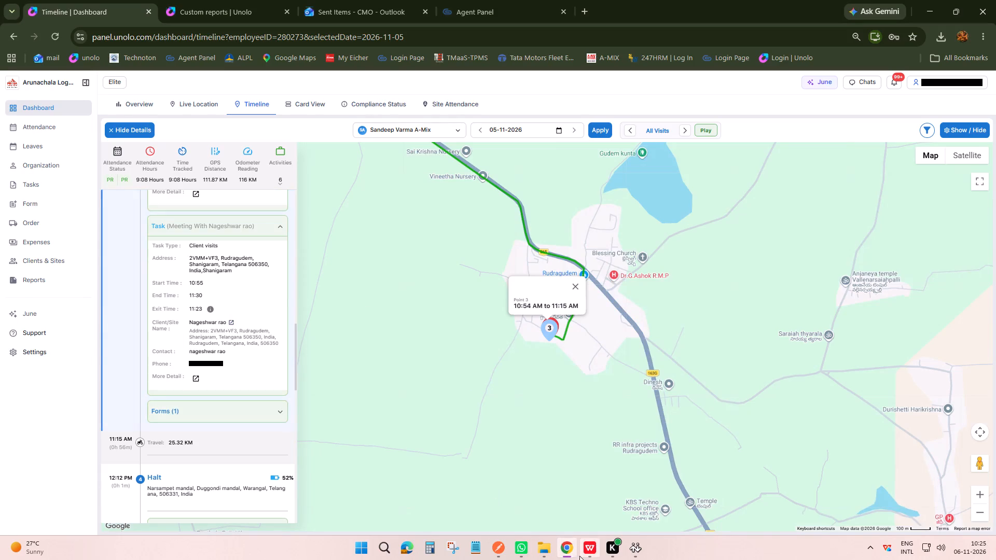
{"action": "left_click", "coordinate": [580, 554]}
{"action": "scroll", "coordinate": [454, 312], "scroll_direction": "down", "scroll_amount": 4}
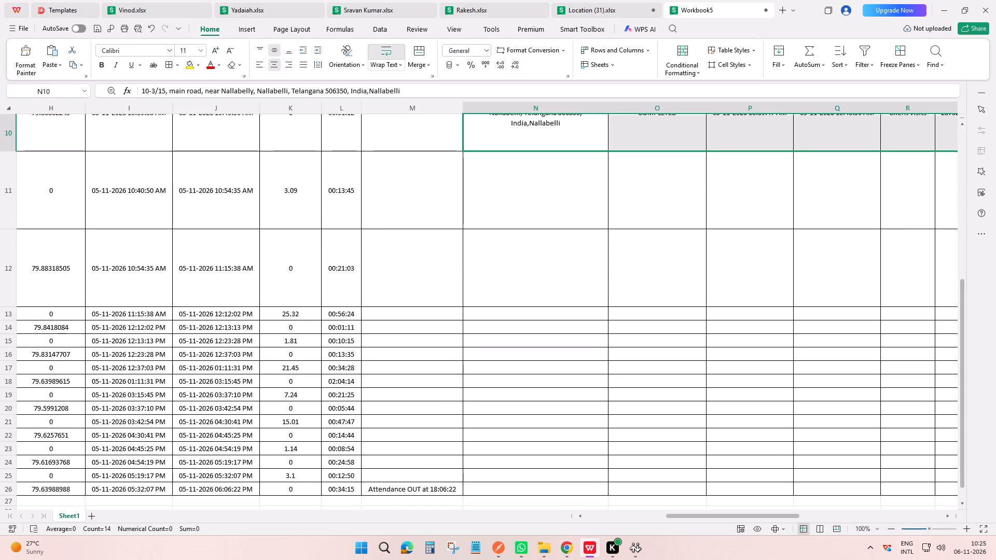
{"action": "left_click", "coordinate": [584, 285]}
{"action": "key", "text": "ctrl+v"}
Switch to Chrome, expand the task at the 12:12 PM halt, and compare it with the client visit rows in Location (31).xlsx.
{"action": "left_click", "coordinate": [563, 543]}
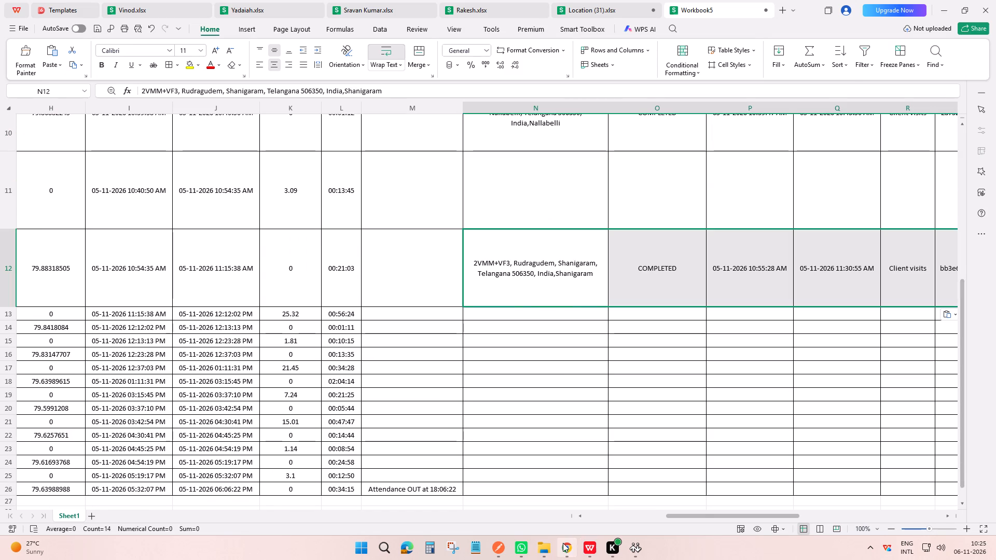
{"action": "scroll", "coordinate": [260, 374], "scroll_direction": "down", "scroll_amount": 3}
{"action": "left_click", "coordinate": [279, 354]}
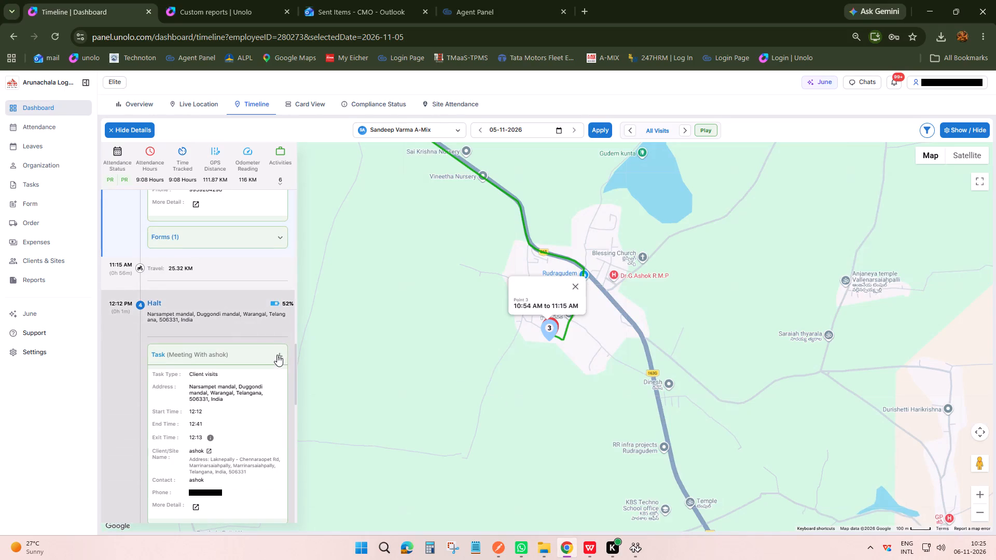
{"action": "scroll", "coordinate": [276, 355], "scroll_direction": "down", "scroll_amount": 1}
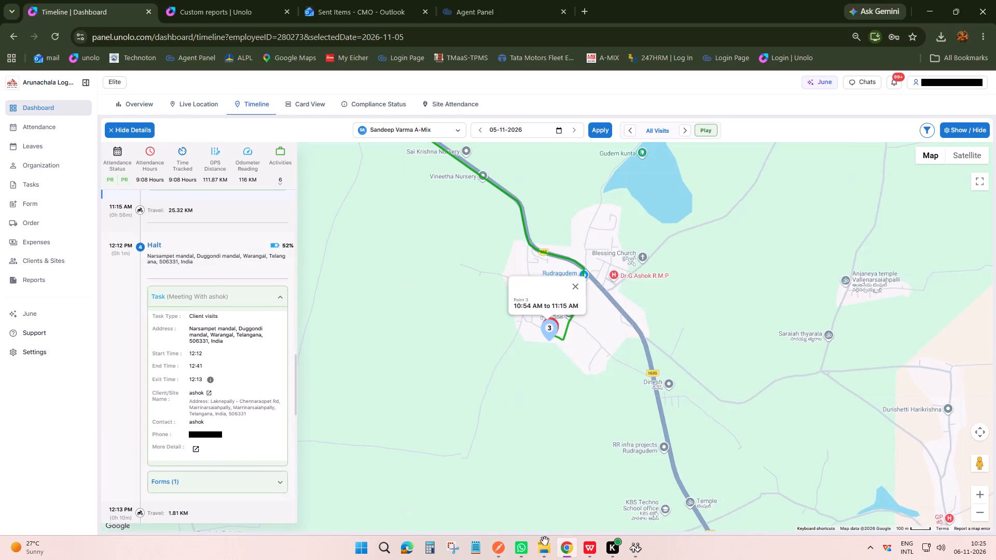
{"action": "left_click", "coordinate": [587, 555]}
{"action": "left_click", "coordinate": [596, 15]}
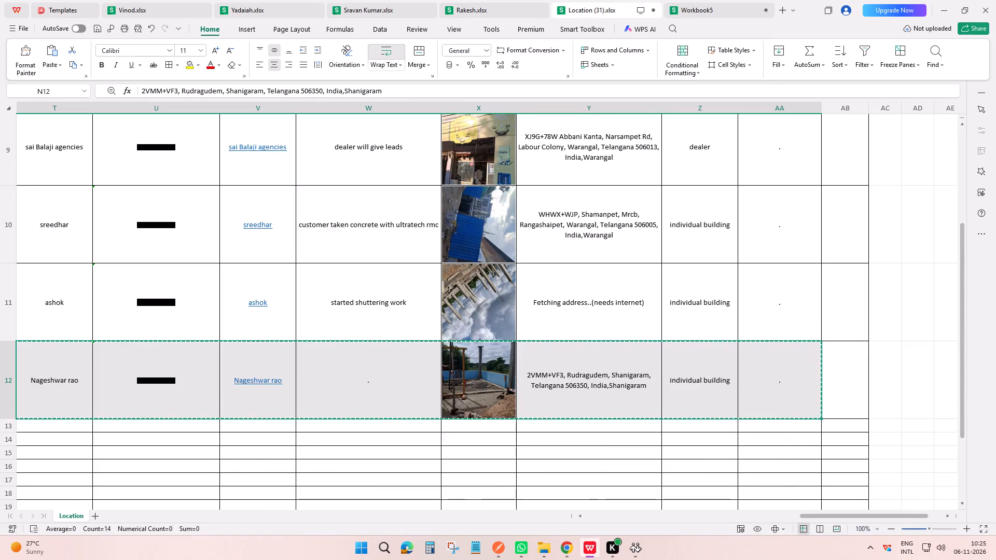
{"action": "scroll", "coordinate": [405, 317], "scroll_direction": "up", "scroll_amount": 2}
{"action": "scroll", "coordinate": [342, 318], "scroll_direction": "up", "scroll_amount": 3}
{"action": "scroll", "coordinate": [327, 368], "scroll_direction": "down", "scroll_amount": 2}
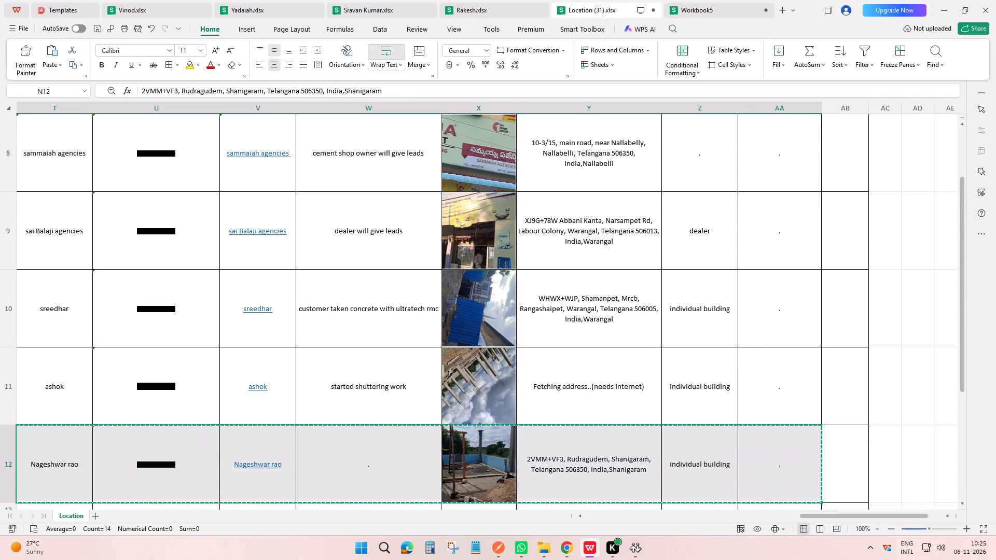
{"action": "scroll", "coordinate": [327, 369], "scroll_direction": "up", "scroll_amount": 1}
{"action": "key", "text": "alt+Tab"}
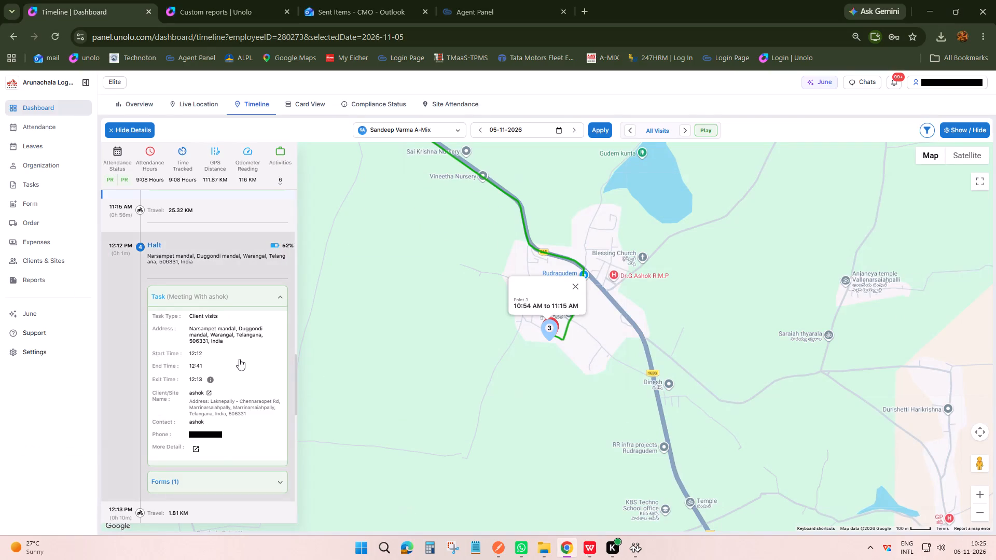
{"action": "key", "text": "alt+Tab"}
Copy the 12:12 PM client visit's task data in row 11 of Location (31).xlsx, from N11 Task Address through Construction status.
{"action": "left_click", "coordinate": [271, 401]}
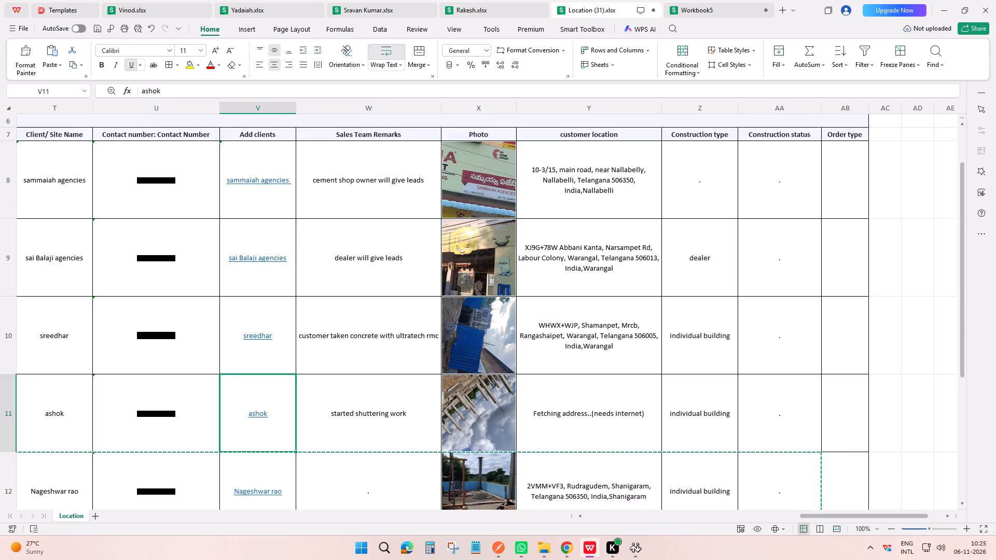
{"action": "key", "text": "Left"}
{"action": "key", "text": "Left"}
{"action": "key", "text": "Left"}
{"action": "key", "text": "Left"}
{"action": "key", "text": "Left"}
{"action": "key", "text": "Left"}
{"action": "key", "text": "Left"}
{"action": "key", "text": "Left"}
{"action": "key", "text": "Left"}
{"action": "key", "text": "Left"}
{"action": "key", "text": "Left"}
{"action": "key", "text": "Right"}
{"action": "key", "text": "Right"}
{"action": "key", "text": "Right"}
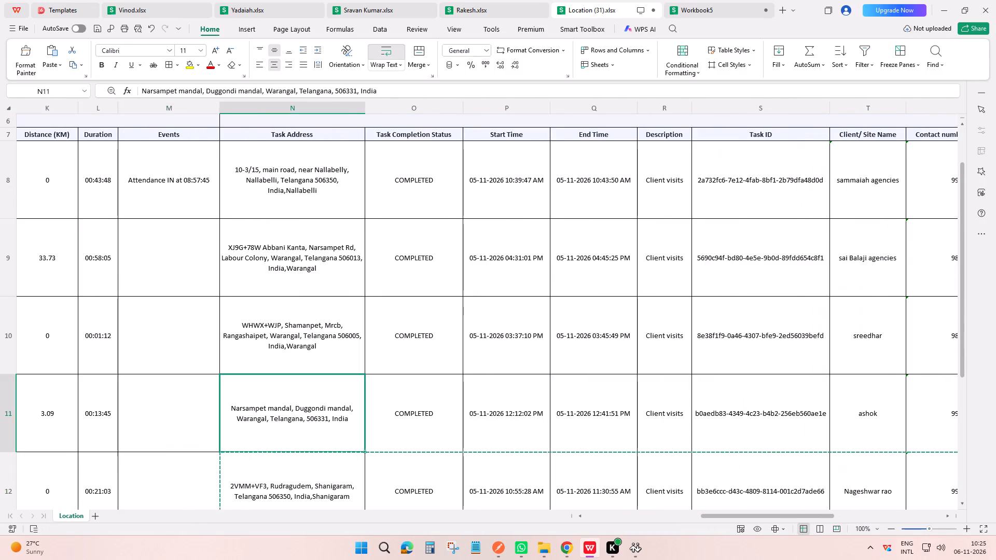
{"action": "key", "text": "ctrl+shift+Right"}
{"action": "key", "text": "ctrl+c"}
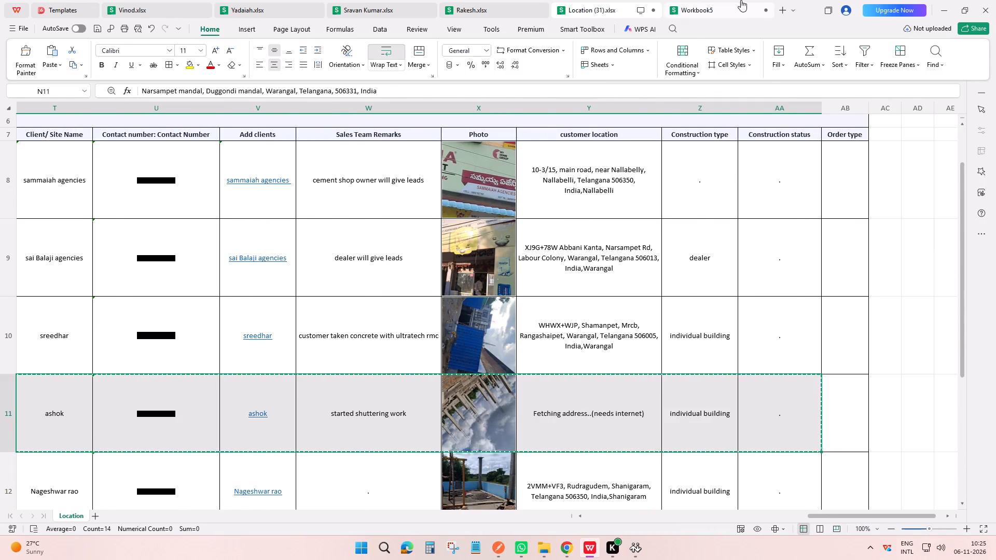
Compare the 12:12 PM halt on the Chrome timeline with the visit rows in Workbook5 and the task rows in Location (31).xlsx.
{"action": "left_click", "coordinate": [741, 0]}
{"action": "scroll", "coordinate": [517, 295], "scroll_direction": "down", "scroll_amount": 1}
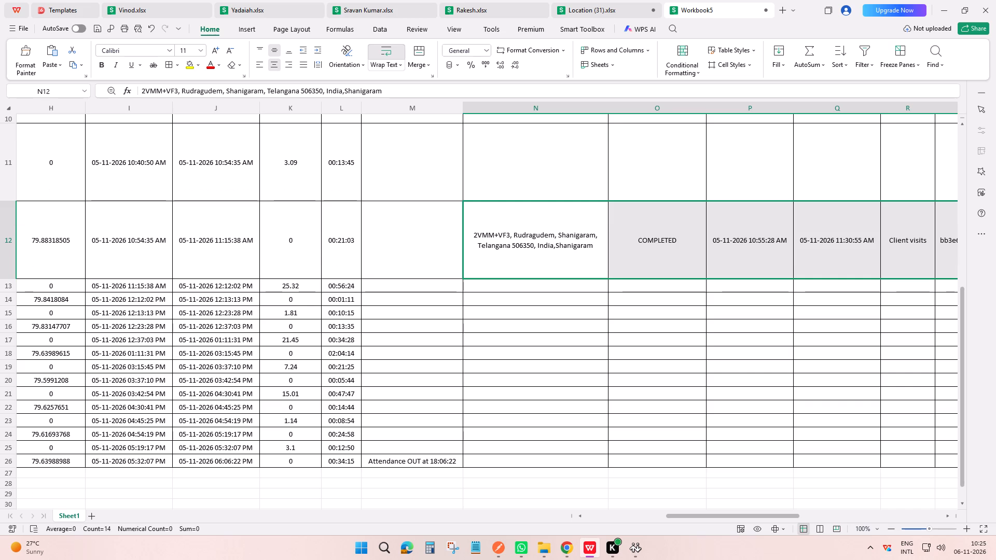
{"action": "scroll", "coordinate": [517, 295], "scroll_direction": "down", "scroll_amount": 1}
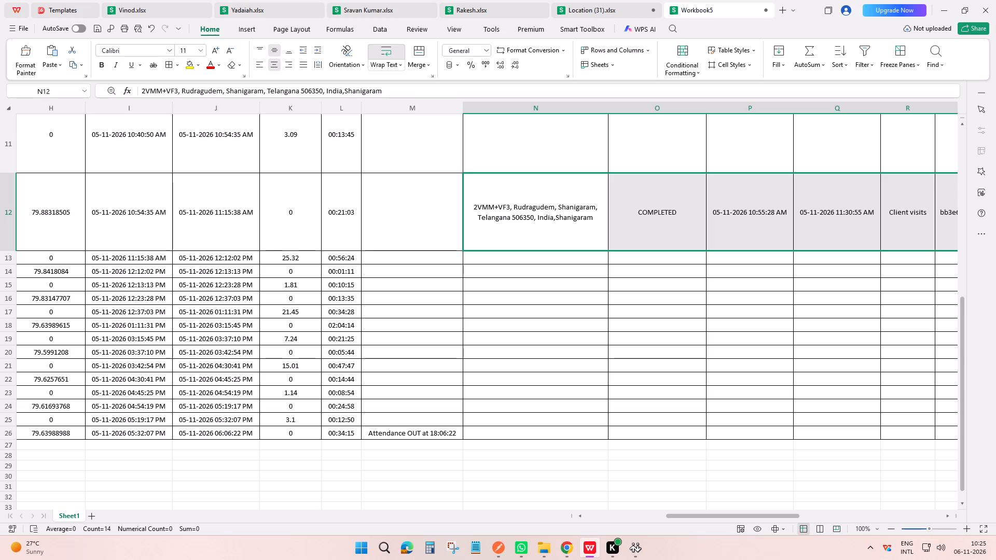
{"action": "left_click", "coordinate": [577, 550]}
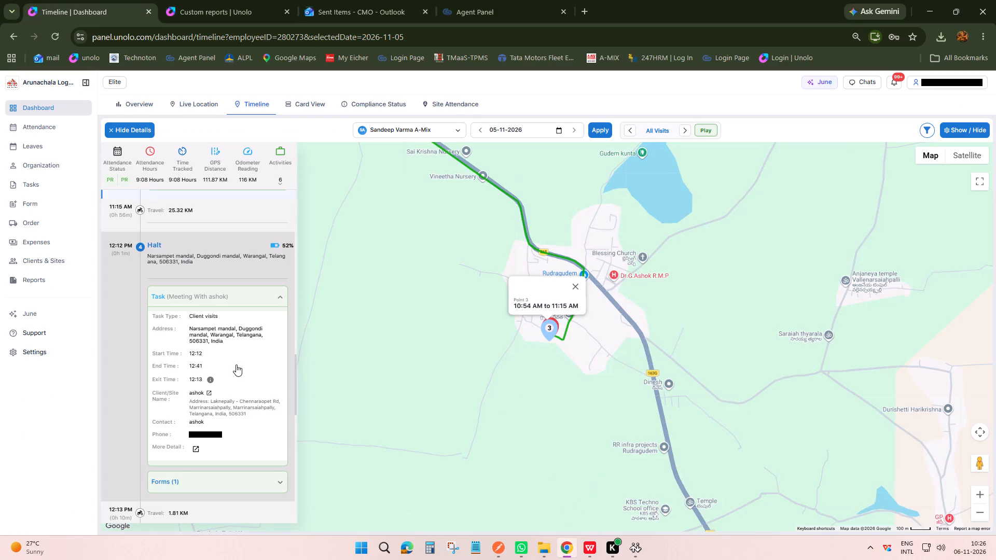
{"action": "scroll", "coordinate": [236, 365], "scroll_direction": "down", "scroll_amount": 2}
{"action": "scroll", "coordinate": [236, 365], "scroll_direction": "up", "scroll_amount": 2}
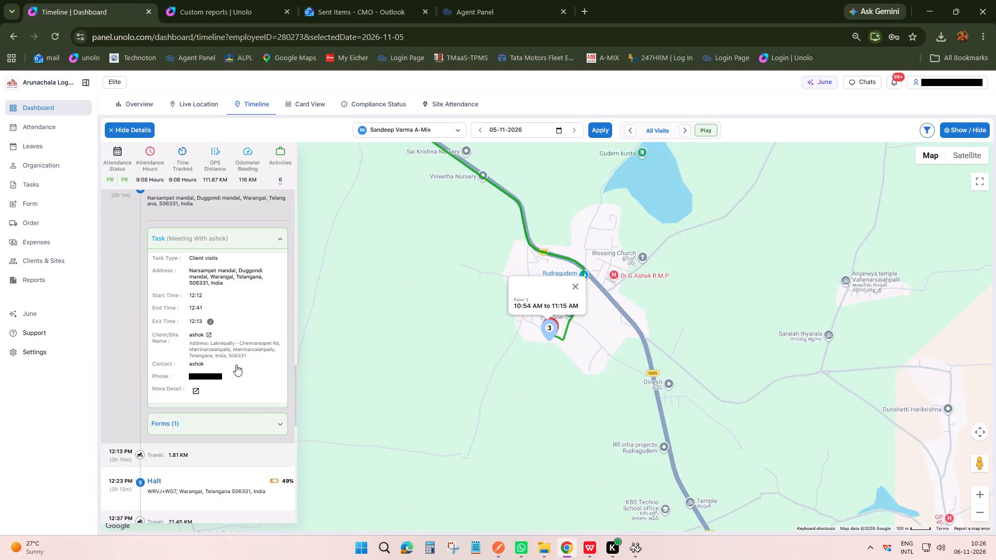
{"action": "left_click", "coordinate": [588, 542]}
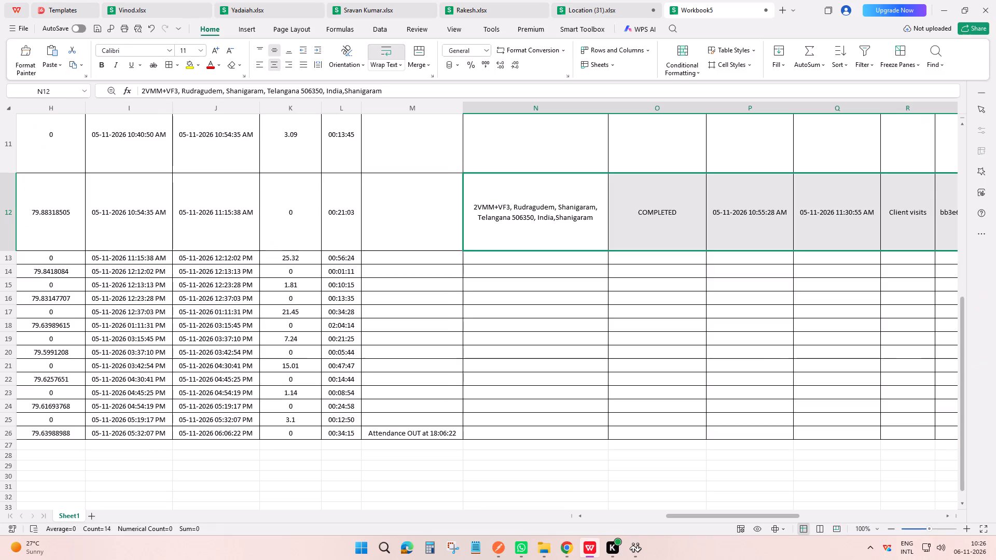
{"action": "left_click", "coordinate": [566, 3]}
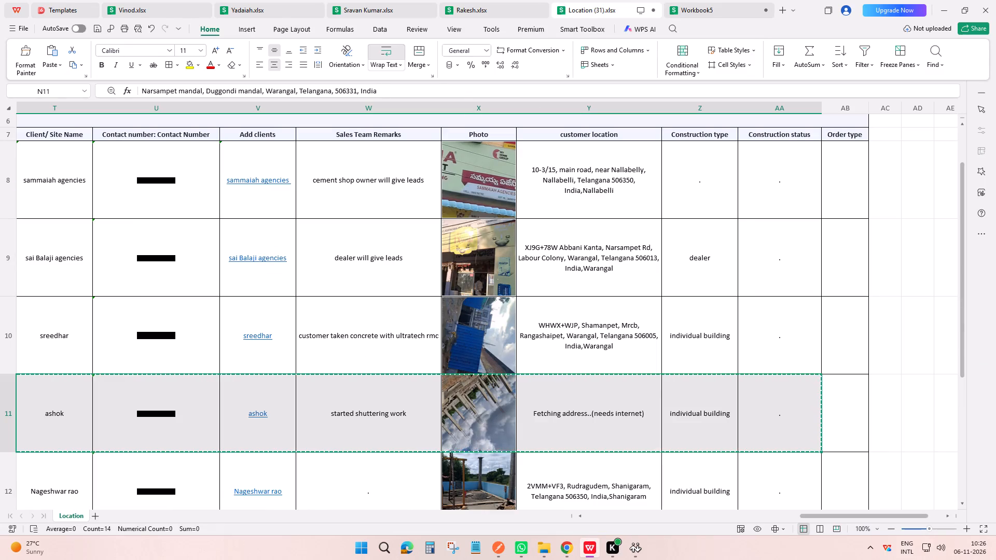
{"action": "left_click", "coordinate": [572, 554]}
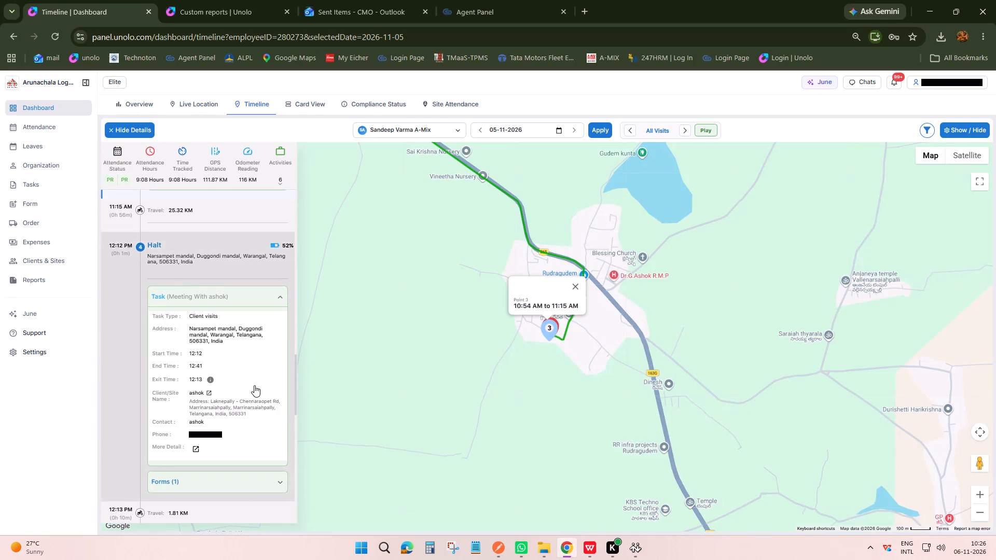
{"action": "scroll", "coordinate": [254, 385], "scroll_direction": "down", "scroll_amount": 2}
{"action": "scroll", "coordinate": [254, 385], "scroll_direction": "up", "scroll_amount": 2}
{"action": "scroll", "coordinate": [244, 348], "scroll_direction": "down", "scroll_amount": 2}
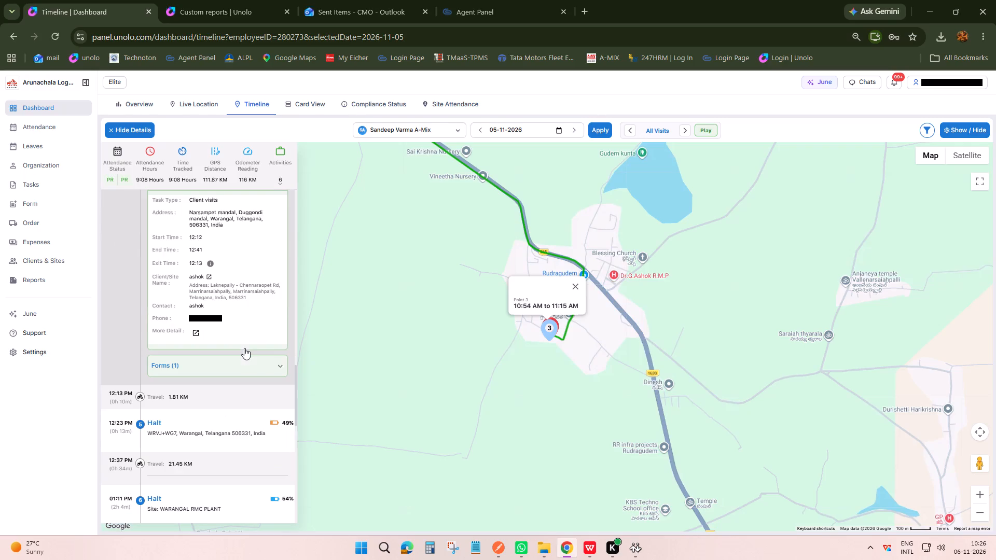
{"action": "left_click", "coordinate": [583, 555]}
{"action": "scroll", "coordinate": [362, 344], "scroll_direction": "down", "scroll_amount": 2}
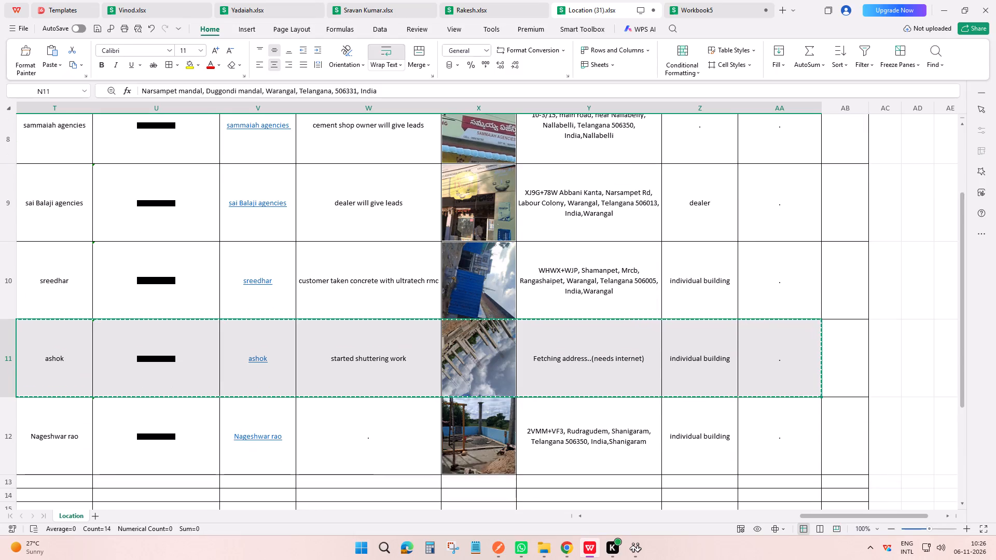
{"action": "scroll", "coordinate": [362, 344], "scroll_direction": "up", "scroll_amount": 1}
Switch to Chrome and expand the task at the 03:37 PM halt to check its address and times.
{"action": "left_click", "coordinate": [565, 559]}
{"action": "scroll", "coordinate": [245, 371], "scroll_direction": "down", "scroll_amount": 4}
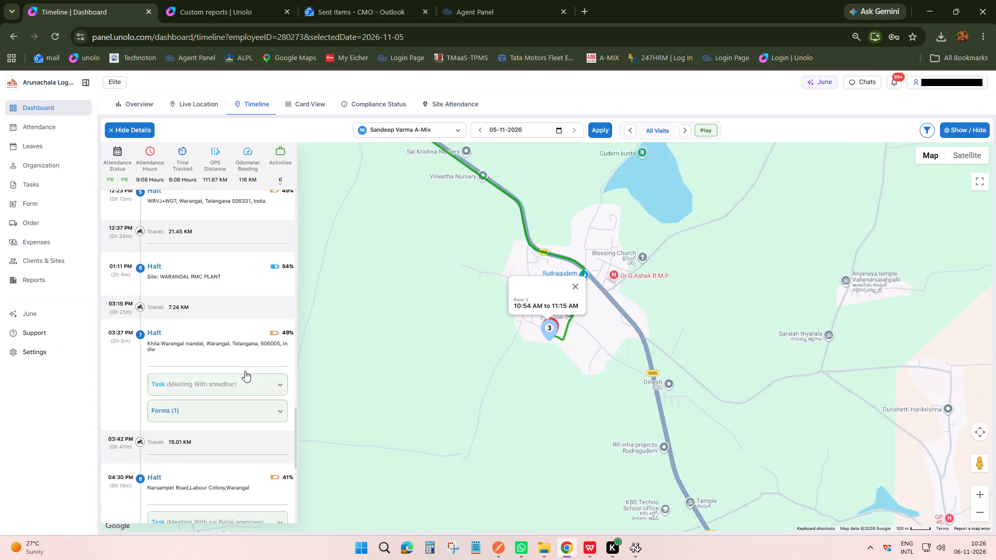
{"action": "scroll", "coordinate": [245, 371], "scroll_direction": "down", "scroll_amount": 1}
{"action": "left_click", "coordinate": [256, 331]}
{"action": "scroll", "coordinate": [256, 331], "scroll_direction": "down", "scroll_amount": 2}
{"action": "scroll", "coordinate": [256, 331], "scroll_direction": "up", "scroll_amount": 2}
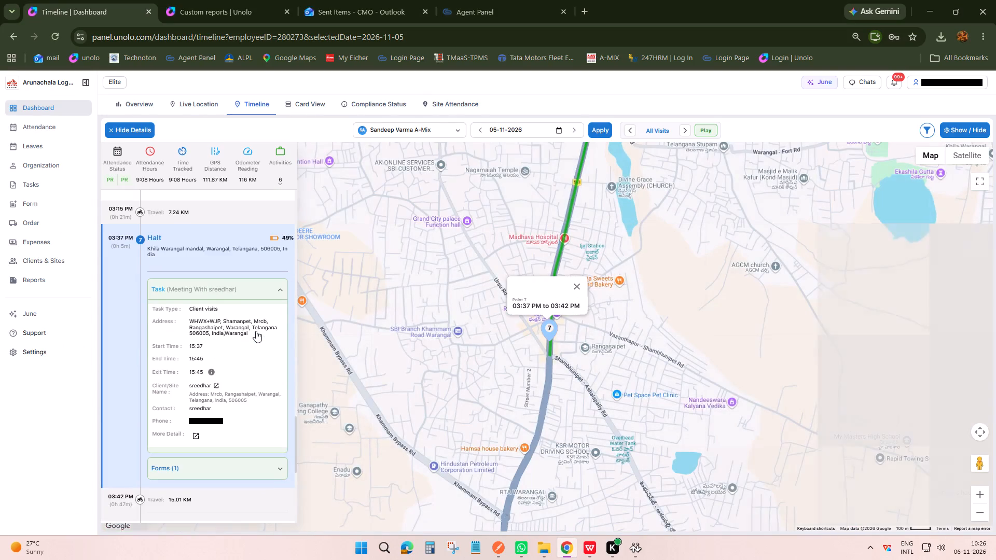
{"action": "scroll", "coordinate": [256, 331], "scroll_direction": "down", "scroll_amount": 2}
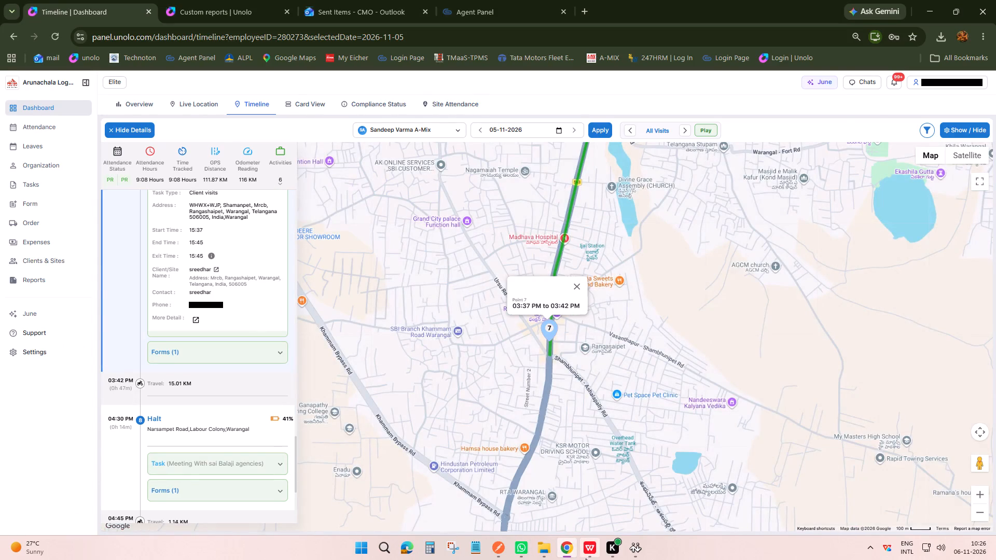
Copy the 03:37 PM client visit's task data in row 10 of Location (31).xlsx, from N10 Task Address through Construction status.
{"action": "left_click", "coordinate": [586, 558]}
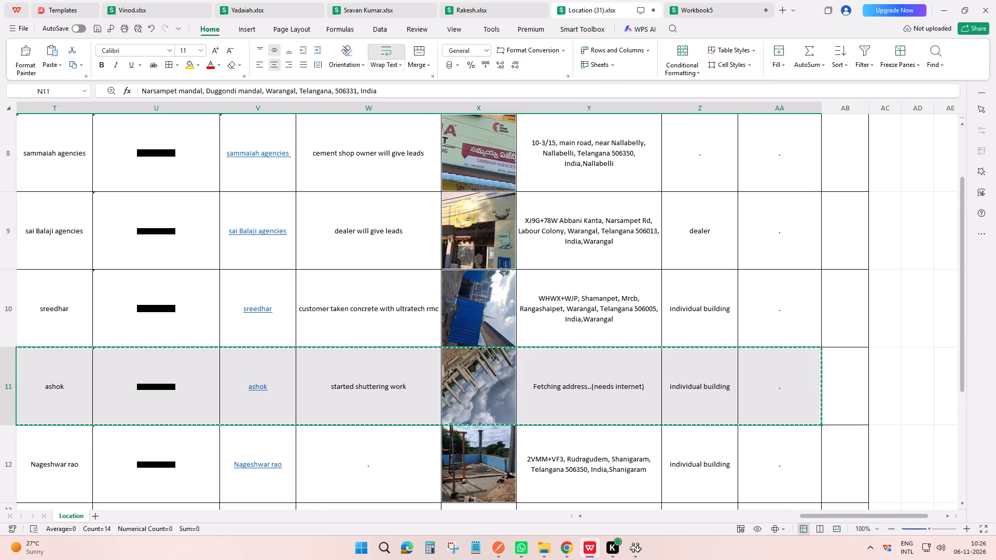
{"action": "scroll", "coordinate": [412, 311], "scroll_direction": "down", "scroll_amount": 3}
{"action": "scroll", "coordinate": [411, 312], "scroll_direction": "up", "scroll_amount": 1}
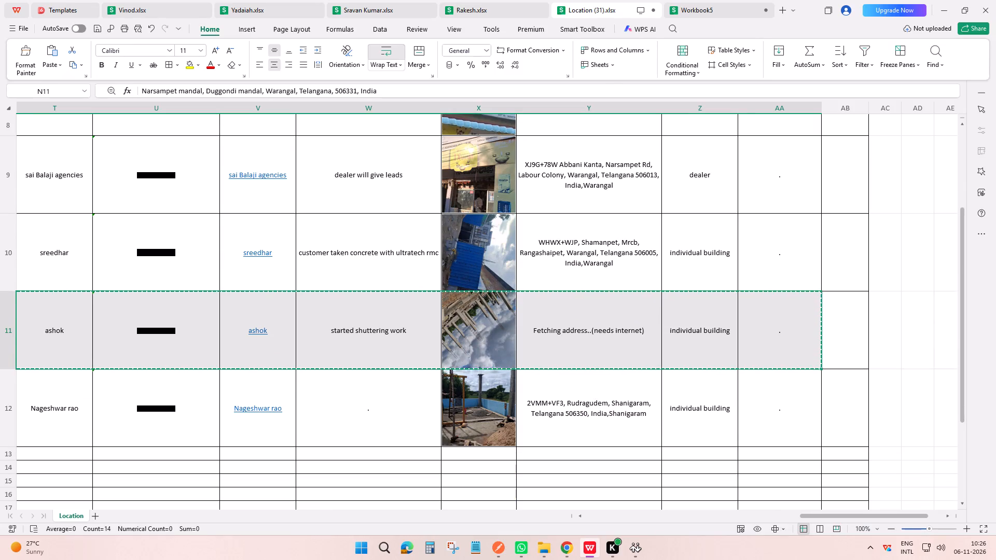
{"action": "left_click", "coordinate": [289, 237]}
{"action": "key", "text": "Left"}
{"action": "key", "text": "Left"}
{"action": "key", "text": "Left"}
{"action": "key", "text": "Left"}
{"action": "key", "text": "Left"}
{"action": "key", "text": "Left"}
{"action": "key", "text": "Left"}
{"action": "key", "text": "Left"}
{"action": "key", "text": "Left"}
{"action": "key", "text": "Right"}
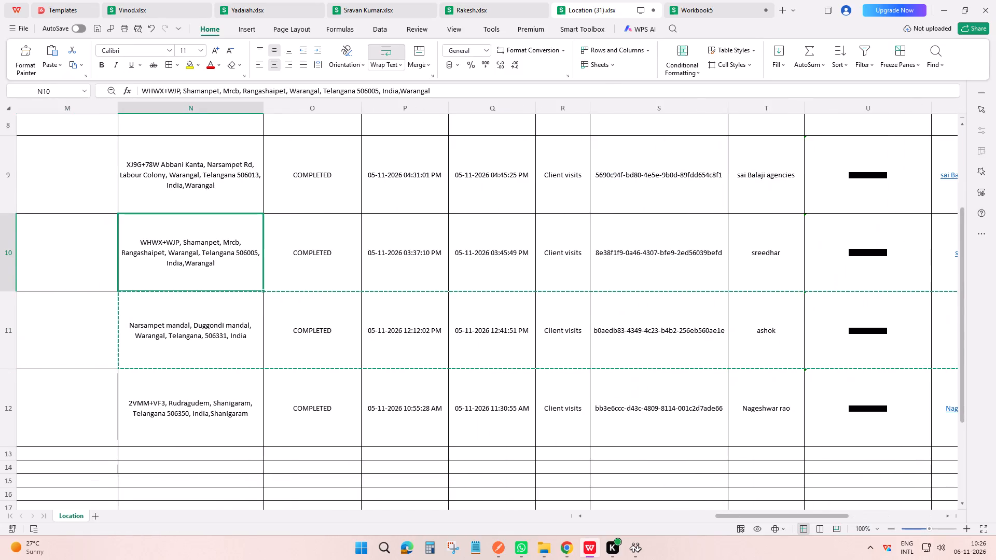
{"action": "key", "text": "ctrl+shift+Right"}
{"action": "key", "text": "ctrl+c"}
Recheck the 03:37 PM halt in Chrome and paste the copied task data into Workbook5 at N20, the matching visit row.
{"action": "left_click", "coordinate": [701, 0]}
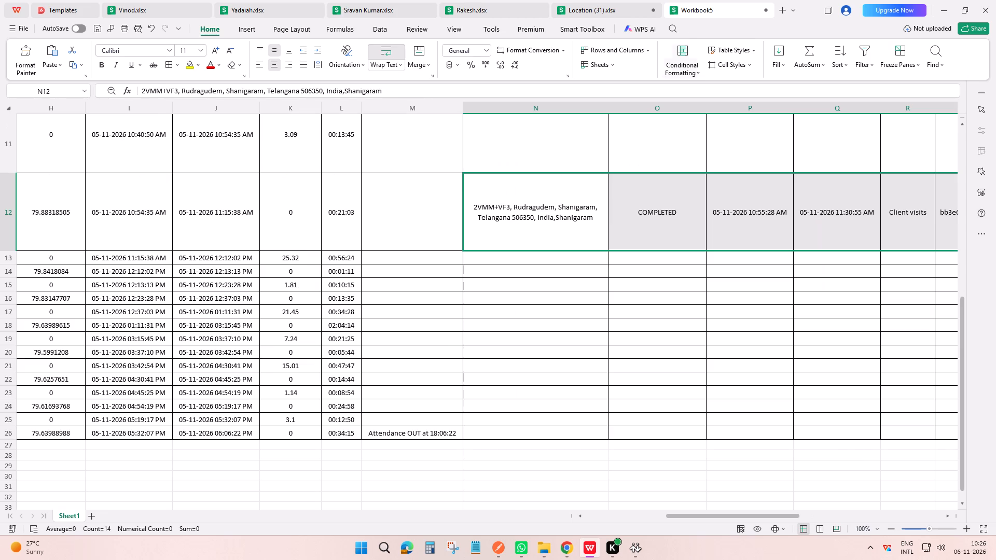
{"action": "scroll", "coordinate": [584, 279], "scroll_direction": "down", "scroll_amount": 1}
{"action": "left_click", "coordinate": [571, 552]}
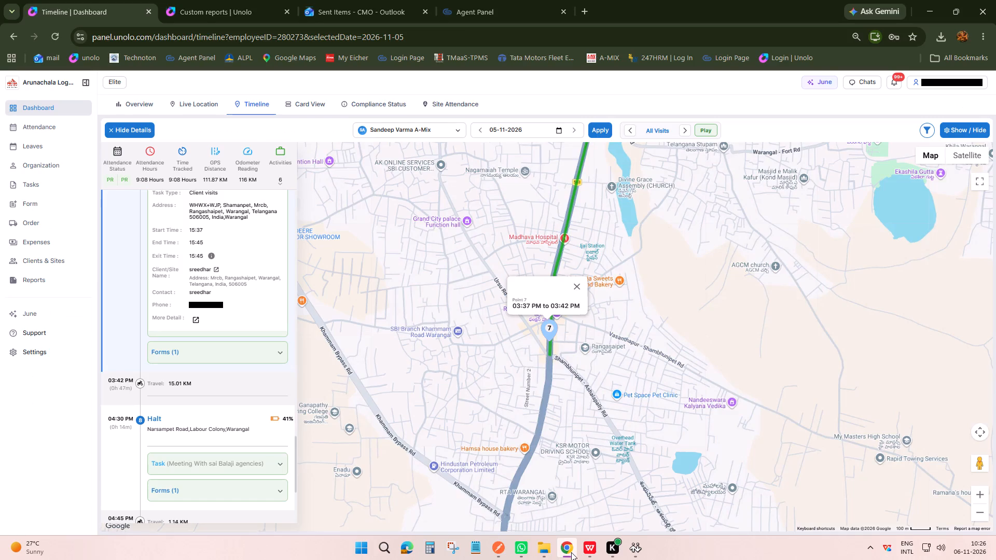
{"action": "scroll", "coordinate": [250, 388], "scroll_direction": "up", "scroll_amount": 2}
{"action": "scroll", "coordinate": [256, 379], "scroll_direction": "down", "scroll_amount": 2}
{"action": "left_click", "coordinate": [587, 549]}
{"action": "left_click_drag", "start_coordinate": [148, 283], "coordinate": [155, 315]}
{"action": "left_click_drag", "start_coordinate": [142, 326], "coordinate": [230, 326]}
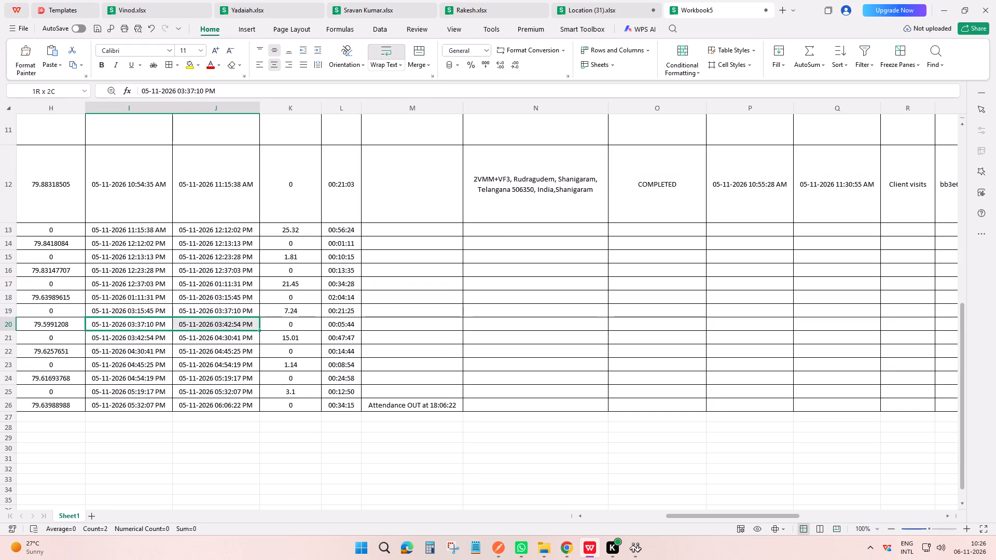
{"action": "left_click_drag", "start_coordinate": [230, 326], "coordinate": [519, 324]}
{"action": "left_click", "coordinate": [519, 324]}
{"action": "key", "text": "ctrl+v"}
{"action": "scroll", "coordinate": [519, 303], "scroll_direction": "up", "scroll_amount": 1}
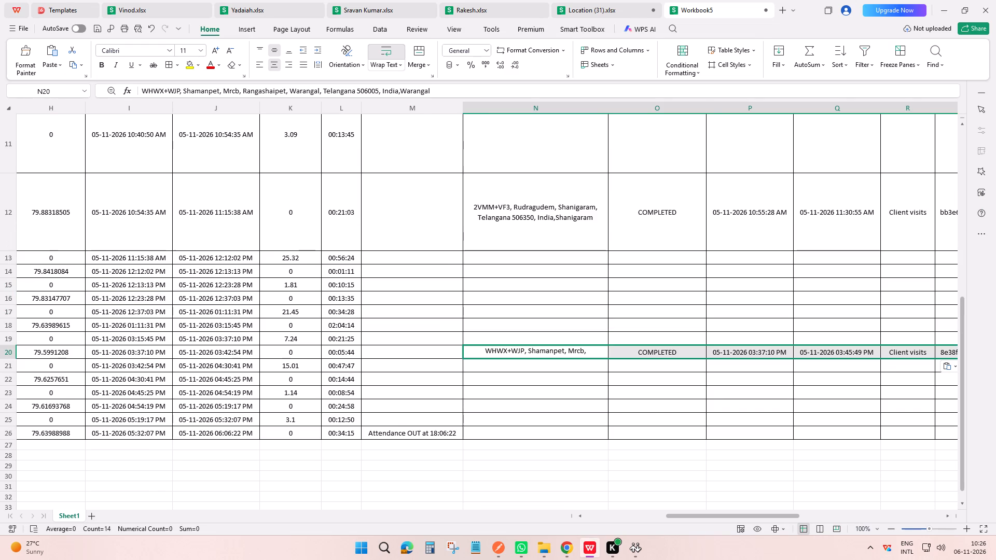
Switch to Chrome and expand the task at the 04:30 PM halt to check its address and times.
{"action": "left_click", "coordinate": [567, 554]}
{"action": "scroll", "coordinate": [190, 314], "scroll_direction": "down", "scroll_amount": 6}
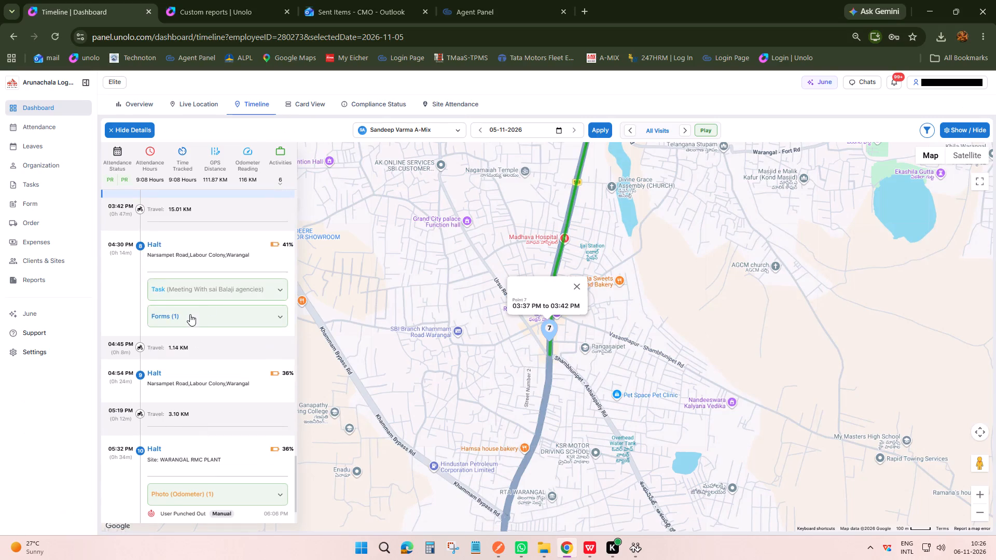
{"action": "left_click", "coordinate": [260, 287]}
{"action": "scroll", "coordinate": [260, 287], "scroll_direction": "up", "scroll_amount": 2}
{"action": "scroll", "coordinate": [260, 287], "scroll_direction": "down", "scroll_amount": 3}
{"action": "scroll", "coordinate": [260, 287], "scroll_direction": "up", "scroll_amount": 3}
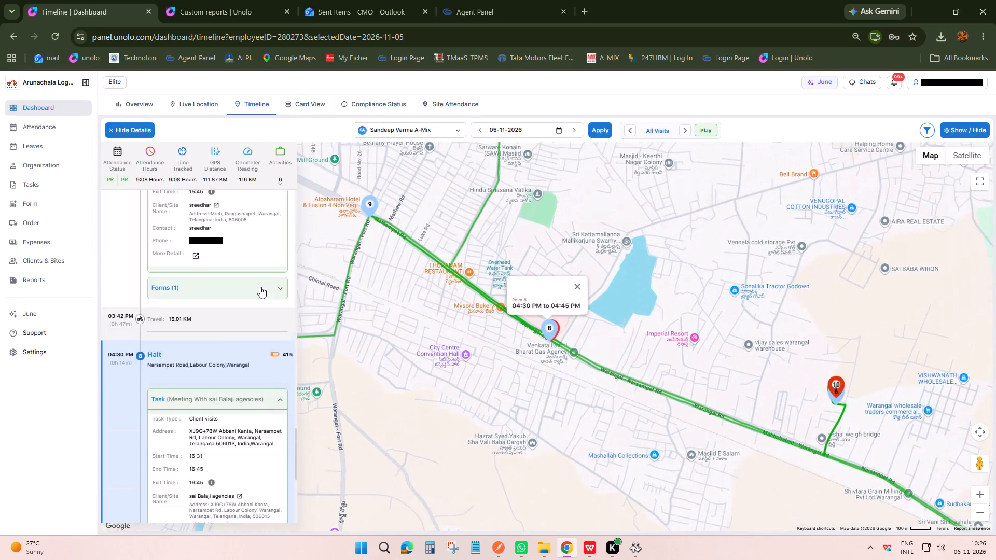
{"action": "scroll", "coordinate": [260, 287], "scroll_direction": "down", "scroll_amount": 6}
{"action": "scroll", "coordinate": [260, 287], "scroll_direction": "up", "scroll_amount": 3}
{"action": "scroll", "coordinate": [260, 287], "scroll_direction": "down", "scroll_amount": 1}
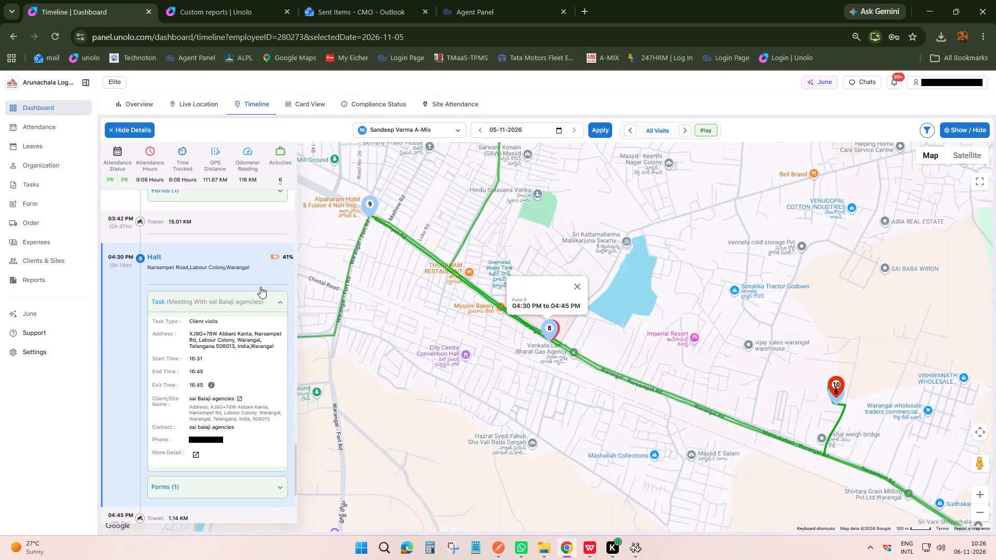
Switch to Location (31).xlsx in WPS and compare its task rows with the 04:30 PM halt's task in Chrome.
{"action": "left_click", "coordinate": [592, 552]}
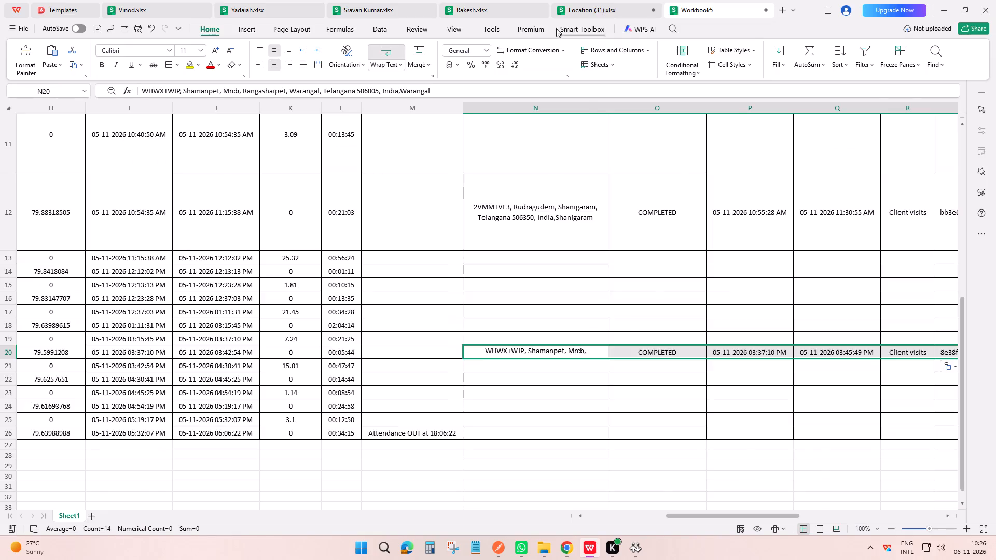
{"action": "left_click", "coordinate": [578, 0]}
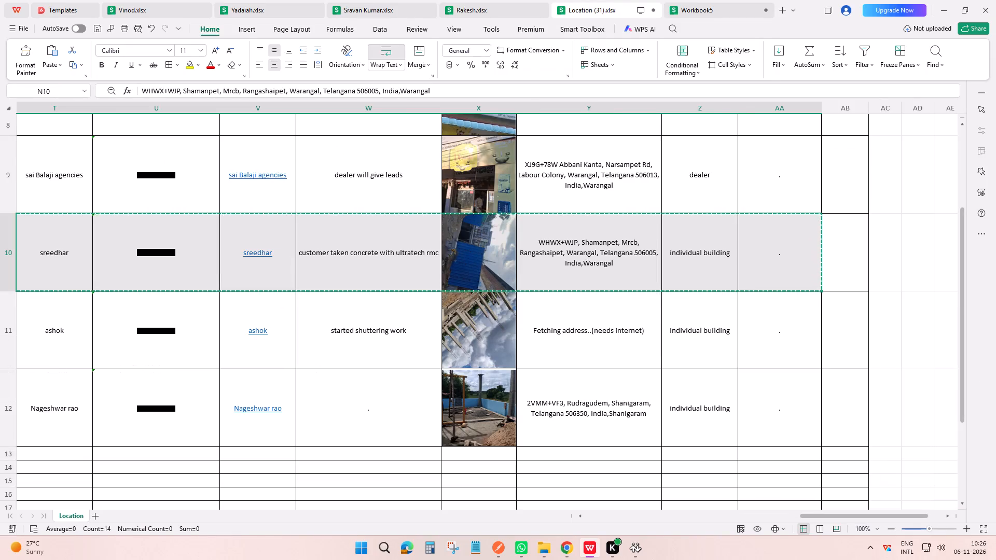
{"action": "key", "text": "alt+Tab"}
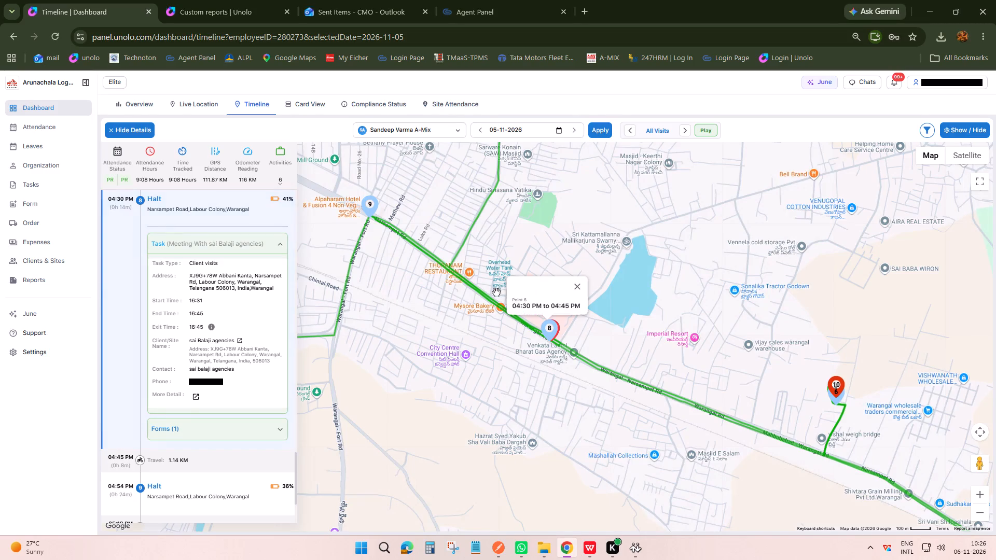
{"action": "key", "text": "alt+Tab"}
{"action": "scroll", "coordinate": [343, 310], "scroll_direction": "up", "scroll_amount": 4}
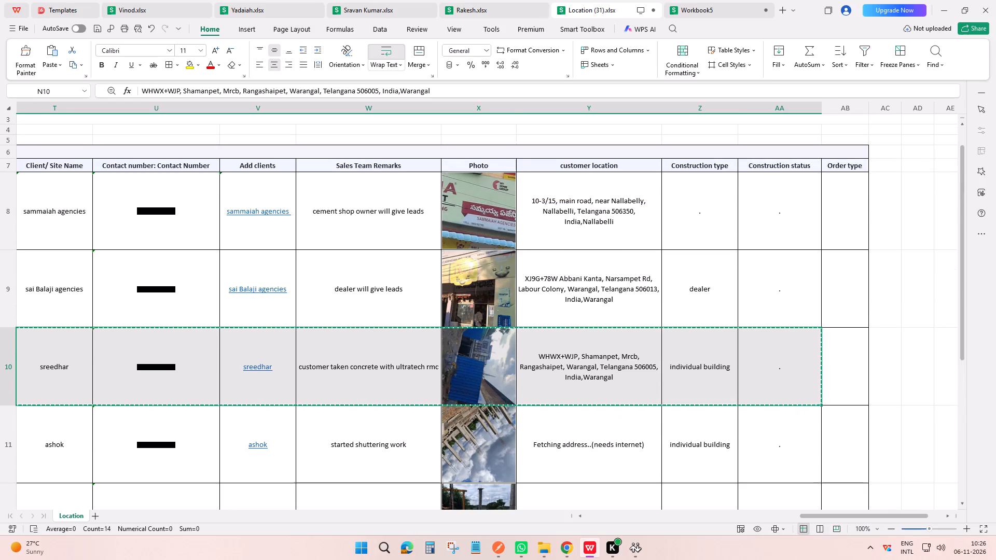
{"action": "scroll", "coordinate": [324, 287], "scroll_direction": "down", "scroll_amount": 5}
{"action": "key", "text": "alt+Tab"}
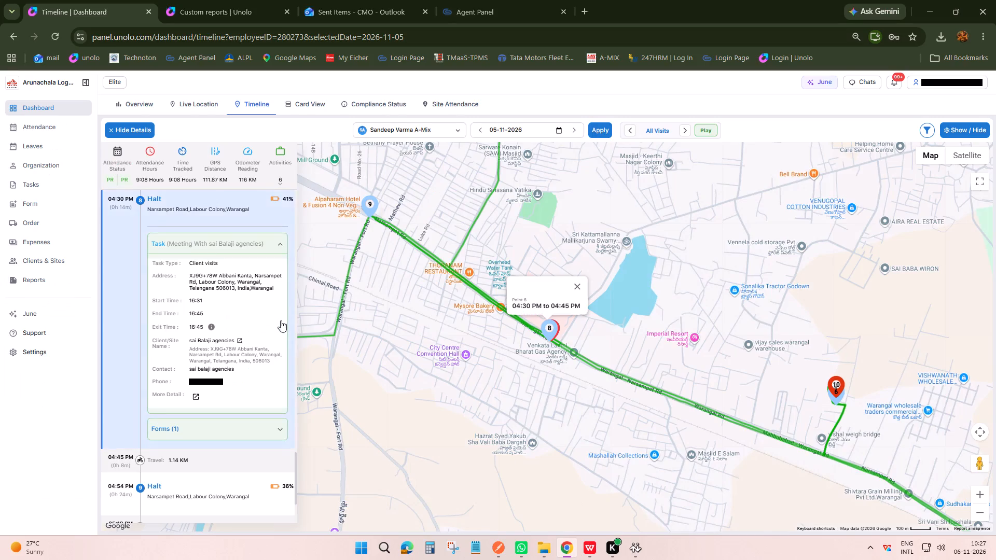
{"action": "key", "text": "alt+Tab"}
Copy the sai Balaji agencies task data in row 9 of Location (31).xlsx, from N9 Task Address through Construction status.
{"action": "left_click", "coordinate": [264, 165]}
{"action": "key", "text": "Left"}
{"action": "key", "text": "Left"}
{"action": "key", "text": "Left"}
{"action": "key", "text": "Left"}
{"action": "key", "text": "Left"}
{"action": "key", "text": "Left"}
{"action": "key", "text": "Left"}
{"action": "key", "text": "Left"}
{"action": "key", "text": "Left"}
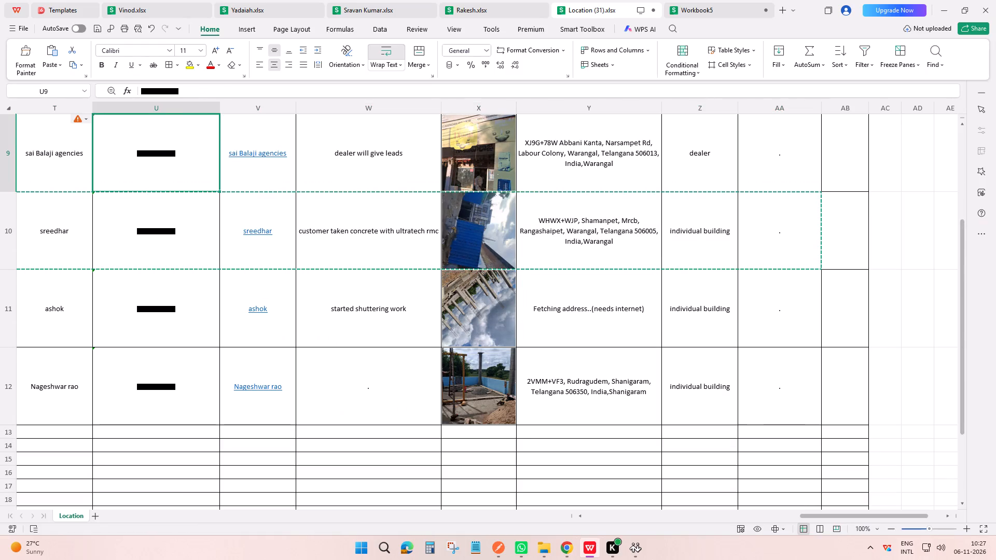
{"action": "key", "text": "Right"}
{"action": "key", "text": "ctrl+shift+Right"}
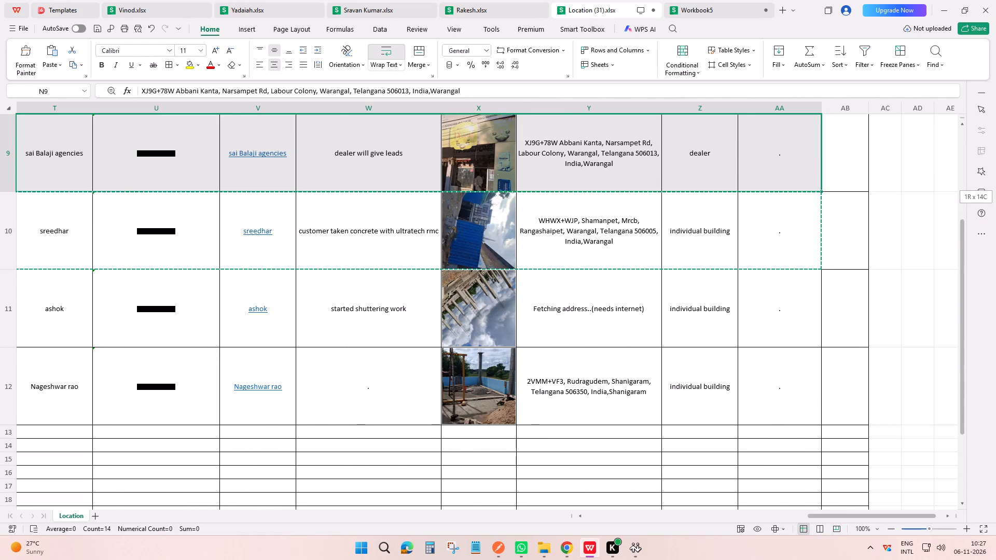
{"action": "key", "text": "ctrl+c"}
Recheck the 04:30 PM halt in Chrome and paste the copied task data into Workbook5 at N22, the matching visit row.
{"action": "left_click", "coordinate": [718, 0]}
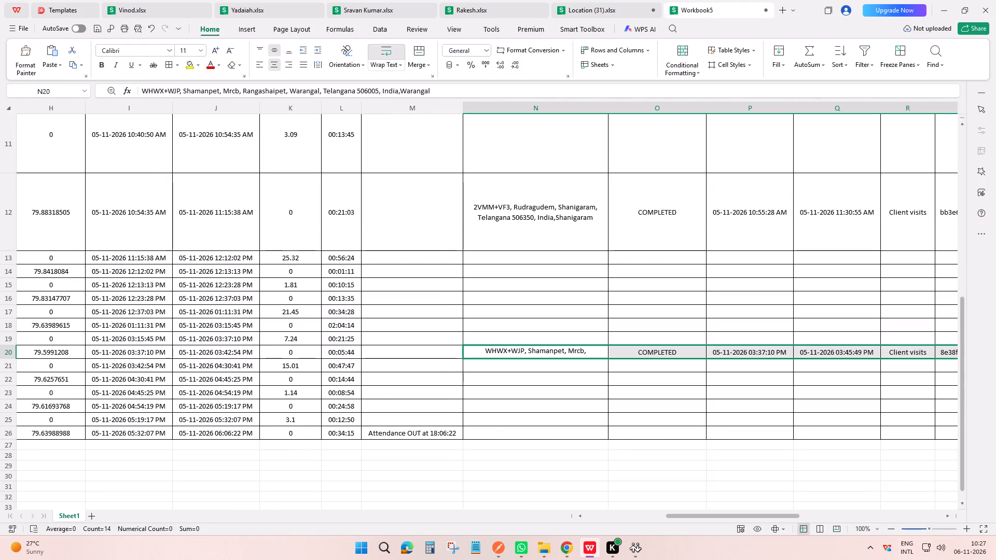
{"action": "scroll", "coordinate": [601, 230], "scroll_direction": "down", "scroll_amount": 2}
{"action": "left_click", "coordinate": [571, 551]}
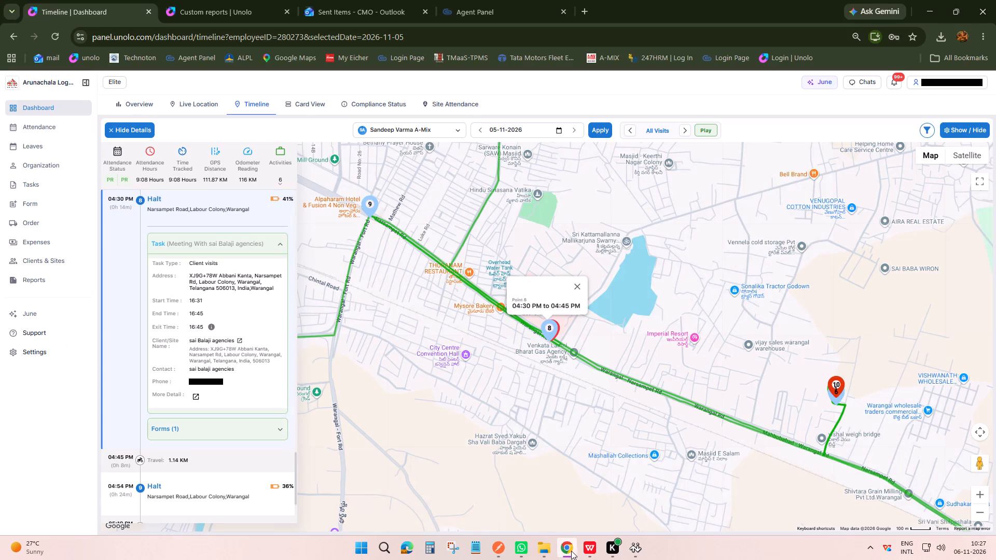
{"action": "scroll", "coordinate": [181, 366], "scroll_direction": "down", "scroll_amount": 4}
{"action": "scroll", "coordinate": [181, 366], "scroll_direction": "up", "scroll_amount": 4}
{"action": "scroll", "coordinate": [193, 365], "scroll_direction": "down", "scroll_amount": 1}
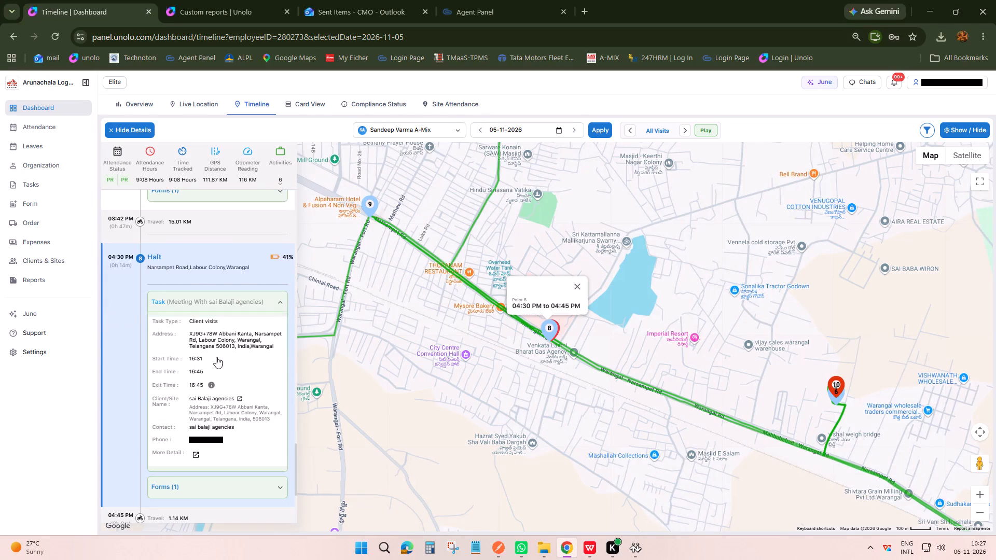
{"action": "scroll", "coordinate": [225, 357], "scroll_direction": "down", "scroll_amount": 2}
{"action": "left_click", "coordinate": [583, 548]}
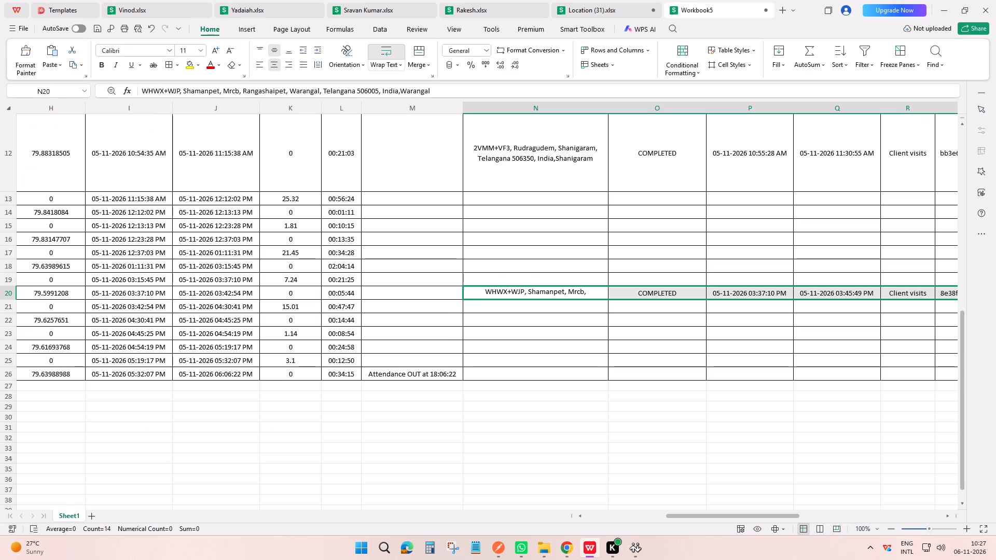
{"action": "left_click_drag", "start_coordinate": [135, 324], "coordinate": [507, 323]}
{"action": "left_click", "coordinate": [507, 323]}
{"action": "key", "text": "ctrl+v"}
Select the whole sheet in Workbook5 and auto-fit all row heights to their contents.
{"action": "scroll", "coordinate": [507, 323], "scroll_direction": "up", "scroll_amount": 1}
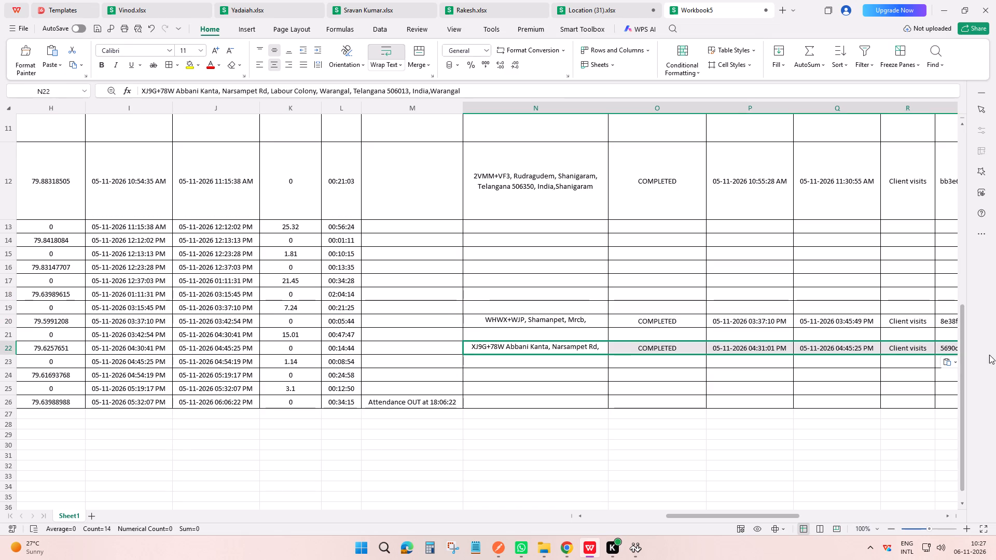
{"action": "left_click_drag", "start_coordinate": [960, 354], "coordinate": [966, 146]}
{"action": "scroll", "coordinate": [245, 178], "scroll_direction": "up", "scroll_amount": 3}
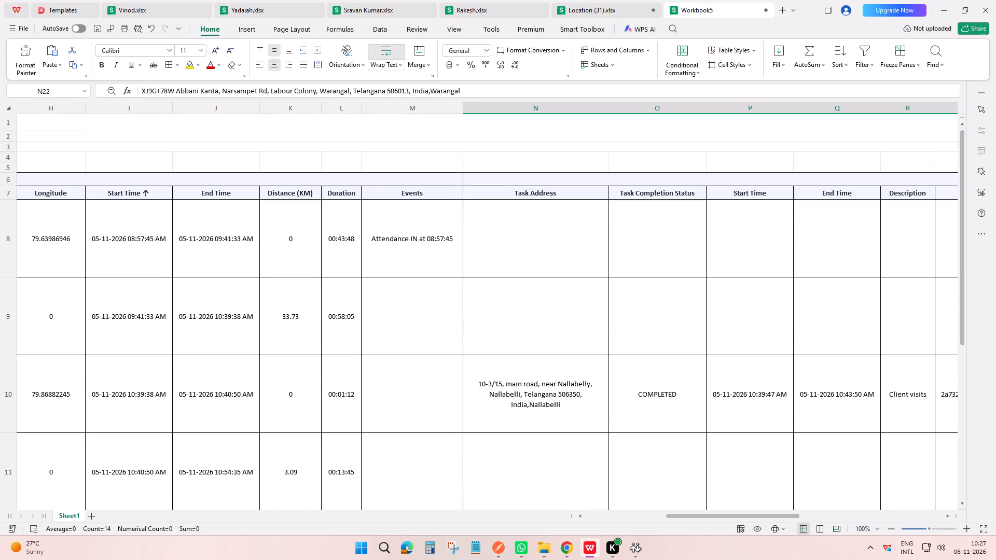
{"action": "left_click", "coordinate": [11, 110]}
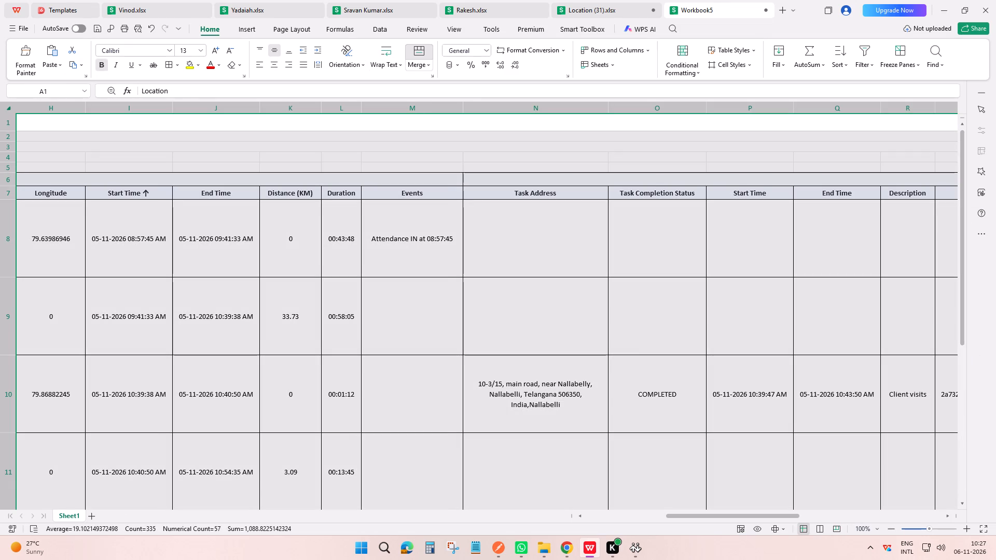
{"action": "double_click", "coordinate": [17, 275]}
Review the realigned task rows in Workbook5 across the client, Sales Team Remarks, Photo and customer location columns.
{"action": "scroll", "coordinate": [394, 263], "scroll_direction": "down", "scroll_amount": 1}
{"action": "left_click_drag", "start_coordinate": [730, 511], "coordinate": [743, 510]}
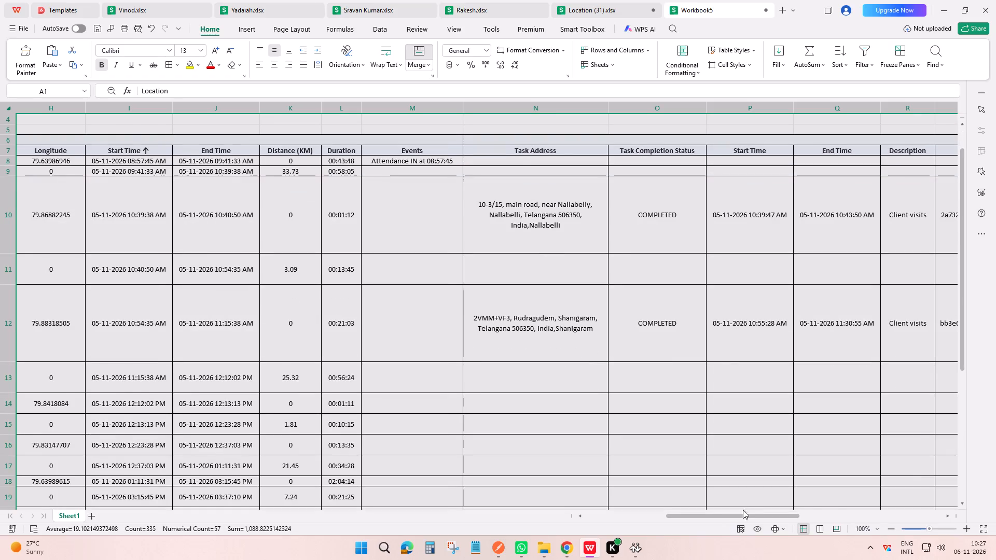
{"action": "left_click_drag", "start_coordinate": [743, 510], "coordinate": [840, 506]}
{"action": "left_click_drag", "start_coordinate": [773, 515], "coordinate": [920, 507]}
{"action": "scroll", "coordinate": [627, 346], "scroll_direction": "down", "scroll_amount": 1}
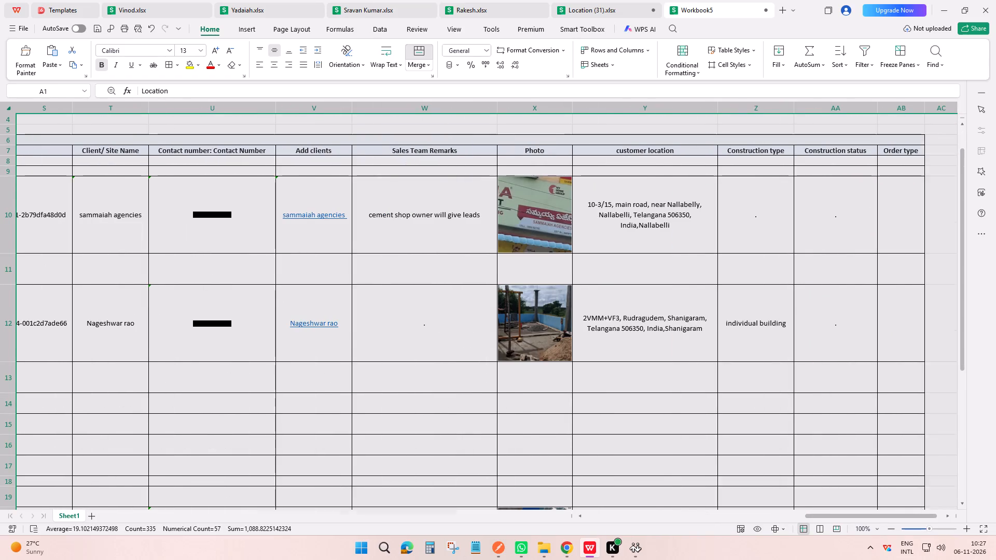
{"action": "left_click", "coordinate": [465, 285]}
{"action": "scroll", "coordinate": [465, 285], "scroll_direction": "down", "scroll_amount": 4}
{"action": "left_click", "coordinate": [446, 410]}
{"action": "scroll", "coordinate": [460, 403], "scroll_direction": "down", "scroll_amount": 3}
{"action": "left_click", "coordinate": [450, 407]}
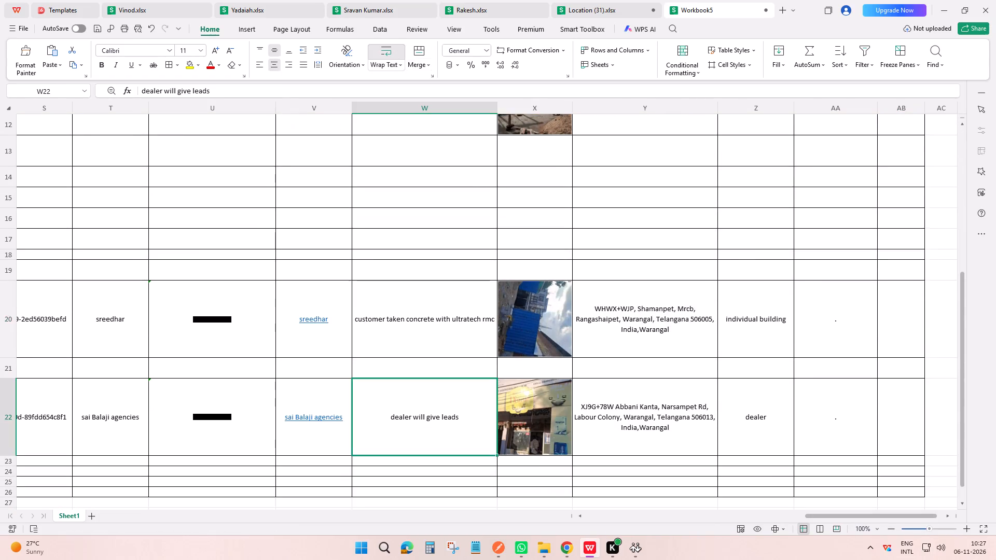
{"action": "scroll", "coordinate": [472, 399], "scroll_direction": "down", "scroll_amount": 5}
{"action": "scroll", "coordinate": [472, 399], "scroll_direction": "up", "scroll_amount": 17}
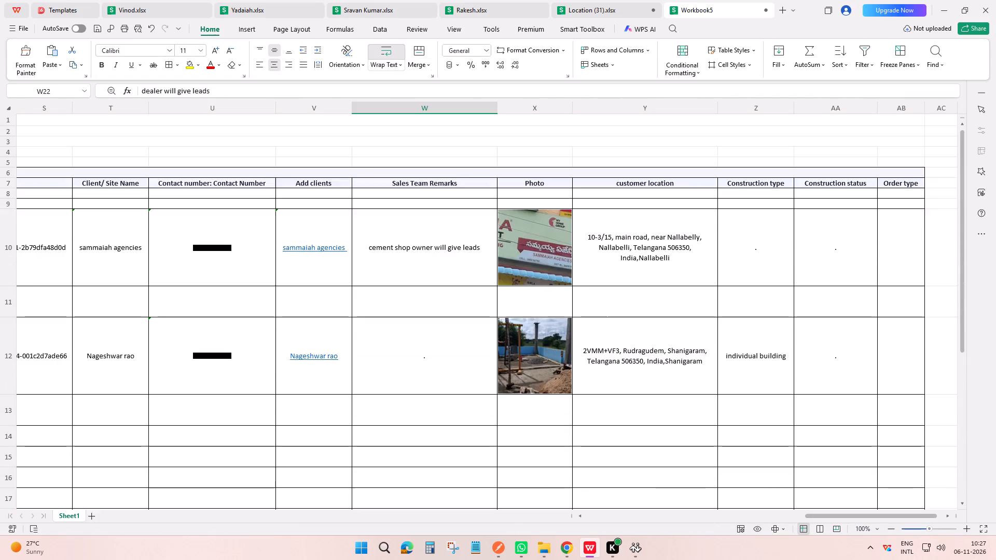
Check the source task rows 8 to 12 in Location (31).xlsx against the tasks already placed in Workbook5.
{"action": "left_click", "coordinate": [593, 0]}
{"action": "scroll", "coordinate": [496, 285], "scroll_direction": "up", "scroll_amount": 7}
{"action": "scroll", "coordinate": [496, 285], "scroll_direction": "down", "scroll_amount": 2}
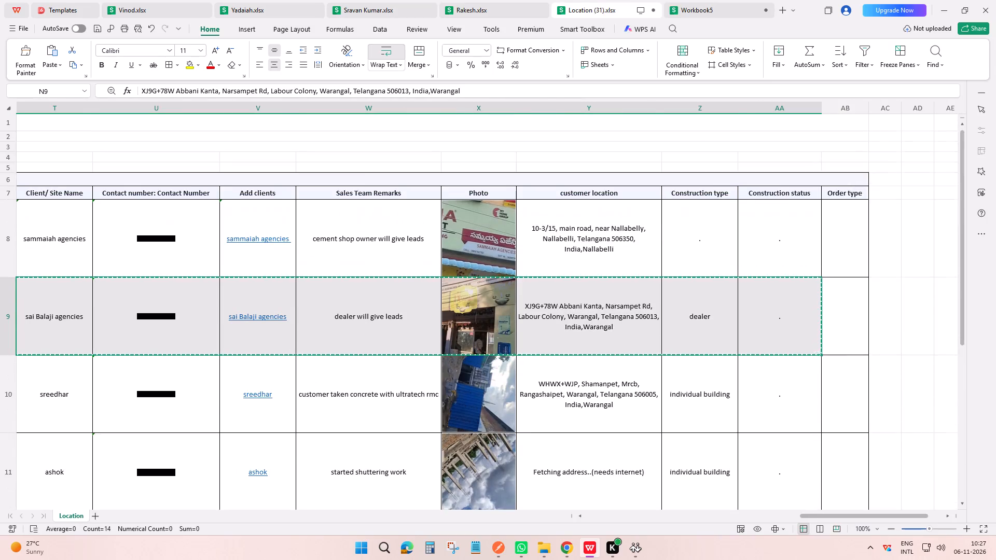
{"action": "scroll", "coordinate": [496, 285], "scroll_direction": "down", "scroll_amount": 2}
{"action": "left_click", "coordinate": [397, 278]}
{"action": "left_click", "coordinate": [382, 359]}
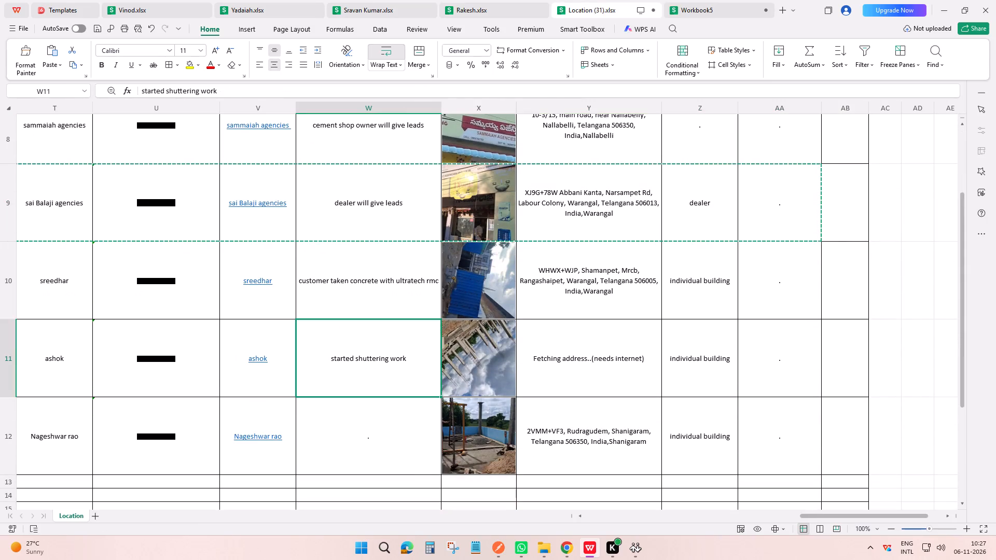
{"action": "left_click", "coordinate": [386, 443]}
{"action": "scroll", "coordinate": [392, 313], "scroll_direction": "up", "scroll_amount": 4}
{"action": "scroll", "coordinate": [392, 313], "scroll_direction": "down", "scroll_amount": 1}
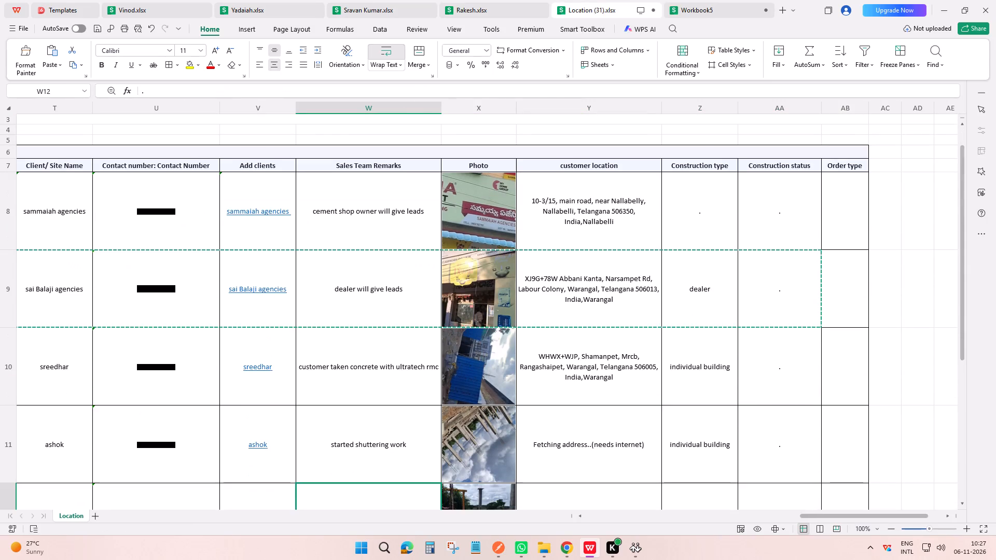
Switch to Chrome and review Sandeep's timeline tasks from the 04:30 PM halt back to Punch In.
{"action": "left_click", "coordinate": [567, 543]}
{"action": "scroll", "coordinate": [196, 396], "scroll_direction": "down", "scroll_amount": 9}
{"action": "scroll", "coordinate": [200, 425], "scroll_direction": "up", "scroll_amount": 4}
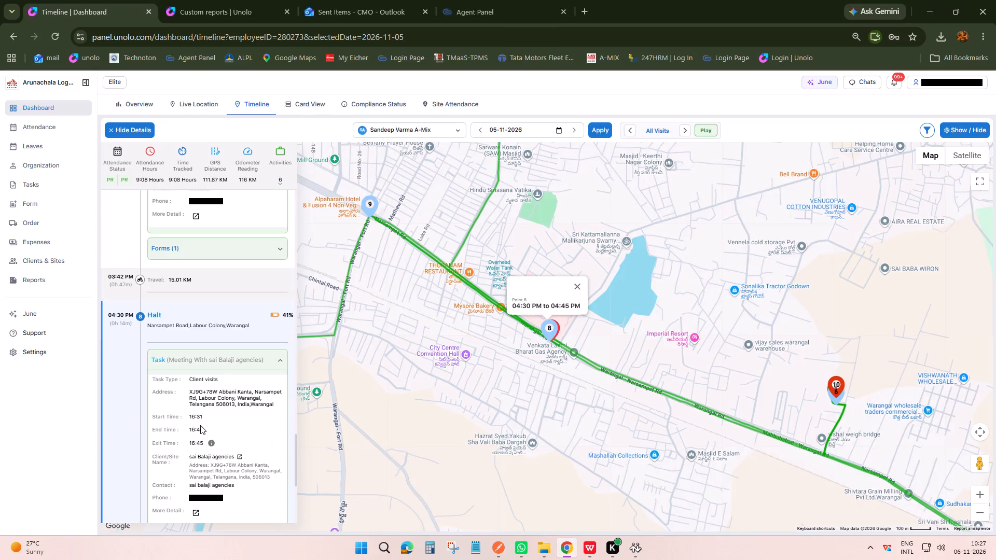
{"action": "scroll", "coordinate": [200, 425], "scroll_direction": "up", "scroll_amount": 6}
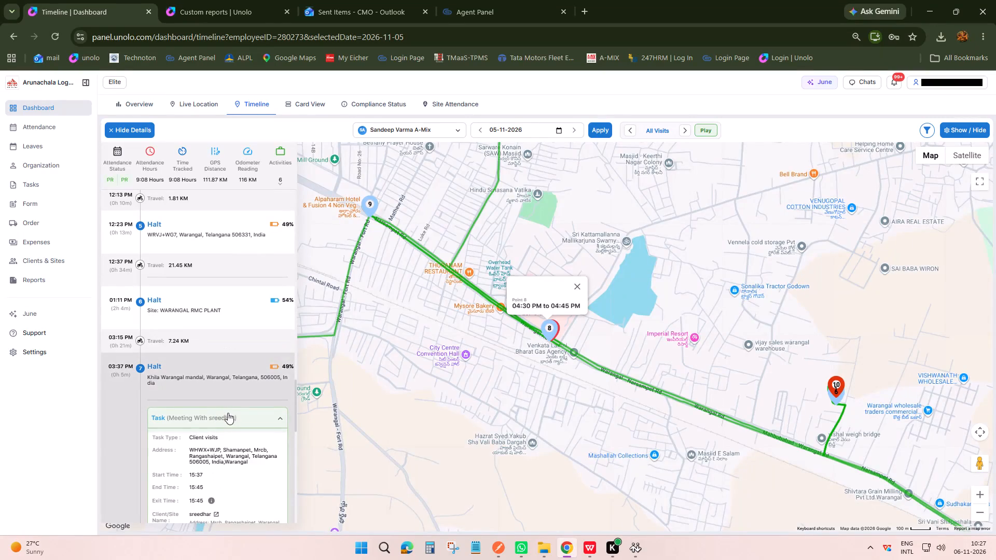
{"action": "scroll", "coordinate": [231, 414], "scroll_direction": "down", "scroll_amount": 5}
{"action": "scroll", "coordinate": [231, 414], "scroll_direction": "up", "scroll_amount": 20}
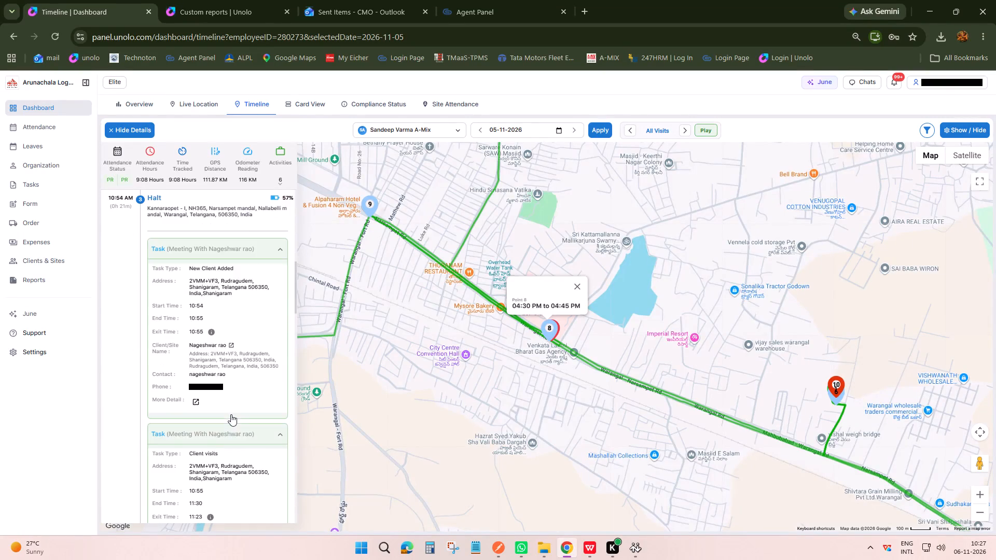
{"action": "scroll", "coordinate": [231, 414], "scroll_direction": "up", "scroll_amount": 14}
{"action": "scroll", "coordinate": [237, 362], "scroll_direction": "down", "scroll_amount": 4}
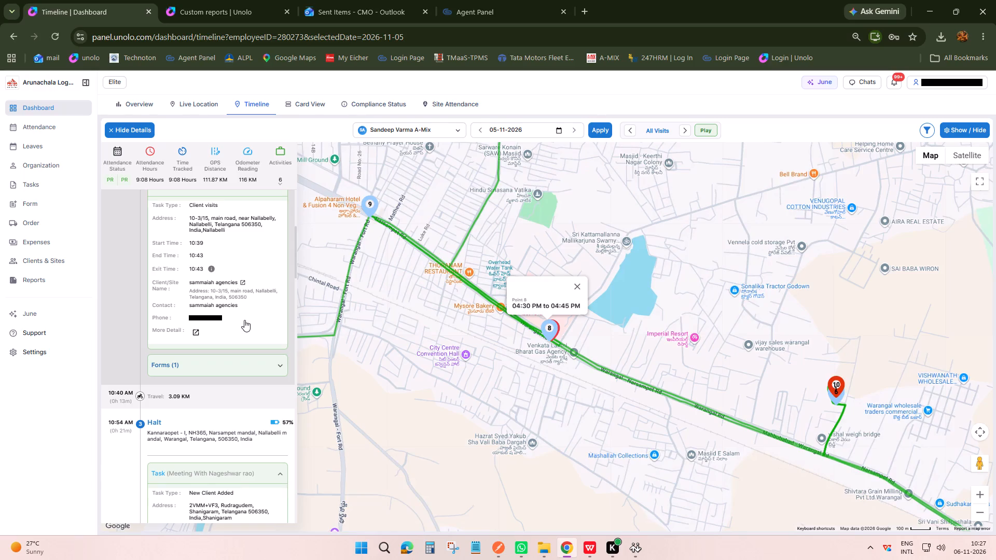
{"action": "scroll", "coordinate": [240, 313], "scroll_direction": "up", "scroll_amount": 7}
{"action": "scroll", "coordinate": [231, 298], "scroll_direction": "down", "scroll_amount": 1}
{"action": "scroll", "coordinate": [231, 298], "scroll_direction": "up", "scroll_amount": 2}
Go through the timeline from Punch In, examining the tasks at the 10:39 AM, 10:54 AM and 03:37 PM halts.
{"action": "left_click", "coordinate": [226, 276]}
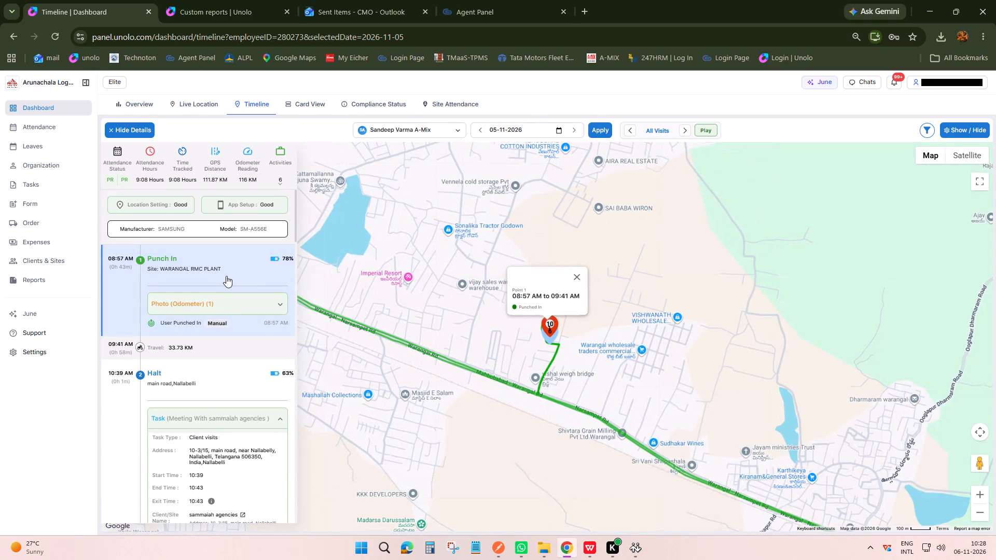
{"action": "scroll", "coordinate": [226, 276], "scroll_direction": "down", "scroll_amount": 2}
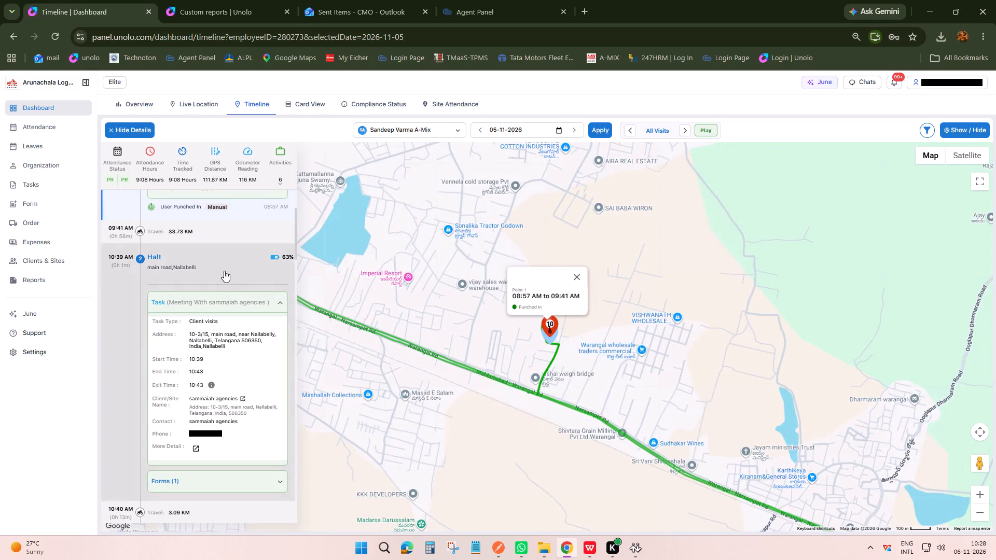
{"action": "left_click", "coordinate": [224, 271]}
{"action": "scroll", "coordinate": [224, 271], "scroll_direction": "down", "scroll_amount": 5}
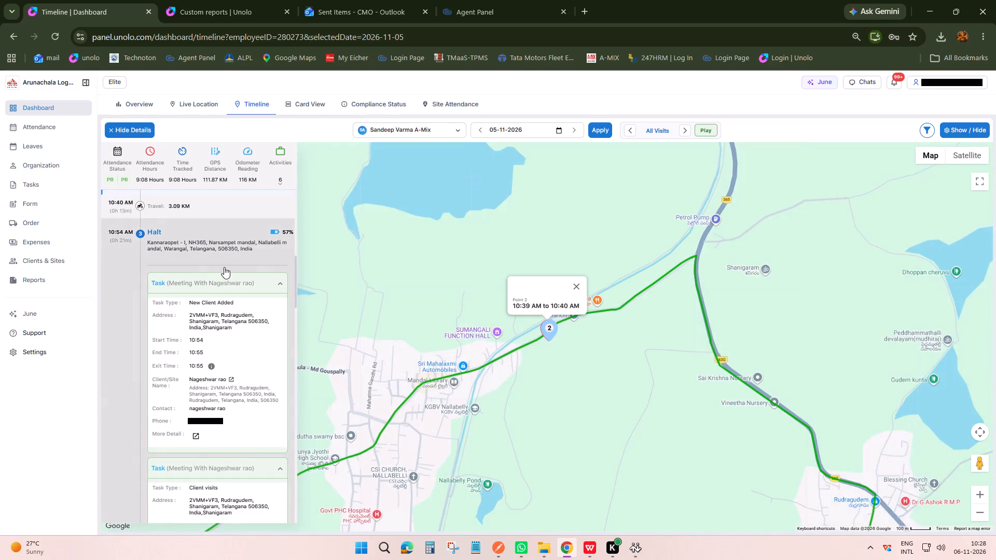
{"action": "left_click", "coordinate": [226, 257]}
{"action": "scroll", "coordinate": [226, 257], "scroll_direction": "down", "scroll_amount": 3}
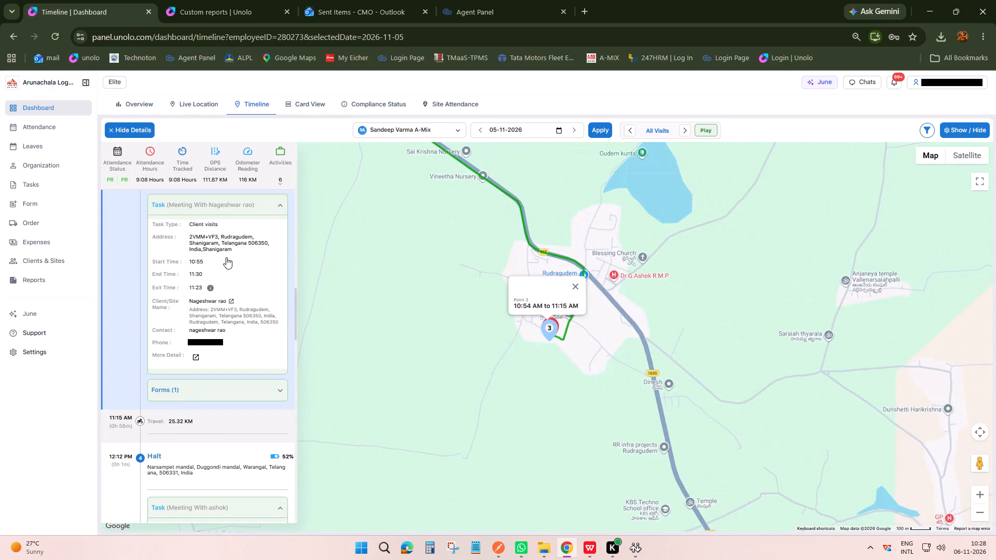
{"action": "scroll", "coordinate": [226, 257], "scroll_direction": "down", "scroll_amount": 3}
{"action": "scroll", "coordinate": [253, 354], "scroll_direction": "down", "scroll_amount": 6}
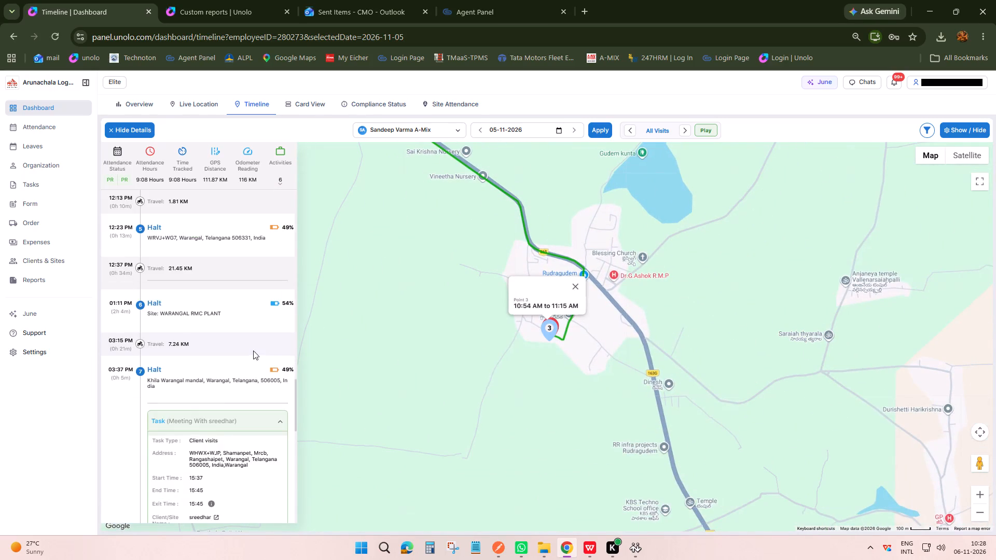
{"action": "scroll", "coordinate": [253, 351], "scroll_direction": "down", "scroll_amount": 2}
{"action": "left_click", "coordinate": [232, 295]}
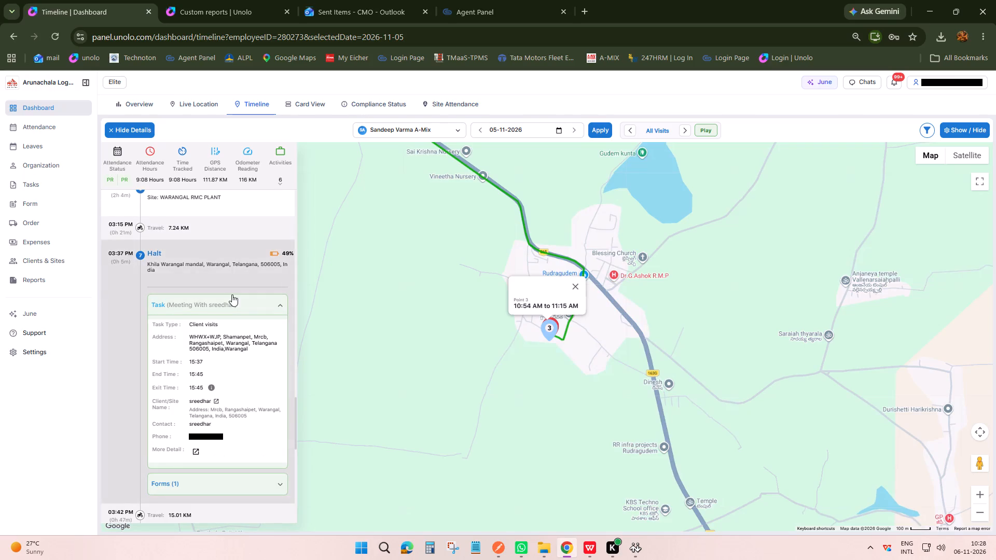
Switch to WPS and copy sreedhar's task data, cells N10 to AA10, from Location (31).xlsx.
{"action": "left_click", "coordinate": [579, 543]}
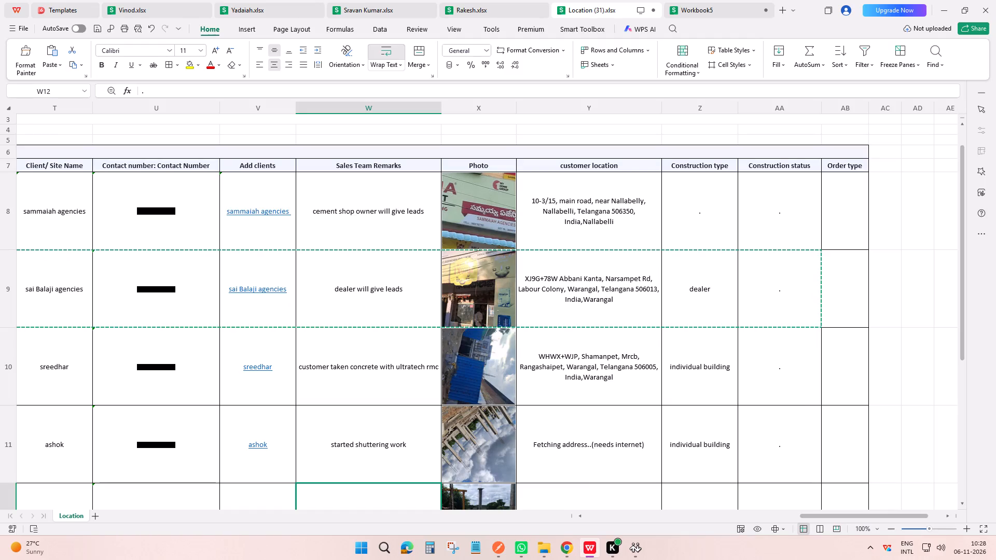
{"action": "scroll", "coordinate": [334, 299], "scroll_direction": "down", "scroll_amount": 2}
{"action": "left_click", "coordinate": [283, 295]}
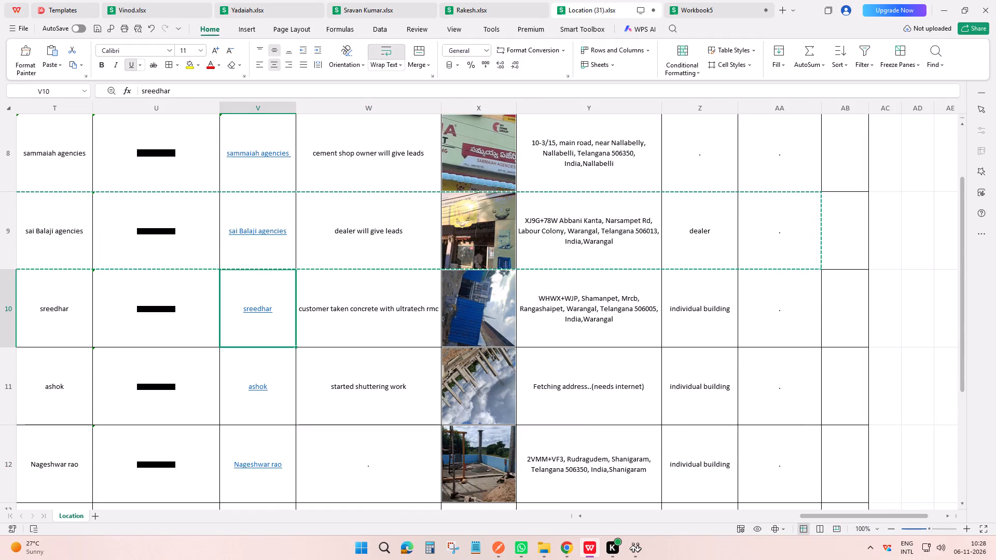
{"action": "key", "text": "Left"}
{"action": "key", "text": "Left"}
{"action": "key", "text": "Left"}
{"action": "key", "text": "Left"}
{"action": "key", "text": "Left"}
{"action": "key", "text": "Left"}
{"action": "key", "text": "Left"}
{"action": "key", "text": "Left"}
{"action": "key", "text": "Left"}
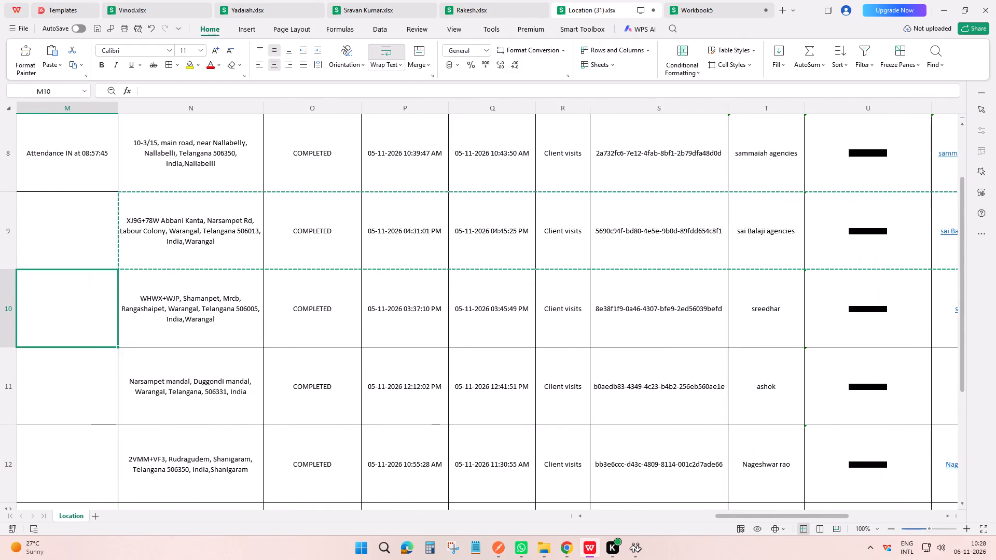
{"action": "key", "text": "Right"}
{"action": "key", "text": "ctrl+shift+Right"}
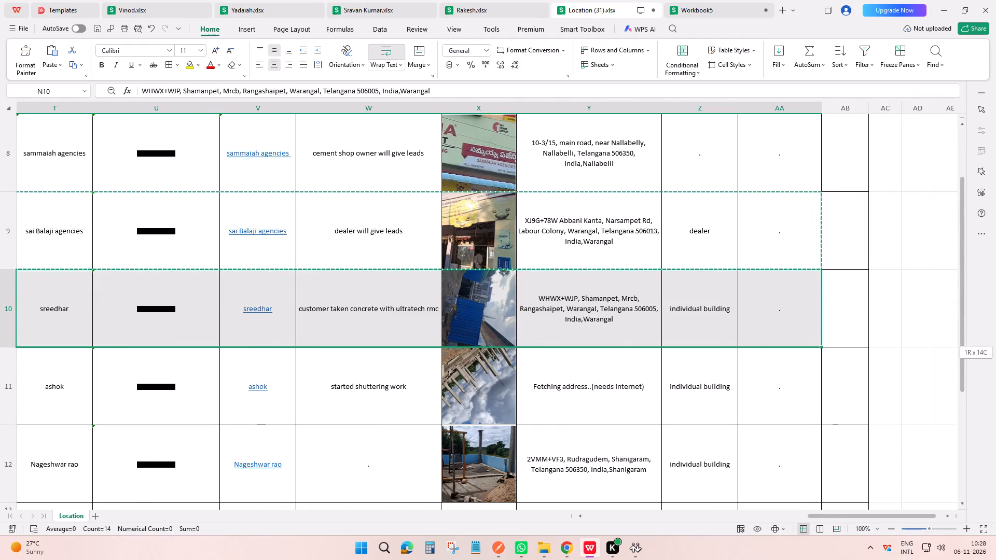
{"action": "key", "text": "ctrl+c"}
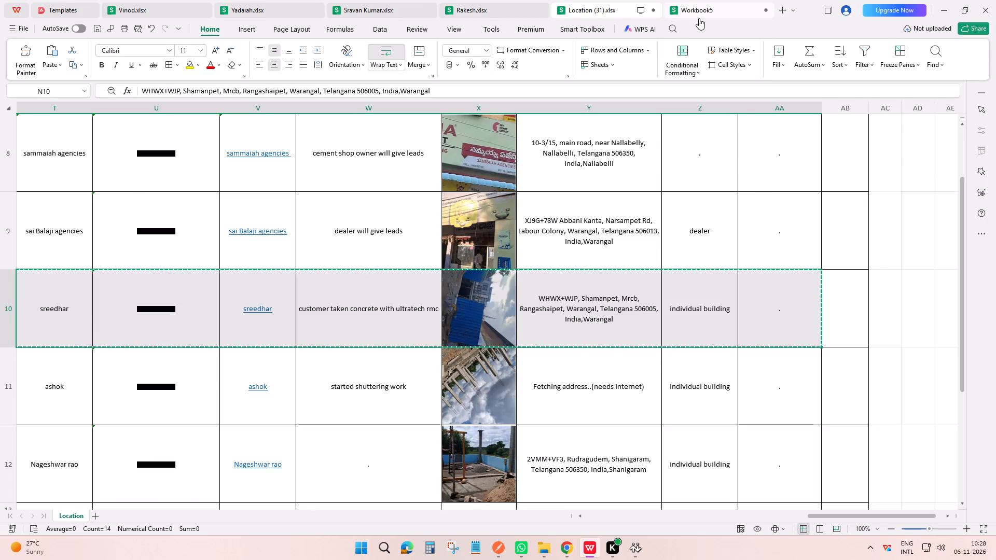
In Workbook5, check the task data in rows 10 to 22 against the visit times to see which halts have tasks.
{"action": "left_click", "coordinate": [704, 13]}
{"action": "scroll", "coordinate": [580, 278], "scroll_direction": "down", "scroll_amount": 3}
{"action": "scroll", "coordinate": [576, 289], "scroll_direction": "up", "scroll_amount": 3}
{"action": "scroll", "coordinate": [576, 289], "scroll_direction": "down", "scroll_amount": 4}
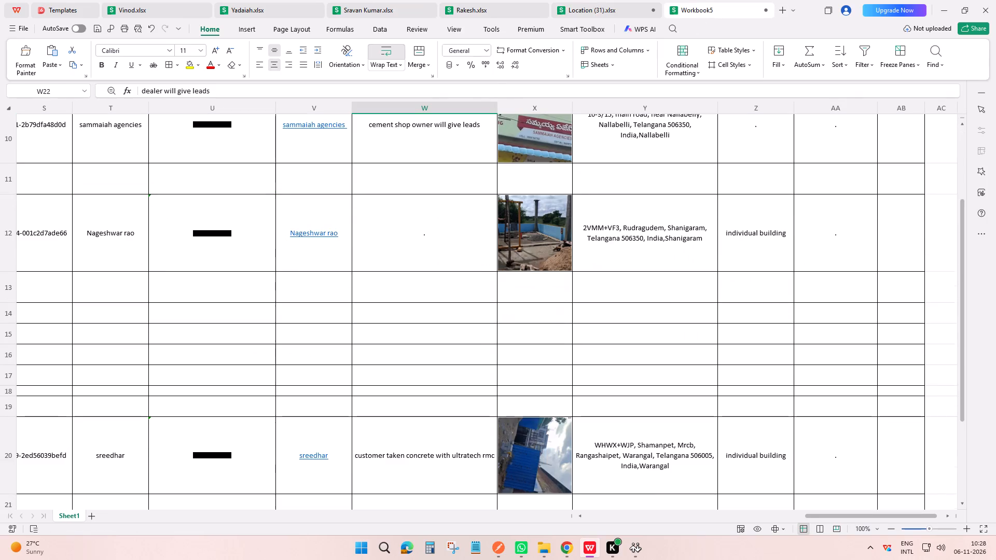
{"action": "left_click_drag", "start_coordinate": [842, 512], "coordinate": [729, 520]}
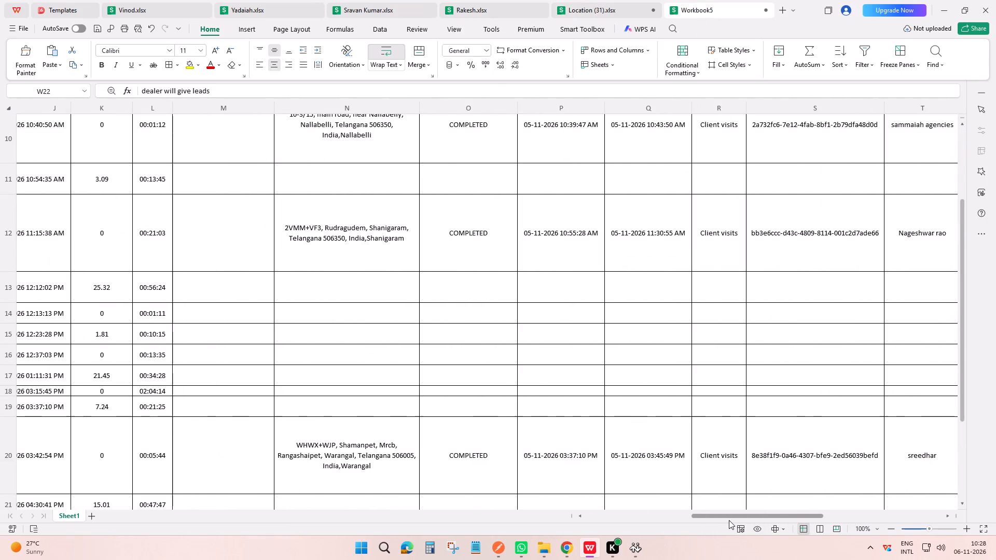
{"action": "left_click_drag", "start_coordinate": [729, 520], "coordinate": [662, 523]}
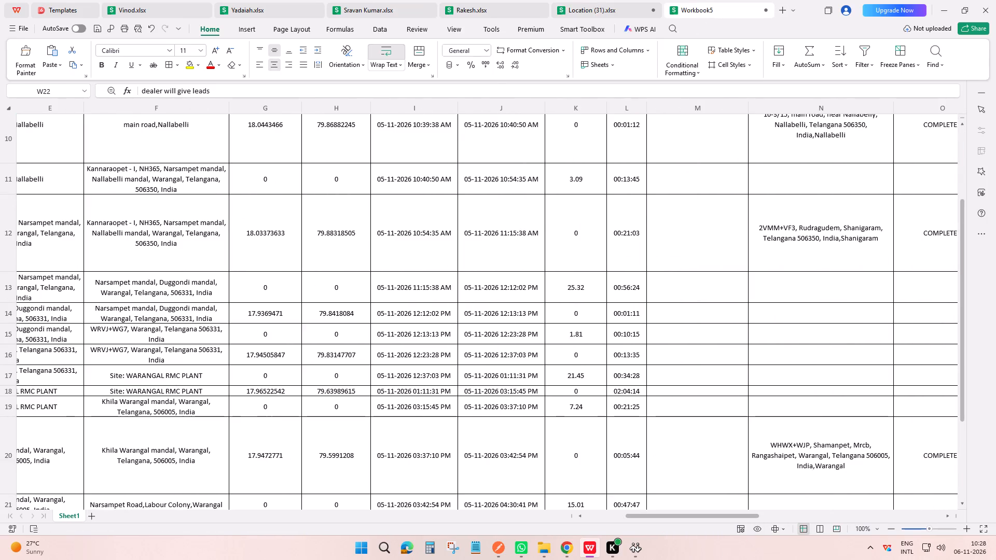
{"action": "scroll", "coordinate": [409, 369], "scroll_direction": "down", "scroll_amount": 3}
{"action": "left_click_drag", "start_coordinate": [420, 395], "coordinate": [699, 382]}
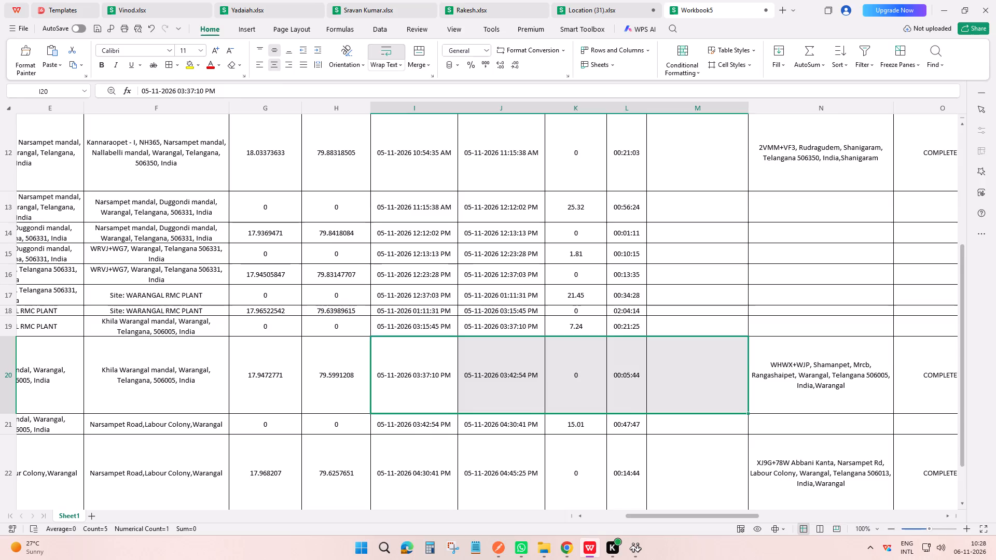
{"action": "left_click", "coordinate": [788, 376]}
{"action": "left_click", "coordinate": [715, 509]}
{"action": "left_click_drag", "start_coordinate": [714, 512], "coordinate": [948, 503]}
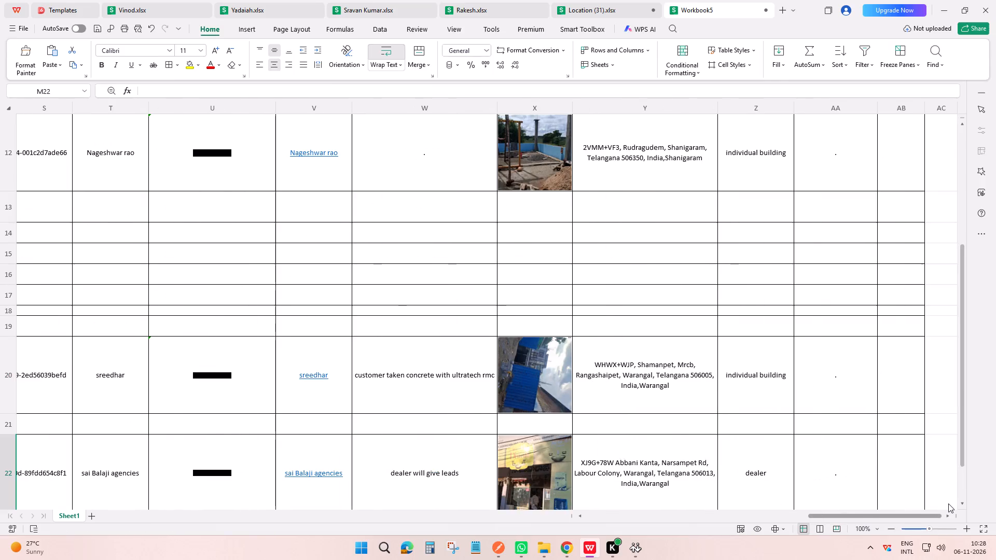
{"action": "left_click_drag", "start_coordinate": [948, 503], "coordinate": [892, 505]}
{"action": "scroll", "coordinate": [590, 455], "scroll_direction": "down", "scroll_amount": 4}
{"action": "scroll", "coordinate": [590, 455], "scroll_direction": "up", "scroll_amount": 4}
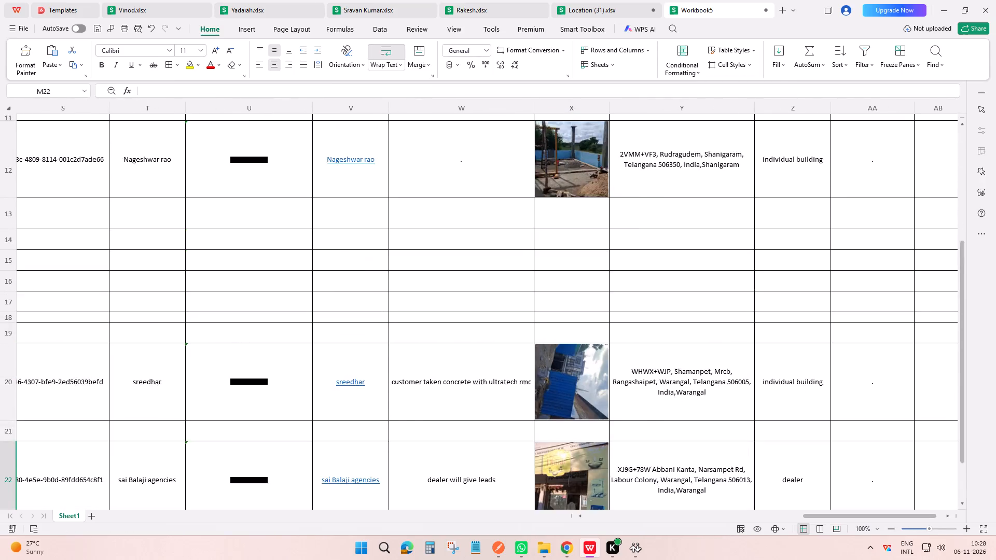
{"action": "scroll", "coordinate": [590, 455], "scroll_direction": "up", "scroll_amount": 3}
{"action": "scroll", "coordinate": [590, 455], "scroll_direction": "down", "scroll_amount": 1}
{"action": "scroll", "coordinate": [590, 455], "scroll_direction": "up", "scroll_amount": 5}
{"action": "scroll", "coordinate": [590, 455], "scroll_direction": "down", "scroll_amount": 7}
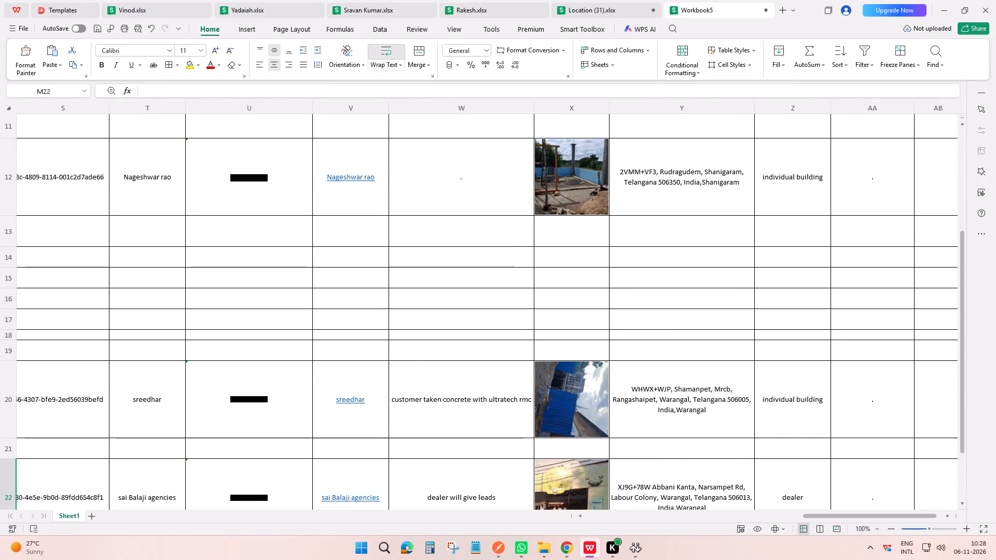
{"action": "scroll", "coordinate": [590, 455], "scroll_direction": "down", "scroll_amount": 4}
{"action": "scroll", "coordinate": [590, 455], "scroll_direction": "up", "scroll_amount": 5}
{"action": "scroll", "coordinate": [605, 441], "scroll_direction": "down", "scroll_amount": 1}
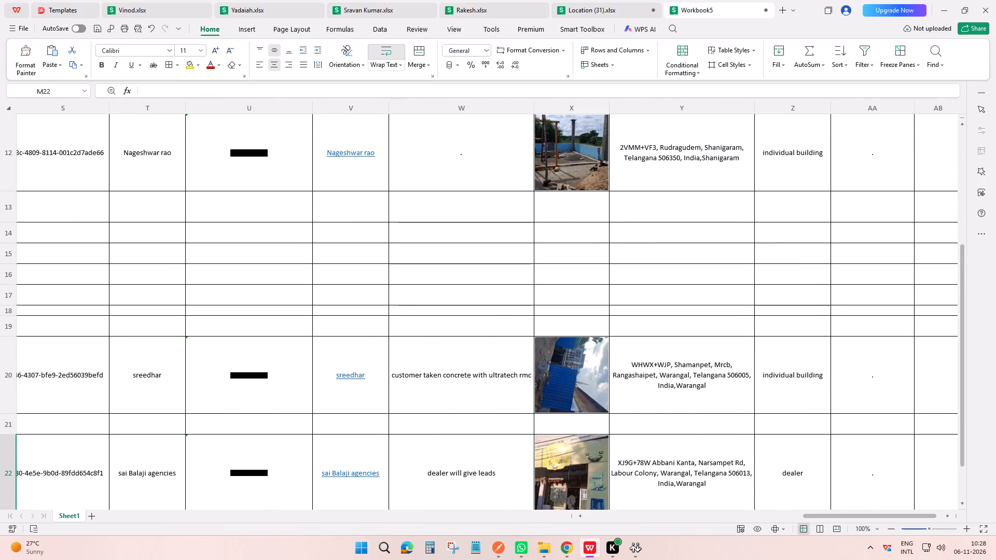
Check the 12:12 PM halt's task on the Chrome timeline, and copy the matching ashok task data, cells N11 to AA11, from Location (31).xlsx.
{"action": "left_click", "coordinate": [568, 548]}
{"action": "scroll", "coordinate": [234, 314], "scroll_direction": "up", "scroll_amount": 4}
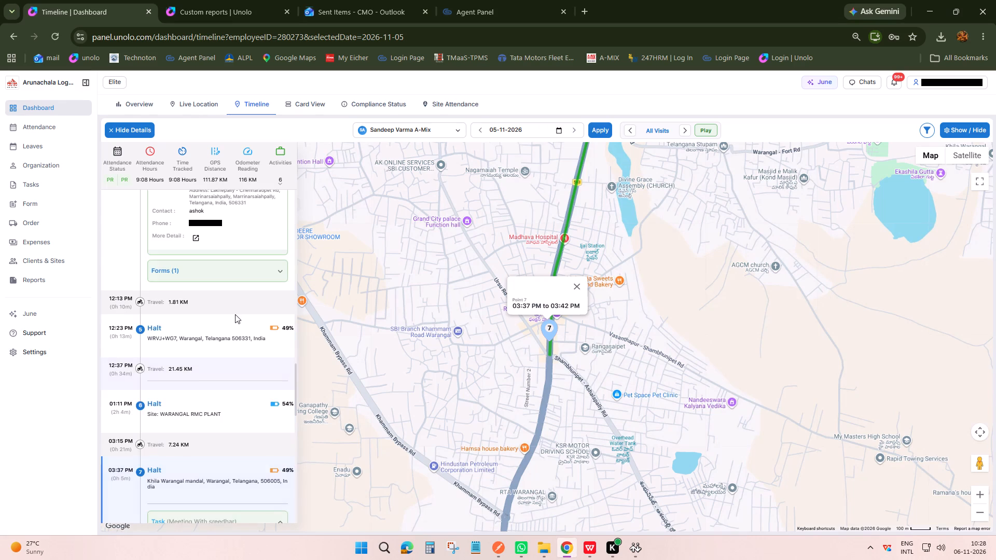
{"action": "scroll", "coordinate": [235, 314], "scroll_direction": "up", "scroll_amount": 3}
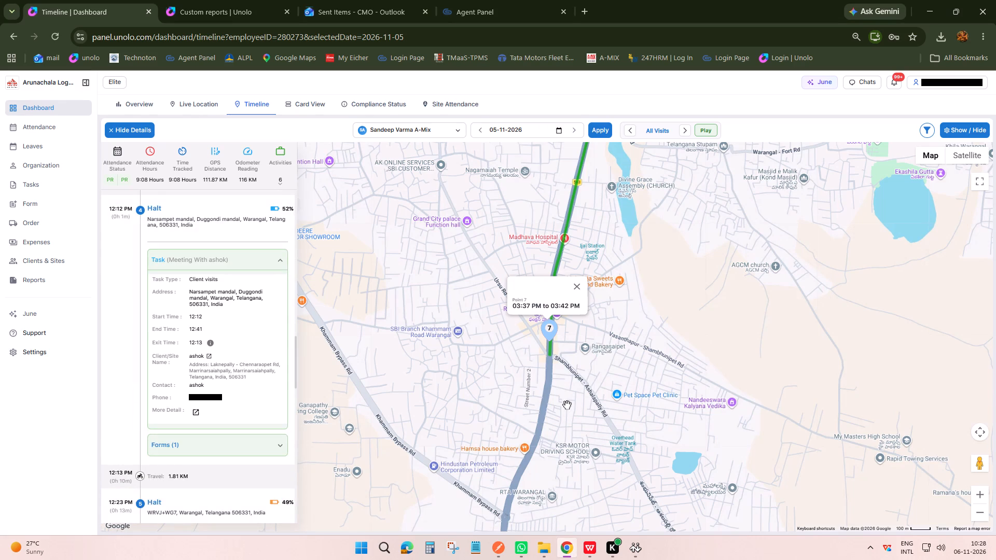
{"action": "left_click", "coordinate": [596, 550]}
{"action": "left_click", "coordinate": [608, 0]}
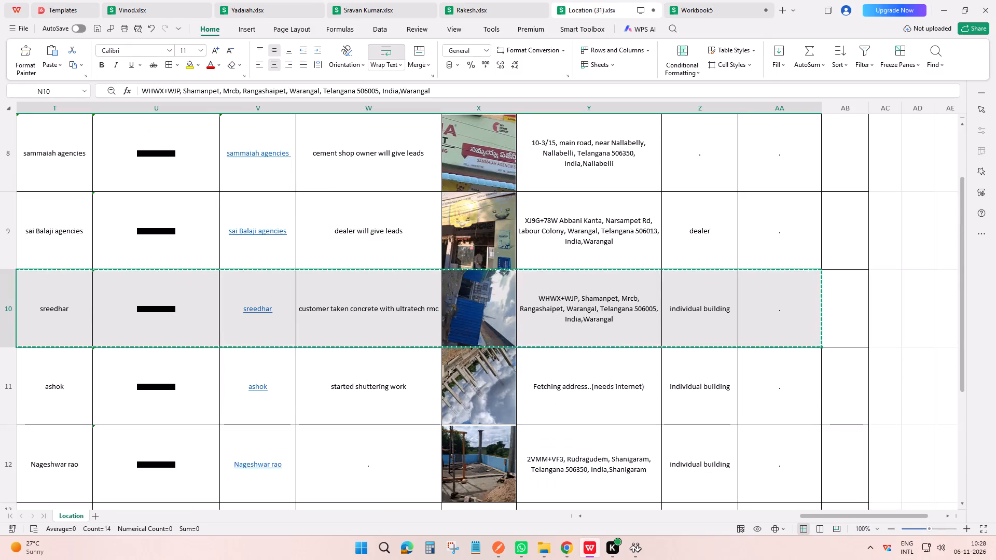
{"action": "scroll", "coordinate": [406, 316], "scroll_direction": "up", "scroll_amount": 4}
{"action": "scroll", "coordinate": [405, 316], "scroll_direction": "down", "scroll_amount": 4}
{"action": "left_click", "coordinate": [260, 330]}
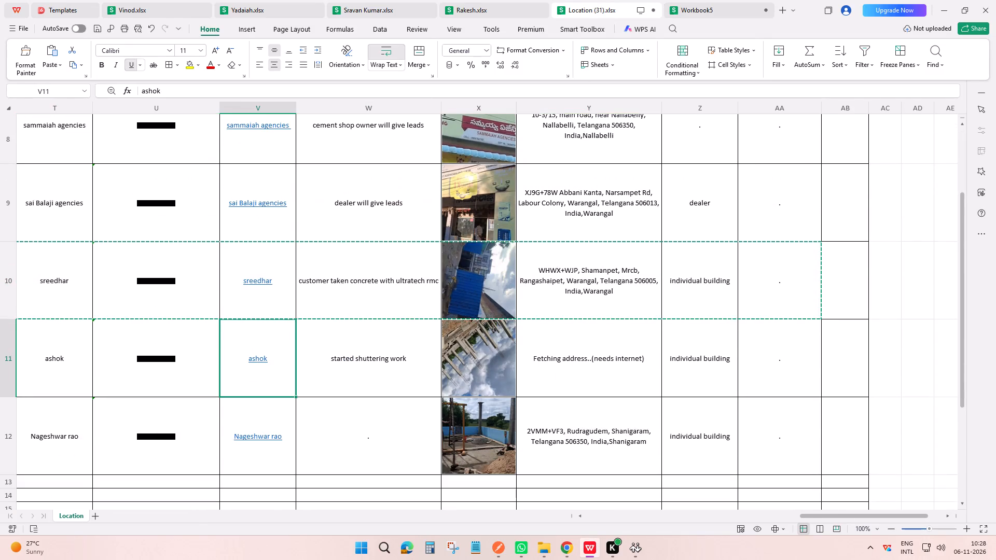
{"action": "key", "text": "Left"}
{"action": "key", "text": "Left"}
{"action": "key", "text": "Left"}
{"action": "key", "text": "Left"}
{"action": "key", "text": "Left"}
{"action": "key", "text": "Left"}
{"action": "key", "text": "Left"}
{"action": "key", "text": "Left"}
{"action": "key", "text": "Left"}
{"action": "key", "text": "Right"}
{"action": "key", "text": "ctrl+shift+Right"}
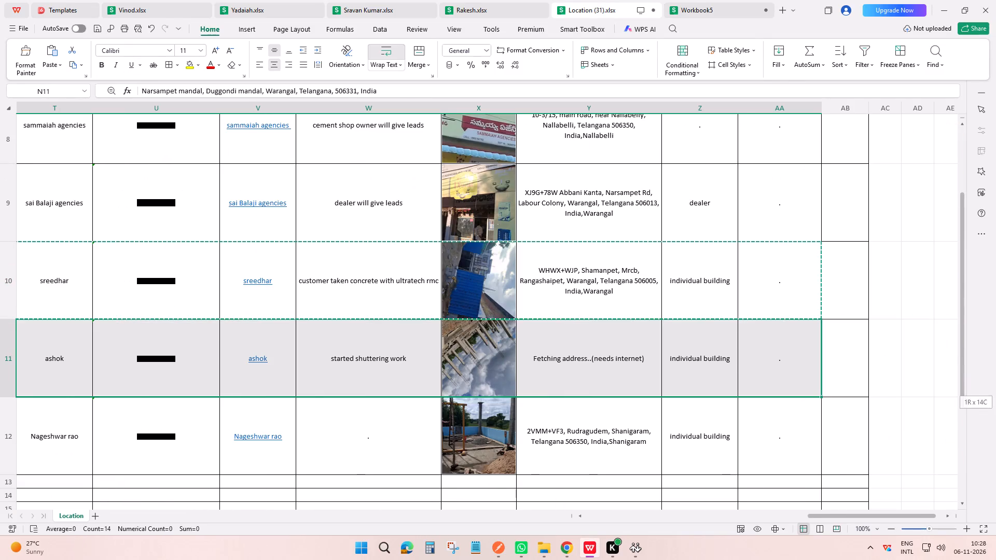
{"action": "key", "text": "ctrl+c"}
Paste the copied ashok task data into Workbook5 at N14, on the visit row starting at 12:12:02 PM.
{"action": "left_click", "coordinate": [732, 2]}
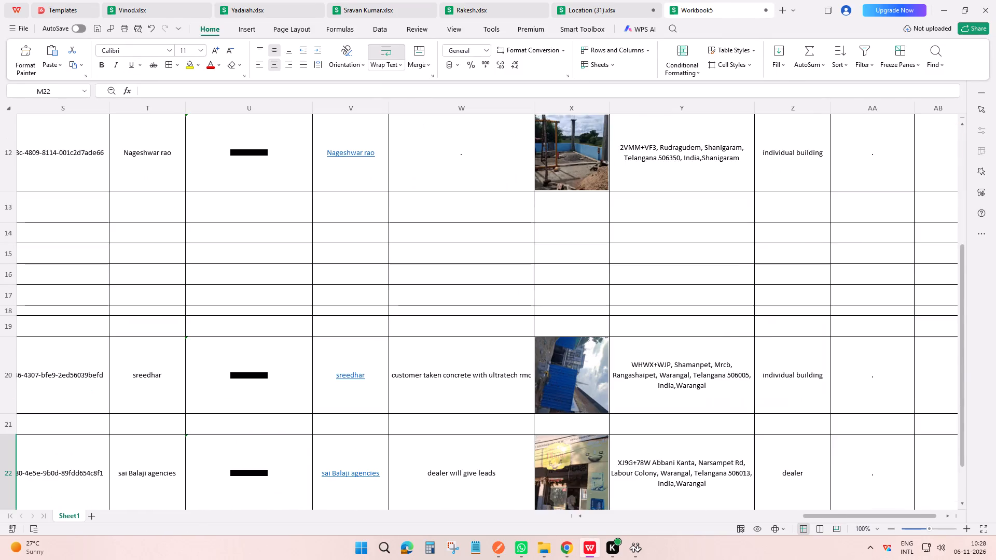
{"action": "scroll", "coordinate": [537, 298], "scroll_direction": "down", "scroll_amount": 2}
{"action": "left_click_drag", "start_coordinate": [808, 517], "coordinate": [740, 515]}
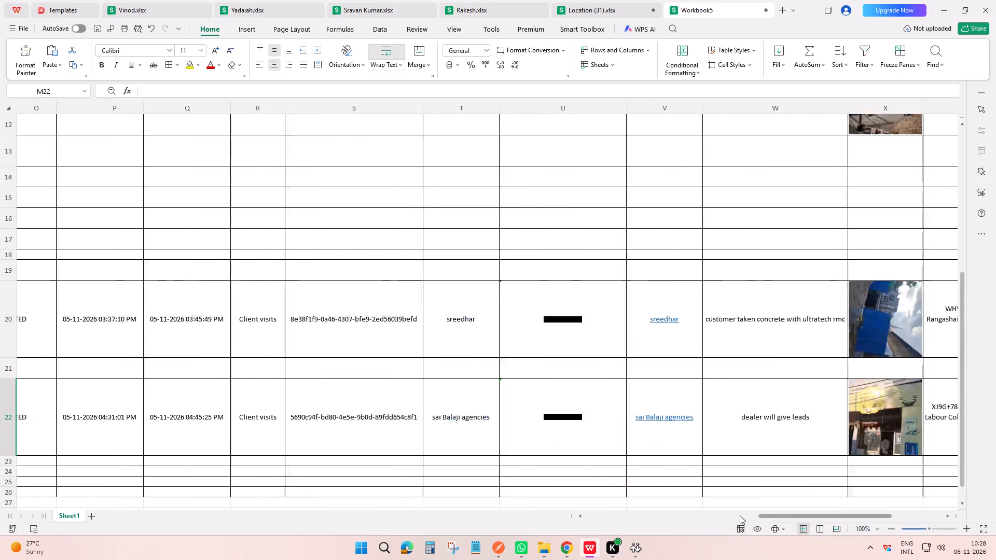
{"action": "left_click_drag", "start_coordinate": [740, 515], "coordinate": [675, 519]}
{"action": "scroll", "coordinate": [467, 355], "scroll_direction": "up", "scroll_amount": 3}
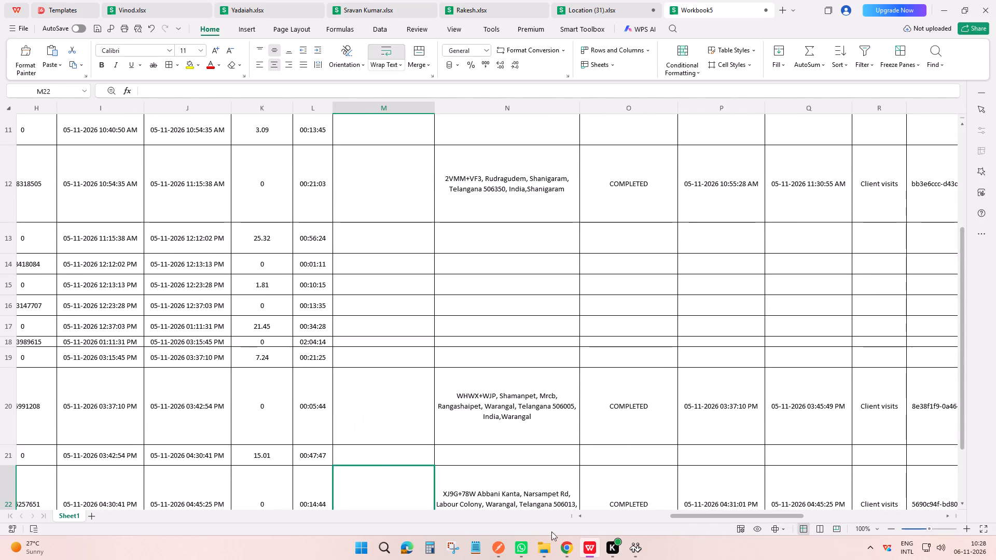
{"action": "left_click", "coordinate": [567, 546]}
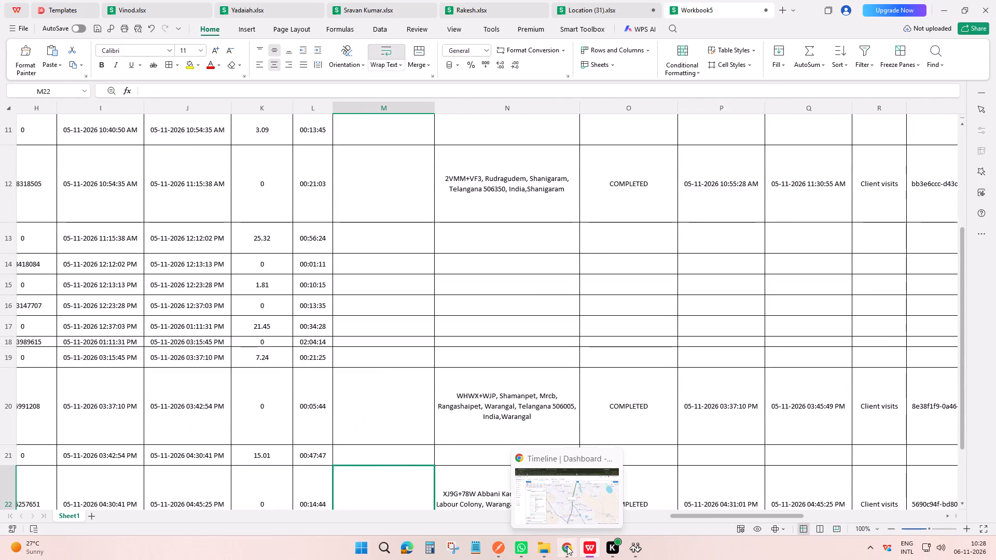
{"action": "left_click", "coordinate": [586, 547]}
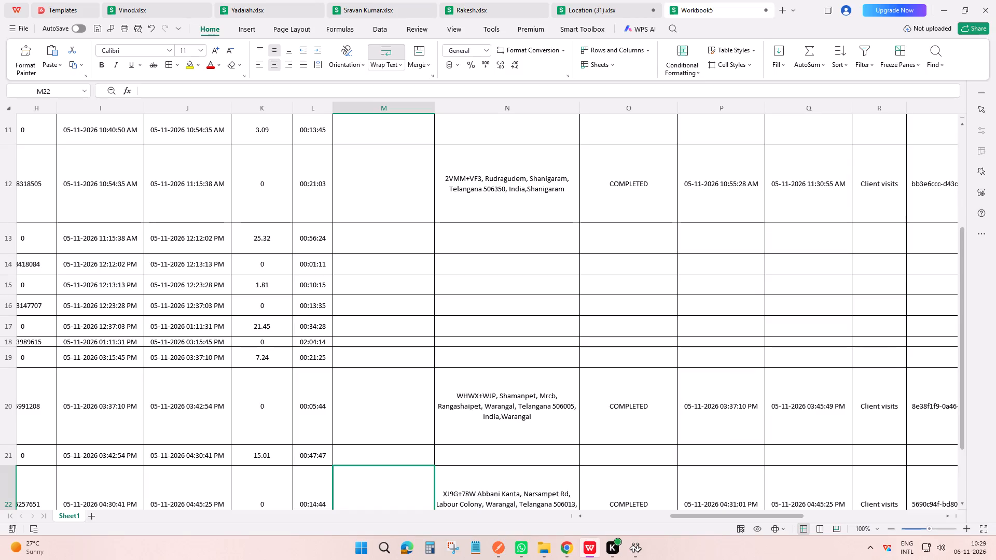
{"action": "left_click_drag", "start_coordinate": [107, 270], "coordinate": [497, 263]}
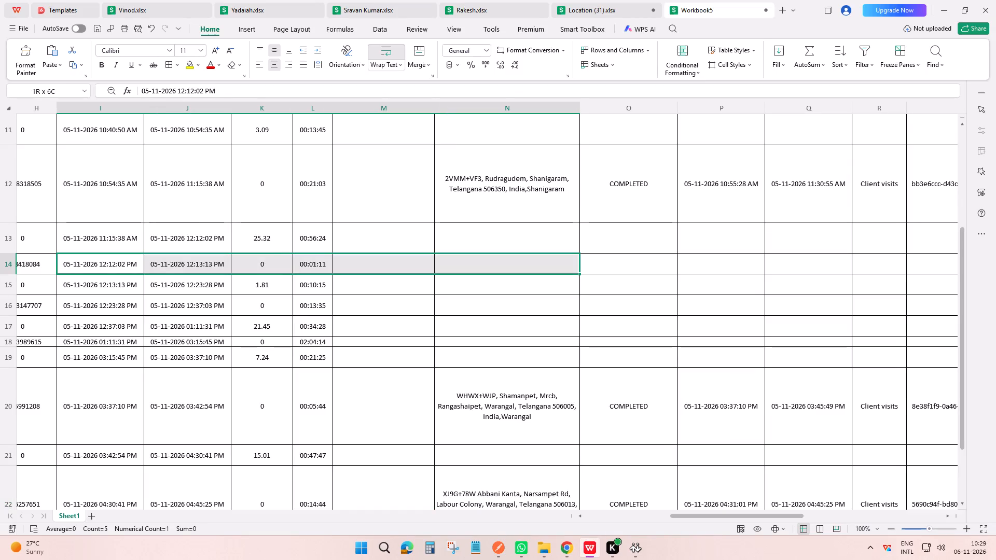
{"action": "left_click_drag", "start_coordinate": [497, 263], "coordinate": [511, 263]}
{"action": "left_click", "coordinate": [511, 263]}
{"action": "key", "text": "ctrl+v"}
{"action": "scroll", "coordinate": [460, 288], "scroll_direction": "up", "scroll_amount": 2}
{"action": "left_click", "coordinate": [492, 285]}
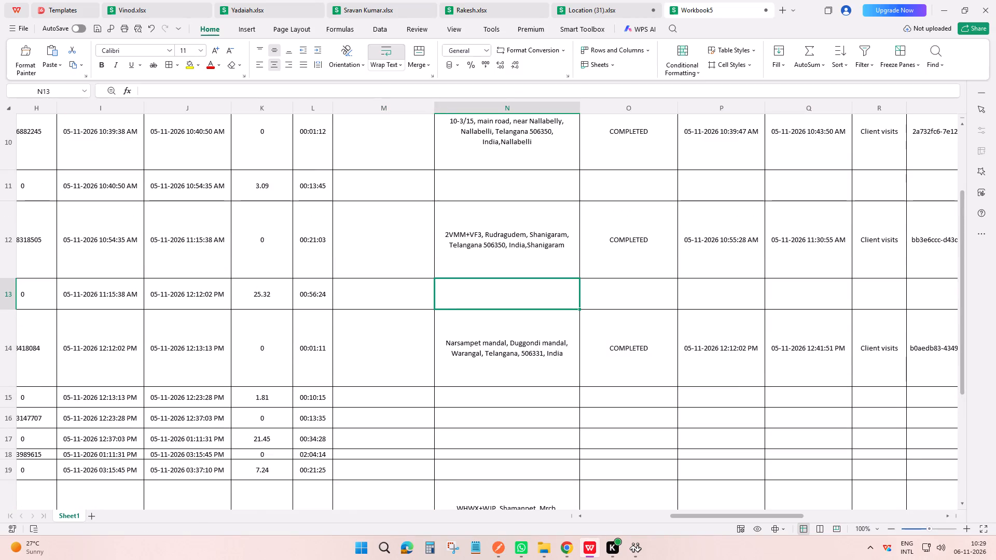
Review the completed Workbook5 report, covering the task details, remarks and photos for all rows and the location columns from column A.
{"action": "left_click_drag", "start_coordinate": [743, 514], "coordinate": [880, 507]}
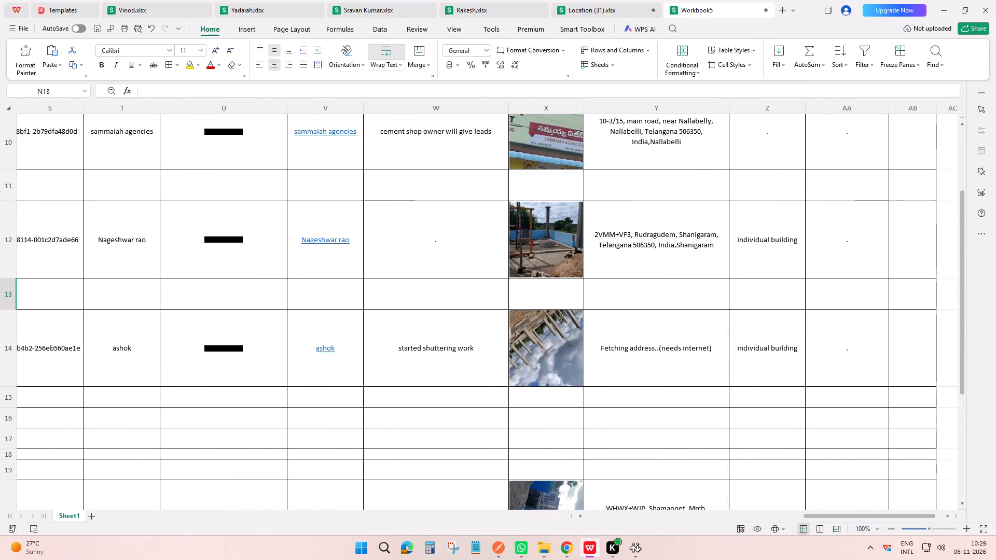
{"action": "scroll", "coordinate": [585, 394], "scroll_direction": "down", "scroll_amount": 9}
{"action": "scroll", "coordinate": [555, 366], "scroll_direction": "up", "scroll_amount": 1}
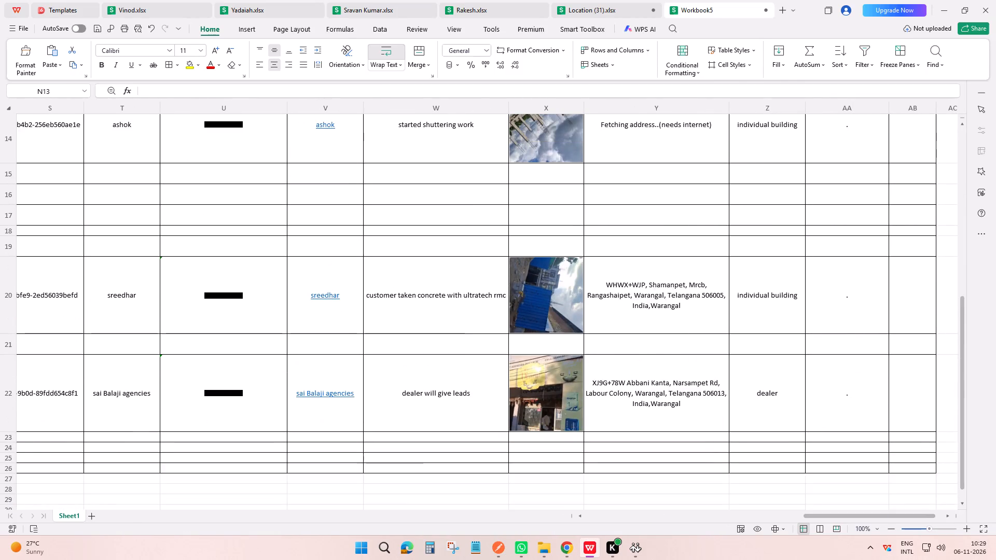
{"action": "scroll", "coordinate": [474, 368], "scroll_direction": "up", "scroll_amount": 14}
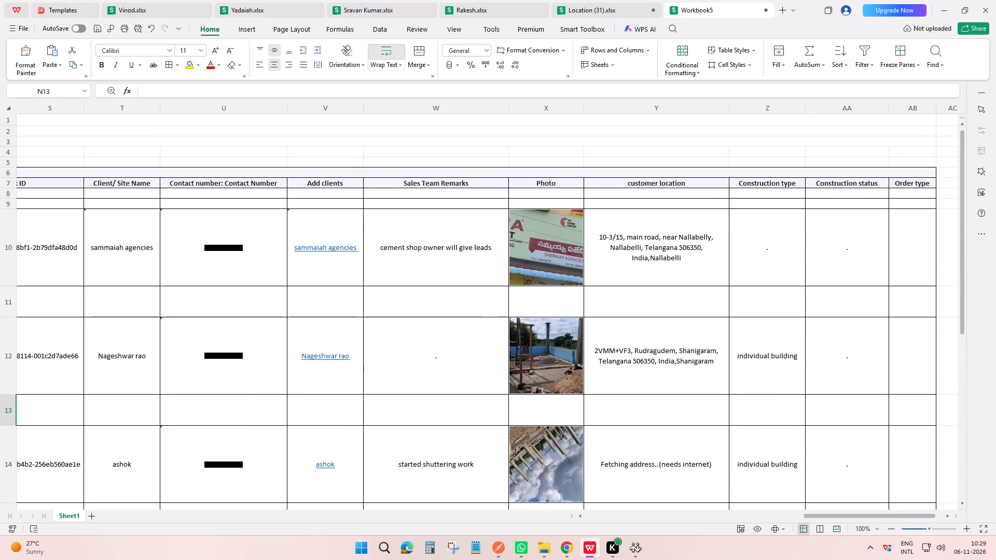
{"action": "scroll", "coordinate": [472, 362], "scroll_direction": "down", "scroll_amount": 2}
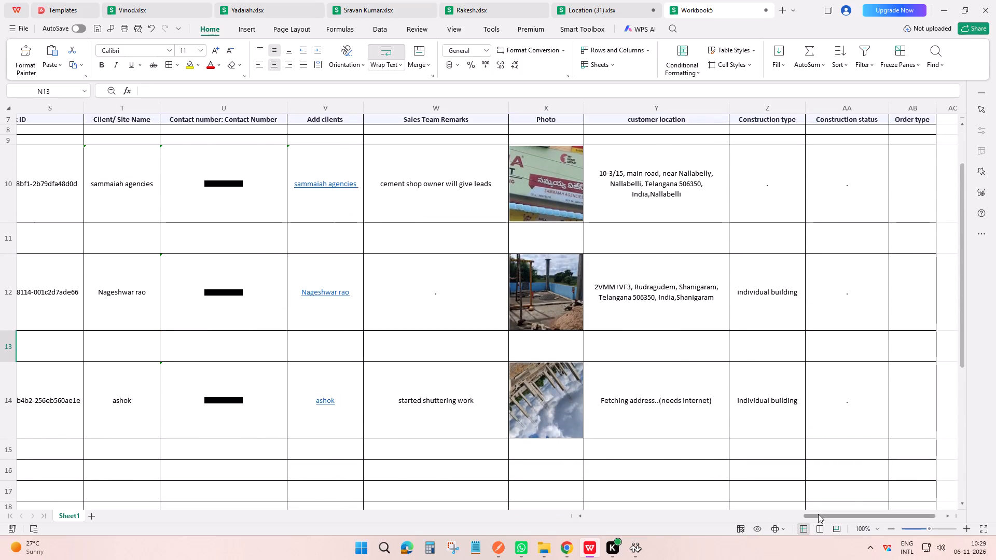
{"action": "left_click_drag", "start_coordinate": [818, 514], "coordinate": [115, 488]}
{"action": "scroll", "coordinate": [184, 327], "scroll_direction": "up", "scroll_amount": 4}
{"action": "scroll", "coordinate": [77, 170], "scroll_direction": "up", "scroll_amount": 4}
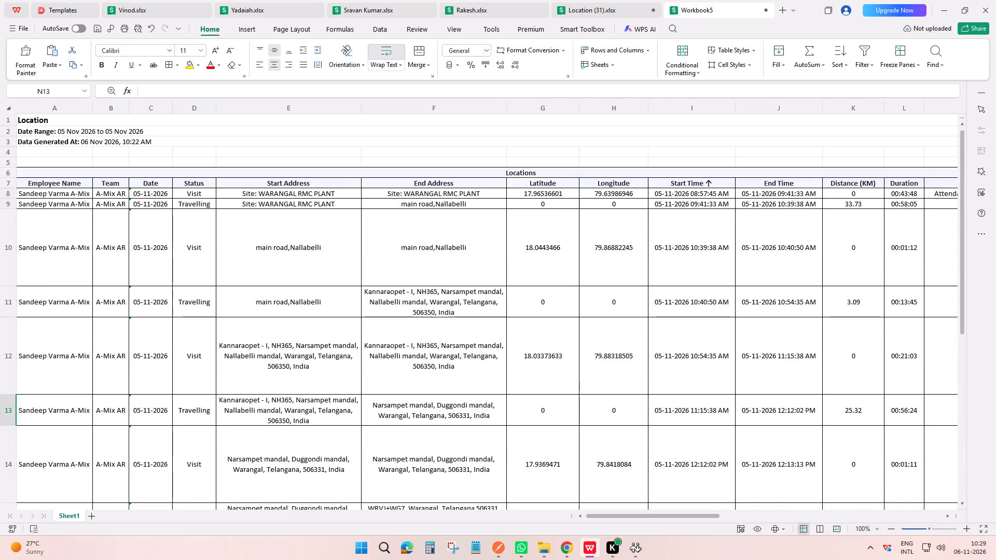
{"action": "scroll", "coordinate": [189, 201], "scroll_direction": "up", "scroll_amount": 1}
{"action": "scroll", "coordinate": [189, 201], "scroll_direction": "down", "scroll_amount": 1}
{"action": "scroll", "coordinate": [189, 201], "scroll_direction": "up", "scroll_amount": 1}
Save Workbook5 as Sandeep.xlsx in the report folder, replacing the existing file.
{"action": "left_click", "coordinate": [20, 34]}
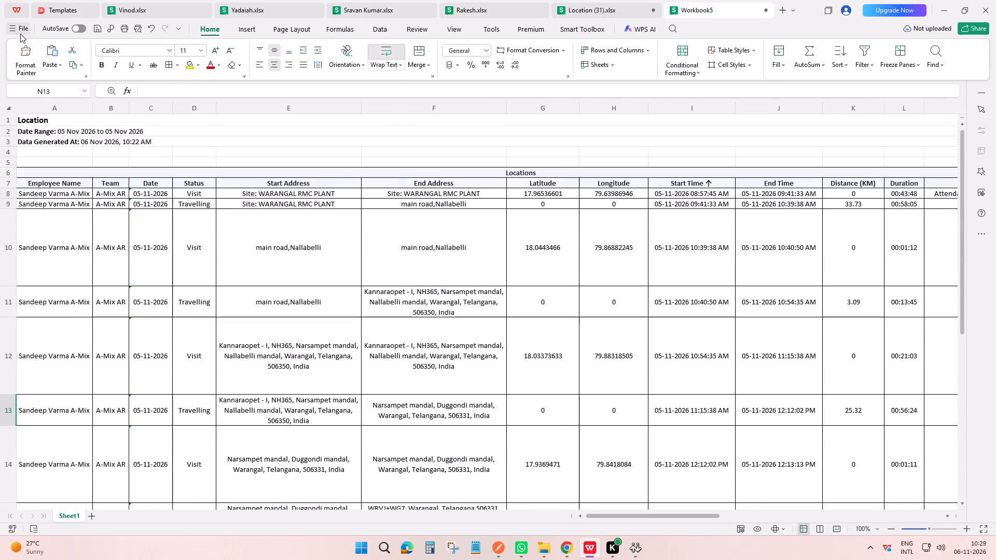
{"action": "left_click", "coordinate": [36, 94]}
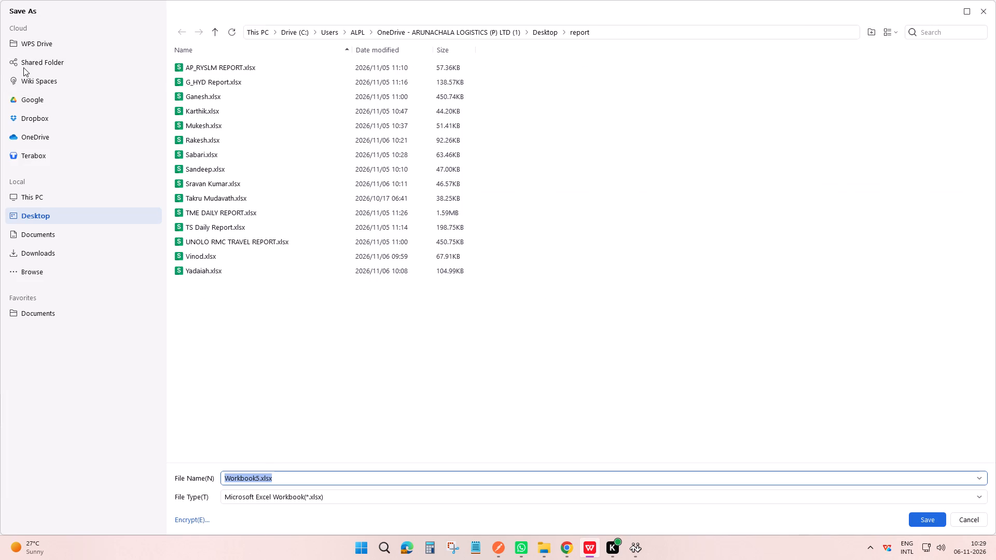
{"action": "key", "text": "BackSpace"}
{"action": "type", "text": "Sande"}
{"action": "key", "text": "Down"}
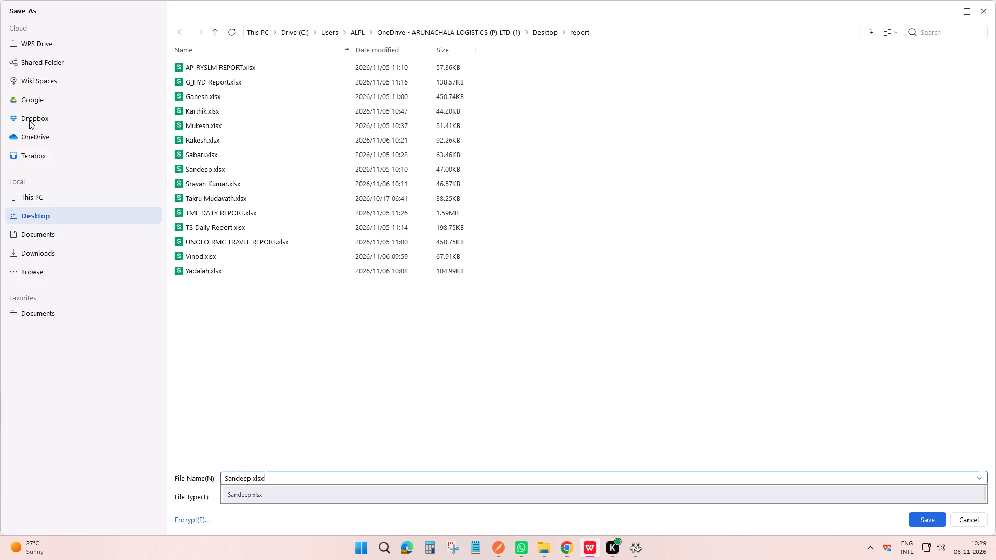
{"action": "key", "text": "Return"}
{"action": "key", "text": "Return"}
{"action": "key", "text": "Return"}
{"action": "scroll", "coordinate": [41, 51], "scroll_direction": "up", "scroll_amount": 4}
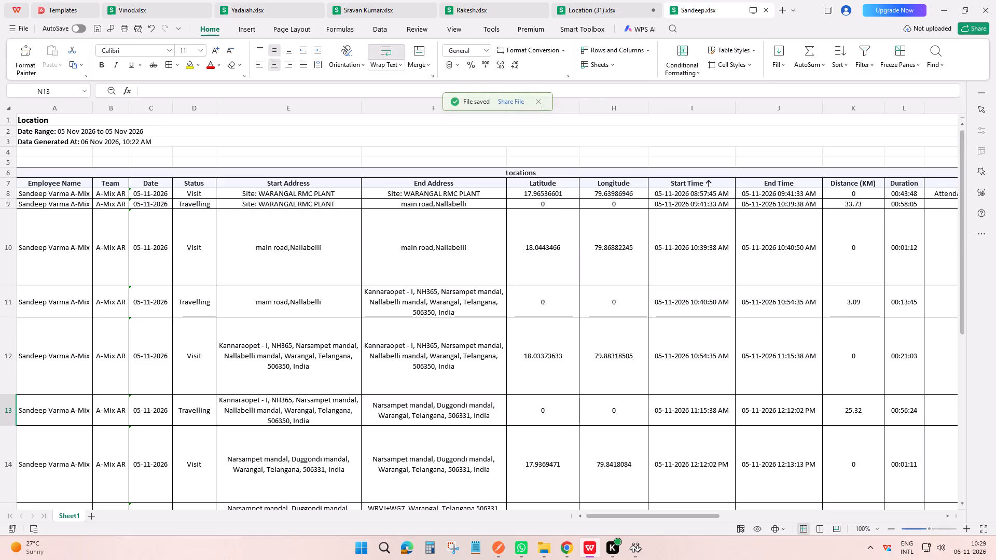
{"action": "scroll", "coordinate": [408, 152], "scroll_direction": "up", "scroll_amount": 4}
Close Location (31).xlsx without saving its changes.
{"action": "left_click", "coordinate": [620, 1]}
{"action": "key", "text": "ctrl+w"}
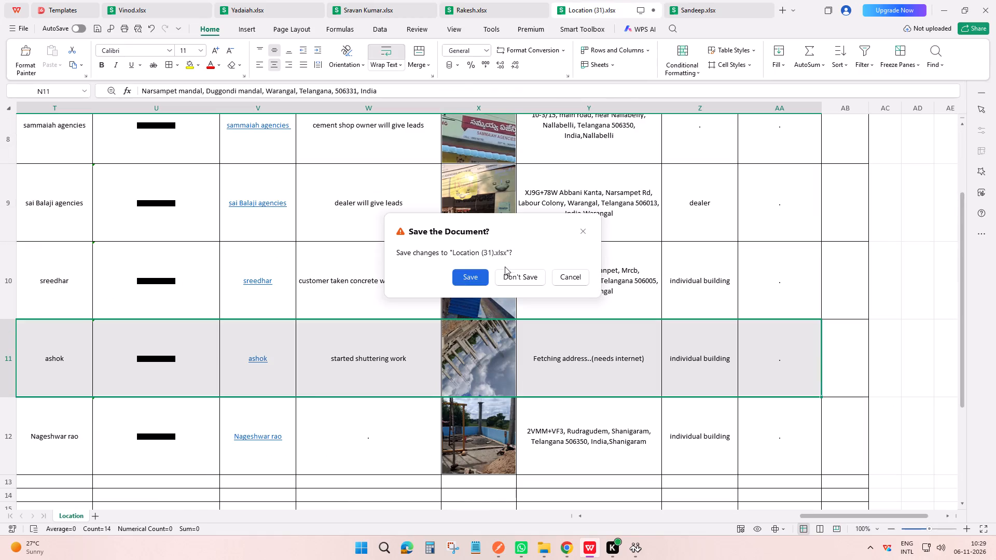
{"action": "left_click", "coordinate": [529, 275]}
{"action": "scroll", "coordinate": [471, 231], "scroll_direction": "up", "scroll_amount": 3}
{"action": "key", "text": "alt+Tab"}
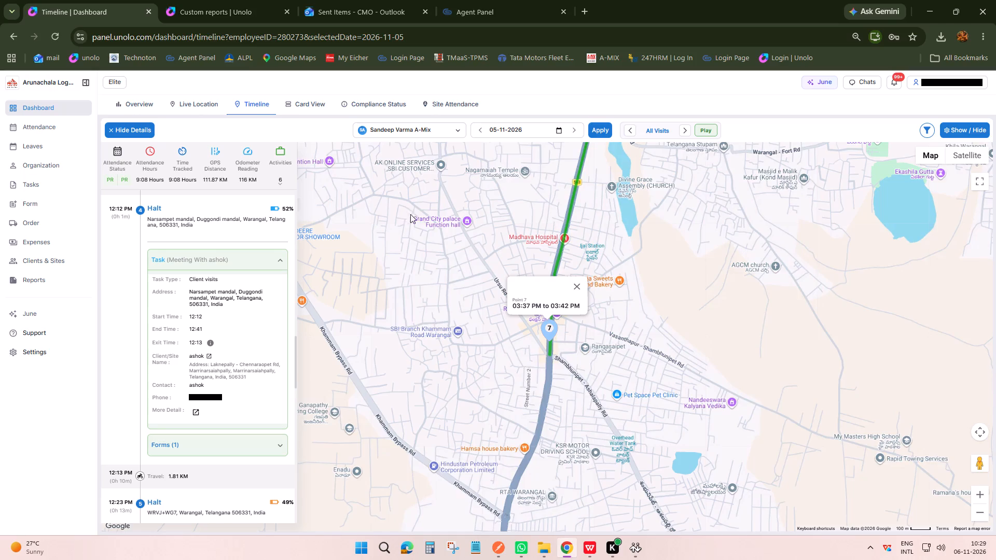
{"action": "left_click", "coordinate": [393, 127]}
{"action": "left_click", "coordinate": [411, 155]}
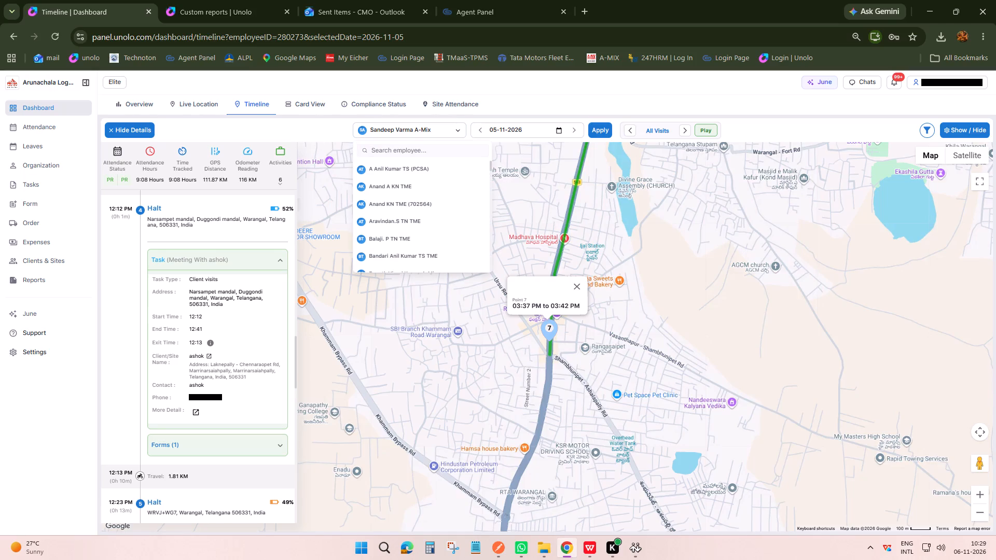
{"action": "type", "text": "a-mix"}
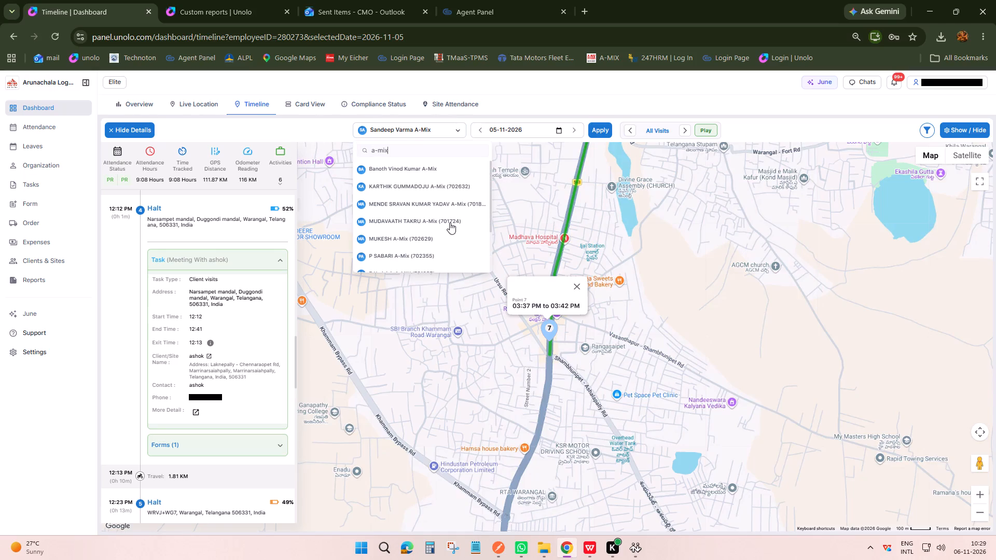
{"action": "scroll", "coordinate": [450, 222], "scroll_direction": "down", "scroll_amount": 3}
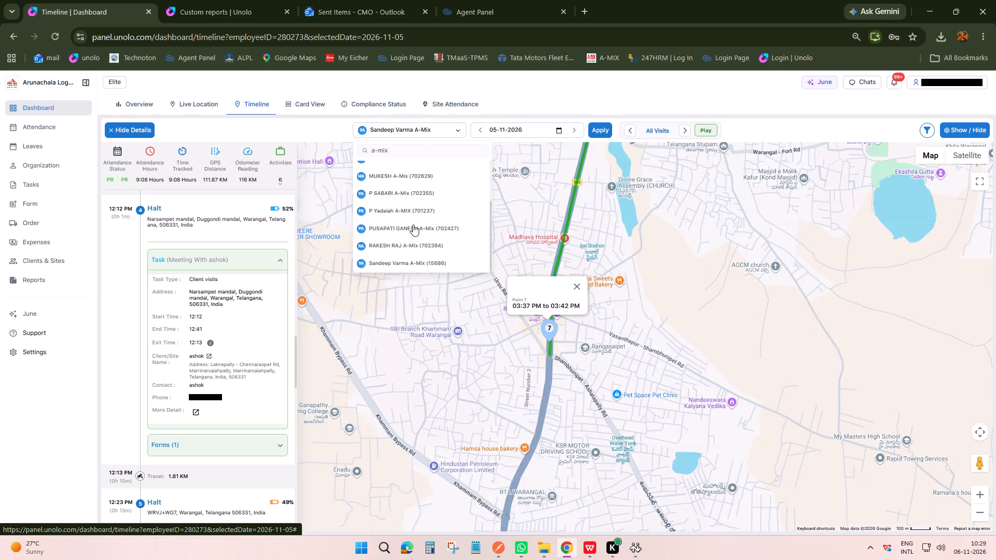
{"action": "left_click", "coordinate": [413, 225]}
{"action": "left_click", "coordinate": [603, 131]}
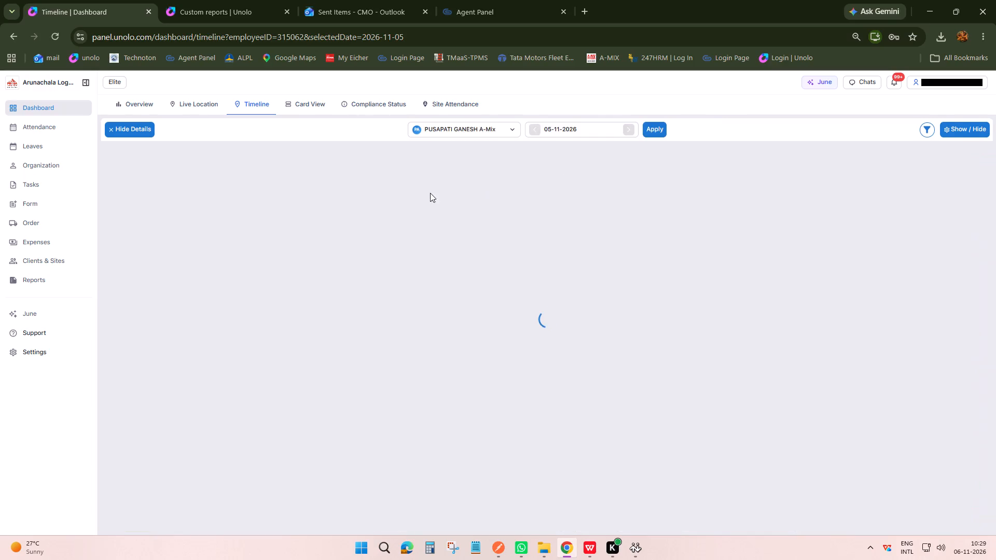
Check the odometer photos attached to Ganesh's 09:18 AM punch-in and 06:06 PM punch-out on the timeline.
{"action": "left_click", "coordinate": [195, 303]}
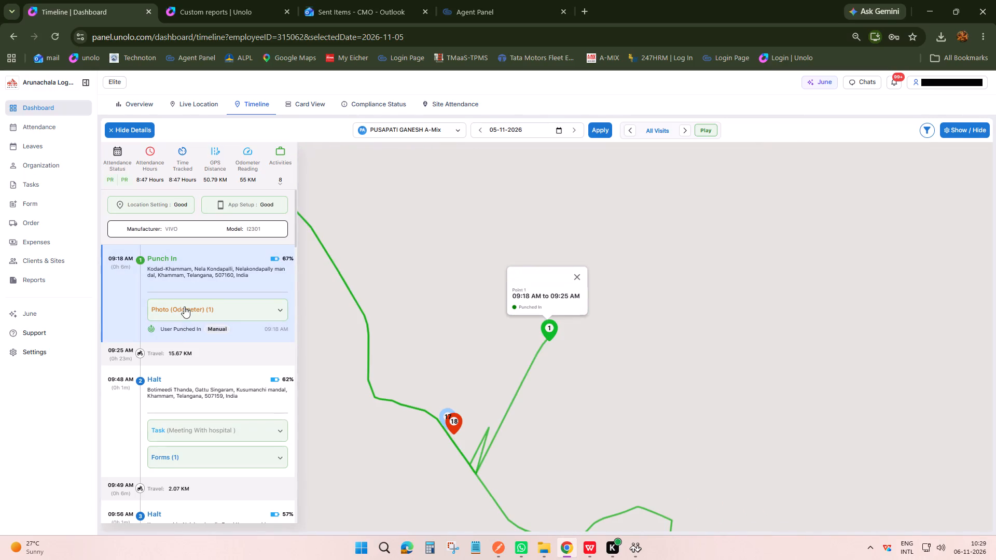
{"action": "left_click", "coordinate": [185, 305]}
{"action": "left_click", "coordinate": [160, 335]}
{"action": "key", "text": "ctrl+w"}
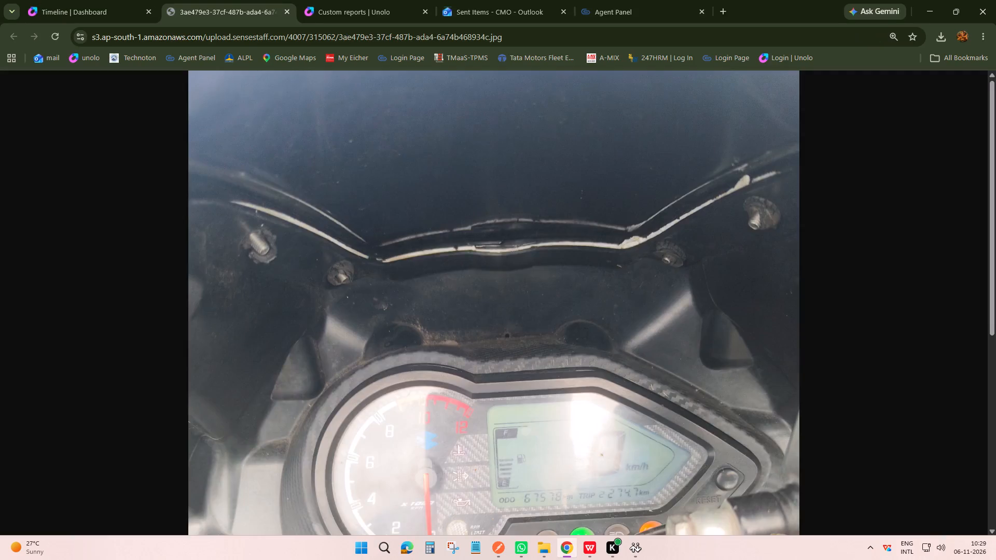
{"action": "scroll", "coordinate": [179, 320], "scroll_direction": "down", "scroll_amount": 20}
{"action": "scroll", "coordinate": [179, 320], "scroll_direction": "down", "scroll_amount": 1}
{"action": "scroll", "coordinate": [197, 481], "scroll_direction": "down", "scroll_amount": 4}
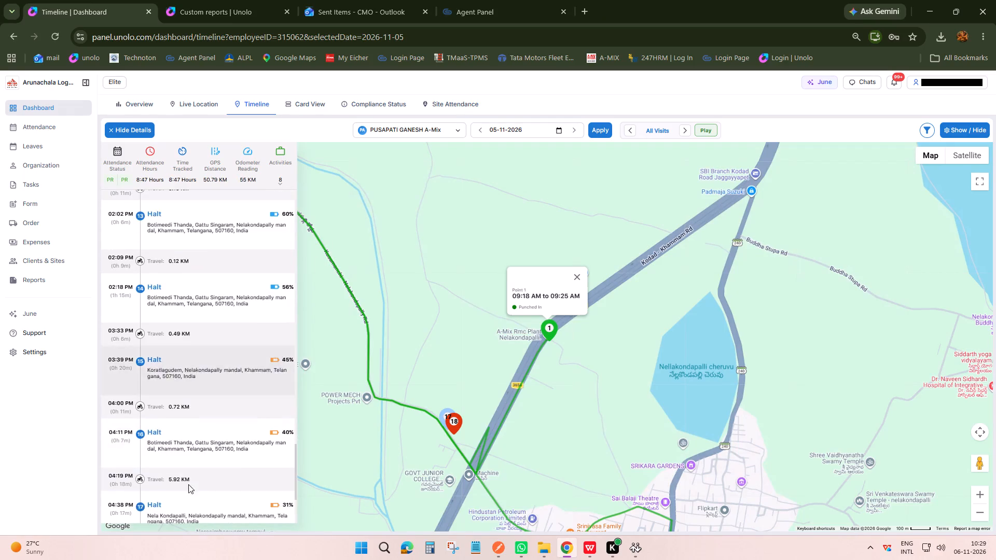
{"action": "scroll", "coordinate": [188, 484], "scroll_direction": "down", "scroll_amount": 11}
{"action": "left_click", "coordinate": [184, 488]}
{"action": "scroll", "coordinate": [197, 461], "scroll_direction": "down", "scroll_amount": 4}
{"action": "left_click", "coordinate": [157, 483]}
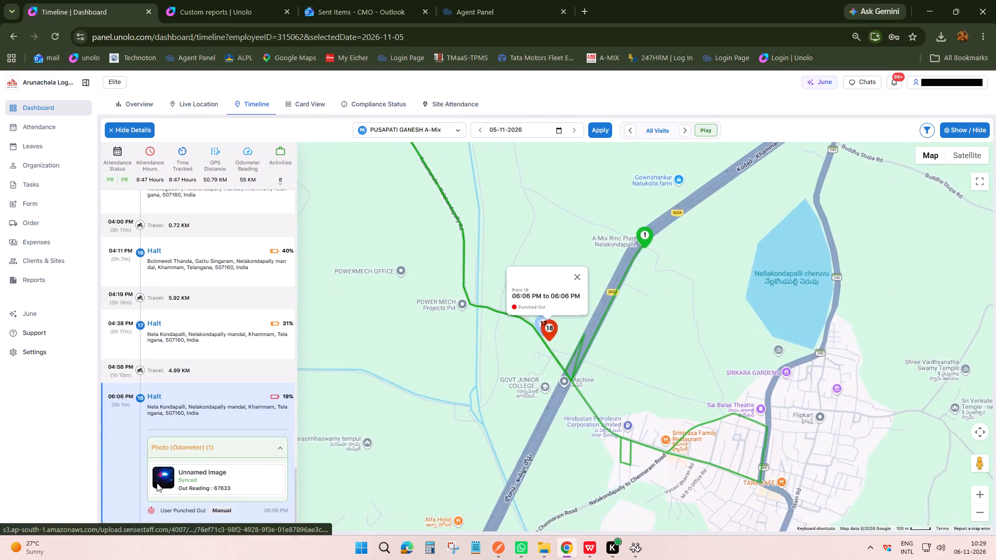
{"action": "key", "text": "ctrl+w"}
Examine the halts, travel entries and tasks along Ganesh's timeline between the punch-in and the punch-out.
{"action": "scroll", "coordinate": [258, 339], "scroll_direction": "up", "scroll_amount": 6}
{"action": "scroll", "coordinate": [258, 338], "scroll_direction": "down", "scroll_amount": 1}
{"action": "scroll", "coordinate": [258, 338], "scroll_direction": "up", "scroll_amount": 3}
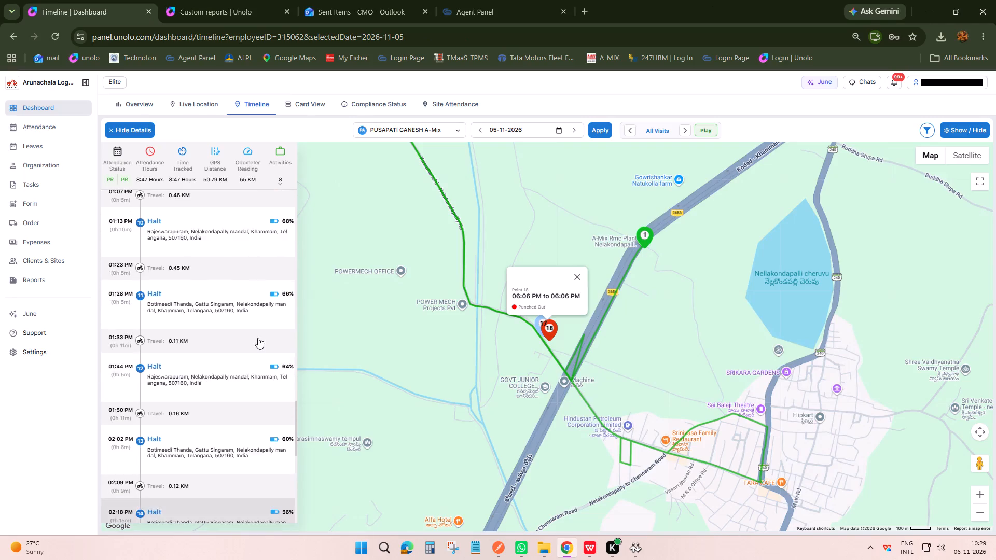
{"action": "scroll", "coordinate": [258, 338], "scroll_direction": "up", "scroll_amount": 18}
{"action": "scroll", "coordinate": [258, 338], "scroll_direction": "up", "scroll_amount": 6}
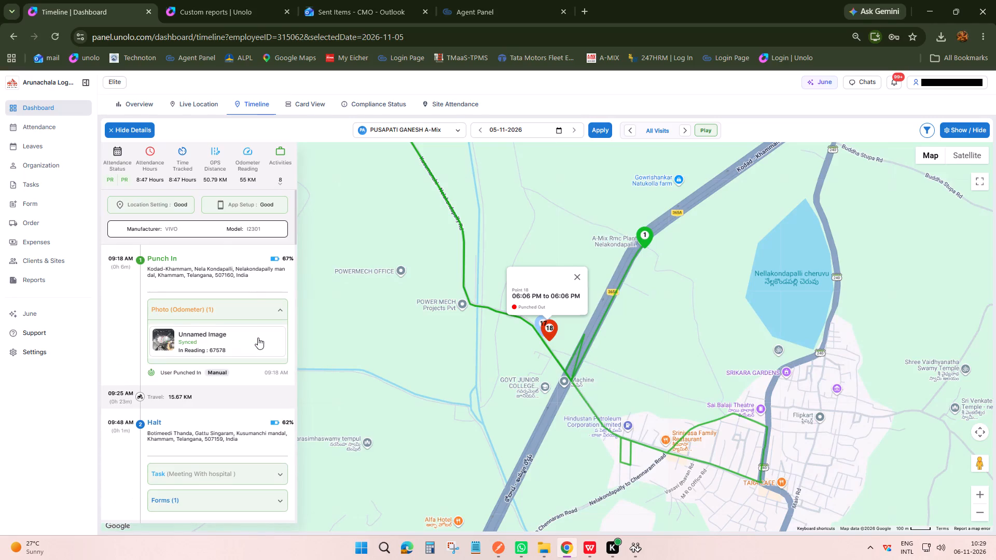
{"action": "scroll", "coordinate": [258, 338], "scroll_direction": "up", "scroll_amount": 3}
{"action": "left_click", "coordinate": [252, 268]}
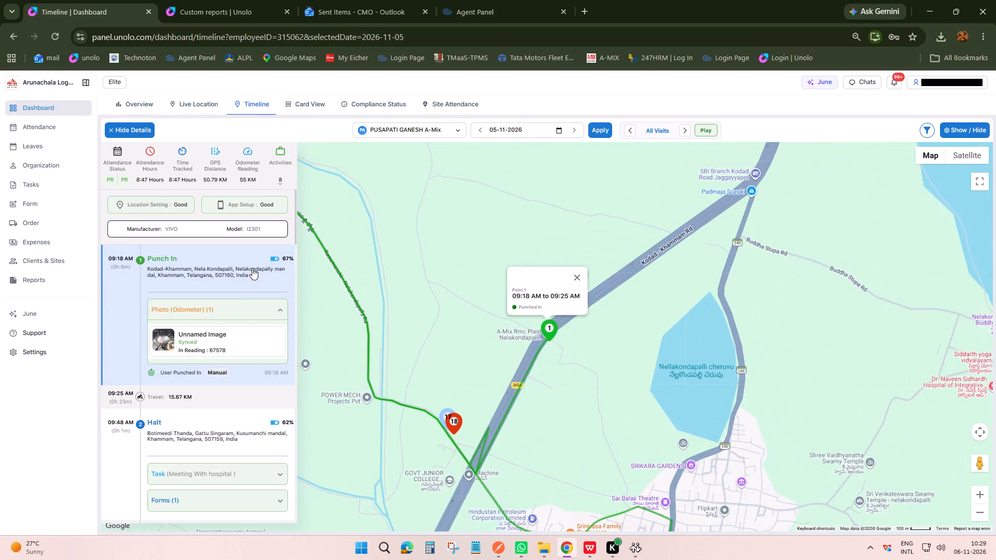
{"action": "scroll", "coordinate": [252, 268], "scroll_direction": "down", "scroll_amount": 19}
{"action": "scroll", "coordinate": [244, 361], "scroll_direction": "up", "scroll_amount": 1}
{"action": "scroll", "coordinate": [244, 361], "scroll_direction": "down", "scroll_amount": 2}
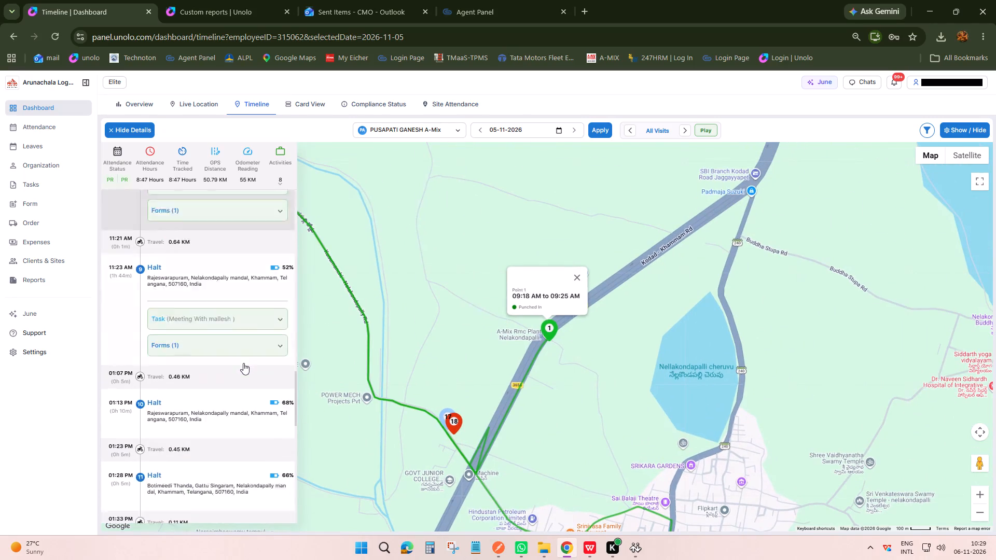
{"action": "scroll", "coordinate": [243, 363], "scroll_direction": "down", "scroll_amount": 15}
{"action": "left_click", "coordinate": [233, 399]}
{"action": "scroll", "coordinate": [233, 399], "scroll_direction": "up", "scroll_amount": 5}
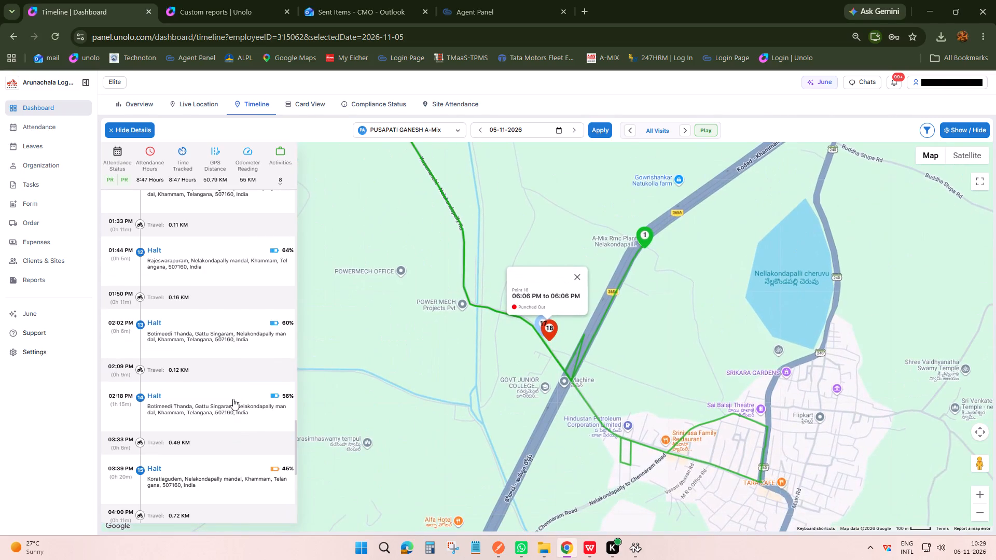
{"action": "scroll", "coordinate": [233, 399], "scroll_direction": "up", "scroll_amount": 2}
{"action": "scroll", "coordinate": [233, 399], "scroll_direction": "down", "scroll_amount": 1}
{"action": "scroll", "coordinate": [233, 399], "scroll_direction": "up", "scroll_amount": 2}
{"action": "scroll", "coordinate": [233, 399], "scroll_direction": "up", "scroll_amount": 20}
{"action": "scroll", "coordinate": [233, 399], "scroll_direction": "up", "scroll_amount": 1}
{"action": "scroll", "coordinate": [233, 399], "scroll_direction": "down", "scroll_amount": 1}
{"action": "scroll", "coordinate": [233, 399], "scroll_direction": "up", "scroll_amount": 10}
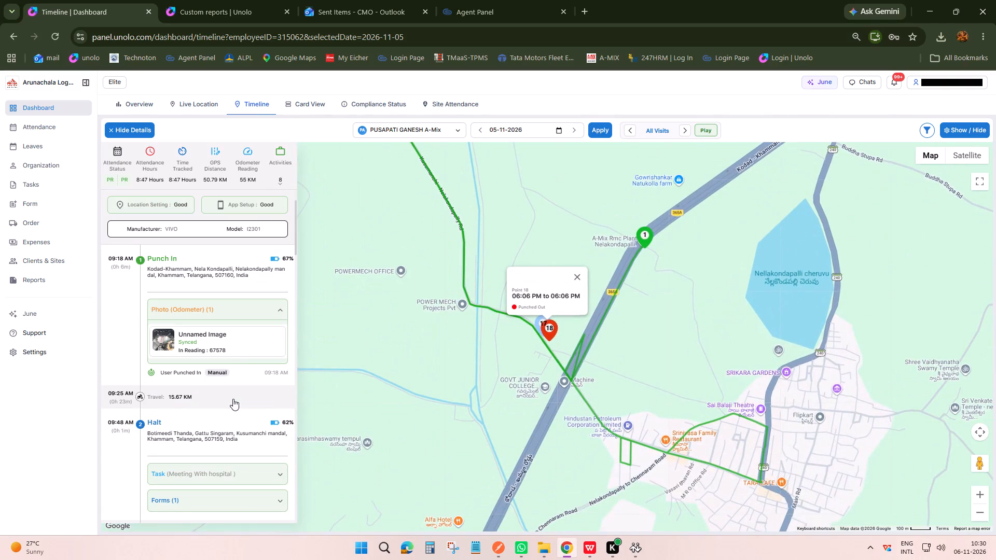
{"action": "left_click", "coordinate": [256, 269]}
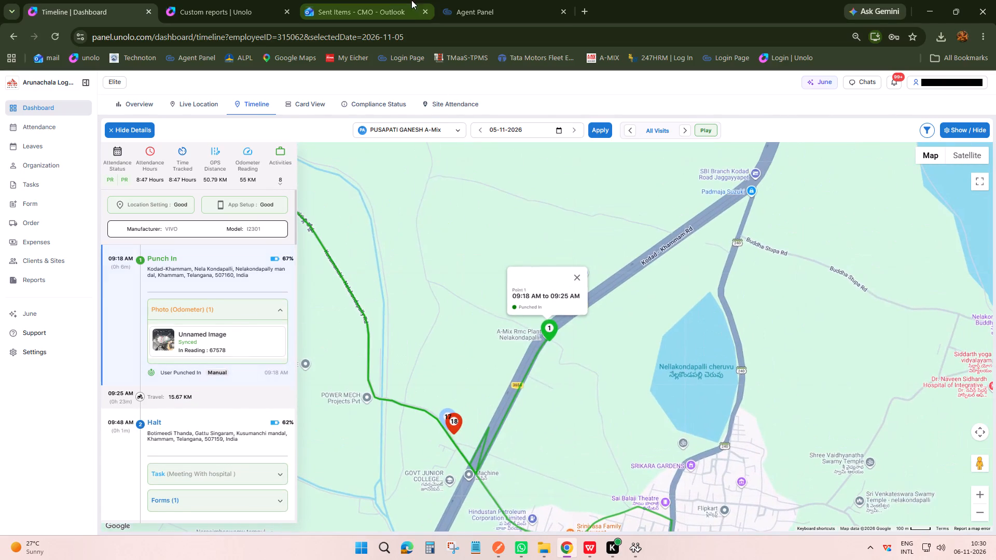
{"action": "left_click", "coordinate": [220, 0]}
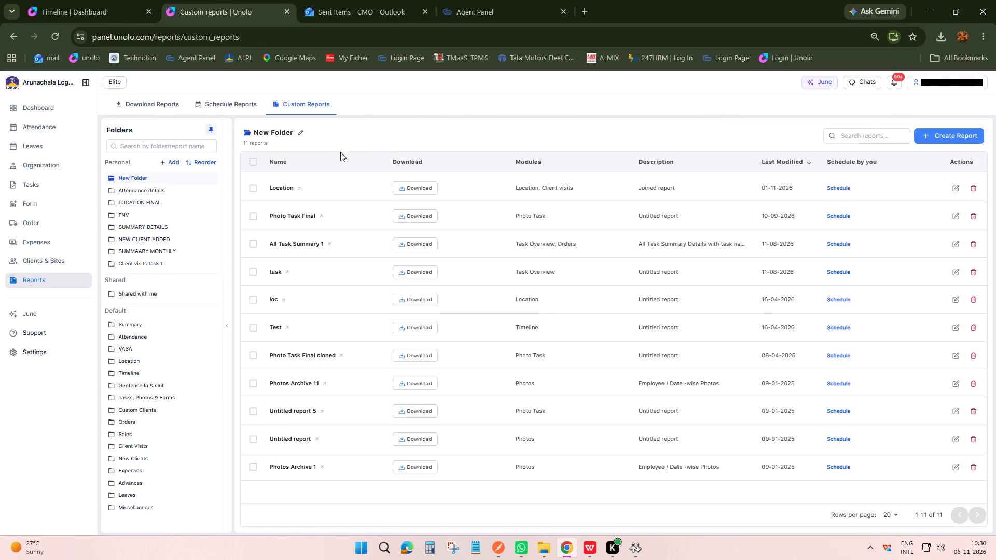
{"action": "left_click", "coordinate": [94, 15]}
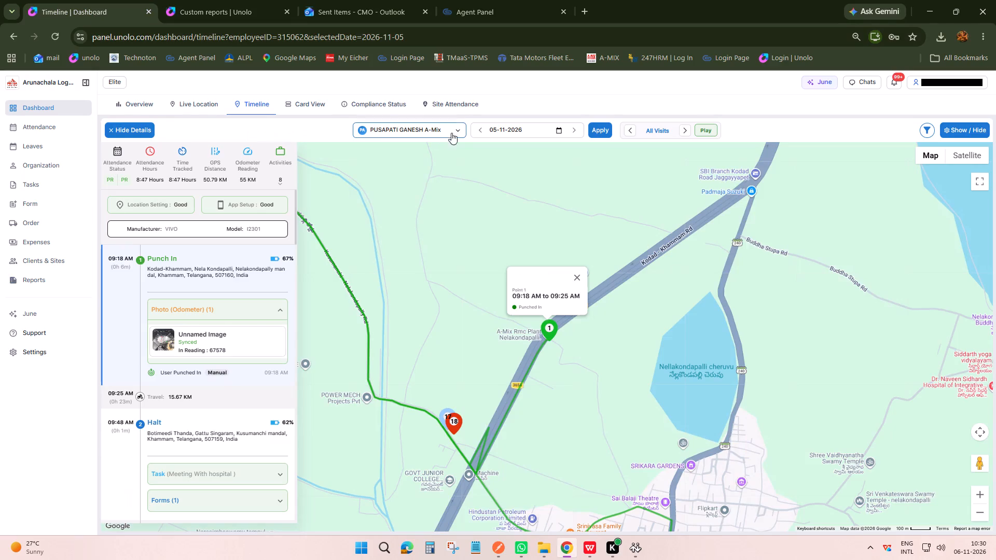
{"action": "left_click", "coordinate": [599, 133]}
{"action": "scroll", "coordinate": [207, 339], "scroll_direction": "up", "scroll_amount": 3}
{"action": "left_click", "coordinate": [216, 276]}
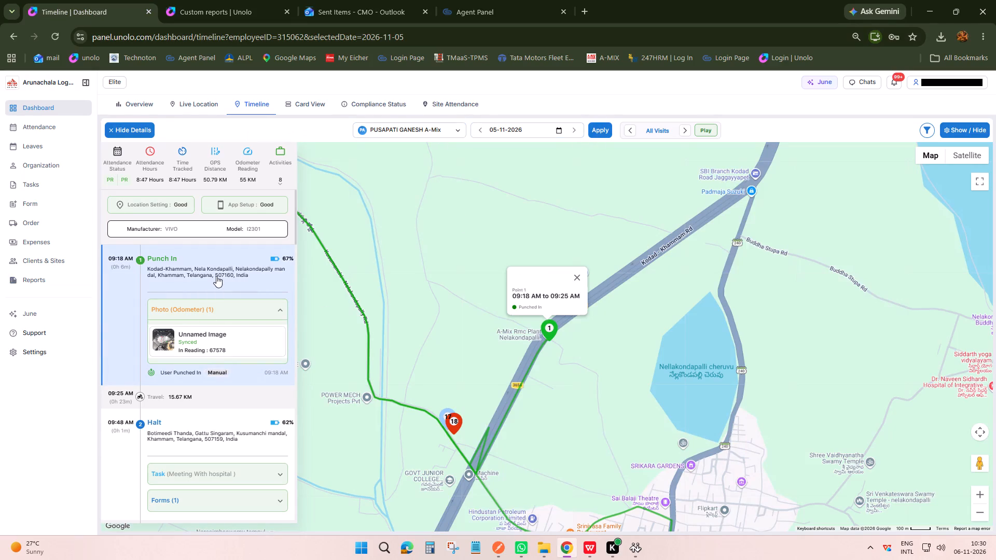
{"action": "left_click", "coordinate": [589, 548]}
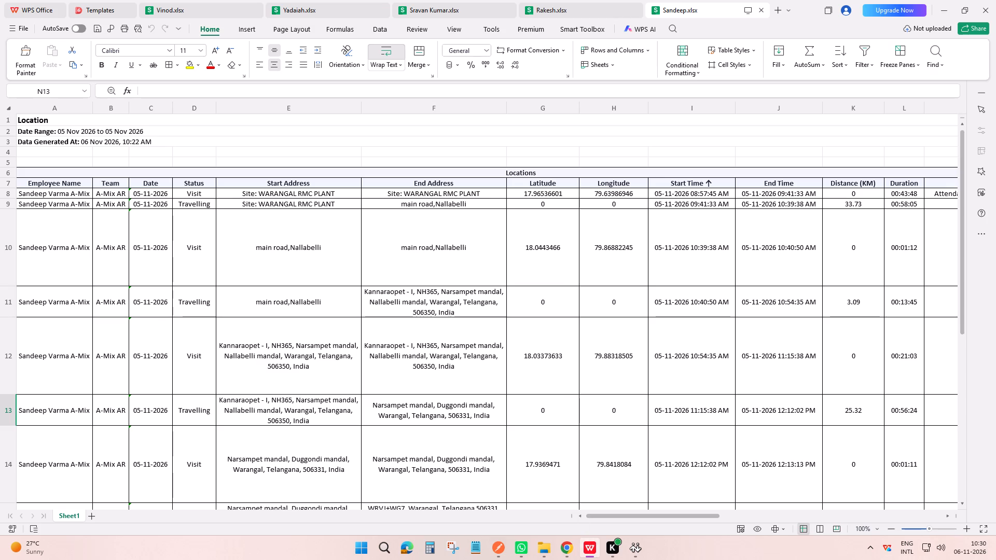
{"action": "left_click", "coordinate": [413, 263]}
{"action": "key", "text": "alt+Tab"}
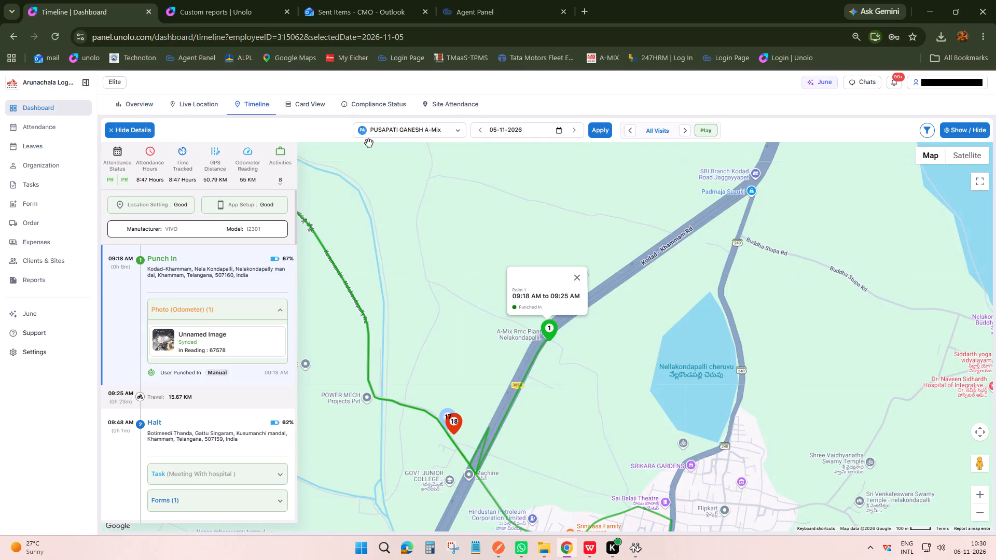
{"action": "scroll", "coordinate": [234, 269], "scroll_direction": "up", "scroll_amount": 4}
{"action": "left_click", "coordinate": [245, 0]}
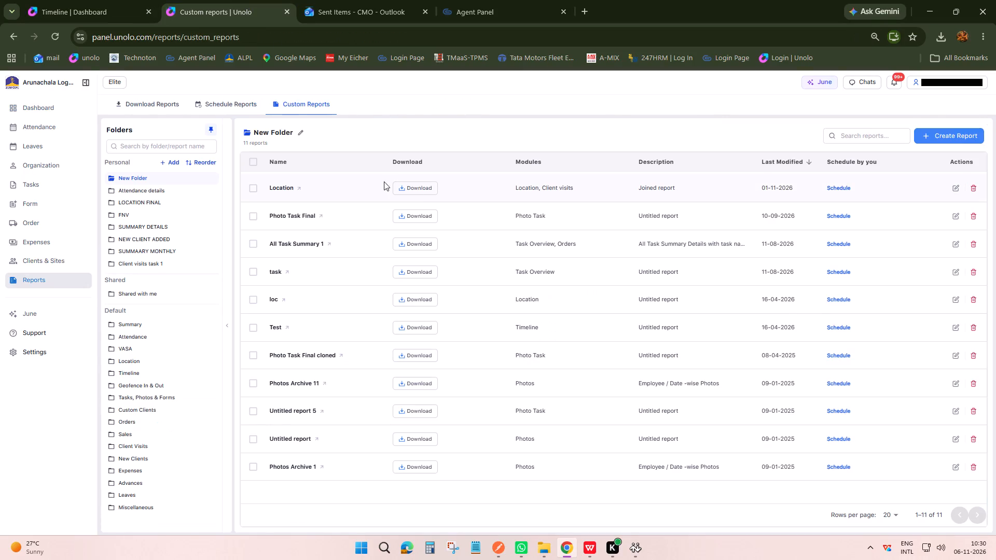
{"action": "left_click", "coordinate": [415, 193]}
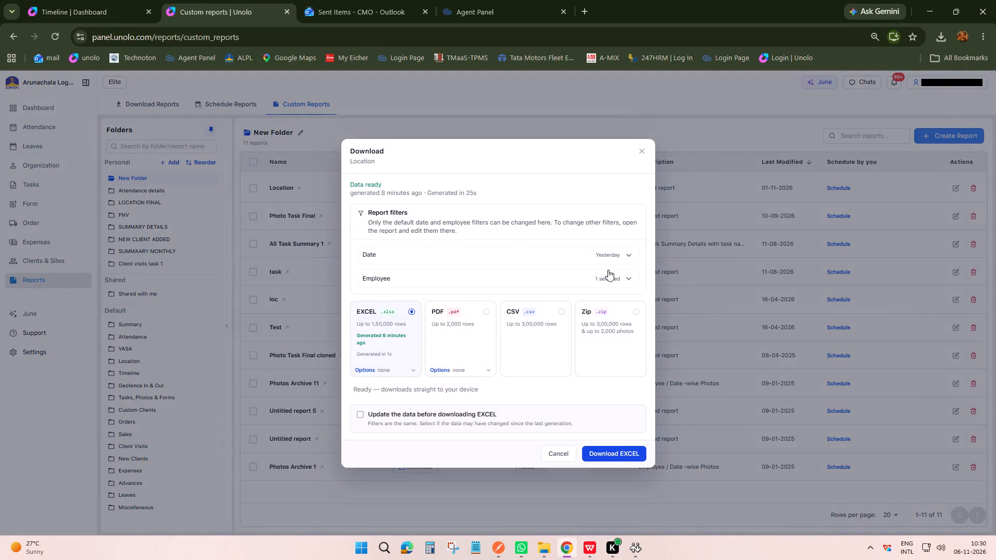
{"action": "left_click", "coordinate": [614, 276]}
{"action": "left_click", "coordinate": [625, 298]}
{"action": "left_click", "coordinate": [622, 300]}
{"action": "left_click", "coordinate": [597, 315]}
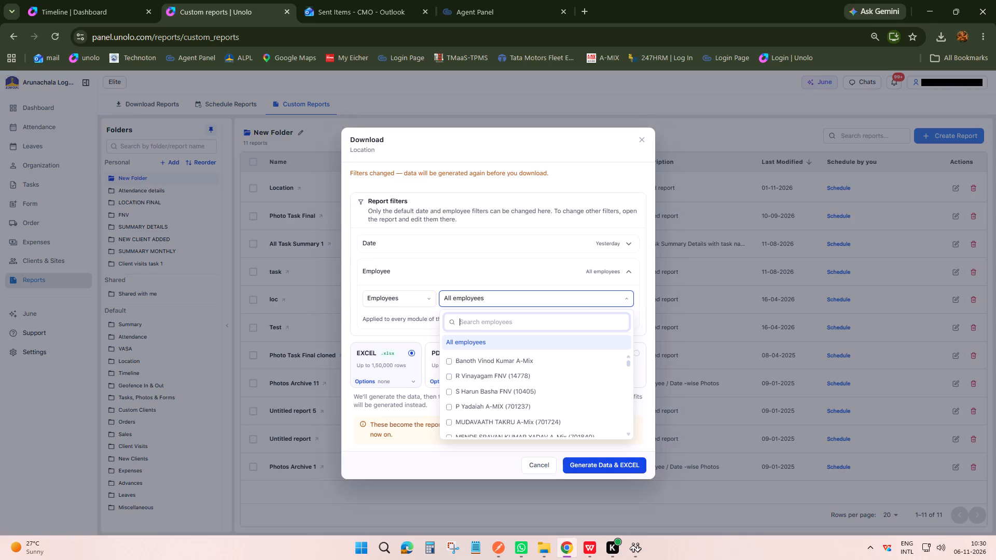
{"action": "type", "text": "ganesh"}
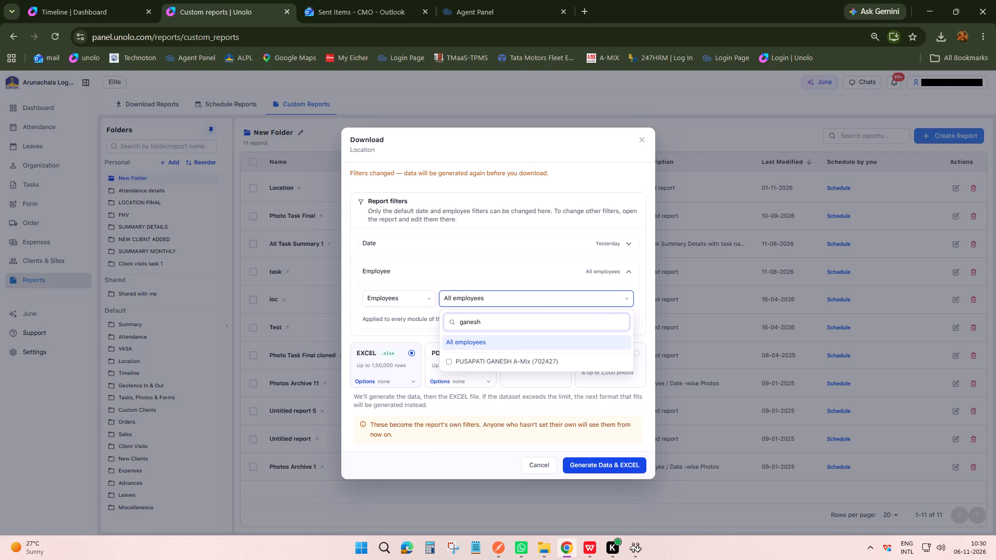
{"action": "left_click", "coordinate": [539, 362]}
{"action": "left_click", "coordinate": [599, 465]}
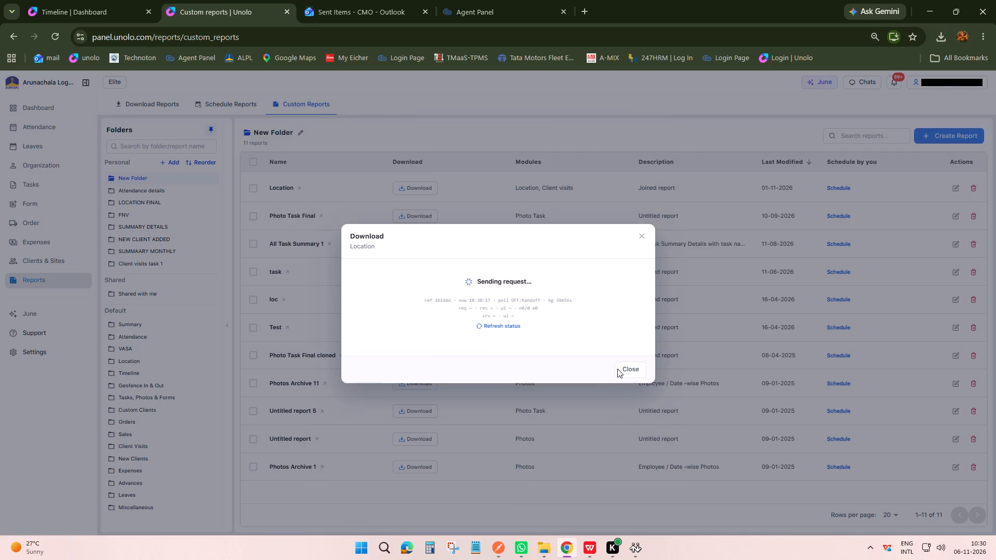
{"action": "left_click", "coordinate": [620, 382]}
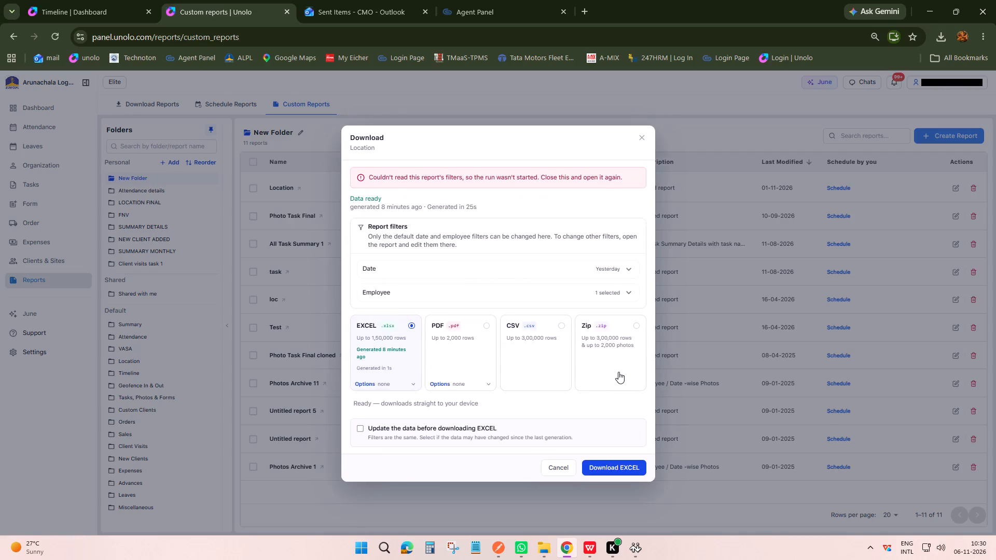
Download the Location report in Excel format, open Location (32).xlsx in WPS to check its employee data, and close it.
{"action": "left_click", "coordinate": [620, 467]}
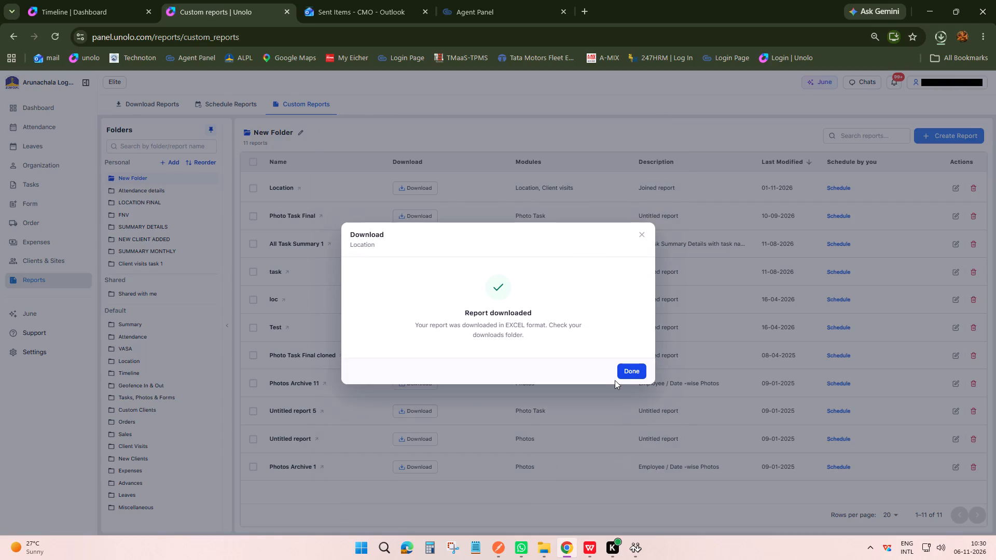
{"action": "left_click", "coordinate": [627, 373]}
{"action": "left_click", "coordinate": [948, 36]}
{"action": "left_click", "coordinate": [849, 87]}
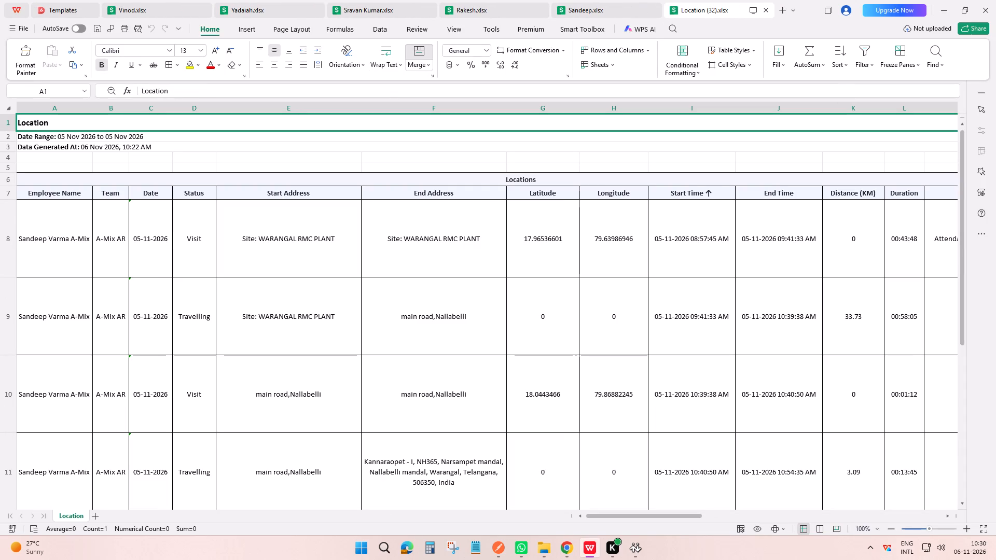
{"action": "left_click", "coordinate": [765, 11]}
Return to Chrome and reopen the download options for the Location report.
{"action": "left_click", "coordinate": [570, 545]}
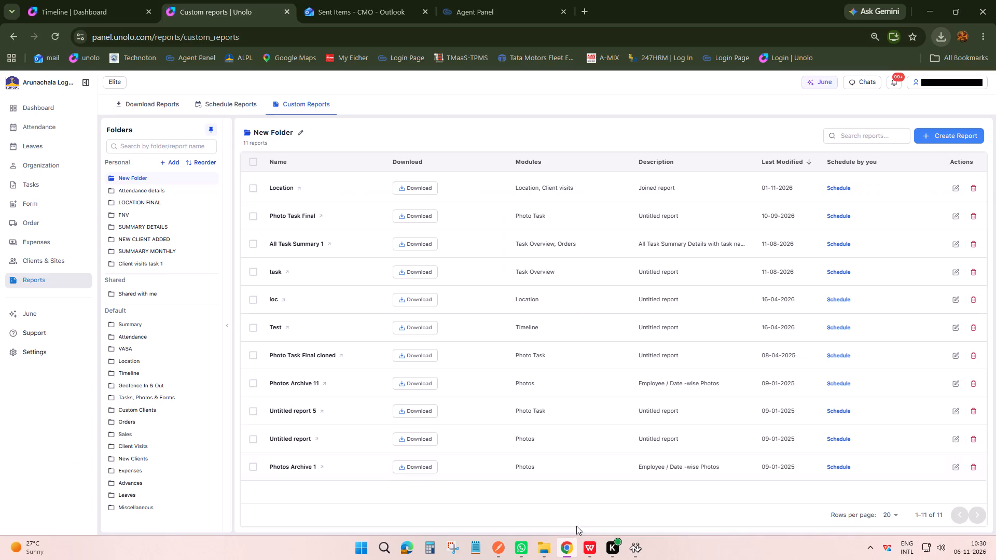
{"action": "left_click", "coordinate": [414, 188]}
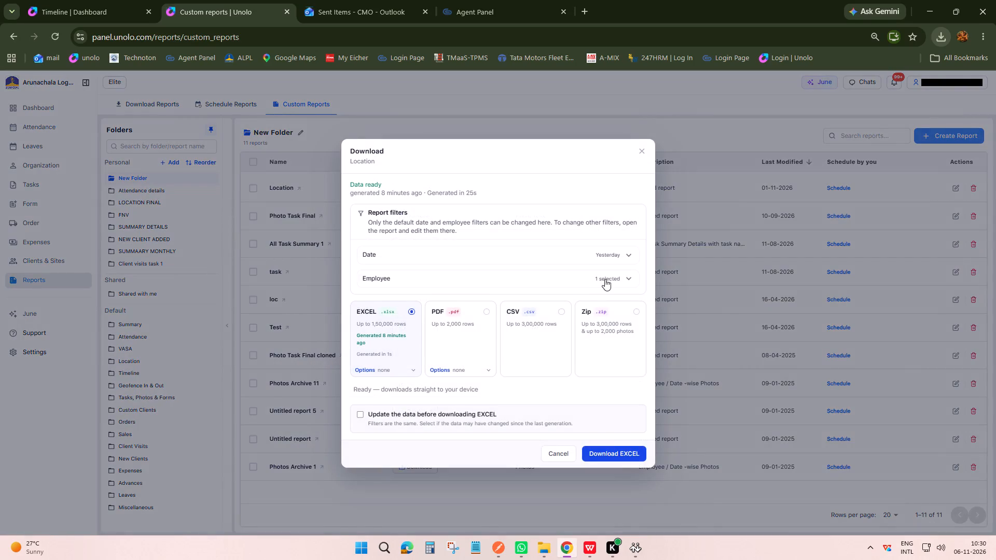
Replace the Location report's employee selection with Ganesh A-Mix only, and generate its data and Excel file.
{"action": "left_click", "coordinate": [606, 277]}
{"action": "left_click", "coordinate": [619, 293]}
{"action": "left_click", "coordinate": [617, 295]}
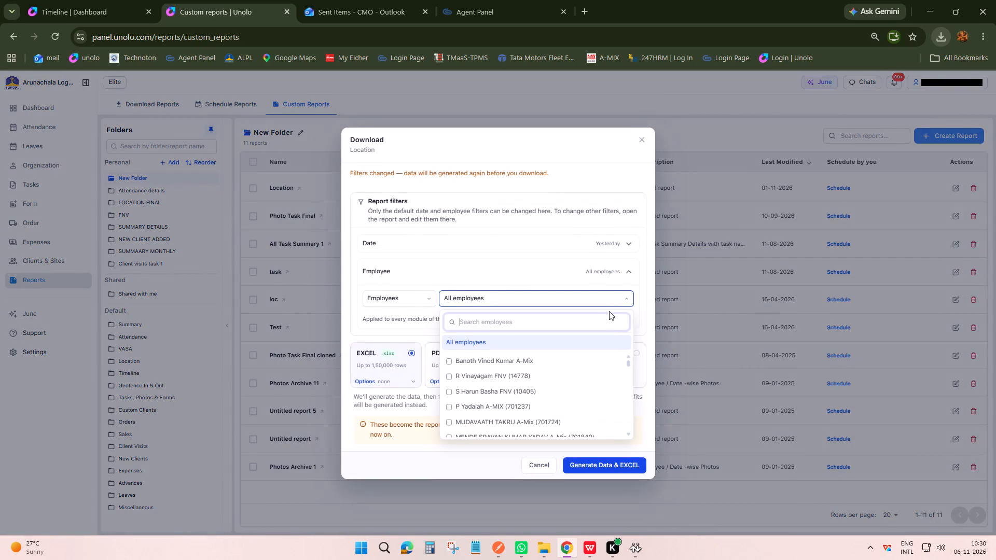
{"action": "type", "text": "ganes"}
{"action": "left_click", "coordinate": [522, 355]}
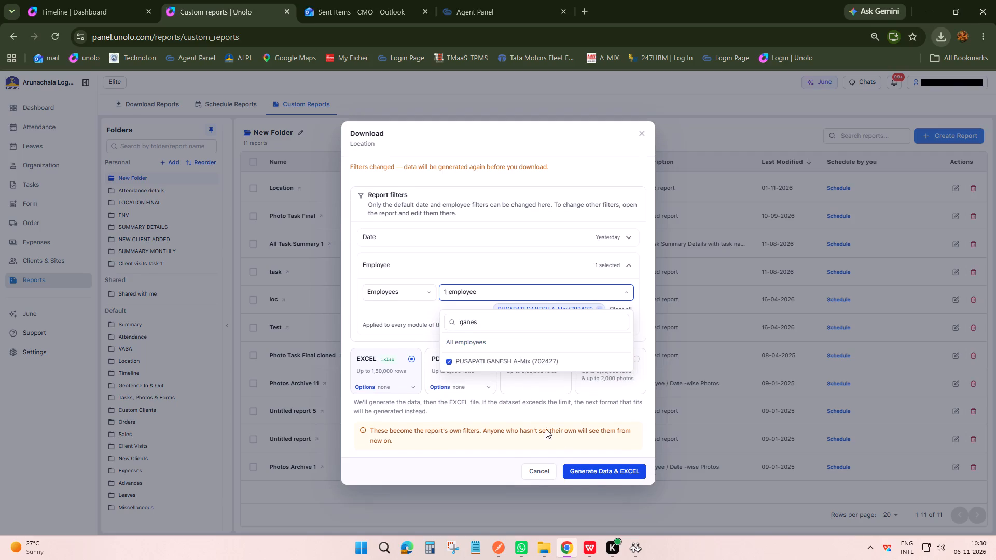
{"action": "left_click", "coordinate": [592, 472]}
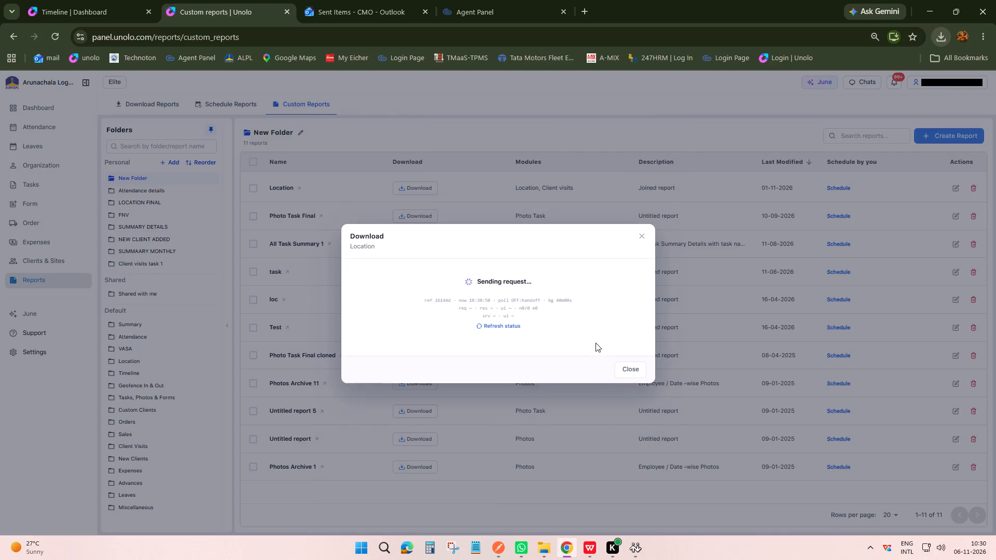
{"action": "left_click", "coordinate": [630, 388]}
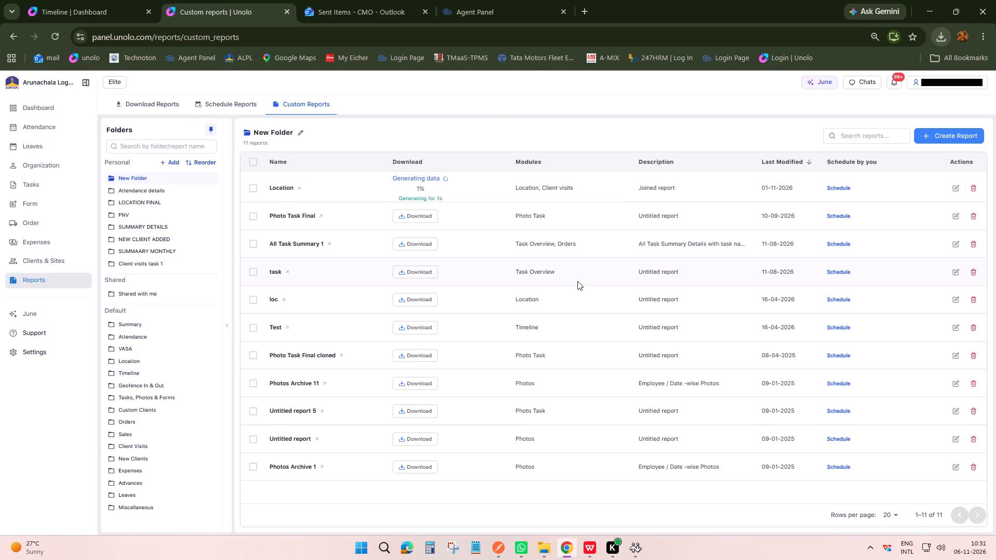
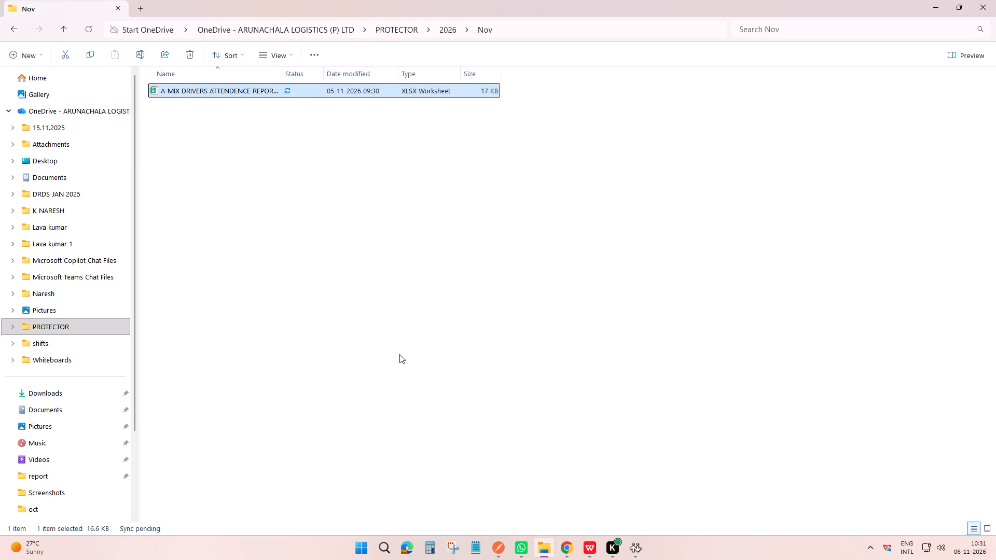
Leave the Nov folder window and review Ganesh's 05-11-2026 route on the map and his timeline entries from the punch-in onwards.
{"action": "left_click", "coordinate": [424, 335]}
{"action": "left_click", "coordinate": [938, 7]}
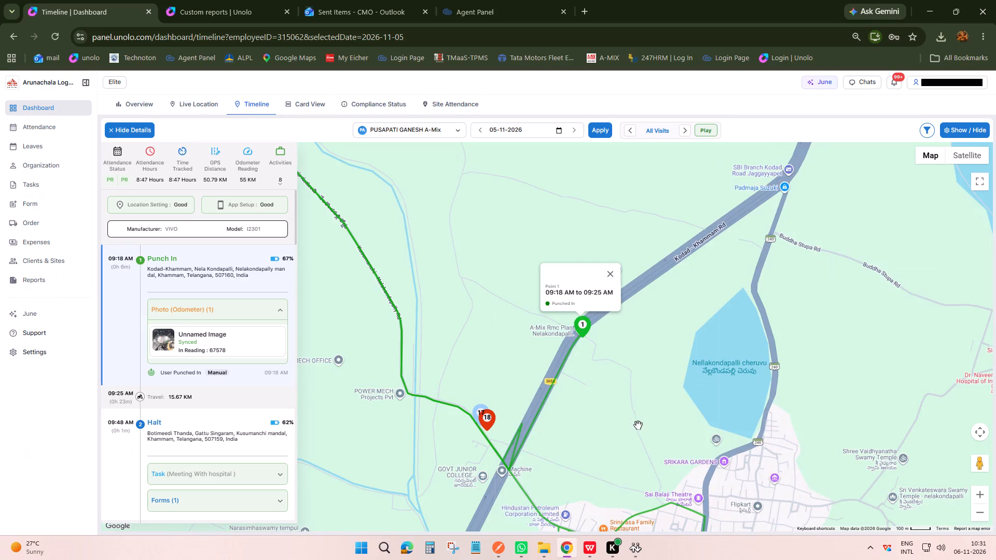
{"action": "left_click_drag", "start_coordinate": [508, 335], "coordinate": [636, 320]}
{"action": "scroll", "coordinate": [636, 320], "scroll_direction": "down", "scroll_amount": 3}
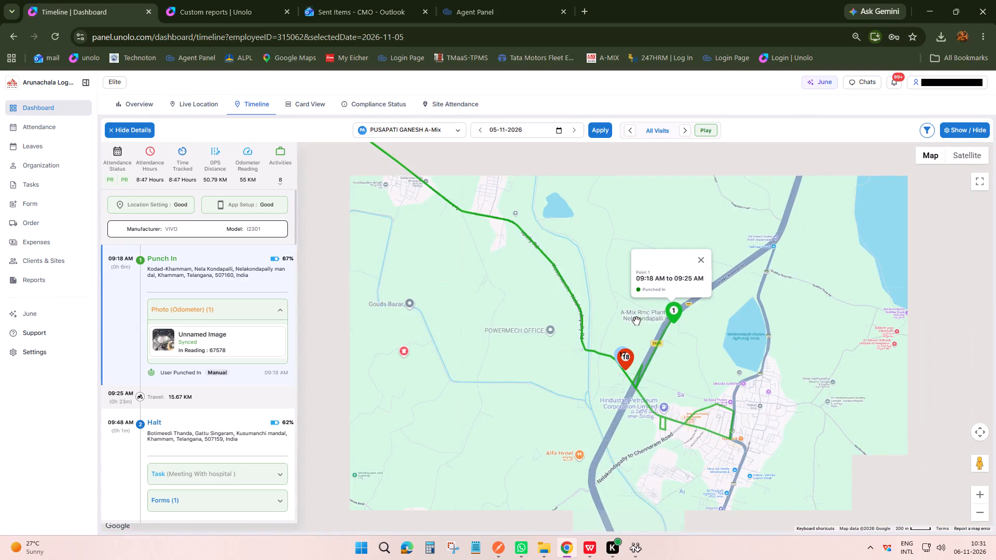
{"action": "left_click", "coordinate": [266, 271]}
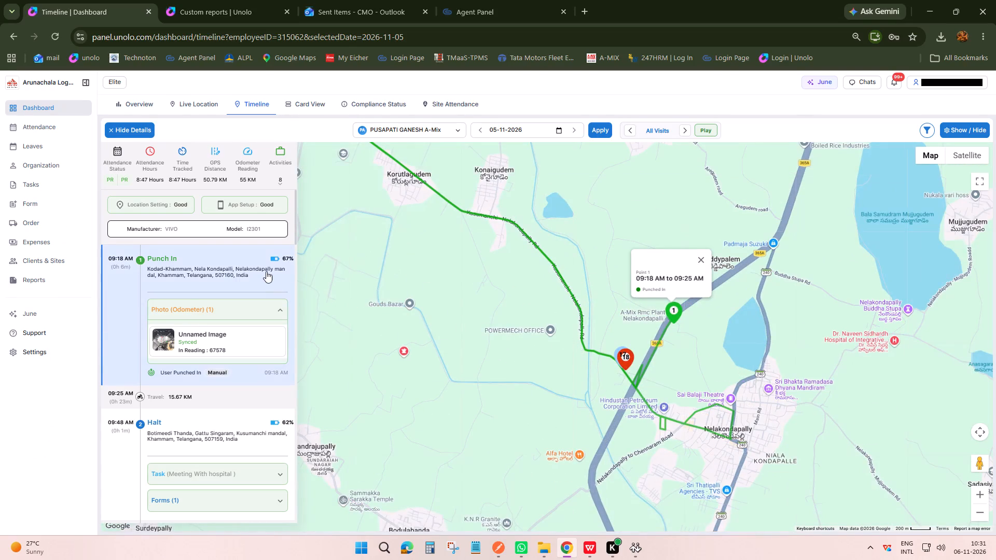
{"action": "scroll", "coordinate": [268, 273], "scroll_direction": "down", "scroll_amount": 18}
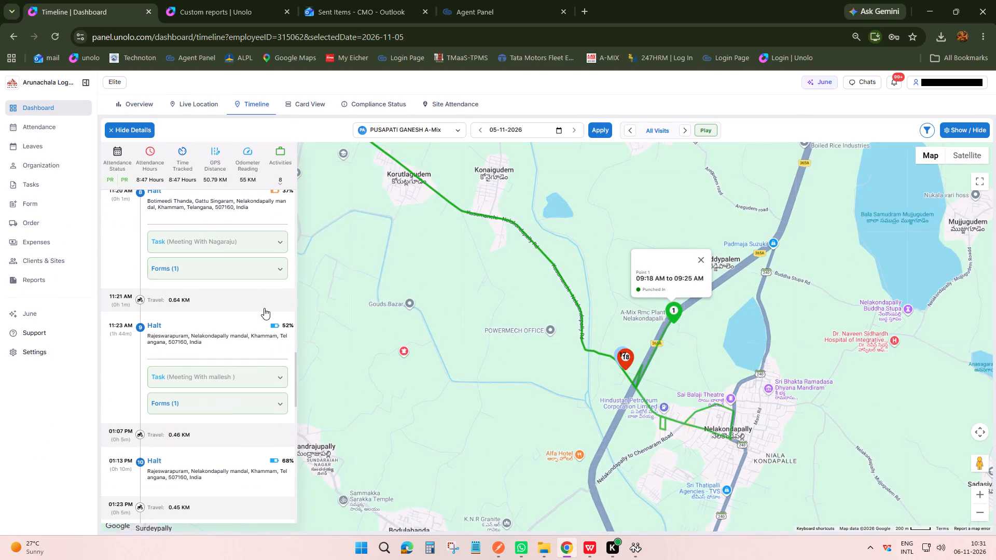
{"action": "scroll", "coordinate": [264, 308], "scroll_direction": "down", "scroll_amount": 9}
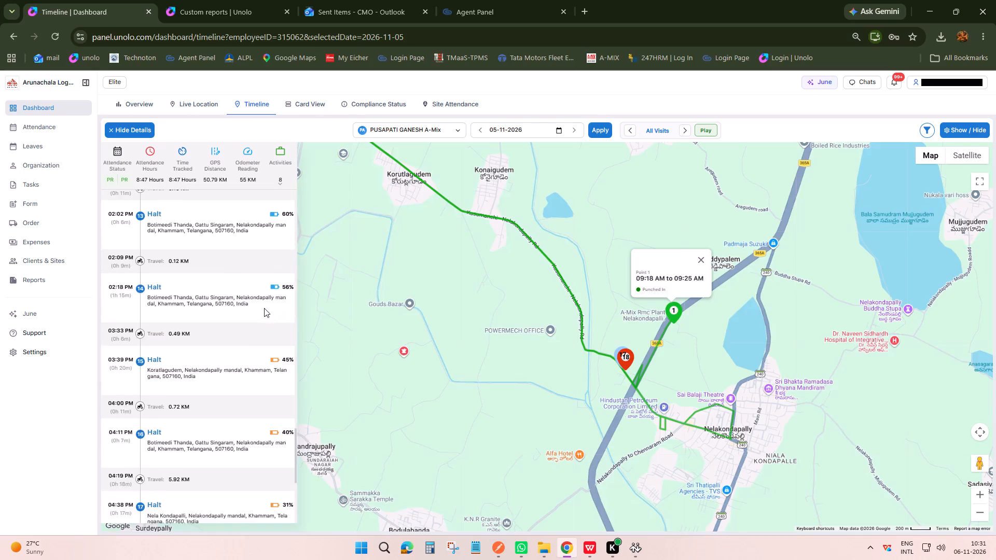
{"action": "scroll", "coordinate": [264, 308], "scroll_direction": "down", "scroll_amount": 8}
Return to the custom reports list to check the Location report's generation progress.
{"action": "left_click", "coordinate": [270, 0]}
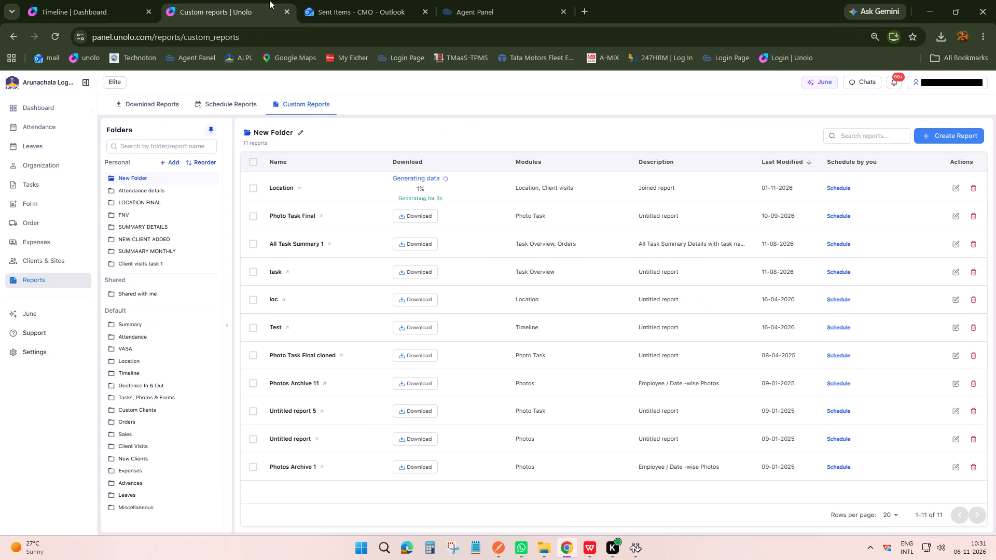
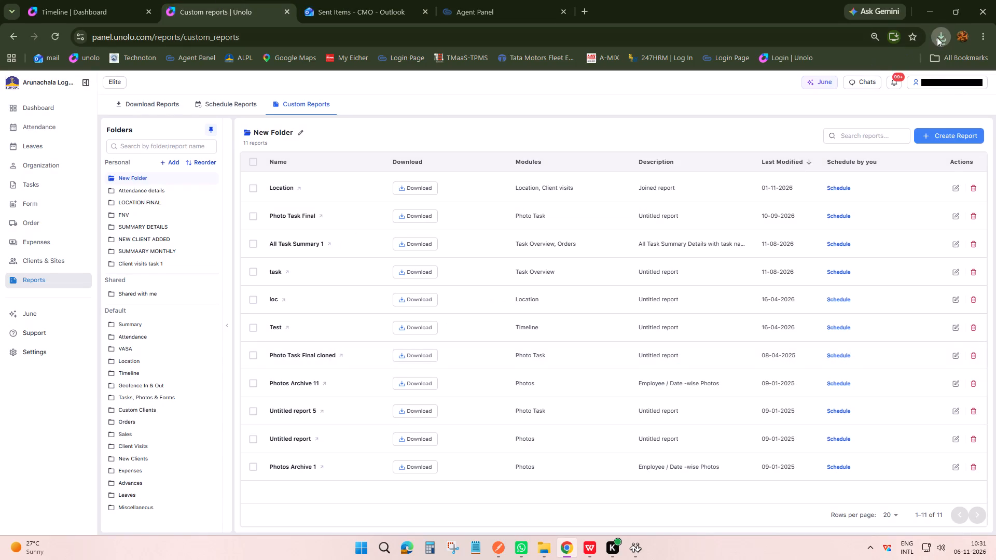
Open the newly downloaded Location (33).xlsx in WPS Office.
{"action": "left_click", "coordinate": [819, 95]}
{"action": "left_click", "coordinate": [819, 95]}
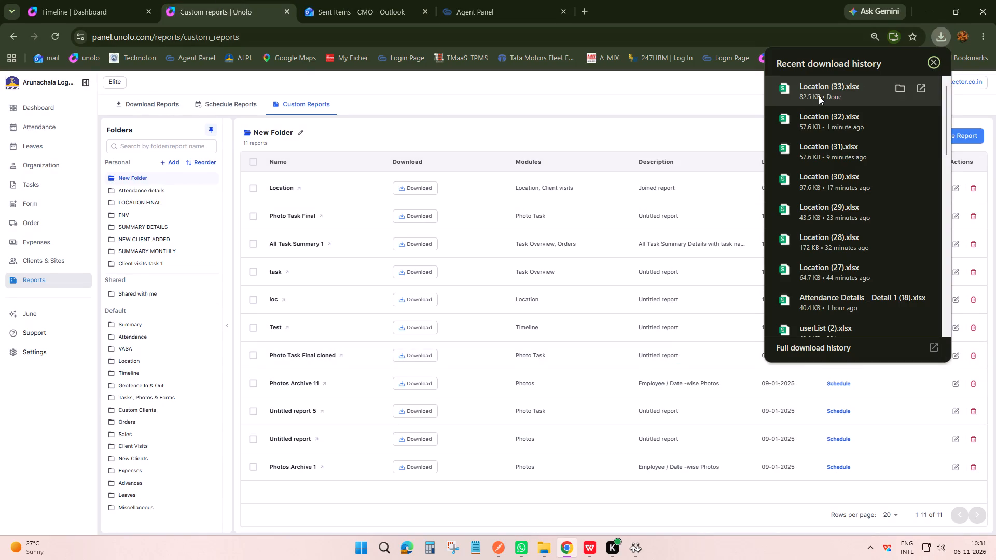
{"action": "scroll", "coordinate": [513, 345], "scroll_direction": "up", "scroll_amount": 3}
{"action": "left_click", "coordinate": [523, 294]}
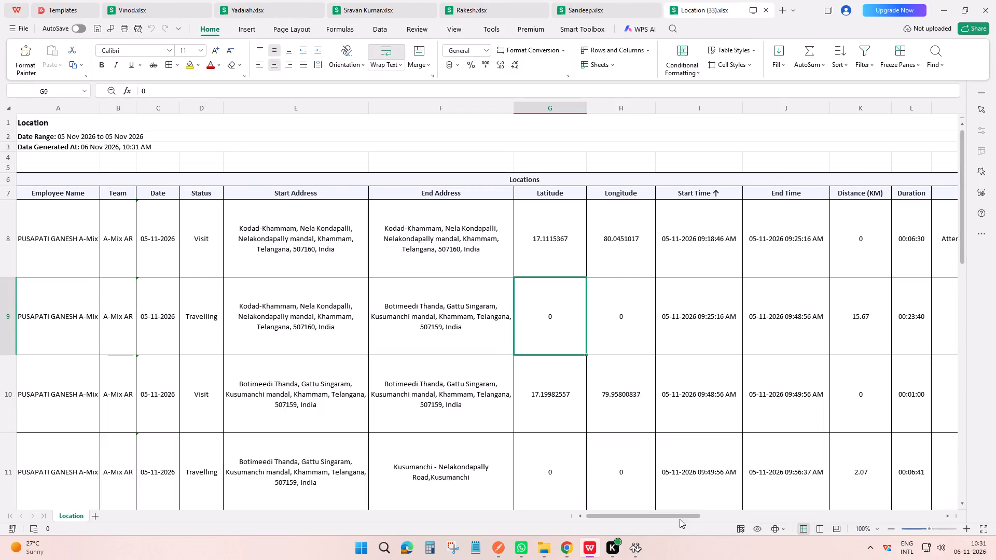
Delete the Add Form column AH at the end of the Client visits report in the Location sheet.
{"action": "left_click_drag", "start_coordinate": [673, 520], "coordinate": [984, 486]}
{"action": "left_click", "coordinate": [924, 109]}
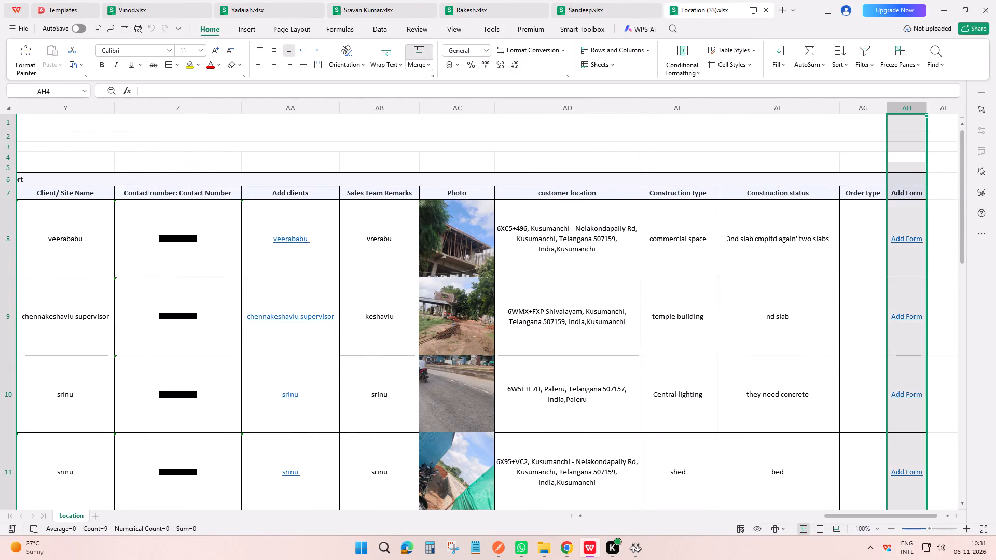
{"action": "key", "text": "ctrl+minus"}
Examine the columns around the boundary between the Locations data and the Client visits report, from Start Time to Task Address.
{"action": "double_click", "coordinate": [820, 513]}
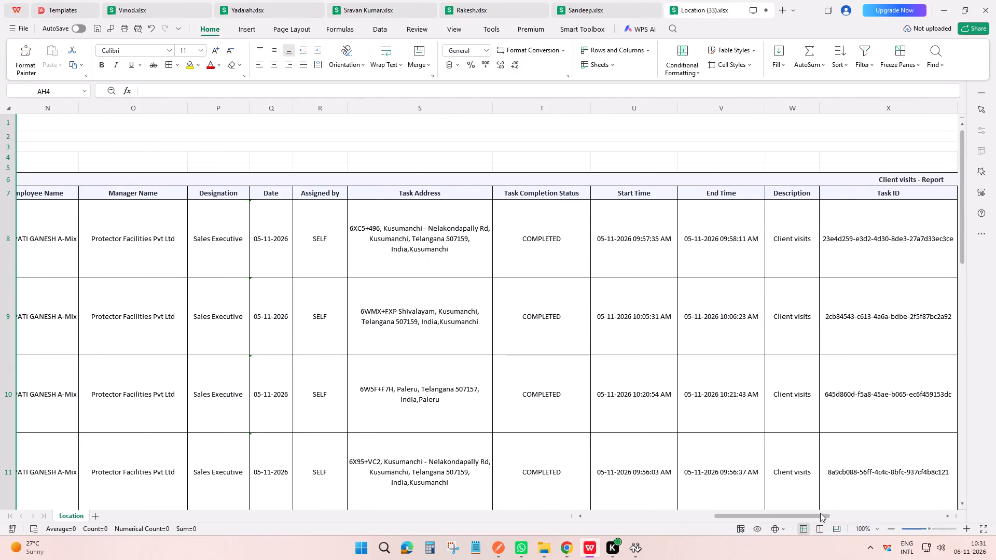
{"action": "left_click_drag", "start_coordinate": [816, 513], "coordinate": [766, 515]}
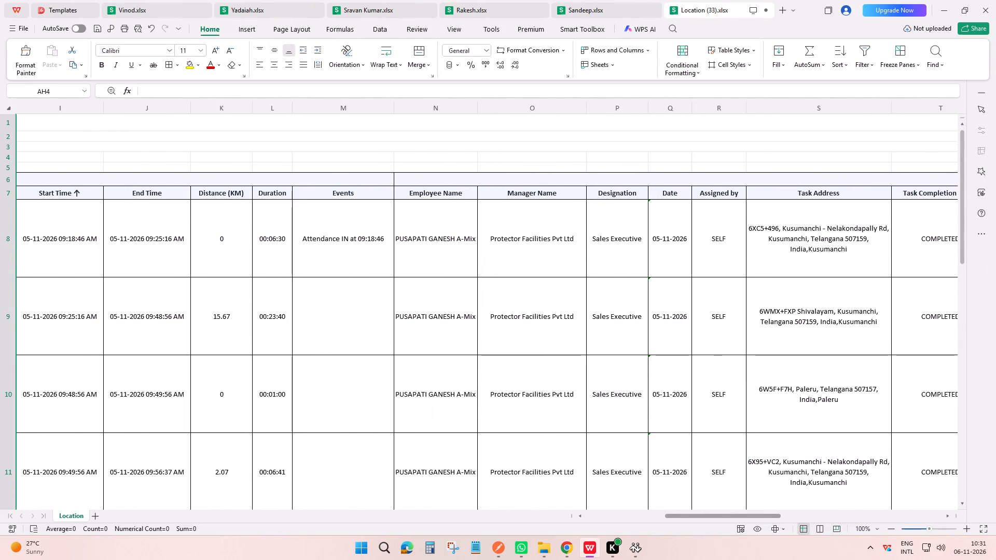
Delete columns N to R, covering Employee Name, Manager Name, Designation, Date and Assigned by, from the Location sheet.
{"action": "left_click_drag", "start_coordinate": [448, 109], "coordinate": [720, 126]}
{"action": "key", "text": "ctrl+minus"}
Embed all the floating site pictures in the Photo column into their cells.
{"action": "left_click_drag", "start_coordinate": [755, 514], "coordinate": [853, 506]}
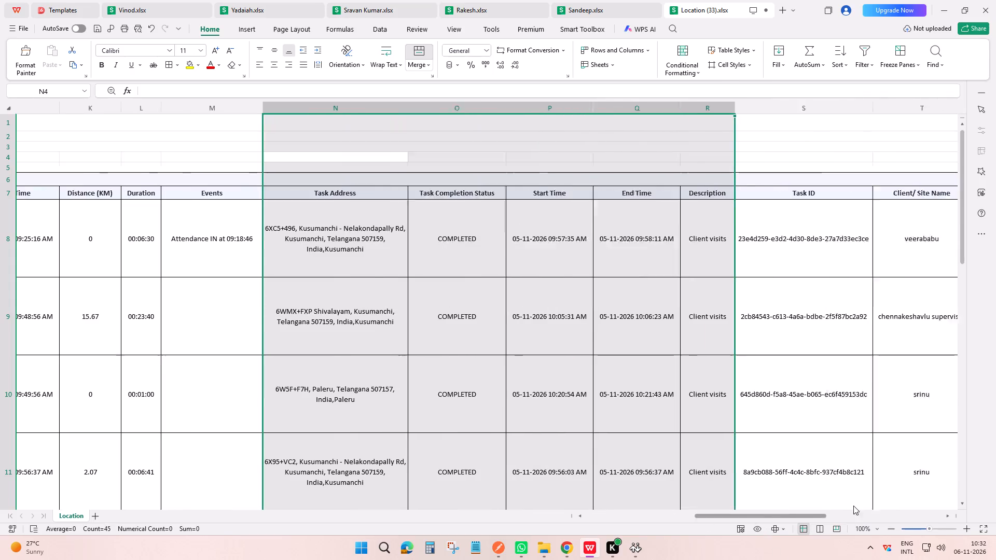
{"action": "left_click_drag", "start_coordinate": [853, 506], "coordinate": [935, 498]}
{"action": "right_click", "coordinate": [518, 237]}
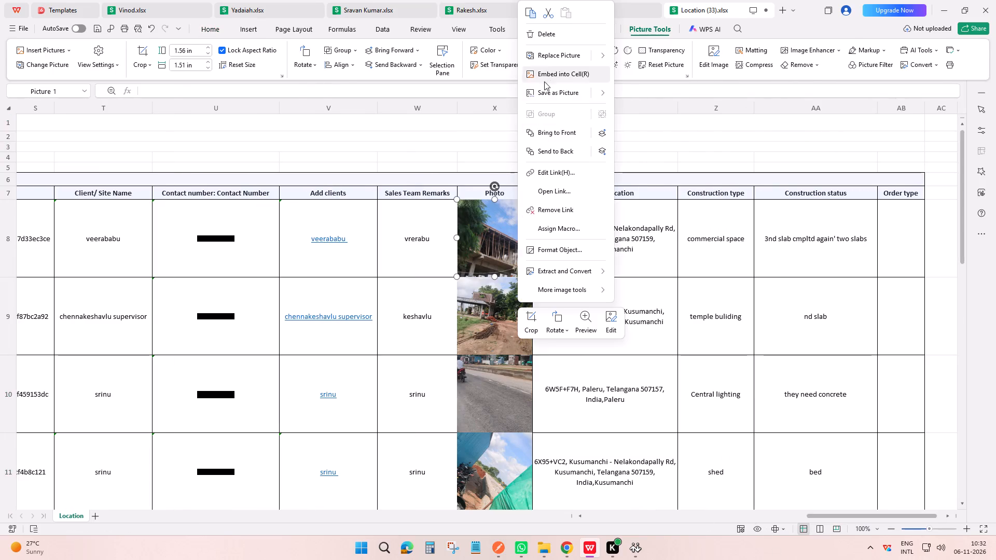
{"action": "left_click", "coordinate": [545, 80]}
{"action": "right_click", "coordinate": [490, 237]}
{"action": "left_click", "coordinate": [544, 90]}
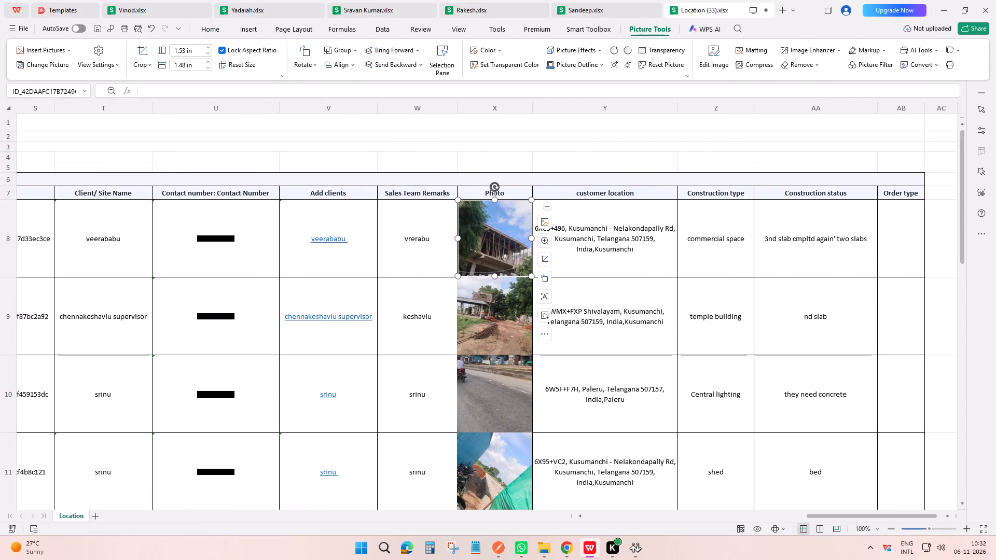
{"action": "left_click", "coordinate": [571, 221]}
{"action": "left_click", "coordinate": [648, 253]}
{"action": "scroll", "coordinate": [613, 321], "scroll_direction": "down", "scroll_amount": 4}
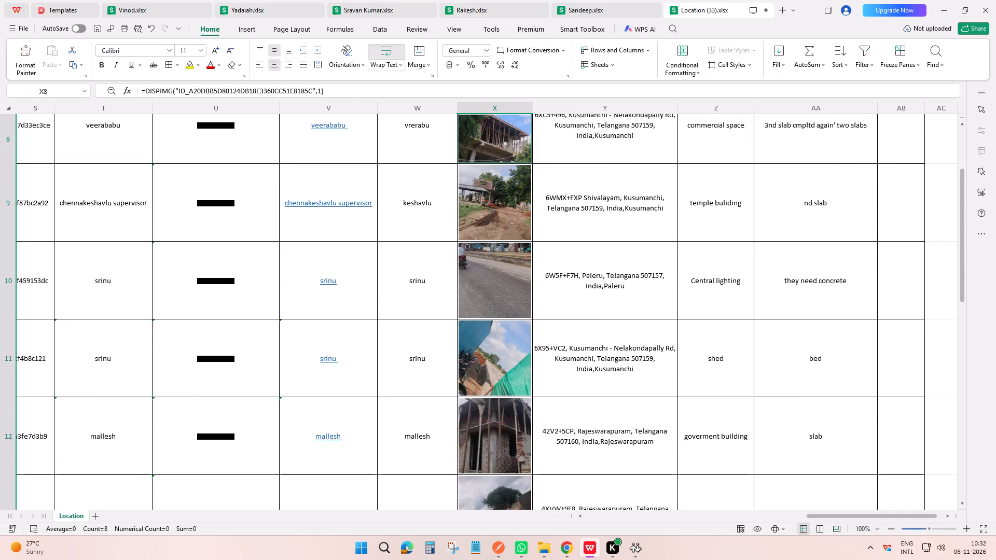
{"action": "scroll", "coordinate": [610, 325], "scroll_direction": "down", "scroll_amount": 1}
{"action": "scroll", "coordinate": [610, 325], "scroll_direction": "up", "scroll_amount": 4}
Copy the whole Location sheet into a new blank spreadsheet, keeping the source column widths.
{"action": "left_click_drag", "start_coordinate": [835, 514], "coordinate": [748, 519]}
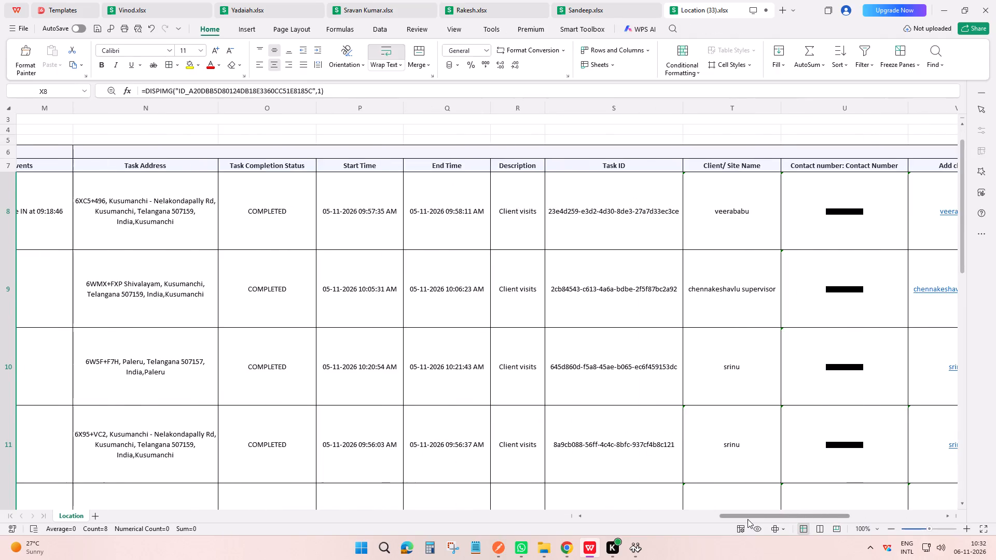
{"action": "left_click_drag", "start_coordinate": [748, 519], "coordinate": [395, 531]}
{"action": "scroll", "coordinate": [82, 236], "scroll_direction": "up", "scroll_amount": 3}
{"action": "left_click", "coordinate": [11, 105]}
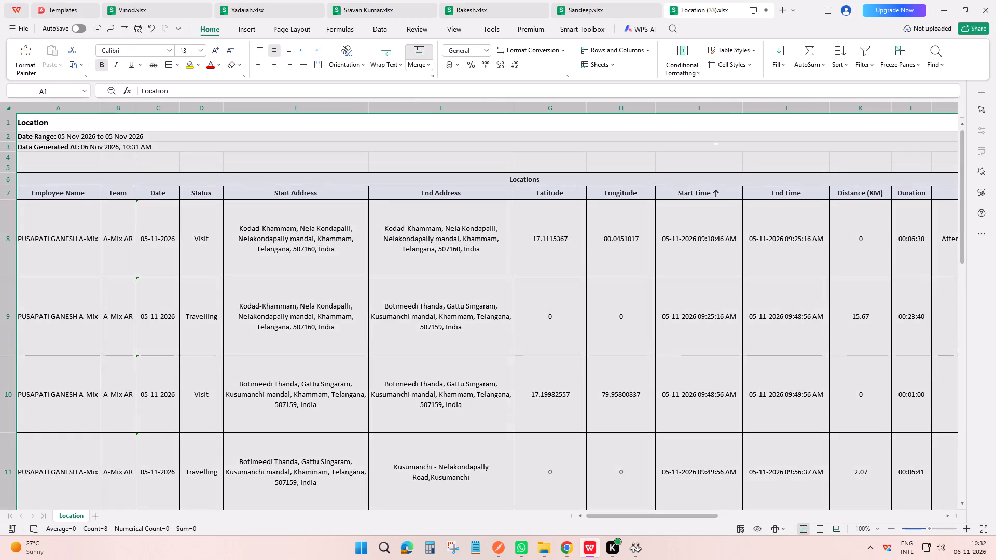
{"action": "key", "text": "ctrl+c"}
{"action": "left_click", "coordinate": [792, 11]}
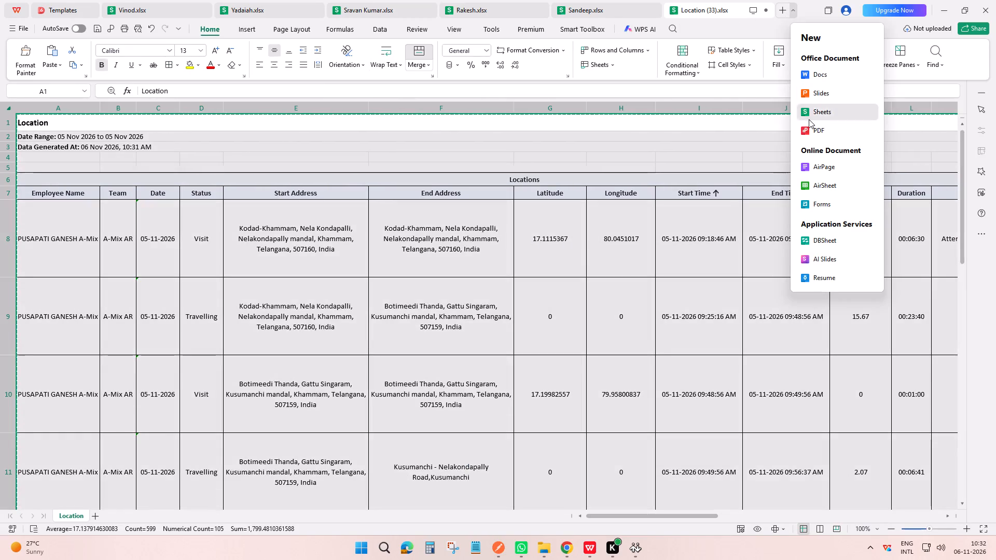
{"action": "left_click", "coordinate": [809, 119]}
{"action": "key", "text": "ctrl+v"}
{"action": "left_click", "coordinate": [950, 122]}
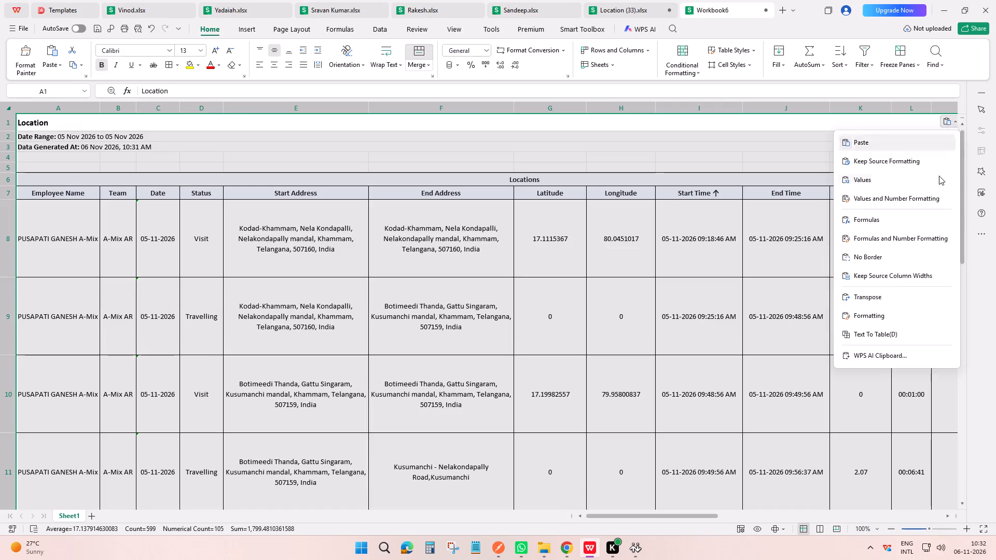
{"action": "left_click", "coordinate": [891, 278]}
{"action": "left_click", "coordinate": [724, 247]}
In the new workbook, clear the task data block starting at N8, from Task Address across through the photo and construction columns.
{"action": "scroll", "coordinate": [726, 157], "scroll_direction": "up", "scroll_amount": 8}
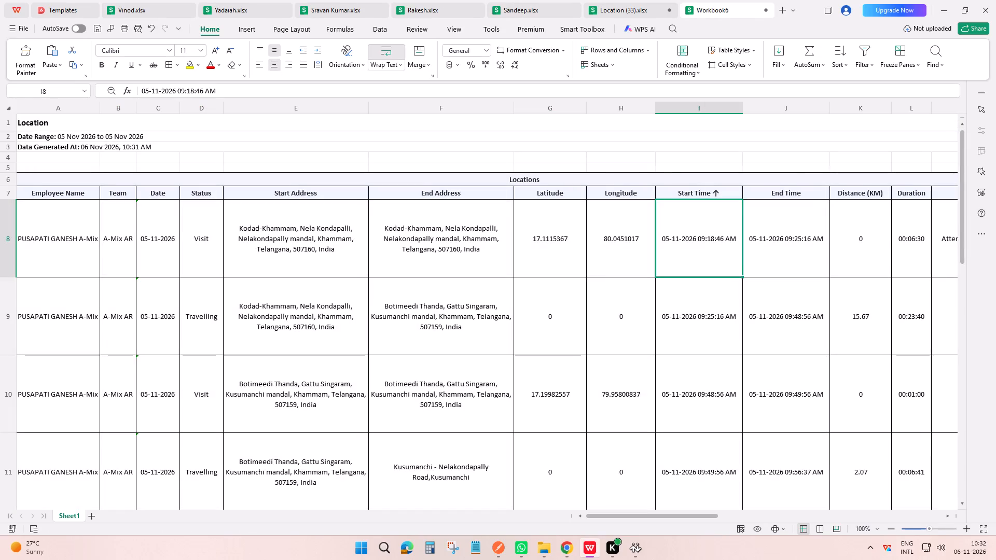
{"action": "left_click_drag", "start_coordinate": [652, 512], "coordinate": [890, 511]}
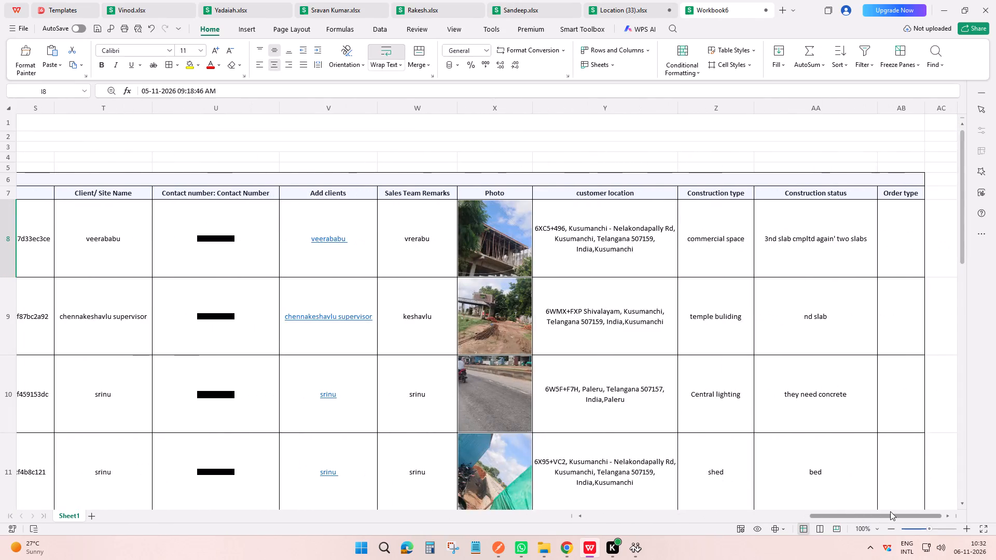
{"action": "left_click_drag", "start_coordinate": [890, 511], "coordinate": [828, 517]}
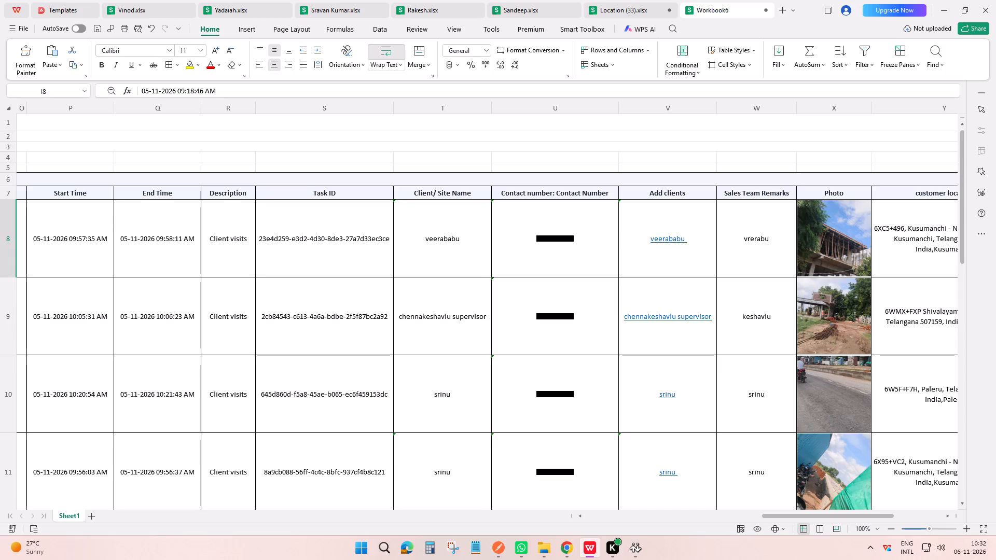
{"action": "scroll", "coordinate": [790, 443], "scroll_direction": "up", "scroll_amount": 1}
{"action": "left_click_drag", "start_coordinate": [772, 518], "coordinate": [714, 514]}
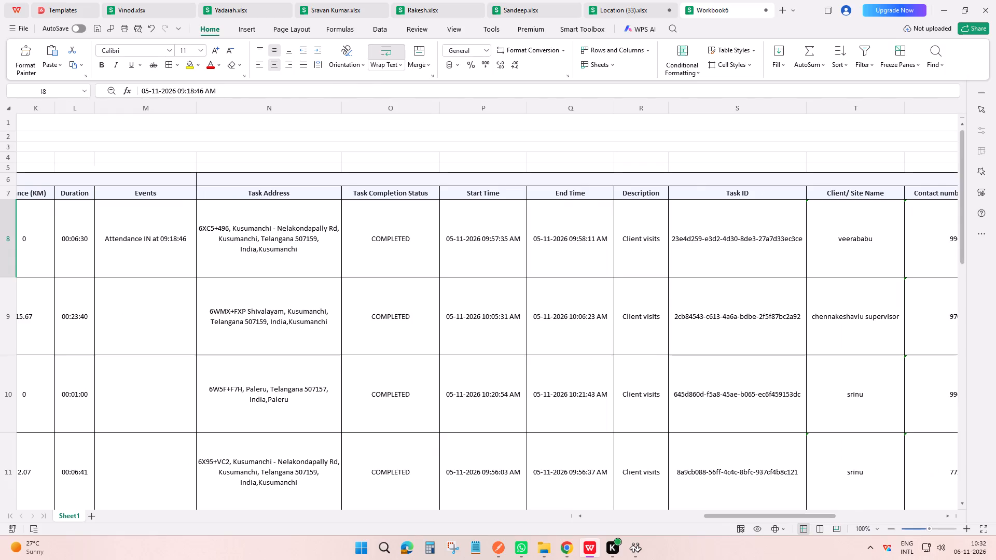
{"action": "left_click", "coordinate": [281, 240]}
{"action": "key", "text": "ctrl+shift+Down"}
{"action": "key", "text": "ctrl+shift+Right"}
{"action": "key", "text": "Delete"}
{"action": "scroll", "coordinate": [397, 367], "scroll_direction": "up", "scroll_amount": 4}
{"action": "left_click", "coordinate": [525, 241]}
Switch to the Chrome timeline for 05-11-2026 and examine the punch-in odometer photo and the 09:48 AM halt's task details.
{"action": "left_click", "coordinate": [561, 546]}
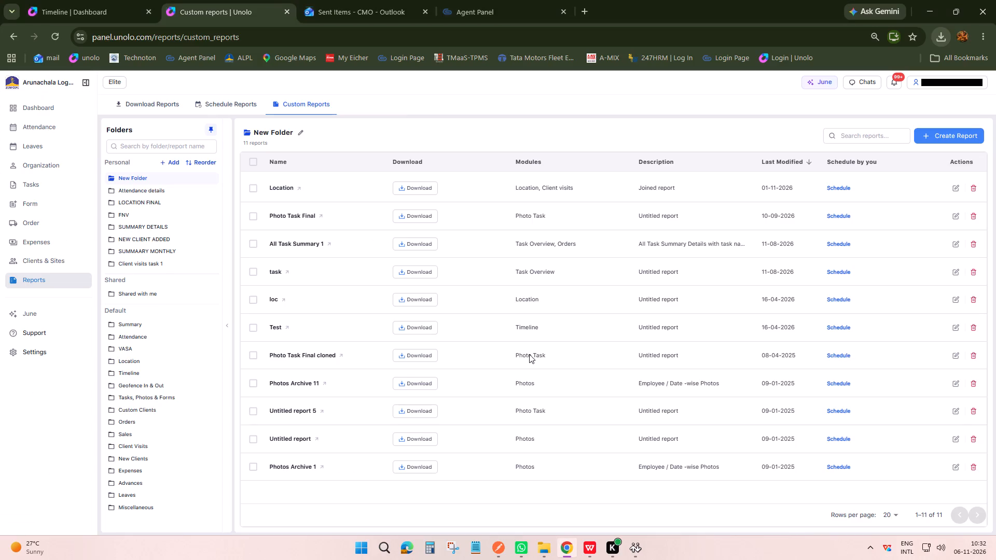
{"action": "scroll", "coordinate": [410, 218], "scroll_direction": "up", "scroll_amount": 3}
{"action": "left_click", "coordinate": [92, 0]}
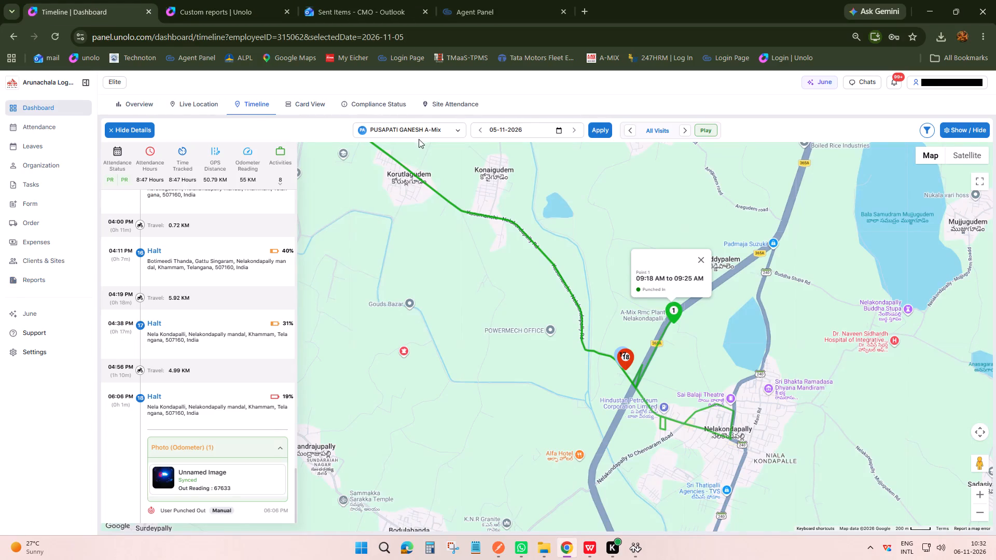
{"action": "scroll", "coordinate": [253, 241], "scroll_direction": "up", "scroll_amount": 16}
{"action": "scroll", "coordinate": [253, 241], "scroll_direction": "down", "scroll_amount": 1}
{"action": "scroll", "coordinate": [253, 241], "scroll_direction": "up", "scroll_amount": 6}
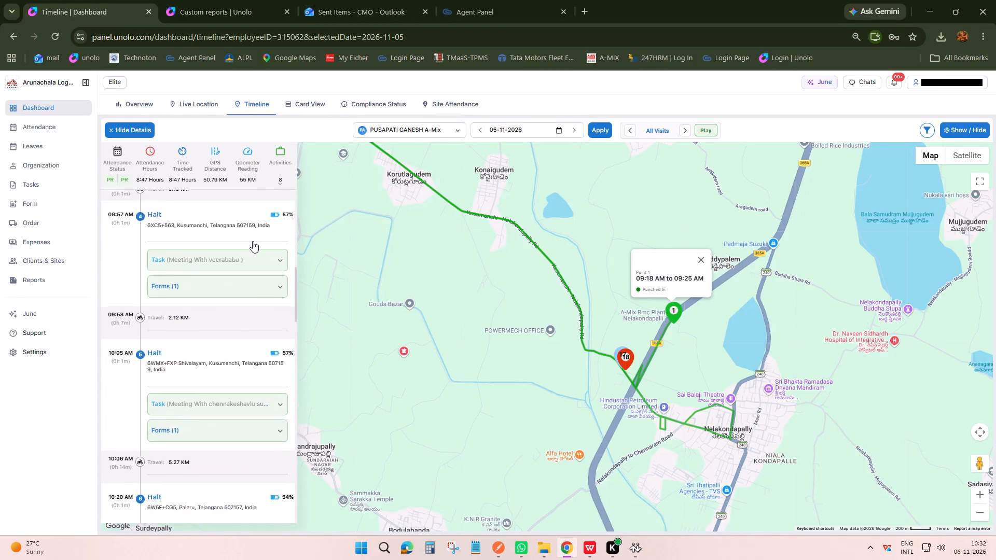
{"action": "scroll", "coordinate": [253, 241], "scroll_direction": "up", "scroll_amount": 9}
{"action": "left_click", "coordinate": [239, 278]}
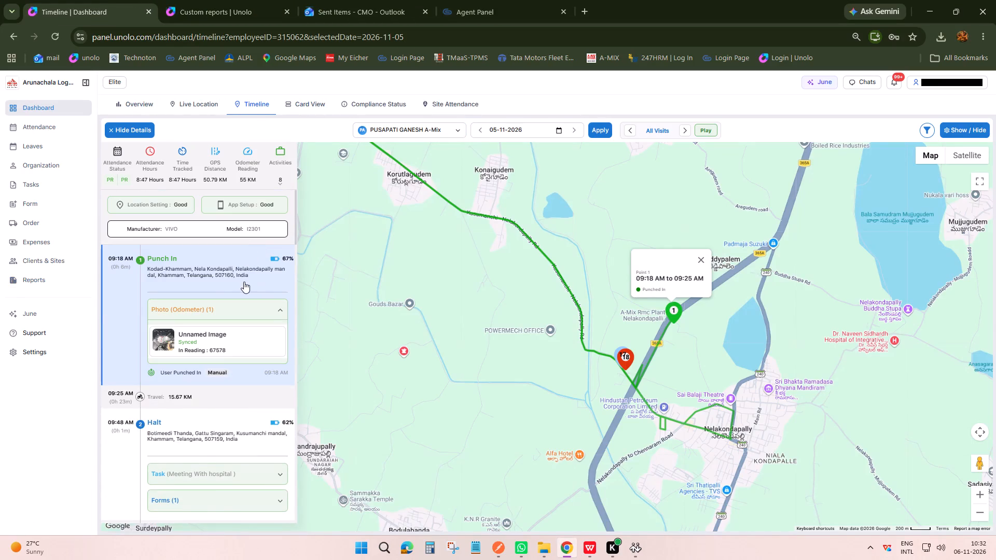
{"action": "scroll", "coordinate": [244, 282], "scroll_direction": "down", "scroll_amount": 1}
{"action": "left_click", "coordinate": [161, 282]}
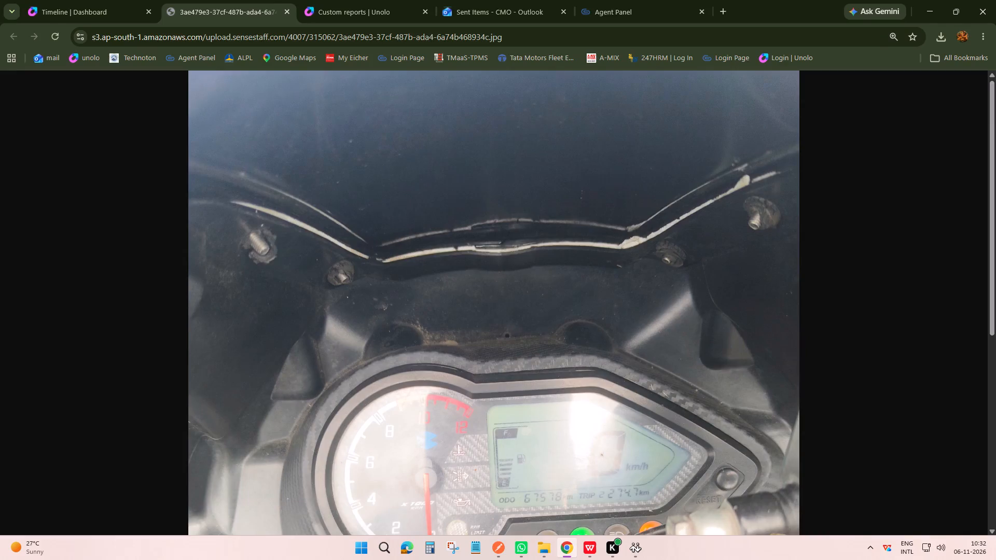
{"action": "key", "text": "ctrl+w"}
{"action": "scroll", "coordinate": [220, 303], "scroll_direction": "down", "scroll_amount": 3}
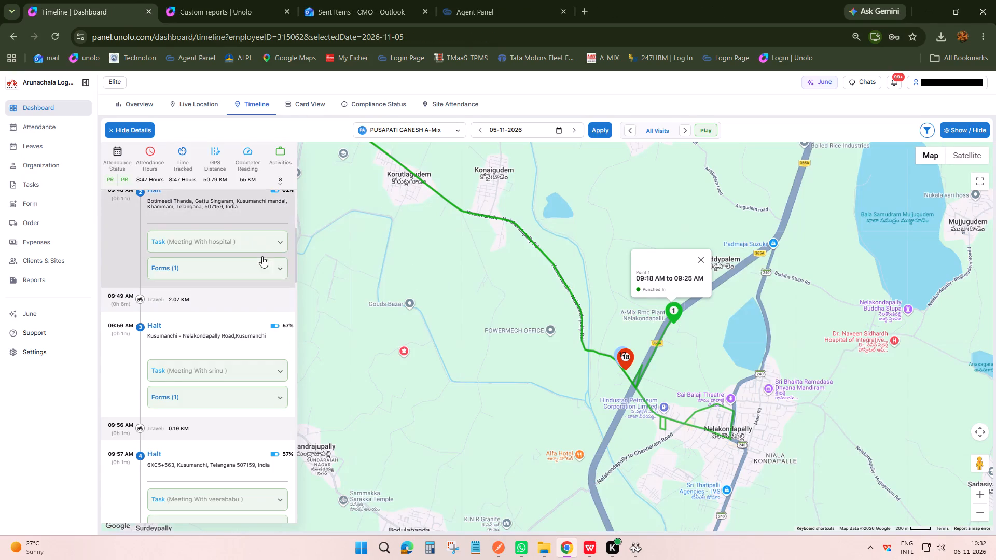
{"action": "left_click", "coordinate": [266, 245]}
{"action": "scroll", "coordinate": [250, 300], "scroll_direction": "down", "scroll_amount": 1}
{"action": "scroll", "coordinate": [250, 300], "scroll_direction": "up", "scroll_amount": 1}
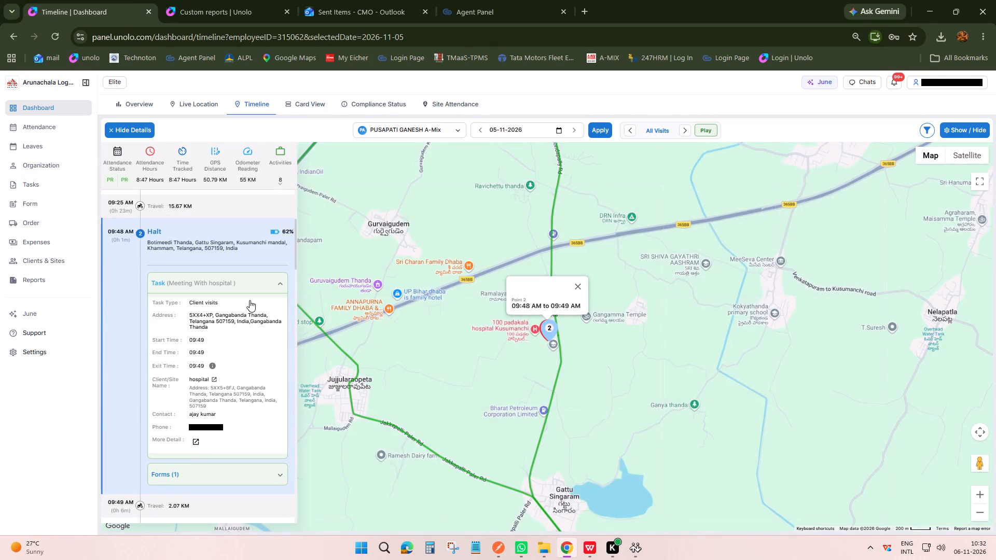
Switch back to WPS Office and copy the hospital visit's task details, N15 to AA15, from the Location (33) workbook.
{"action": "left_click", "coordinate": [578, 555]}
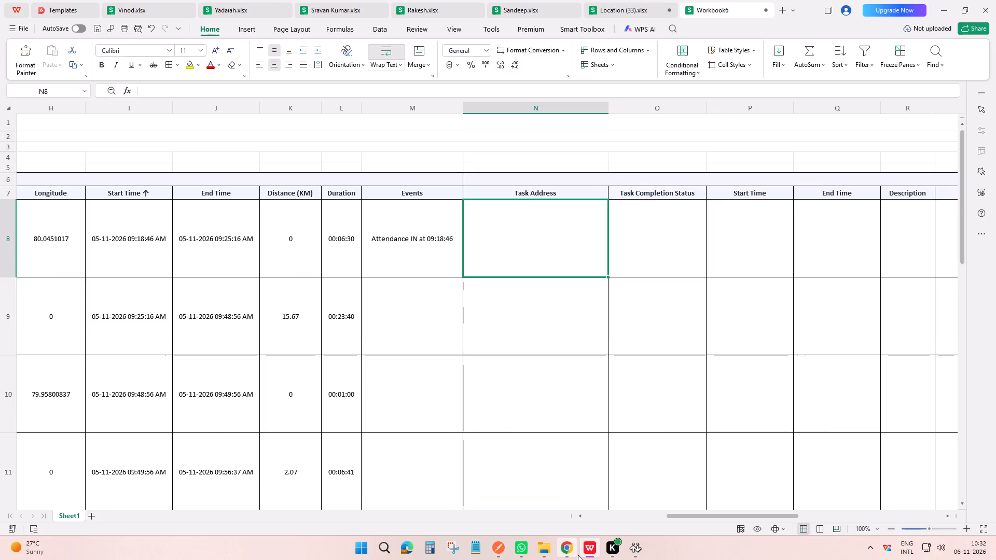
{"action": "left_click", "coordinate": [618, 0]}
{"action": "scroll", "coordinate": [529, 220], "scroll_direction": "up", "scroll_amount": 2}
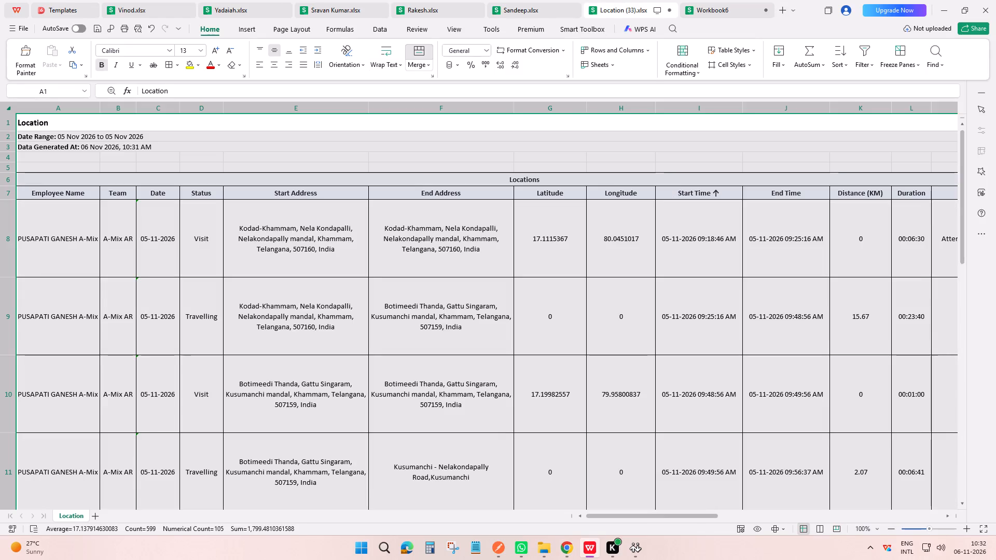
{"action": "left_click_drag", "start_coordinate": [708, 512], "coordinate": [812, 505]}
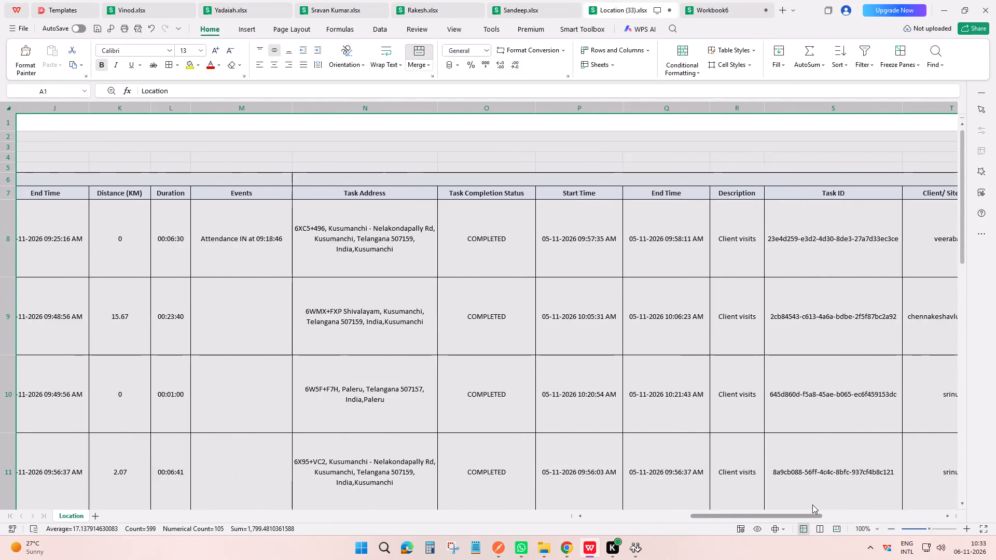
{"action": "left_click_drag", "start_coordinate": [812, 505], "coordinate": [874, 494]}
{"action": "scroll", "coordinate": [468, 283], "scroll_direction": "down", "scroll_amount": 2}
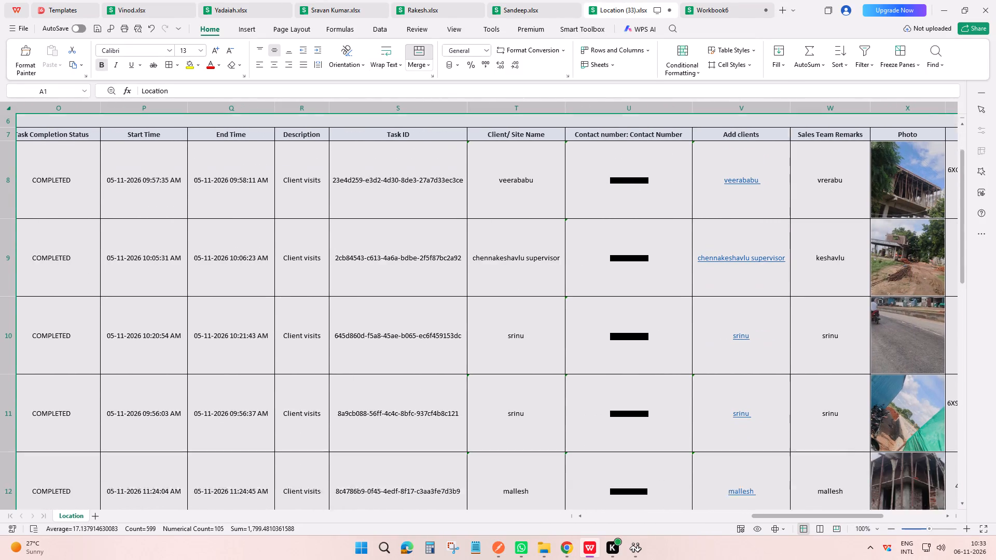
{"action": "scroll", "coordinate": [485, 289], "scroll_direction": "down", "scroll_amount": 5}
{"action": "key", "text": "alt+Tab"}
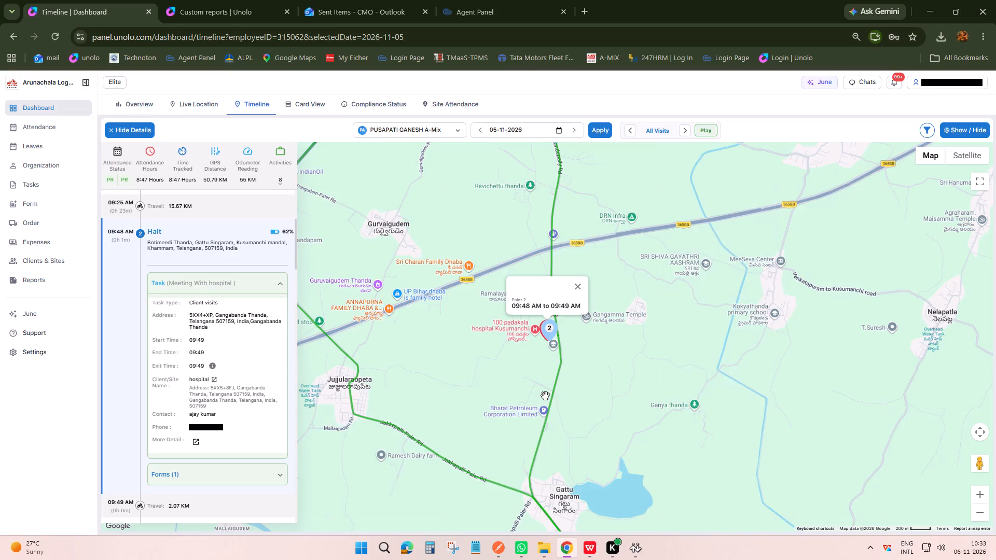
{"action": "key", "text": "alt+Tab"}
{"action": "scroll", "coordinate": [549, 377], "scroll_direction": "down", "scroll_amount": 7}
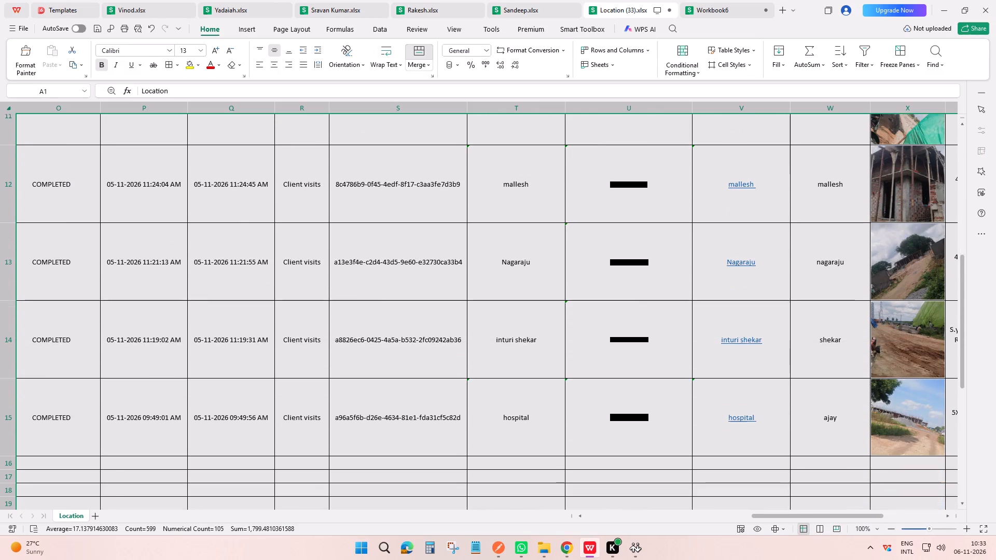
{"action": "left_click", "coordinate": [549, 377]}
{"action": "key", "text": "Left"}
{"action": "key", "text": "Left"}
{"action": "key", "text": "Left"}
{"action": "key", "text": "Left"}
{"action": "key", "text": "Left"}
{"action": "key", "text": "Left"}
{"action": "key", "text": "Left"}
{"action": "key", "text": "Left"}
{"action": "key", "text": "Left"}
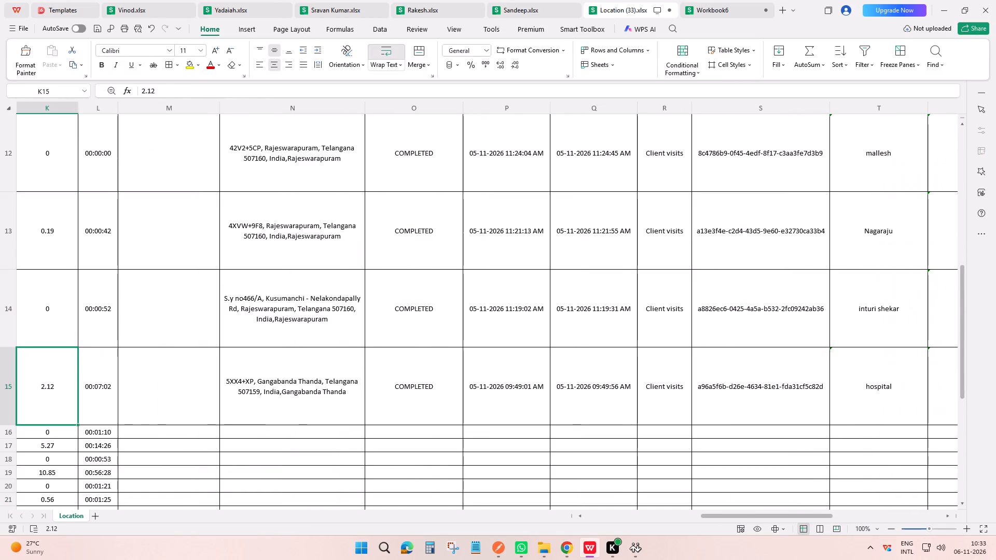
{"action": "key", "text": "Right"}
{"action": "key", "text": "Right"}
{"action": "key", "text": "Right"}
{"action": "key", "text": "ctrl+shift+Right"}
{"action": "key", "text": "ctrl+c"}
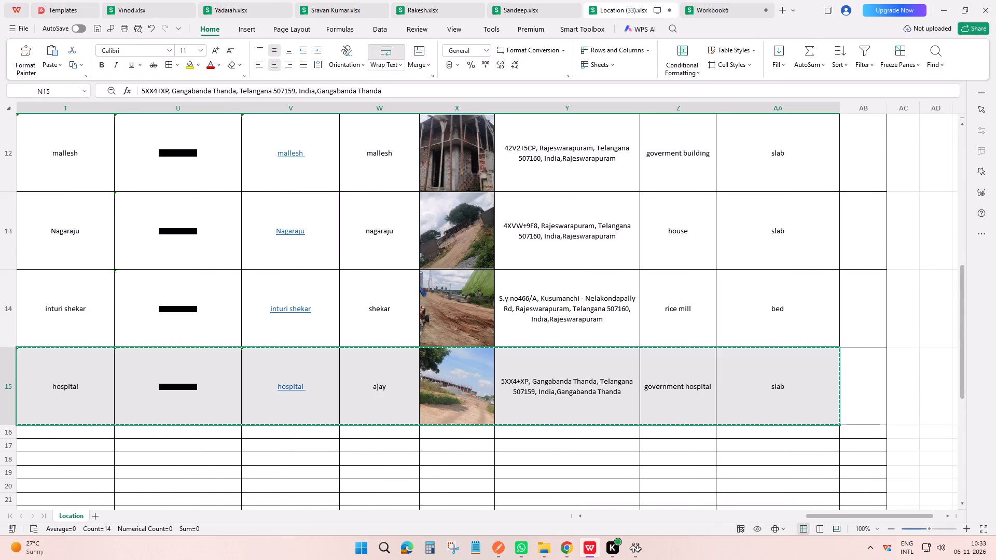
Paste the hospital visit's details into the new workbook at N10, in the row of the 09:48:56 AM halt.
{"action": "left_click", "coordinate": [720, 8]}
{"action": "scroll", "coordinate": [532, 295], "scroll_direction": "down", "scroll_amount": 1}
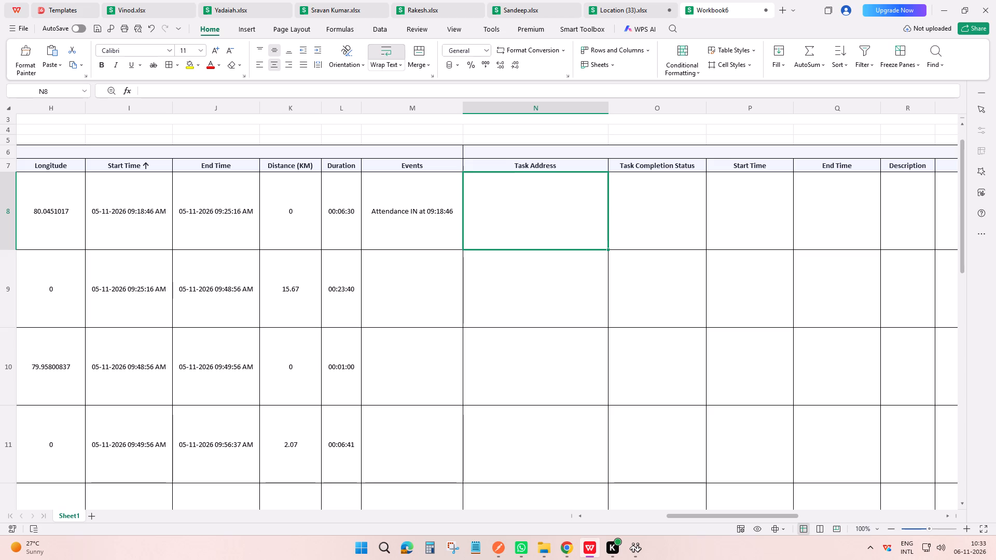
{"action": "left_click", "coordinate": [549, 204]}
{"action": "left_click", "coordinate": [717, 225]}
{"action": "left_click", "coordinate": [588, 219]}
{"action": "scroll", "coordinate": [297, 313], "scroll_direction": "down", "scroll_amount": 4}
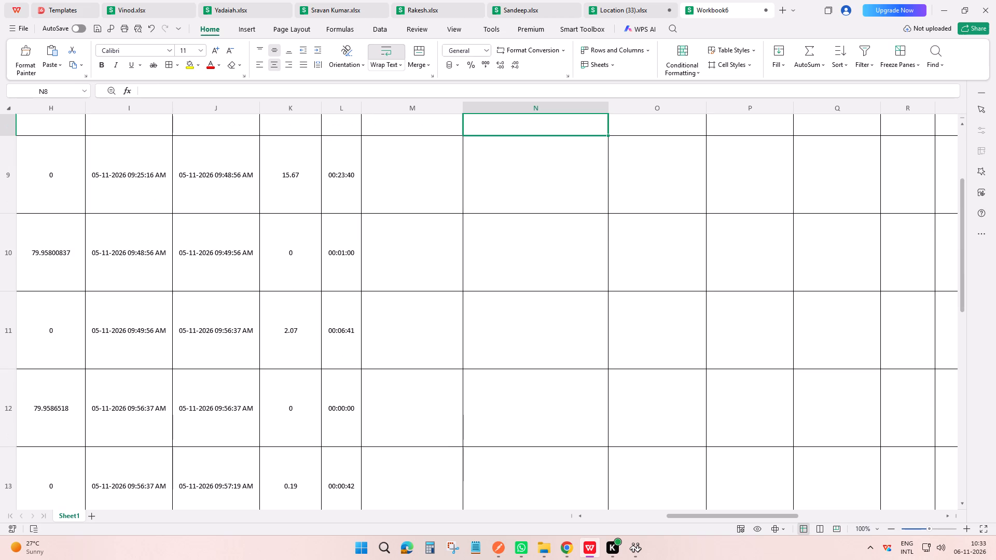
{"action": "left_click_drag", "start_coordinate": [149, 255], "coordinate": [292, 256]}
{"action": "left_click", "coordinate": [467, 249]}
{"action": "key", "text": "ctrl+v"}
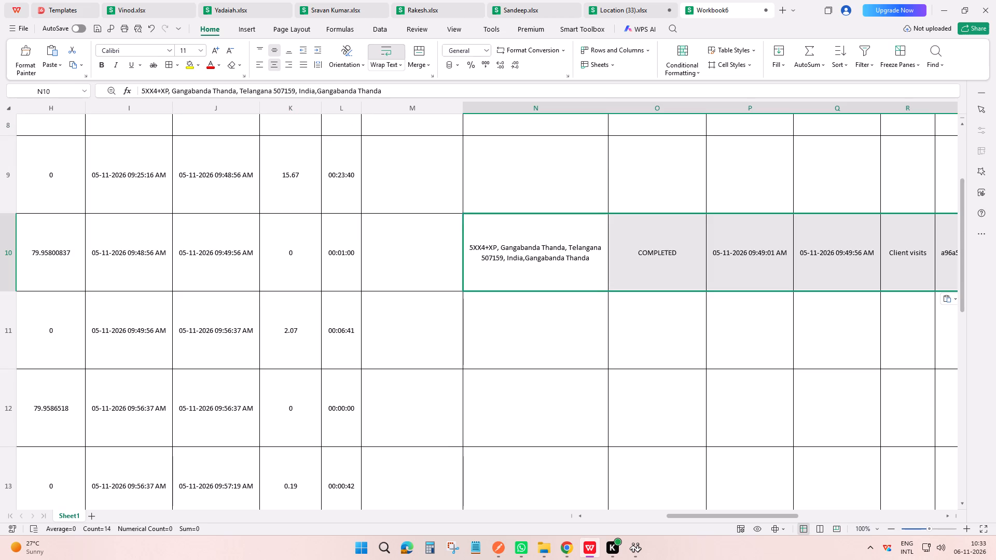
Switch to the Chrome timeline and examine the task details of the 09:56 AM halt.
{"action": "left_click", "coordinate": [572, 543]}
{"action": "scroll", "coordinate": [260, 330], "scroll_direction": "down", "scroll_amount": 3}
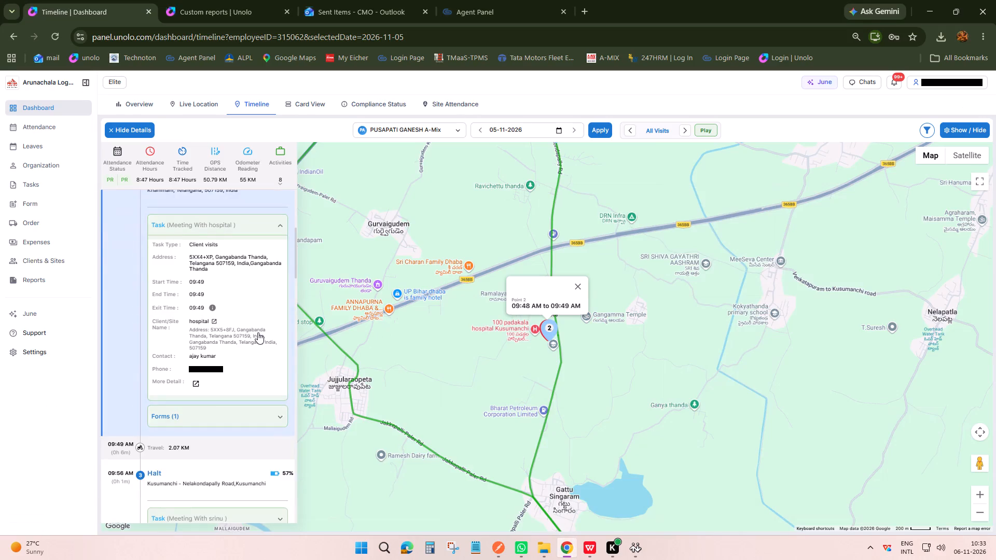
{"action": "scroll", "coordinate": [258, 332], "scroll_direction": "down", "scroll_amount": 2}
{"action": "left_click", "coordinate": [274, 283]}
{"action": "scroll", "coordinate": [261, 317], "scroll_direction": "up", "scroll_amount": 2}
{"action": "scroll", "coordinate": [261, 317], "scroll_direction": "down", "scroll_amount": 2}
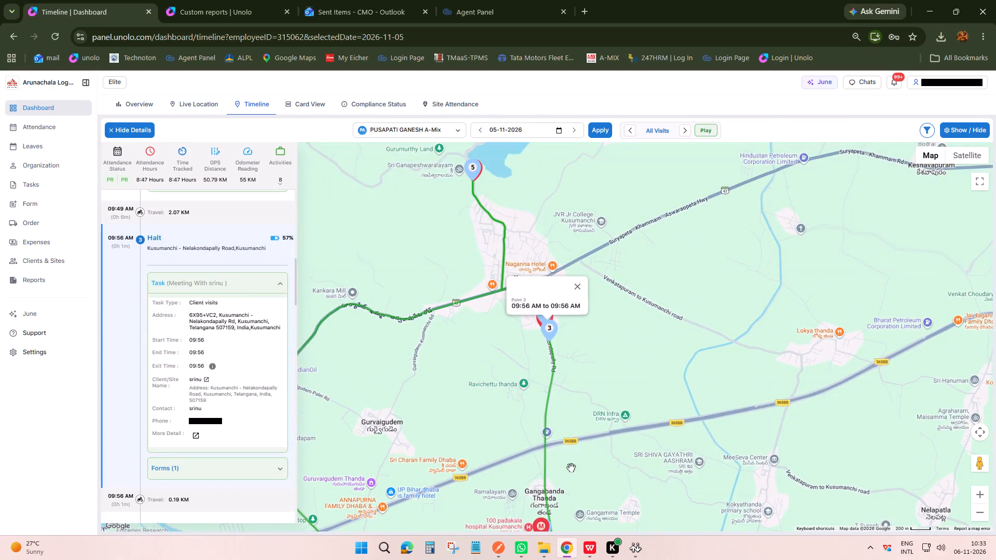
Switch back to WPS Office and copy the shed visit's task details, N11 to AA11, from the Location (33) workbook.
{"action": "left_click", "coordinate": [594, 545]}
{"action": "left_click", "coordinate": [607, 7]}
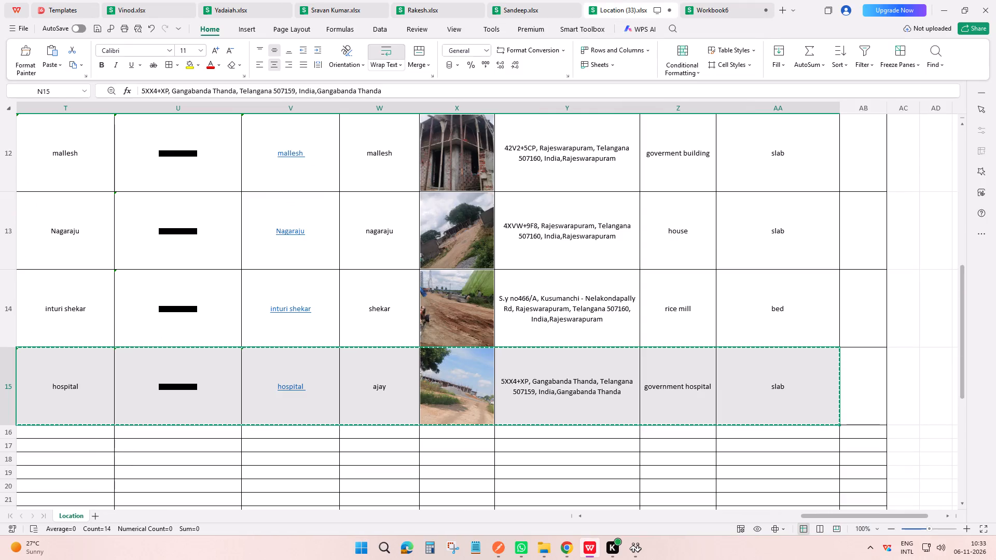
{"action": "scroll", "coordinate": [419, 301], "scroll_direction": "up", "scroll_amount": 6}
{"action": "left_click", "coordinate": [406, 269]}
{"action": "key", "text": "Left"}
{"action": "key", "text": "Left"}
{"action": "key", "text": "Left"}
{"action": "key", "text": "Left"}
{"action": "key", "text": "Left"}
{"action": "key", "text": "Left"}
{"action": "key", "text": "Left"}
{"action": "key", "text": "Left"}
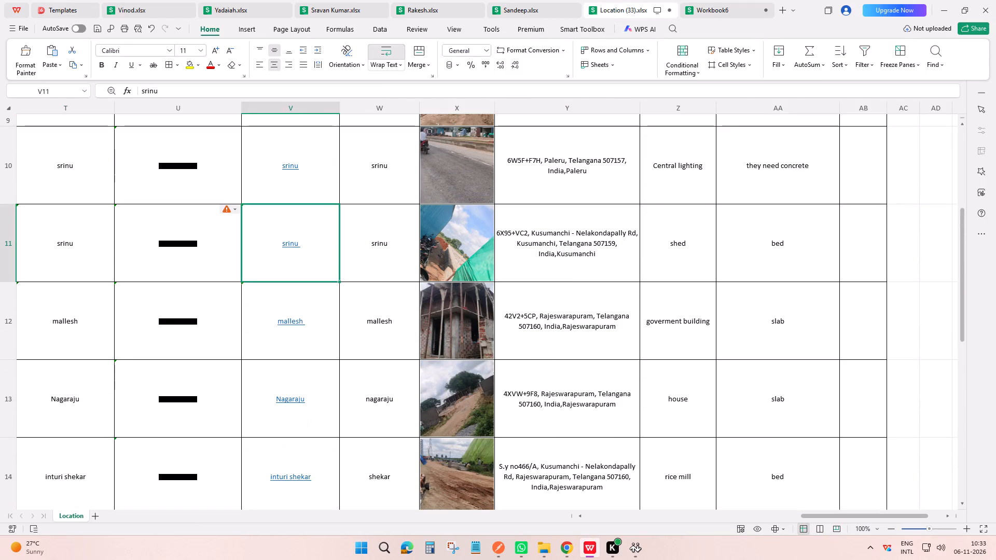
{"action": "key", "text": "Left"}
{"action": "key", "text": "ctrl+shift+Right"}
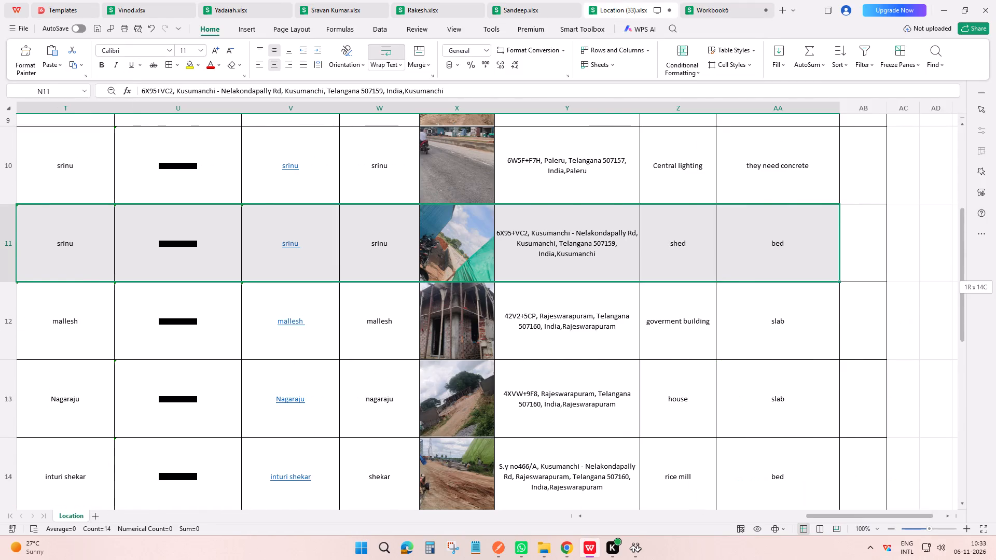
{"action": "key", "text": "ctrl+c"}
Paste the shed visit's details into Workbook6 at N12, in the row of the 09:56:37 AM halt.
{"action": "left_click", "coordinate": [704, 0]}
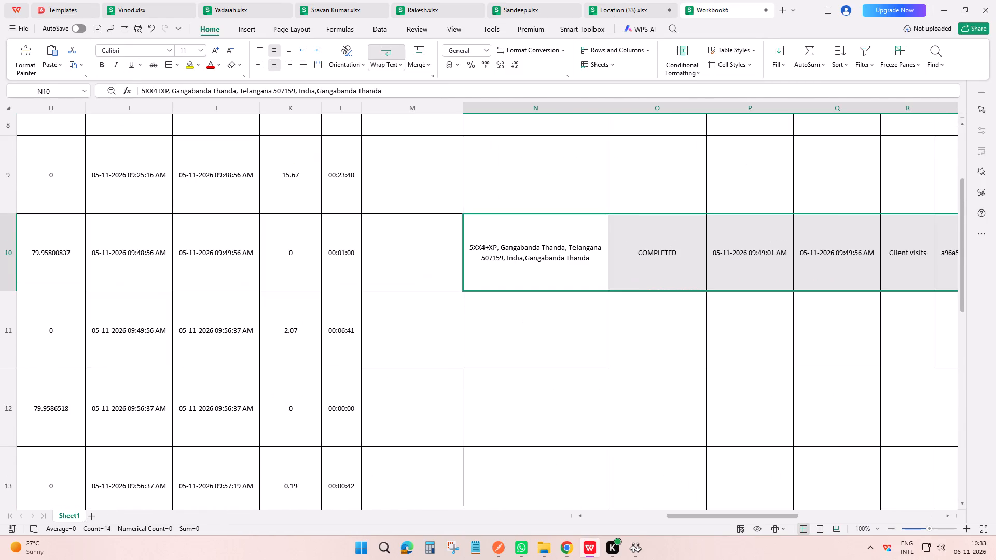
{"action": "scroll", "coordinate": [525, 319], "scroll_direction": "down", "scroll_amount": 2}
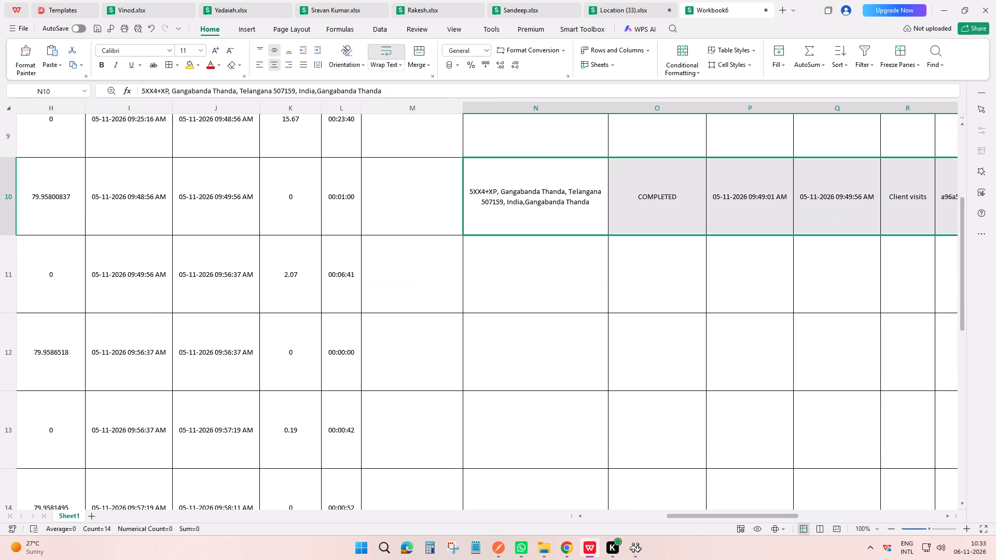
{"action": "left_click", "coordinate": [519, 348]}
{"action": "key", "text": "ctrl+v"}
Switch to the Chrome timeline and examine the task details of the 09:57 AM halt.
{"action": "key", "text": "alt+Tab"}
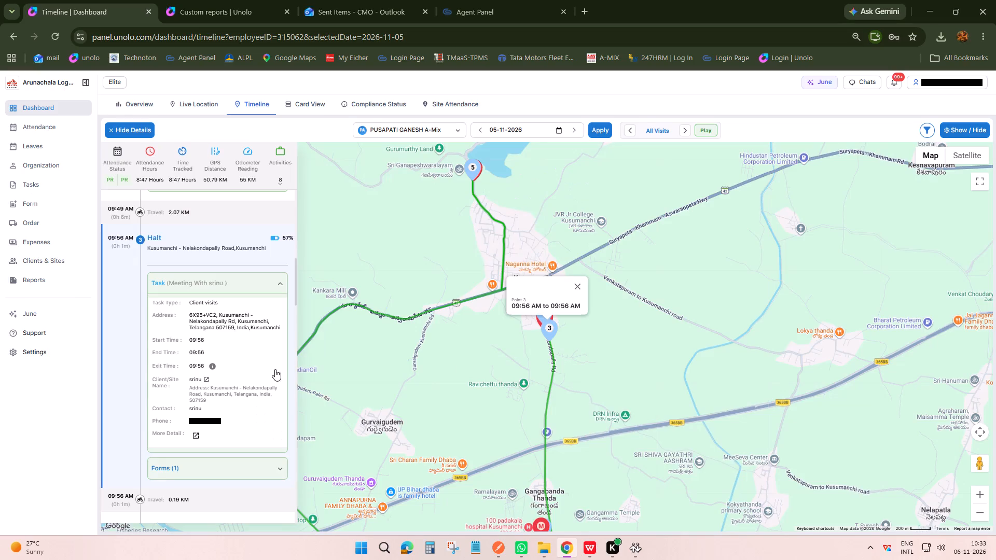
{"action": "scroll", "coordinate": [250, 366], "scroll_direction": "down", "scroll_amount": 5}
{"action": "left_click", "coordinate": [261, 276]}
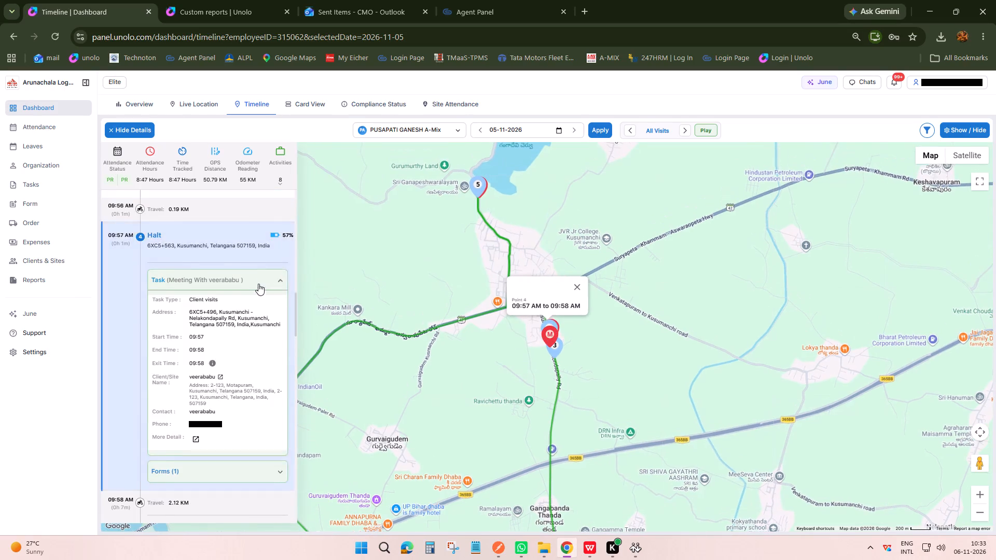
{"action": "scroll", "coordinate": [258, 286], "scroll_direction": "down", "scroll_amount": 1}
{"action": "scroll", "coordinate": [258, 288], "scroll_direction": "up", "scroll_amount": 1}
{"action": "scroll", "coordinate": [258, 288], "scroll_direction": "down", "scroll_amount": 1}
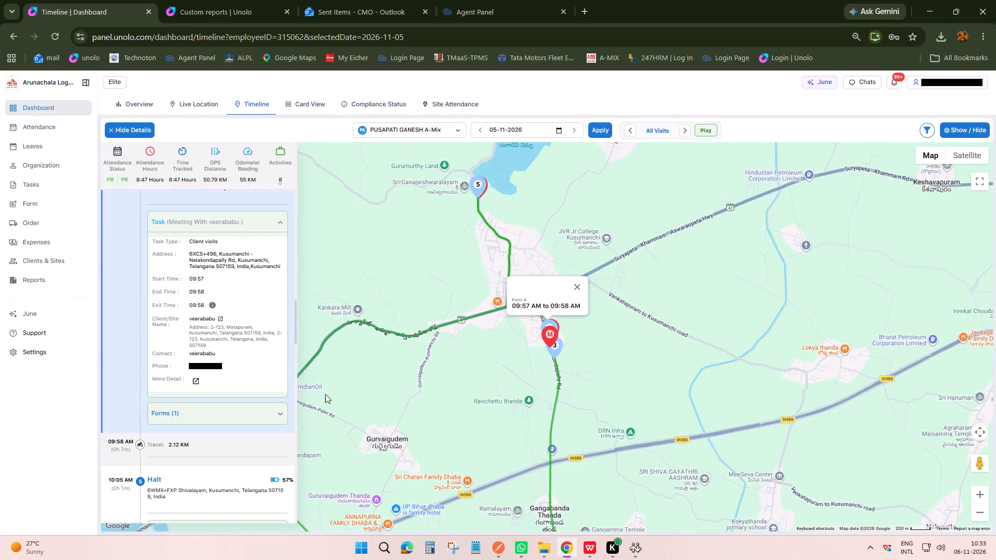
Switch back to WPS Office and copy the commercial space visit's task details, N8 to AA8, from the Location (33) workbook.
{"action": "left_click", "coordinate": [594, 559]}
{"action": "left_click", "coordinate": [622, 1]}
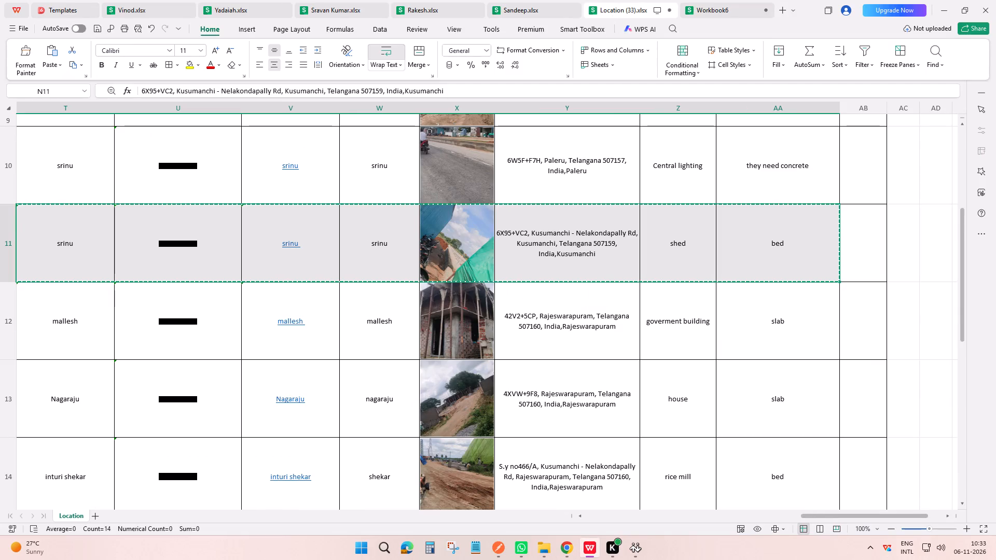
{"action": "scroll", "coordinate": [383, 320], "scroll_direction": "down", "scroll_amount": 4}
{"action": "scroll", "coordinate": [382, 320], "scroll_direction": "up", "scroll_amount": 8}
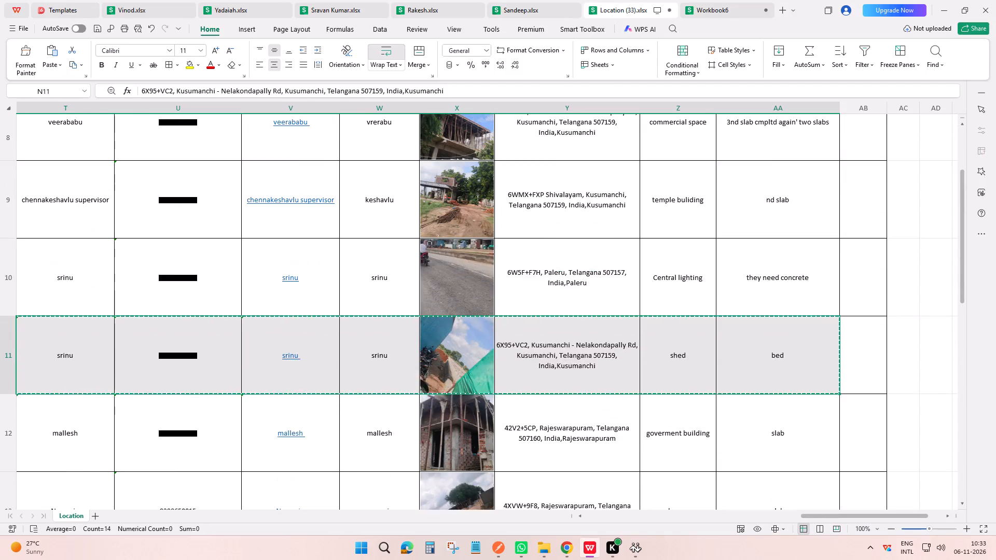
{"action": "scroll", "coordinate": [359, 256], "scroll_direction": "up", "scroll_amount": 2}
{"action": "left_click", "coordinate": [323, 206]}
{"action": "key", "text": "Left"}
{"action": "key", "text": "Left"}
{"action": "key", "text": "Left"}
{"action": "key", "text": "Left"}
{"action": "key", "text": "Left"}
{"action": "key", "text": "Left"}
{"action": "key", "text": "Left"}
{"action": "key", "text": "Left"}
{"action": "key", "text": "Left"}
{"action": "key", "text": "Left"}
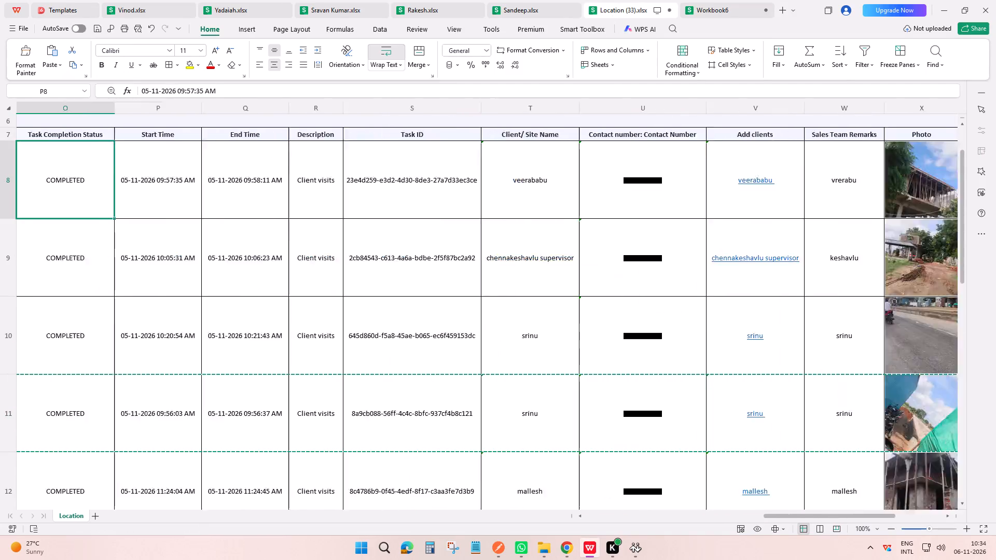
{"action": "key", "text": "Right"}
{"action": "key", "text": "Right"}
{"action": "key", "text": "ctrl+shift+Right"}
{"action": "key", "text": "ctrl+c"}
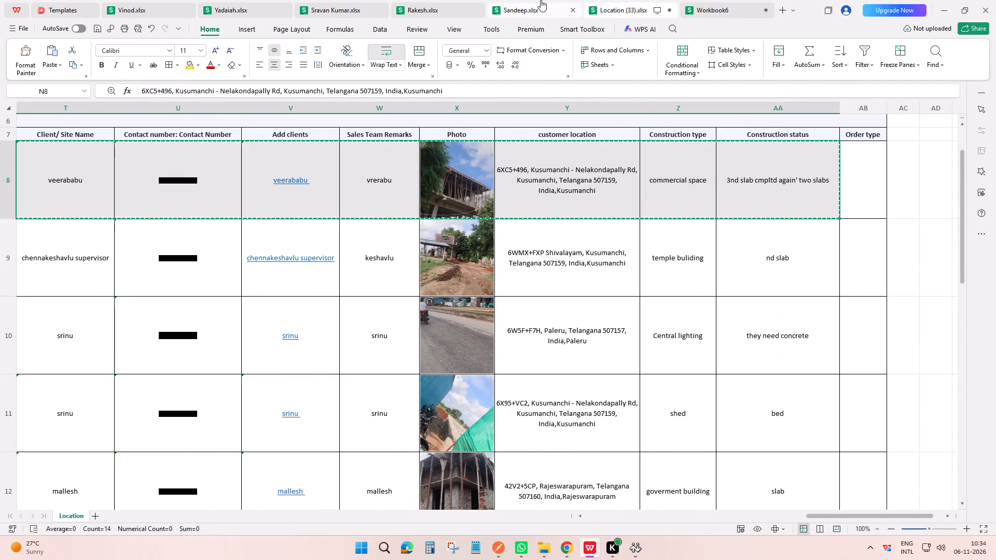
Paste the commercial space visit's details into Workbook6 at N14, in the row of the 09:57:19 AM halt.
{"action": "left_click", "coordinate": [717, 0]}
{"action": "scroll", "coordinate": [456, 293], "scroll_direction": "down", "scroll_amount": 5}
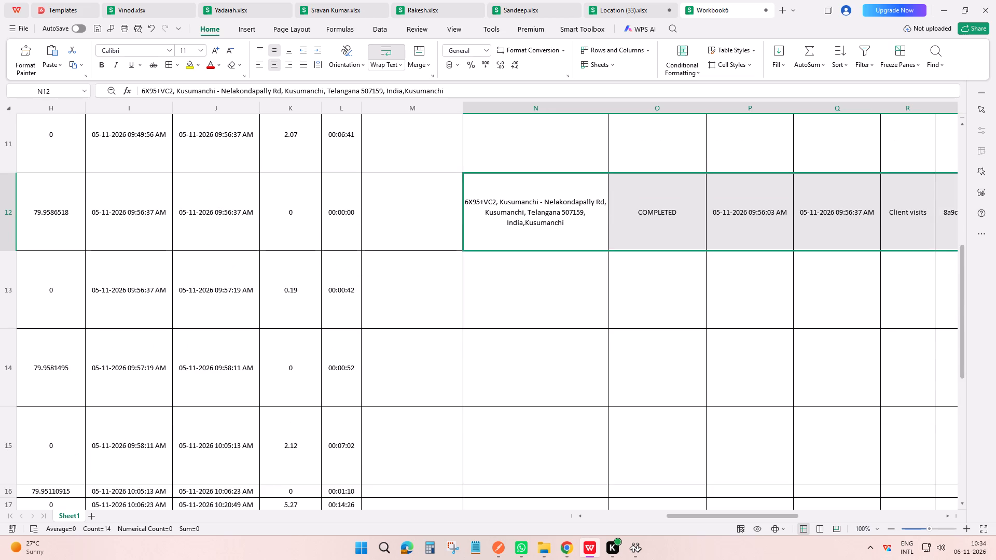
{"action": "left_click_drag", "start_coordinate": [122, 357], "coordinate": [421, 352]}
{"action": "left_click", "coordinate": [480, 360]}
{"action": "key", "text": "ctrl+v"}
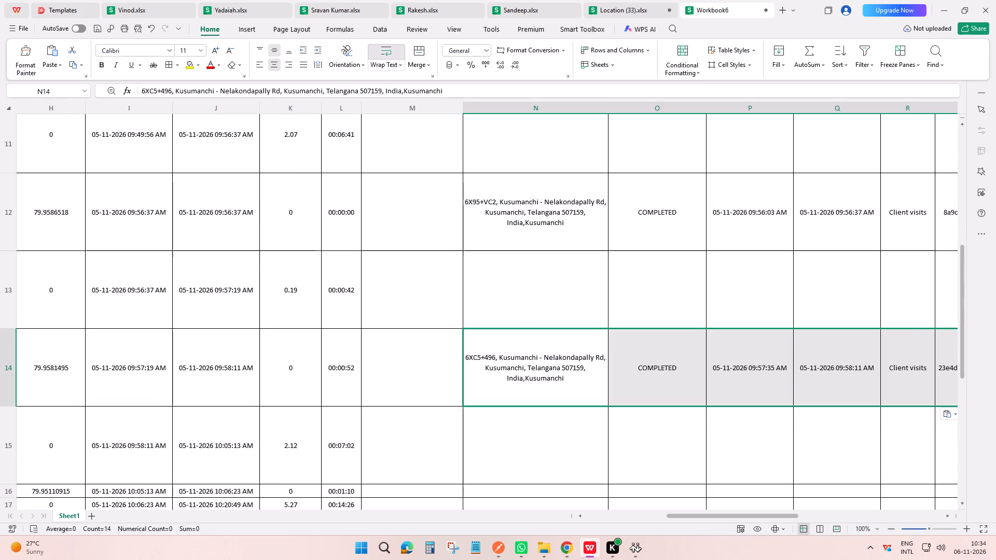
Switch to the Chrome timeline and examine the task details of the 10:05 AM halt.
{"action": "key", "text": "alt+Tab"}
{"action": "scroll", "coordinate": [229, 366], "scroll_direction": "down", "scroll_amount": 4}
{"action": "scroll", "coordinate": [229, 366], "scroll_direction": "up", "scroll_amount": 1}
{"action": "left_click", "coordinate": [253, 355]}
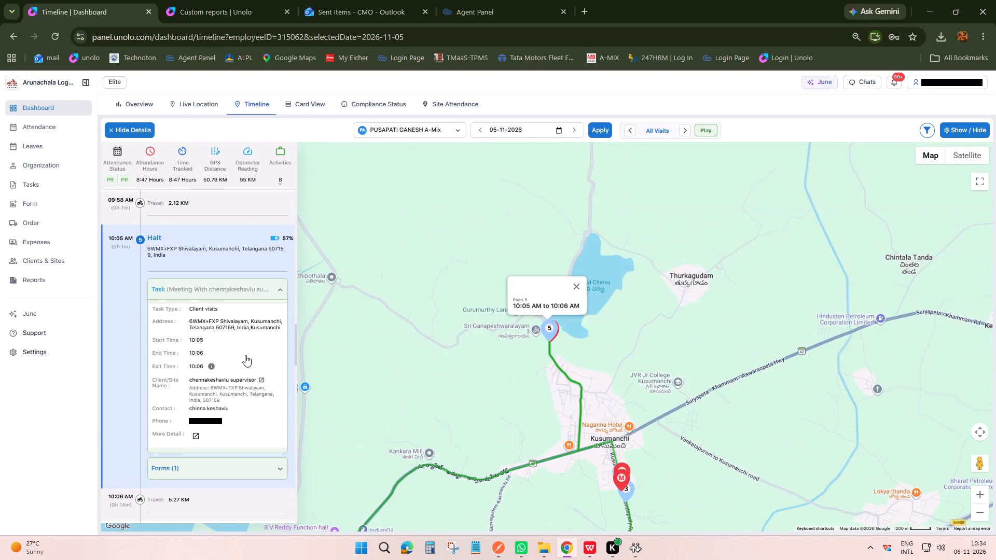
Switch back to WPS Office and copy the temple building visit's task details, N9 to AA9, from the Location (33) workbook.
{"action": "key", "text": "alt+Tab"}
{"action": "left_click", "coordinate": [611, 6]}
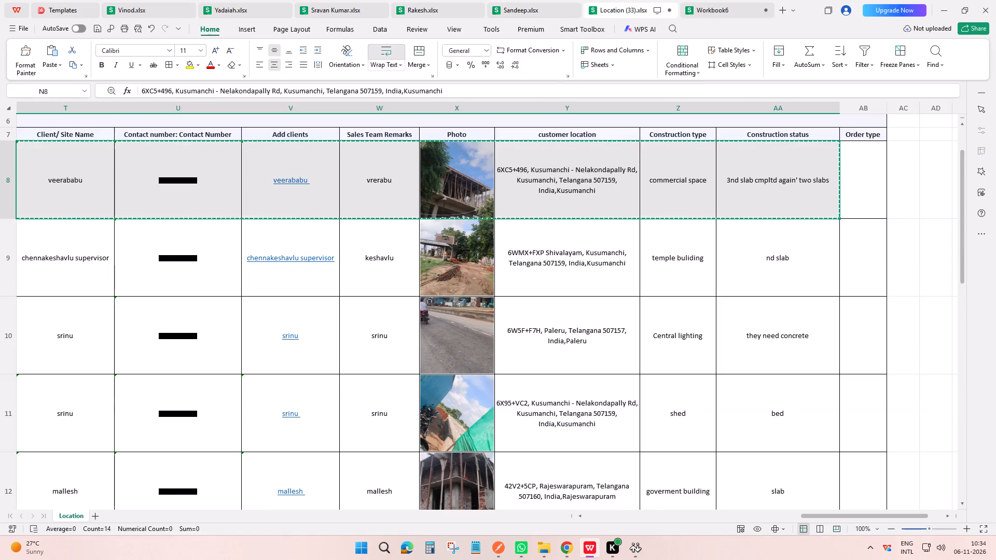
{"action": "left_click", "coordinate": [294, 284]}
{"action": "key", "text": "Left"}
{"action": "key", "text": "Left"}
{"action": "key", "text": "Left"}
{"action": "key", "text": "Left"}
{"action": "key", "text": "Left"}
{"action": "key", "text": "Left"}
{"action": "key", "text": "Left"}
{"action": "key", "text": "Left"}
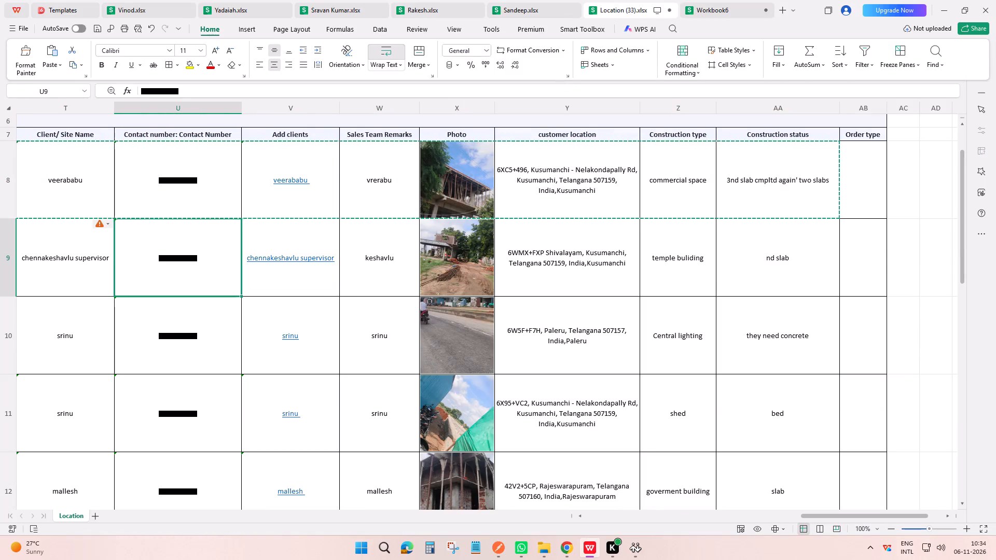
{"action": "key", "text": "ctrl+shift+Right"}
{"action": "key", "text": "ctrl+c"}
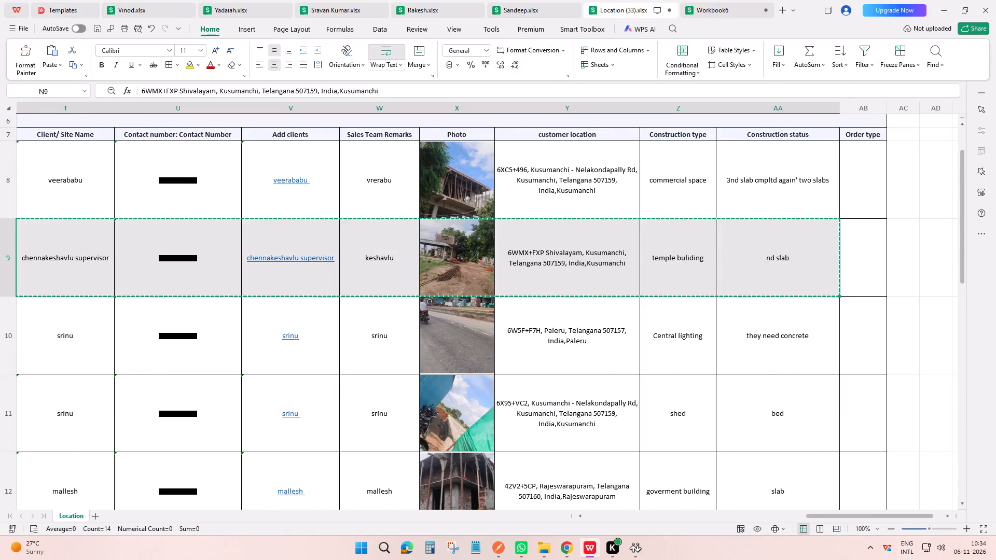
Paste the temple building visit's details into Workbook6 at N16, in the row of the 10:05:13 AM halt.
{"action": "left_click", "coordinate": [725, 0]}
{"action": "scroll", "coordinate": [652, 161], "scroll_direction": "down", "scroll_amount": 5}
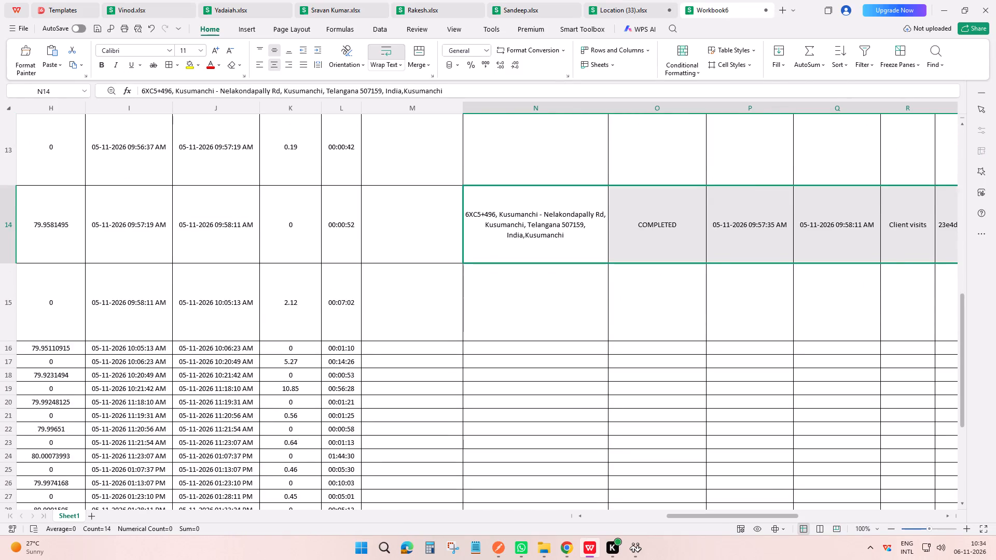
{"action": "scroll", "coordinate": [225, 340], "scroll_direction": "down", "scroll_amount": 4}
{"action": "left_click", "coordinate": [125, 230]}
{"action": "left_click_drag", "start_coordinate": [126, 235], "coordinate": [368, 232]}
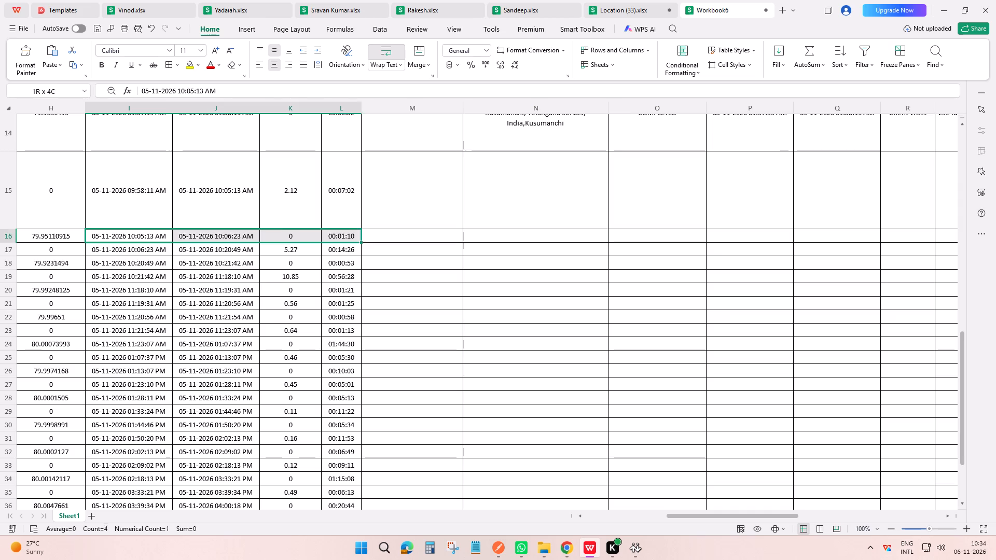
{"action": "left_click_drag", "start_coordinate": [368, 232], "coordinate": [523, 232]}
{"action": "left_click", "coordinate": [523, 232]}
{"action": "key", "text": "ctrl+v"}
Switch to the Chrome timeline and examine the task details of the 10:20 AM halt.
{"action": "key", "text": "alt+Tab"}
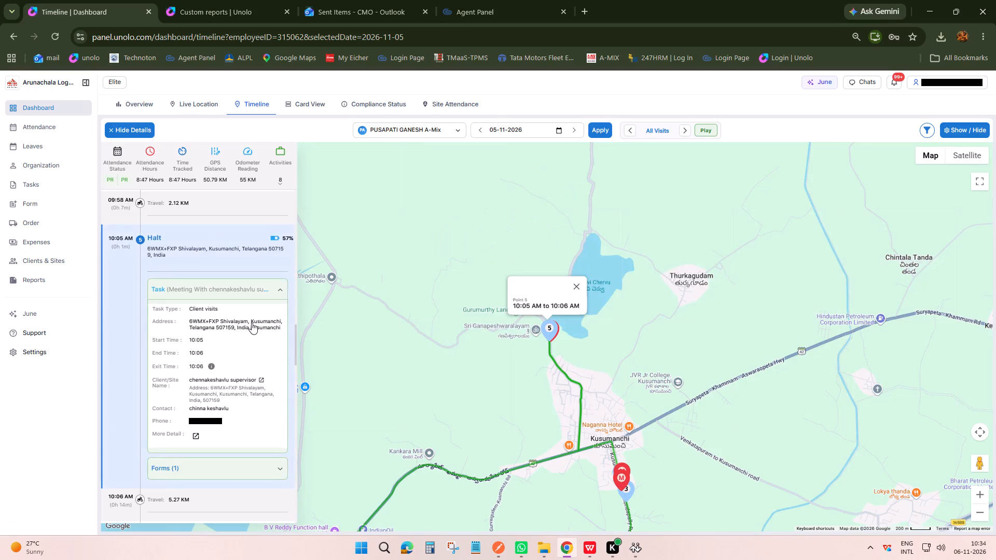
{"action": "scroll", "coordinate": [252, 323], "scroll_direction": "down", "scroll_amount": 5}
{"action": "left_click", "coordinate": [261, 290]}
{"action": "scroll", "coordinate": [253, 309], "scroll_direction": "down", "scroll_amount": 2}
{"action": "scroll", "coordinate": [253, 309], "scroll_direction": "up", "scroll_amount": 2}
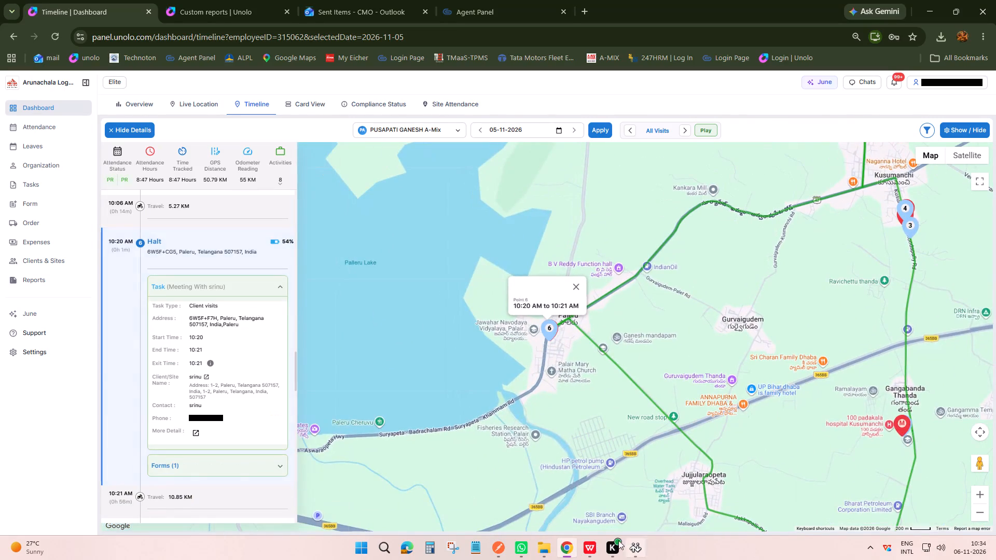
Switch to WPS Office, match the 10:20 AM halt against the timeline, and copy the central lighting visit's details, N10 to AA10, from Location (33).
{"action": "left_click", "coordinate": [591, 554]}
{"action": "left_click", "coordinate": [607, 0]}
{"action": "scroll", "coordinate": [481, 290], "scroll_direction": "down", "scroll_amount": 1}
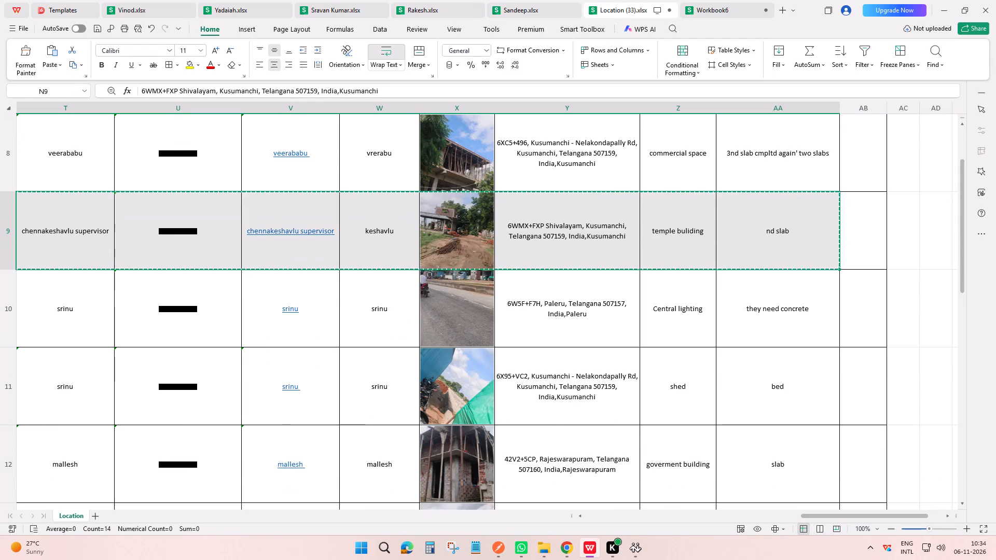
{"action": "scroll", "coordinate": [481, 290], "scroll_direction": "up", "scroll_amount": 2}
{"action": "key", "text": "alt+Tab"}
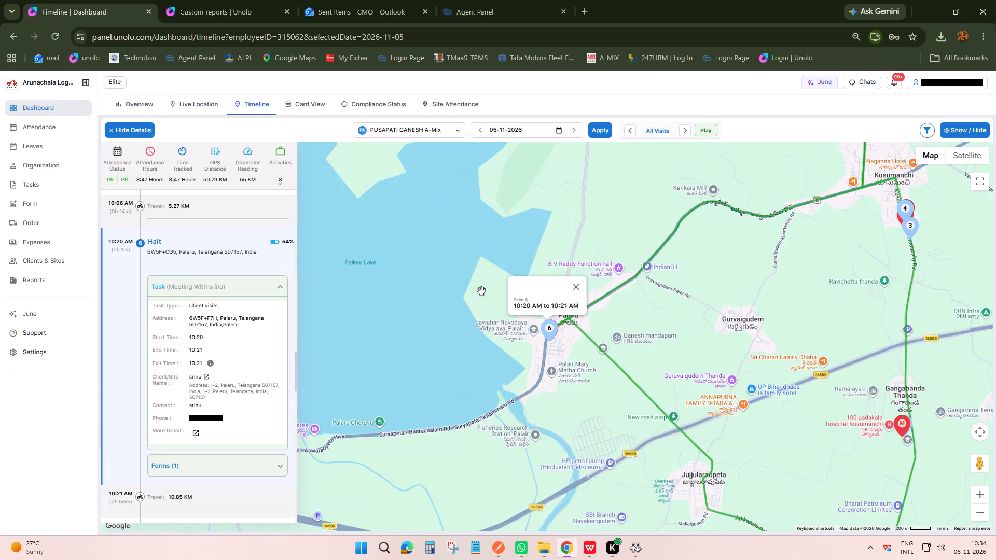
{"action": "key", "text": "alt+Tab"}
{"action": "scroll", "coordinate": [469, 288], "scroll_direction": "down", "scroll_amount": 1}
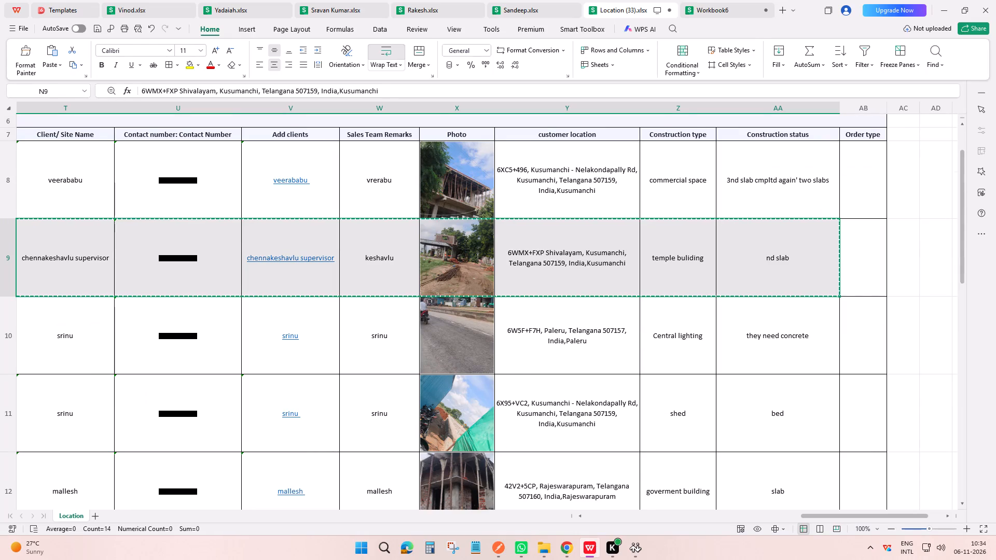
{"action": "left_click", "coordinate": [339, 314]}
{"action": "key", "text": "Left"}
{"action": "key", "text": "Left"}
{"action": "key", "text": "Left"}
{"action": "key", "text": "Left"}
{"action": "key", "text": "Left"}
{"action": "key", "text": "Left"}
{"action": "key", "text": "Left"}
{"action": "key", "text": "Left"}
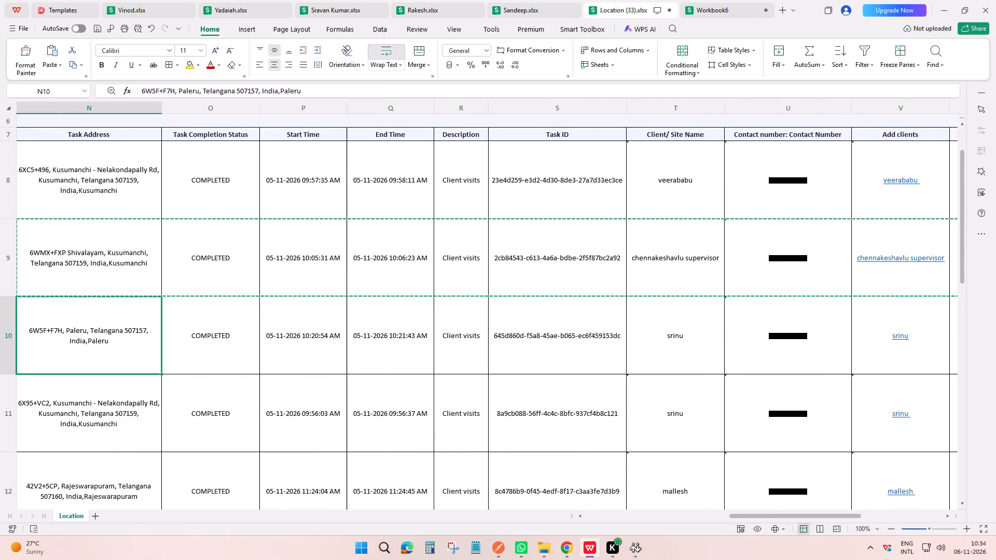
{"action": "key", "text": "ctrl+shift+Right"}
{"action": "key", "text": "ctrl+c"}
Paste the central lighting visit's details into Workbook6 at N18, in the row of the 10:20:49 AM halt.
{"action": "left_click", "coordinate": [689, 0]}
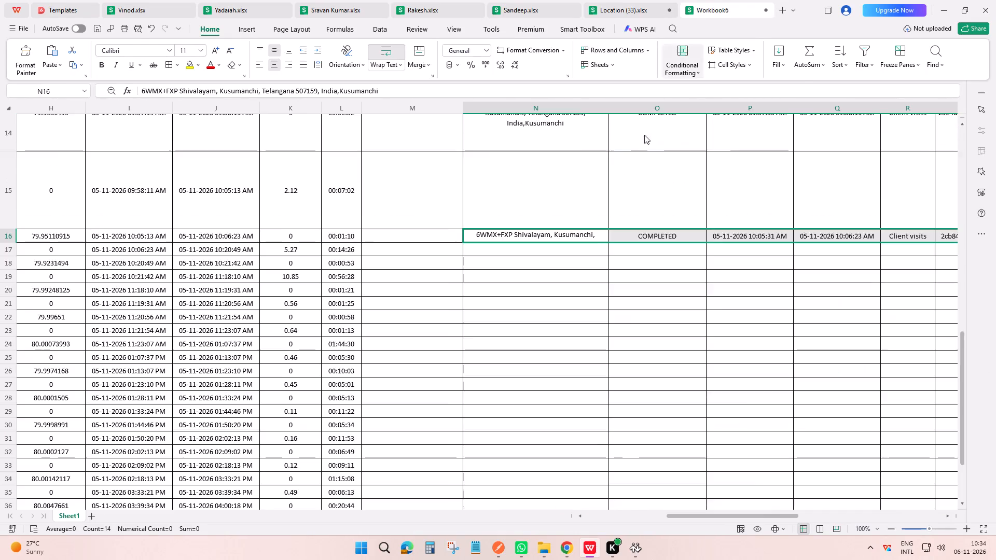
{"action": "scroll", "coordinate": [569, 274], "scroll_direction": "down", "scroll_amount": 3}
{"action": "left_click", "coordinate": [570, 559]}
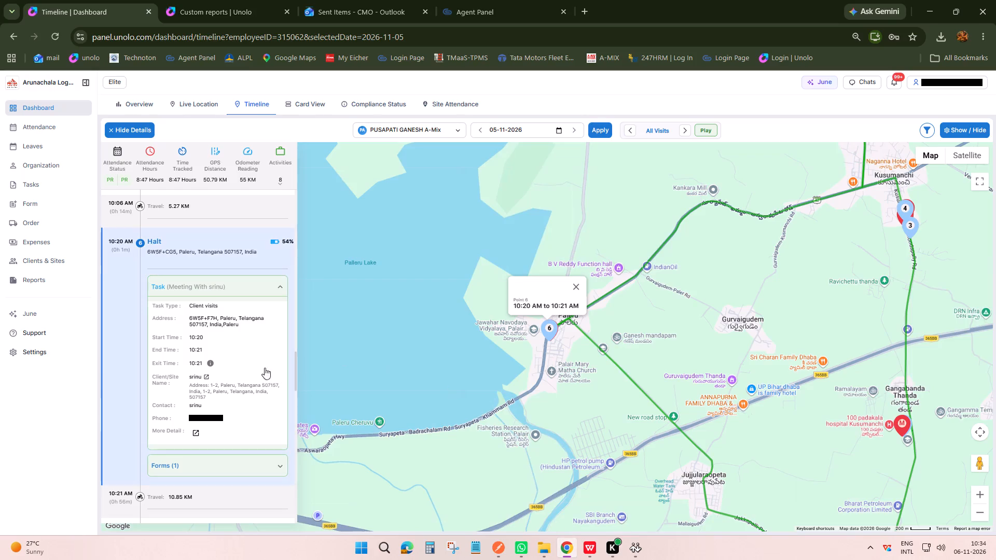
{"action": "left_click", "coordinate": [594, 544]}
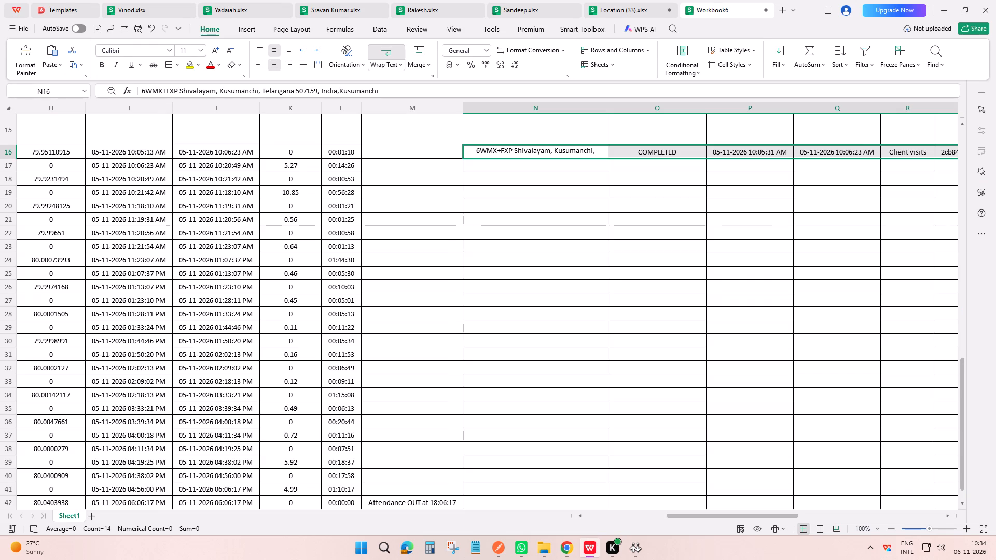
{"action": "left_click_drag", "start_coordinate": [147, 180], "coordinate": [375, 179]}
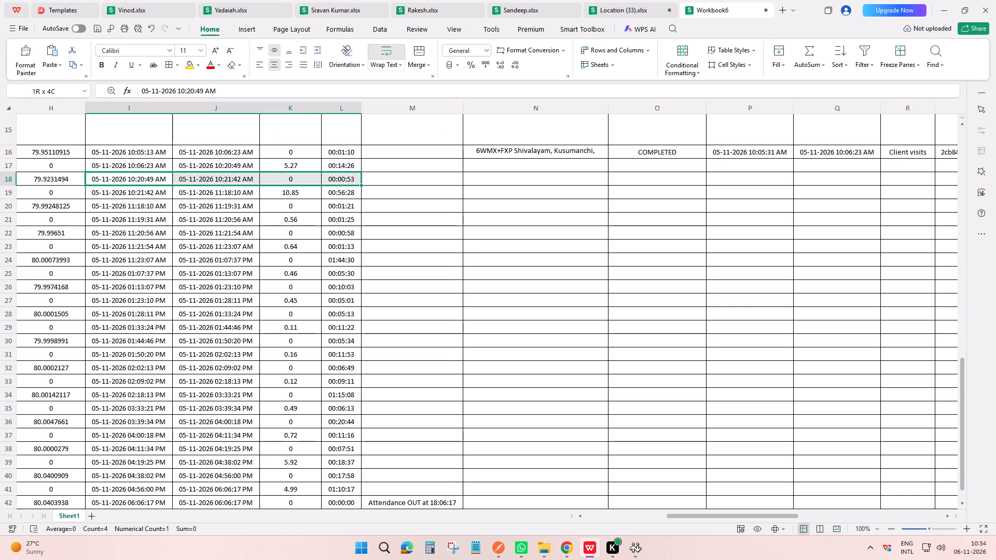
{"action": "left_click_drag", "start_coordinate": [375, 179], "coordinate": [509, 180]}
{"action": "left_click", "coordinate": [509, 180]}
{"action": "key", "text": "ctrl+v"}
Switch to the Chrome timeline and examine the task details of the 11:18 AM halt.
{"action": "key", "text": "alt+Tab"}
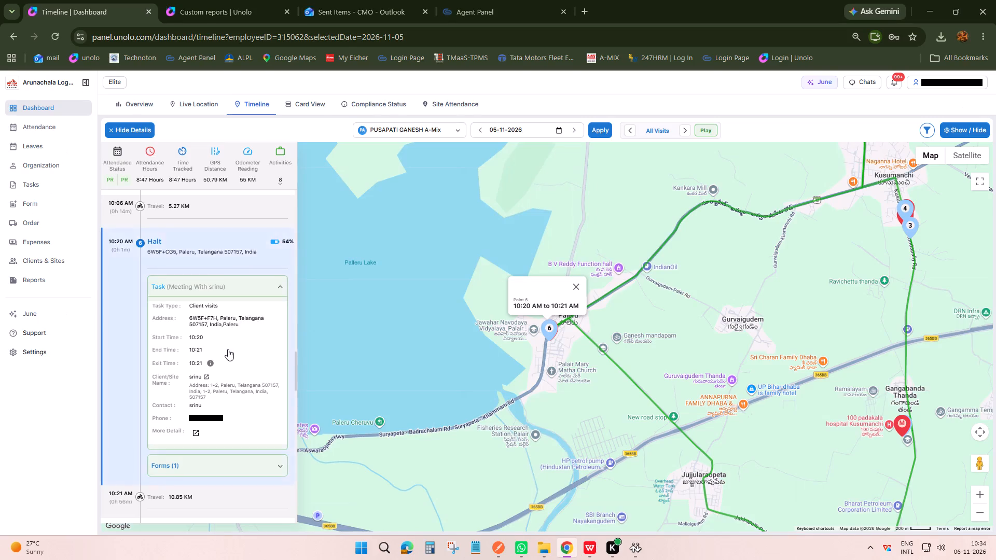
{"action": "scroll", "coordinate": [224, 350], "scroll_direction": "down", "scroll_amount": 5}
{"action": "left_click", "coordinate": [264, 284]}
{"action": "scroll", "coordinate": [253, 299], "scroll_direction": "up", "scroll_amount": 1}
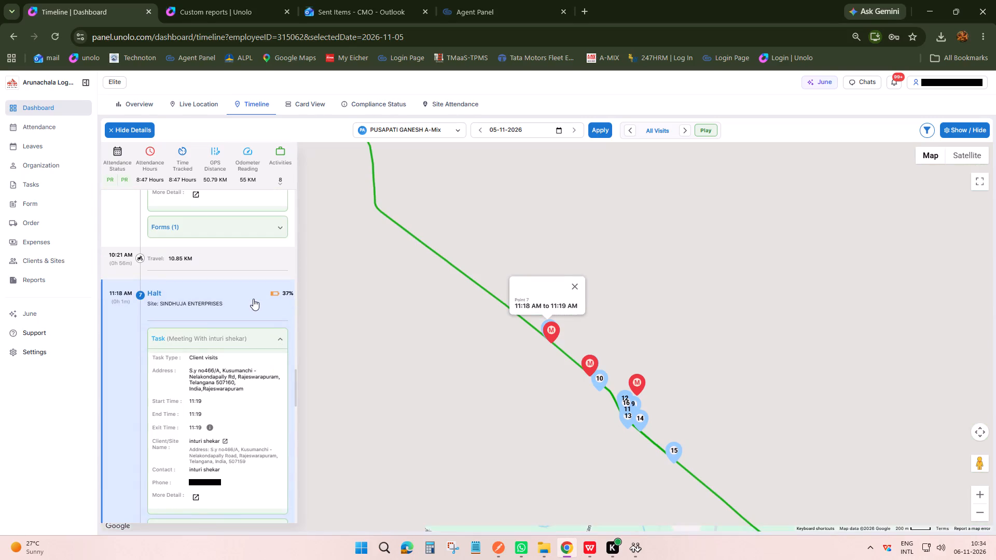
{"action": "scroll", "coordinate": [253, 299], "scroll_direction": "down", "scroll_amount": 1}
Compare the client visits and their start times in Location (33) in WPS Office with the 11:18 AM halt on the Chrome timeline.
{"action": "left_click", "coordinate": [587, 557]}
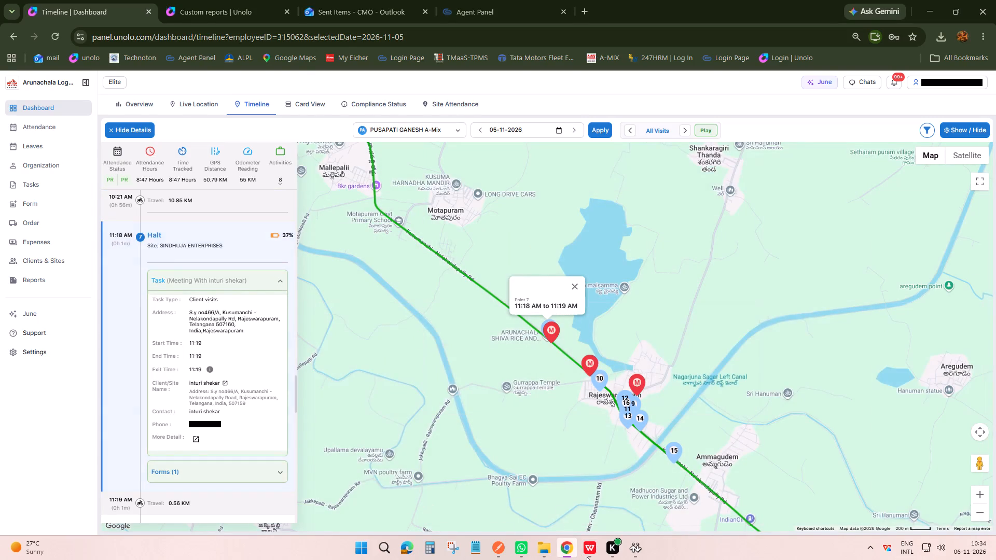
{"action": "left_click", "coordinate": [628, 0]}
{"action": "scroll", "coordinate": [480, 291], "scroll_direction": "down", "scroll_amount": 2}
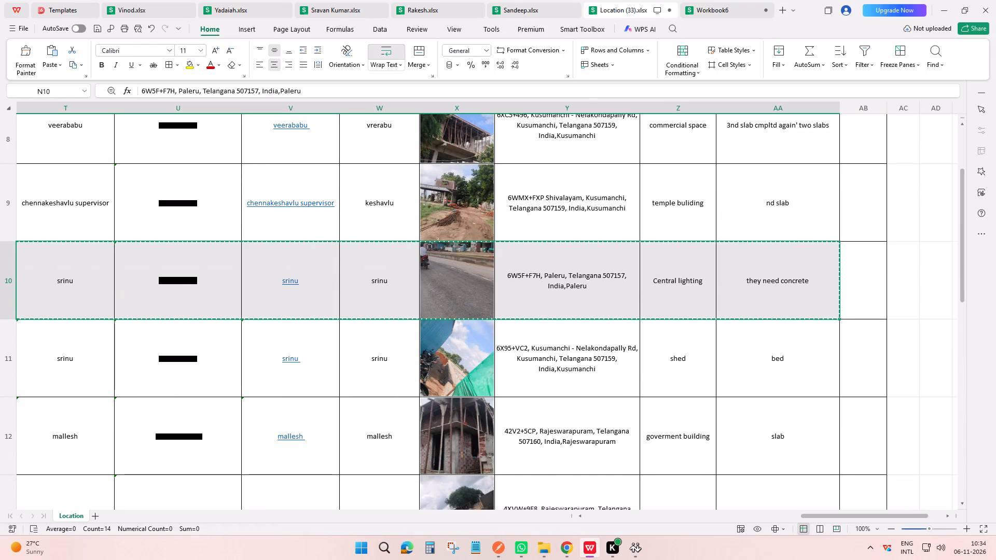
{"action": "key", "text": "alt+Tab"}
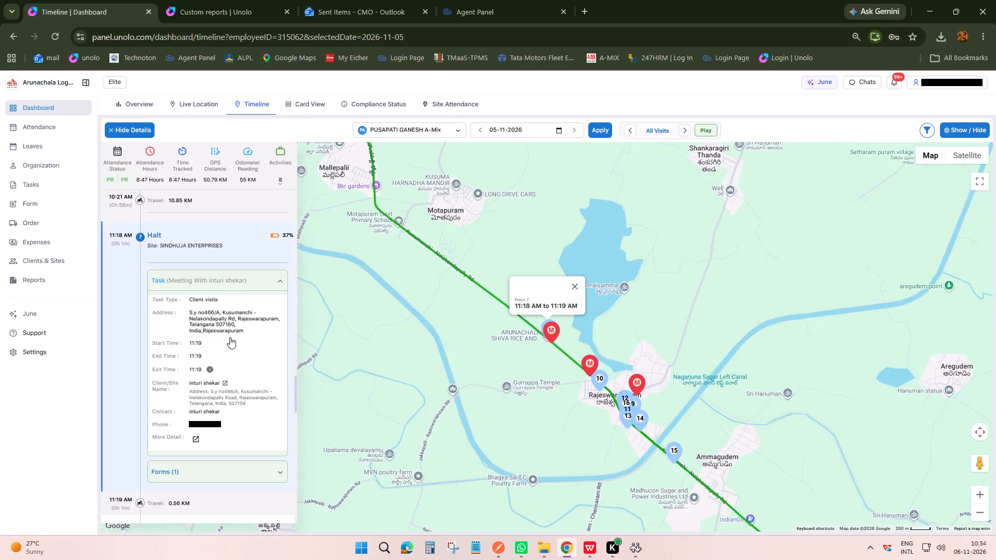
{"action": "scroll", "coordinate": [230, 335], "scroll_direction": "up", "scroll_amount": 4}
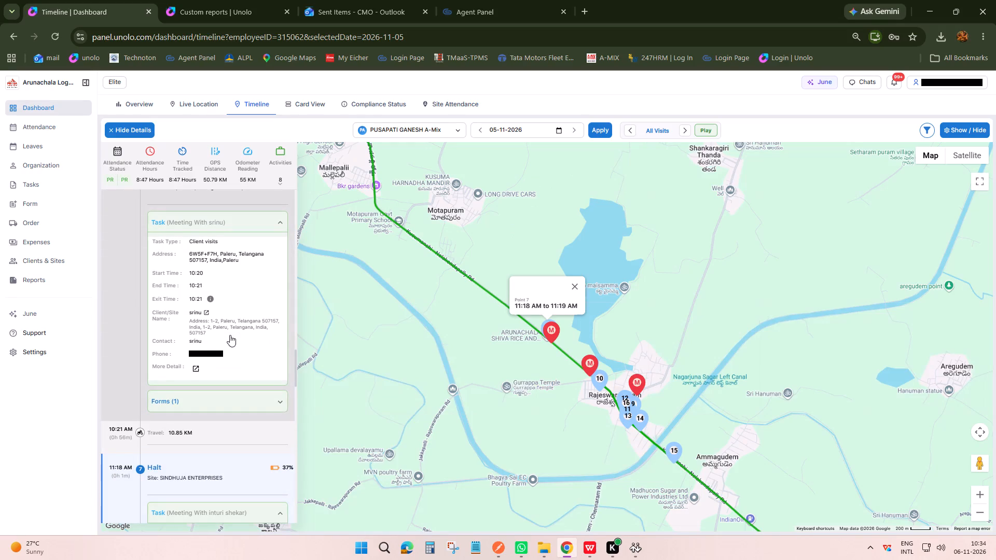
{"action": "scroll", "coordinate": [230, 335], "scroll_direction": "down", "scroll_amount": 4}
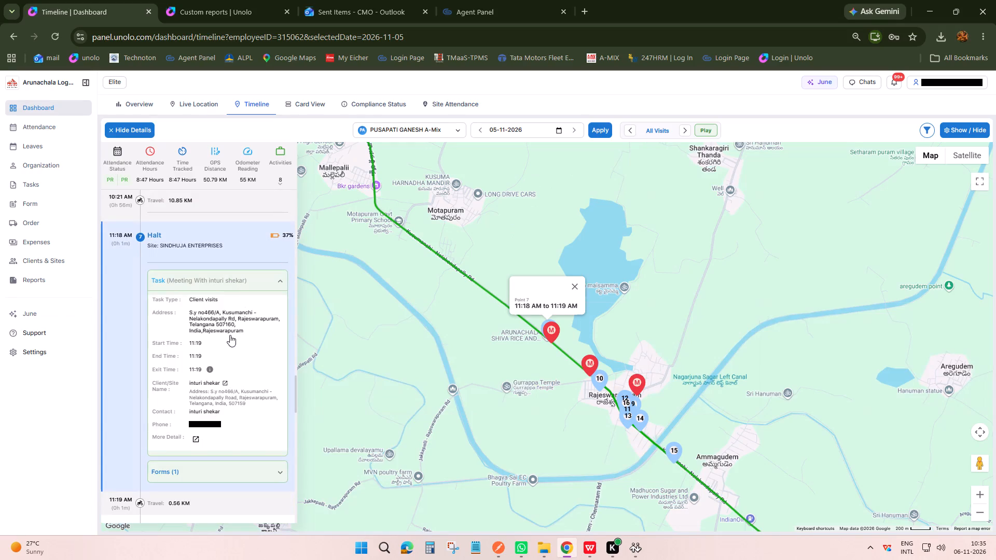
{"action": "key", "text": "Tab"}
{"action": "key", "text": "alt+Tab"}
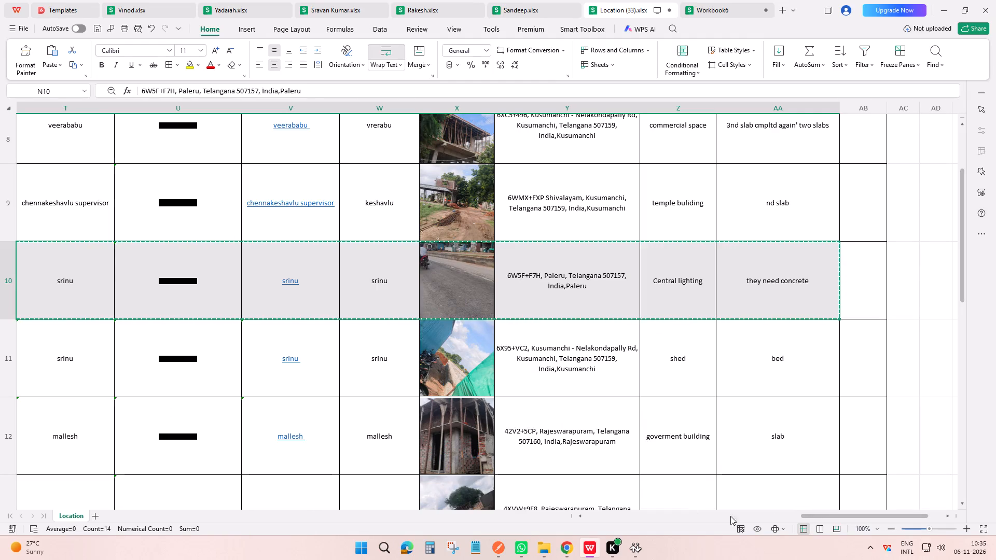
{"action": "left_click_drag", "start_coordinate": [817, 520], "coordinate": [793, 522]}
{"action": "left_click_drag", "start_coordinate": [815, 517], "coordinate": [770, 516]}
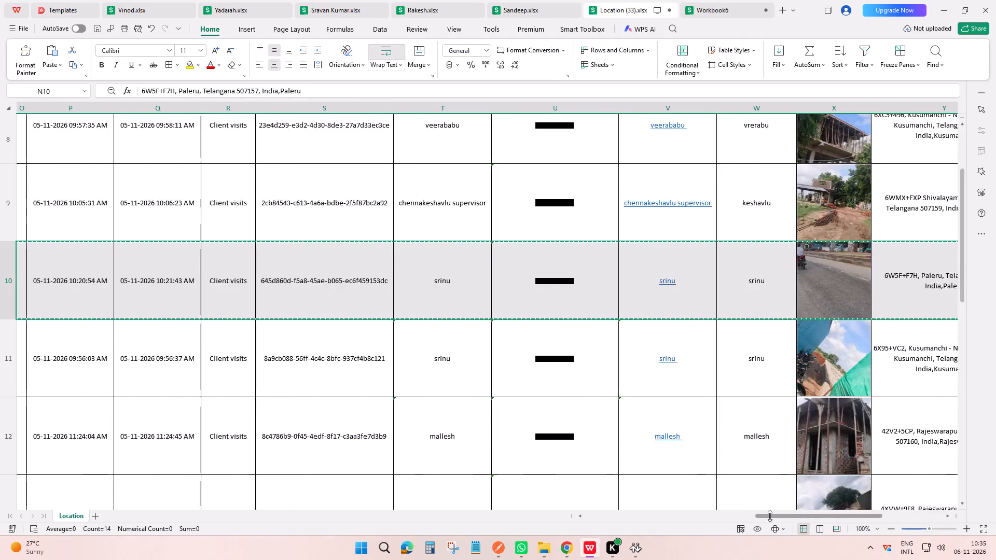
{"action": "left_click_drag", "start_coordinate": [770, 516], "coordinate": [741, 516]}
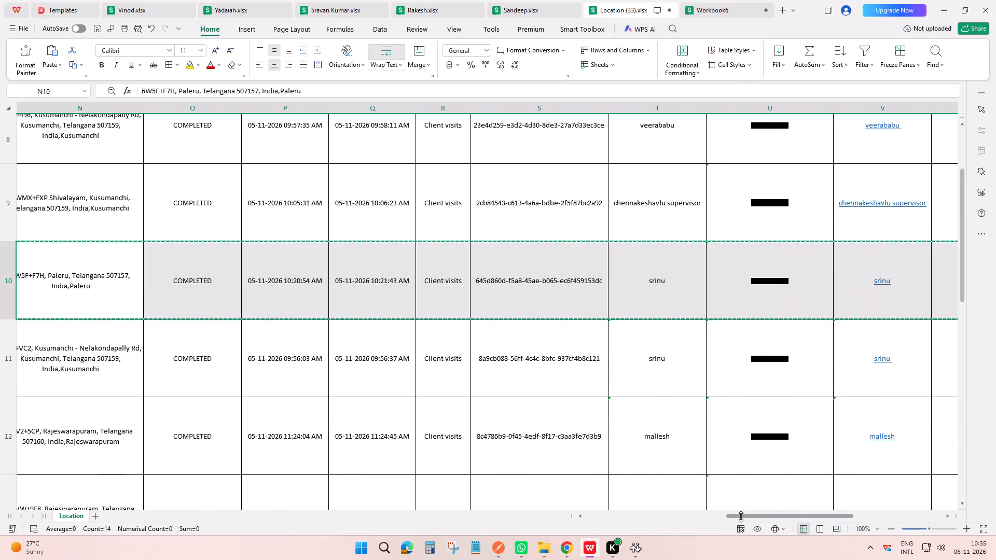
{"action": "left_click_drag", "start_coordinate": [741, 516], "coordinate": [744, 516]}
{"action": "key", "text": "alt+Tab"}
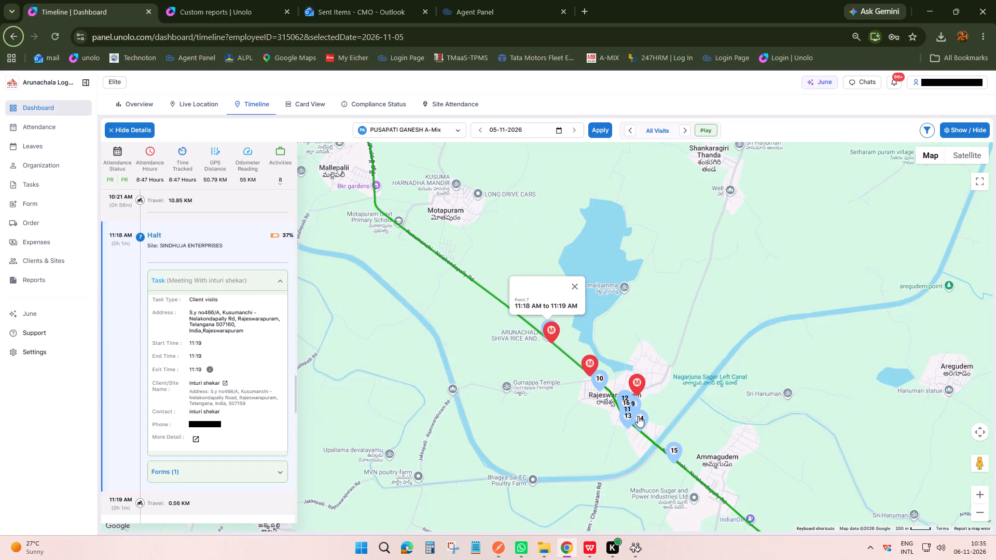
{"action": "left_click", "coordinate": [596, 552]}
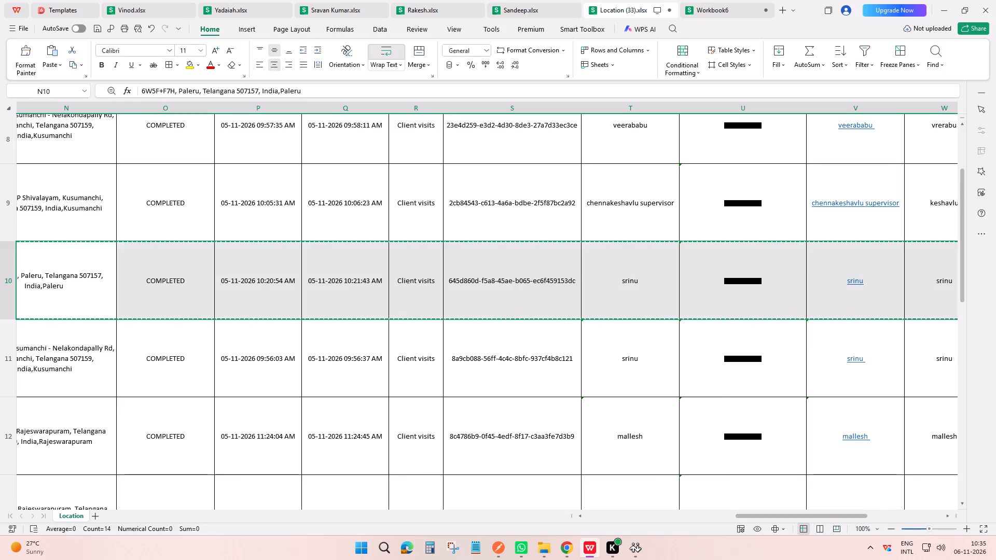
{"action": "scroll", "coordinate": [576, 321], "scroll_direction": "up", "scroll_amount": 4}
Review the visit details already pasted in Workbook6 and the halt rows that follow them.
{"action": "left_click", "coordinate": [697, 0]}
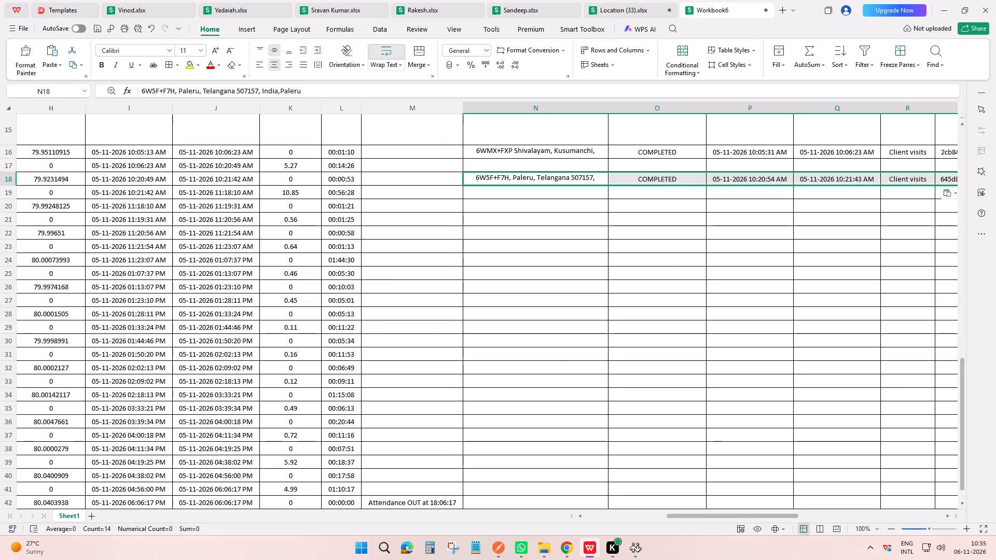
{"action": "left_click_drag", "start_coordinate": [734, 517], "coordinate": [832, 513]}
{"action": "scroll", "coordinate": [685, 320], "scroll_direction": "up", "scroll_amount": 5}
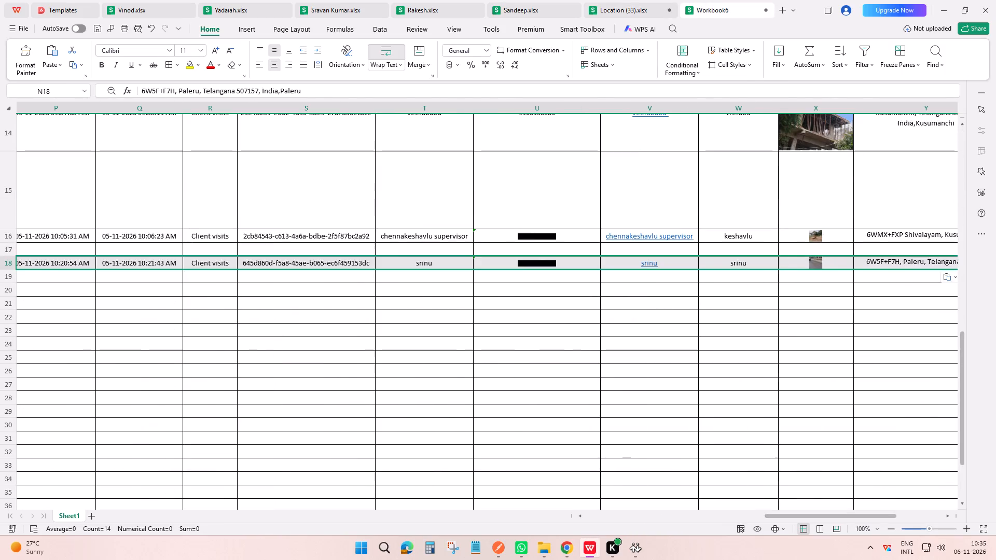
{"action": "scroll", "coordinate": [685, 320], "scroll_direction": "up", "scroll_amount": 10}
{"action": "scroll", "coordinate": [685, 320], "scroll_direction": "down", "scroll_amount": 4}
{"action": "scroll", "coordinate": [685, 320], "scroll_direction": "up", "scroll_amount": 2}
{"action": "scroll", "coordinate": [685, 320], "scroll_direction": "down", "scroll_amount": 9}
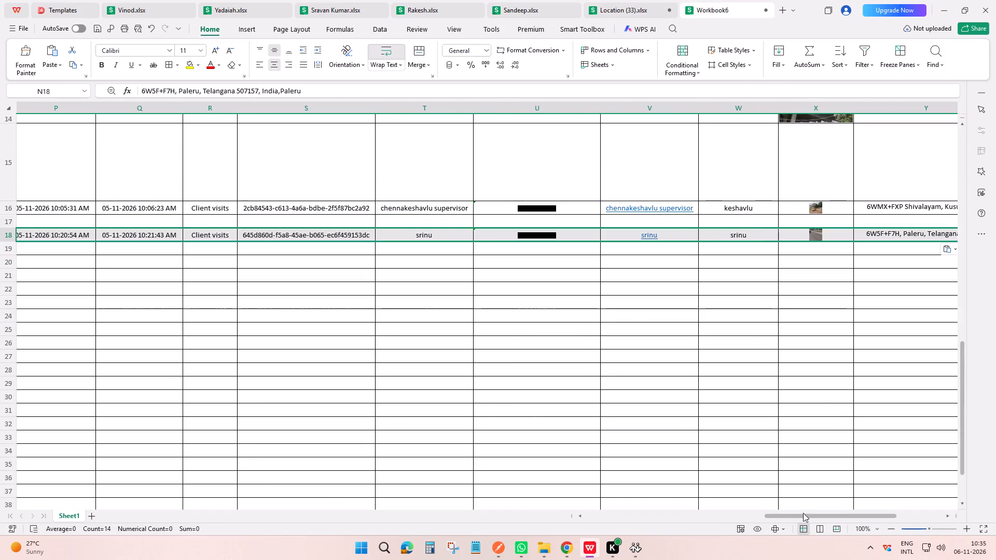
{"action": "left_click_drag", "start_coordinate": [804, 517], "coordinate": [710, 520]}
{"action": "scroll", "coordinate": [583, 432], "scroll_direction": "down", "scroll_amount": 2}
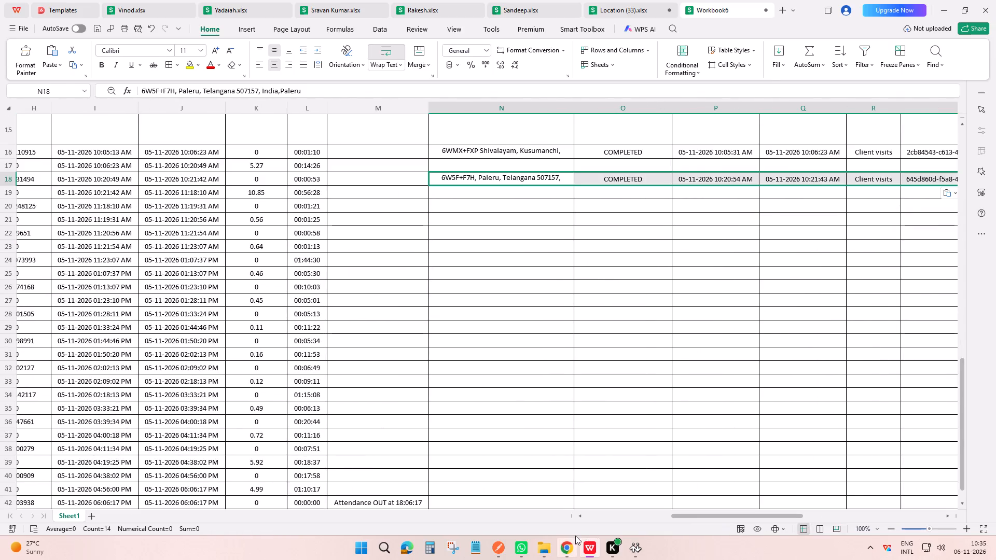
Match the 11:18 AM halt on the Chrome timeline and copy the rice mill visit's details, N14 to AA14, from Location (33) in WPS Office.
{"action": "left_click", "coordinate": [575, 536]}
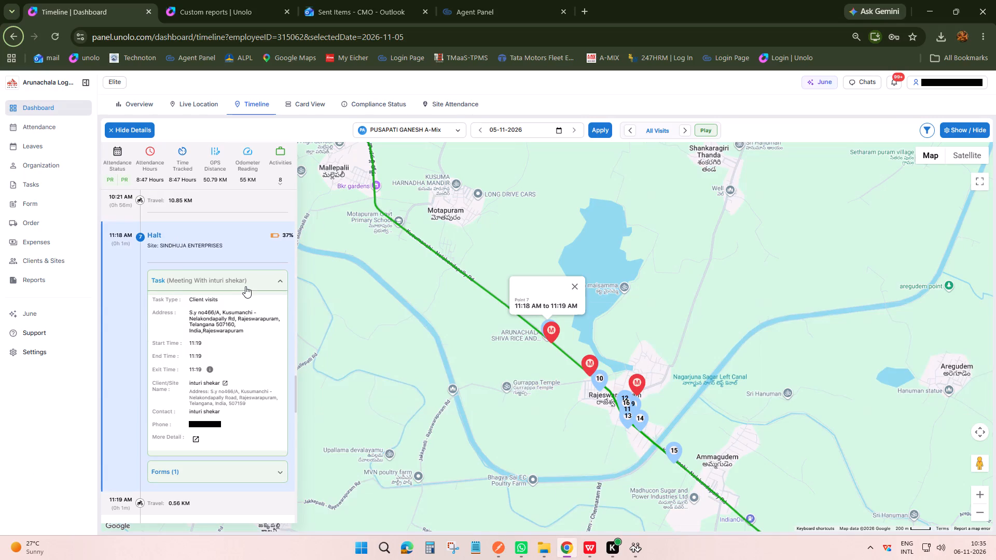
{"action": "left_click", "coordinate": [590, 550]}
{"action": "left_click", "coordinate": [602, 0]}
{"action": "scroll", "coordinate": [482, 300], "scroll_direction": "down", "scroll_amount": 4}
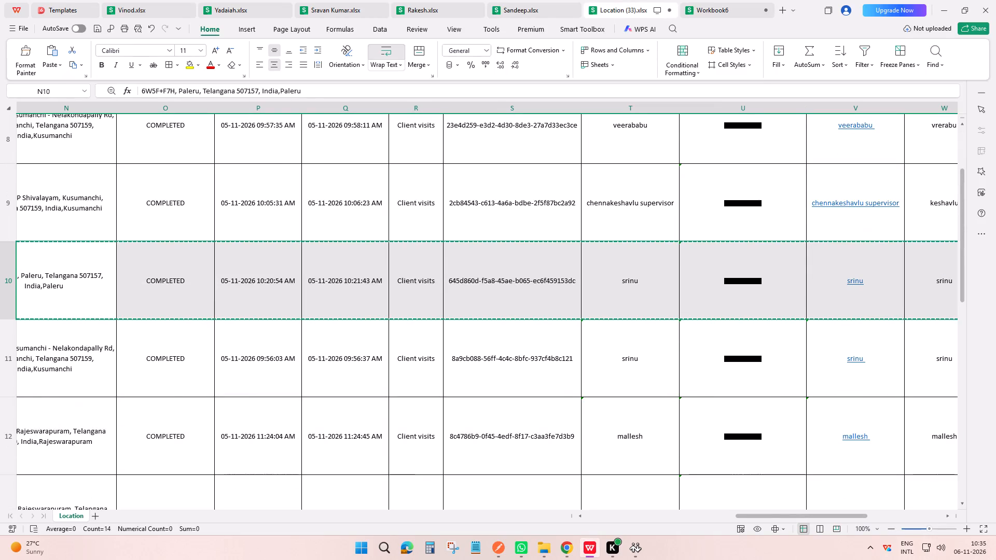
{"action": "left_click", "coordinate": [748, 514]}
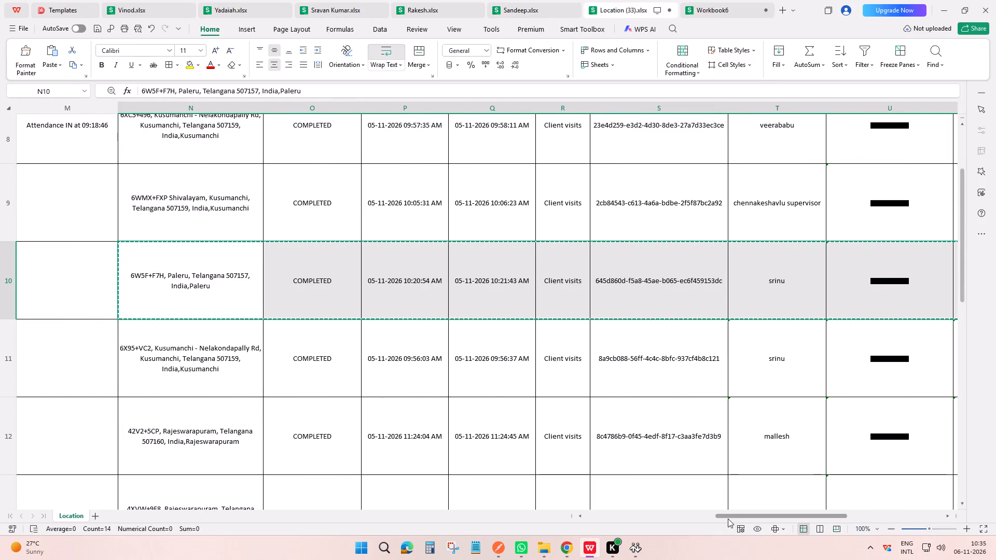
{"action": "scroll", "coordinate": [590, 427], "scroll_direction": "down", "scroll_amount": 7}
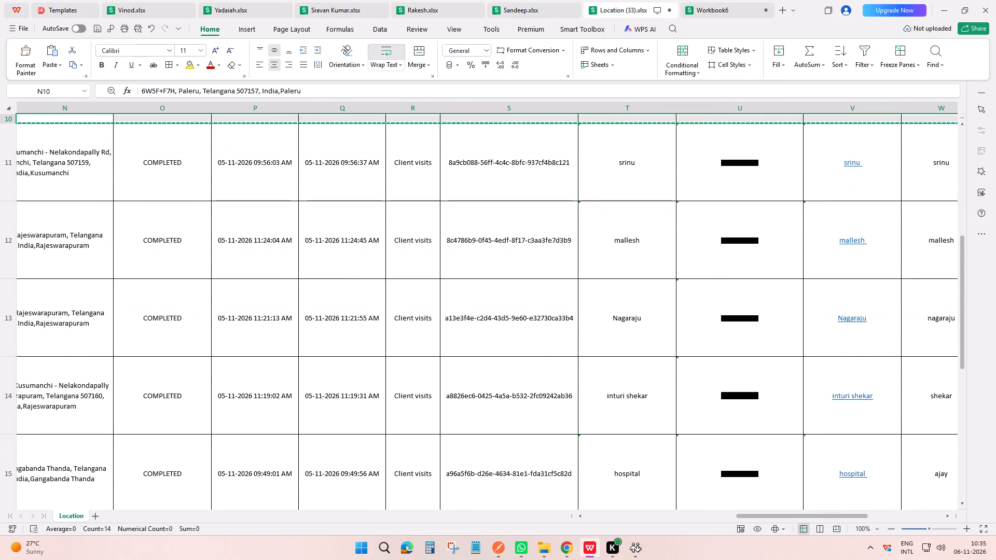
{"action": "left_click", "coordinate": [616, 384]}
{"action": "key", "text": "Left"}
{"action": "key", "text": "Left"}
{"action": "key", "text": "Left"}
{"action": "key", "text": "Left"}
{"action": "key", "text": "Left"}
{"action": "key", "text": "Left"}
{"action": "key", "text": "Left"}
{"action": "key", "text": "Left"}
{"action": "key", "text": "Left"}
{"action": "key", "text": "Right"}
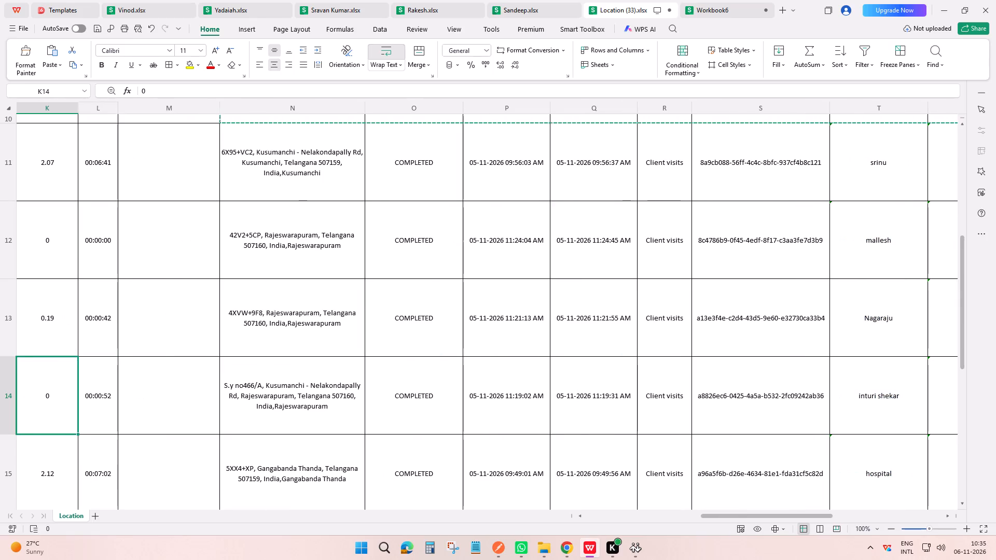
{"action": "key", "text": "Right"}
{"action": "key", "text": "Right"}
{"action": "key", "text": "ctrl+shift+Right"}
{"action": "key", "text": "ctrl+c"}
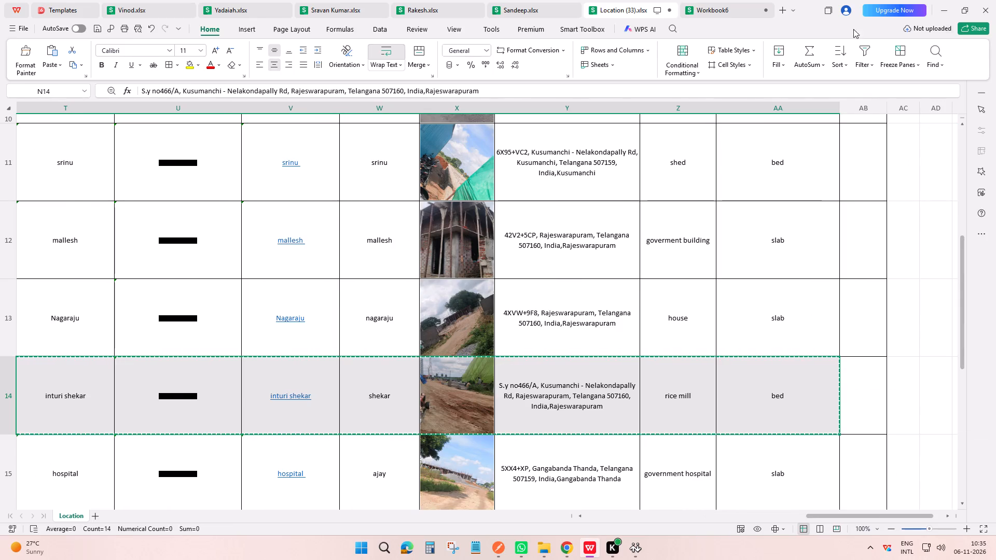
Recheck the halt on the Chrome timeline and paste the rice mill visit's details into Workbook6 at N20, in the 11:18:10 AM halt row.
{"action": "left_click", "coordinate": [711, 2]}
{"action": "scroll", "coordinate": [476, 277], "scroll_direction": "down", "scroll_amount": 2}
{"action": "left_click", "coordinate": [564, 543]}
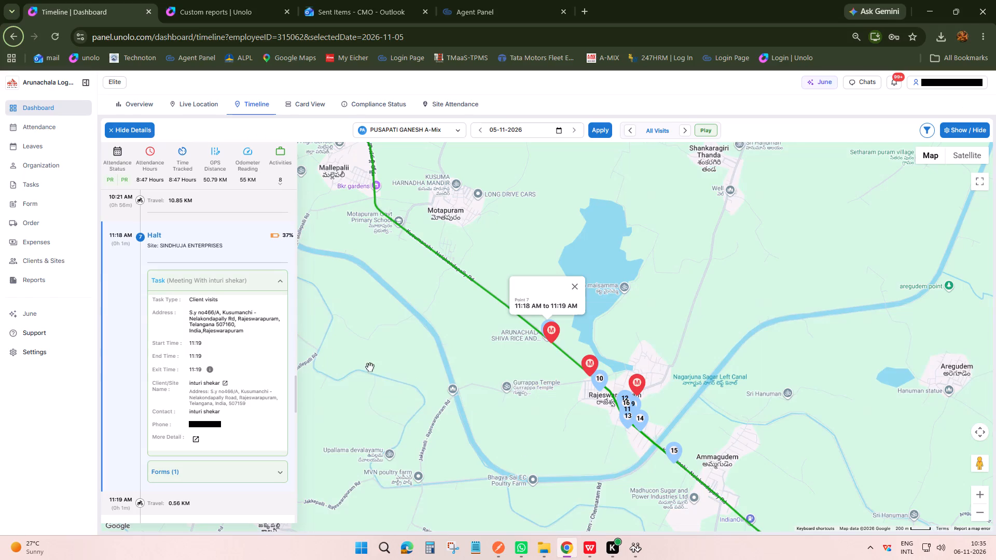
{"action": "scroll", "coordinate": [253, 349], "scroll_direction": "down", "scroll_amount": 1}
{"action": "left_click", "coordinate": [594, 554]}
{"action": "scroll", "coordinate": [651, 337], "scroll_direction": "down", "scroll_amount": 1}
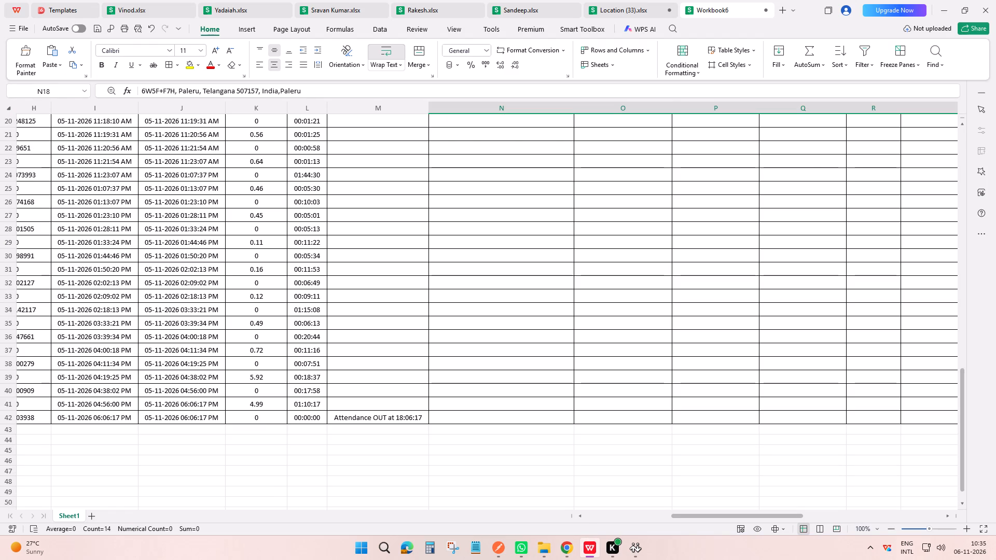
{"action": "scroll", "coordinate": [555, 271], "scroll_direction": "up", "scroll_amount": 3}
{"action": "left_click_drag", "start_coordinate": [104, 204], "coordinate": [314, 203]}
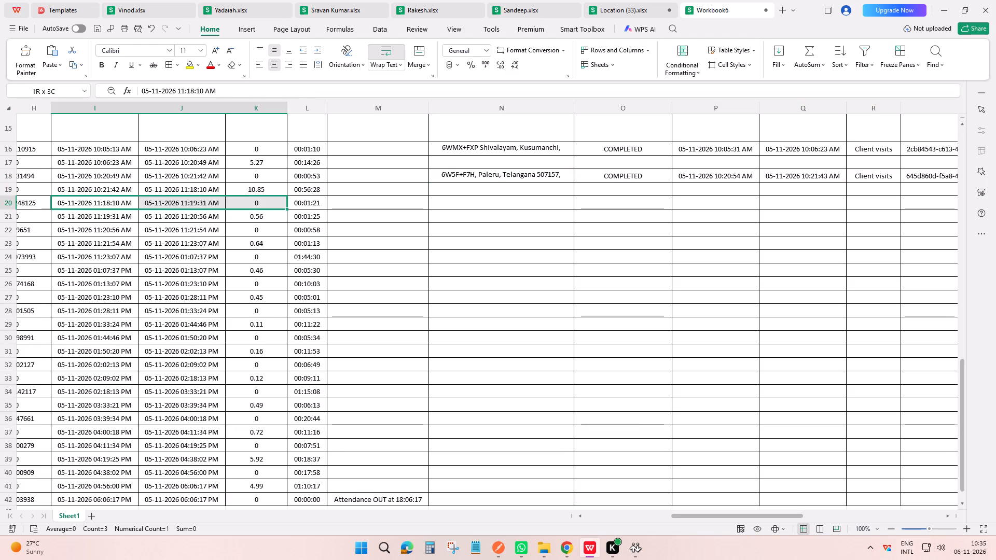
{"action": "left_click_drag", "start_coordinate": [314, 203], "coordinate": [472, 208]}
{"action": "left_click", "coordinate": [472, 208]}
{"action": "key", "text": "ctrl+v"}
Switch to the Chrome timeline and examine the task details of the 11:20 AM halt.
{"action": "left_click", "coordinate": [567, 550]}
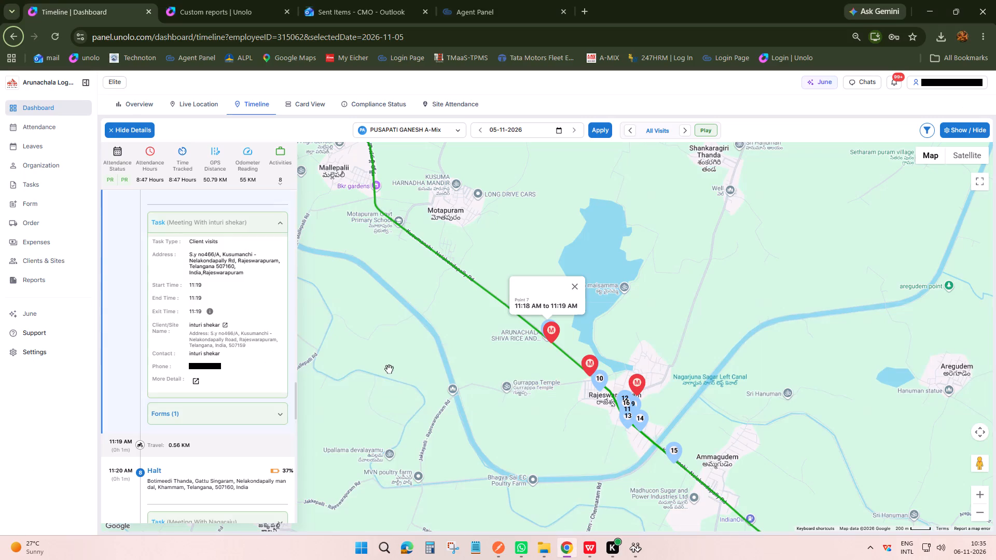
{"action": "scroll", "coordinate": [240, 329], "scroll_direction": "down", "scroll_amount": 4}
{"action": "left_click", "coordinate": [245, 288]}
{"action": "scroll", "coordinate": [243, 312], "scroll_direction": "down", "scroll_amount": 1}
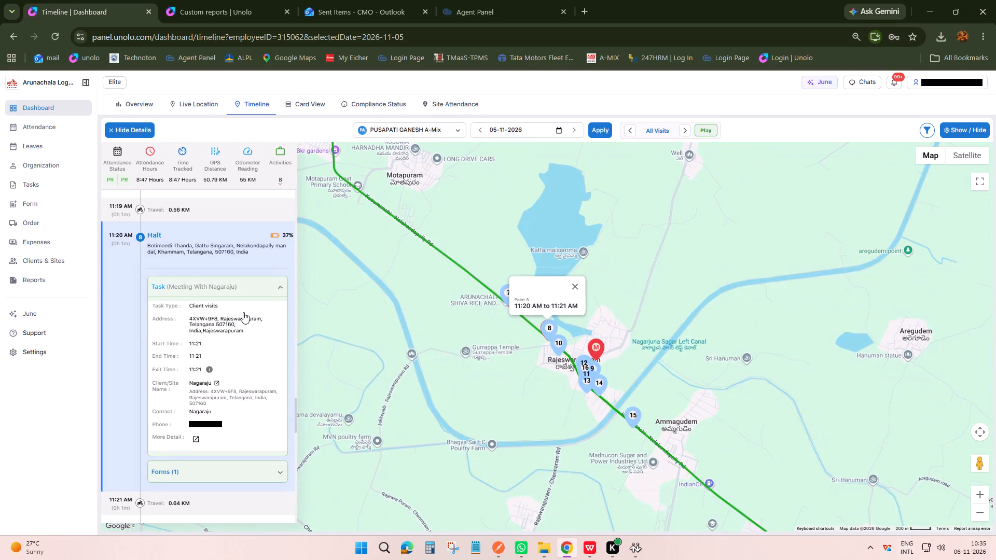
{"action": "scroll", "coordinate": [243, 312], "scroll_direction": "up", "scroll_amount": 1}
Switch to WPS Office, match the 11:20 AM halt against the timeline, and copy the house visit's details, N13 to AA13, from Location (33).
{"action": "left_click", "coordinate": [591, 558]}
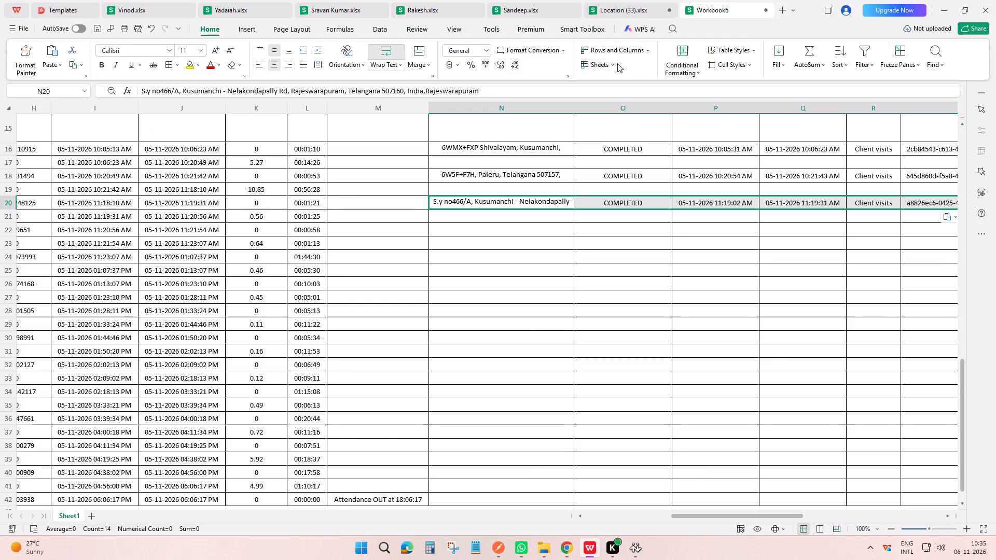
{"action": "left_click", "coordinate": [629, 8]}
{"action": "key", "text": "alt+Tab"}
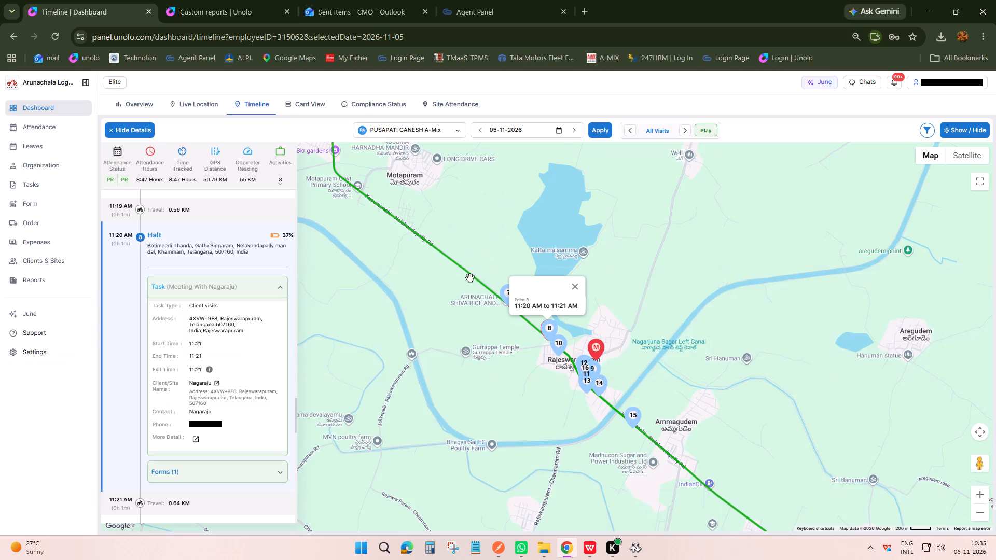
{"action": "key", "text": "alt+Tab"}
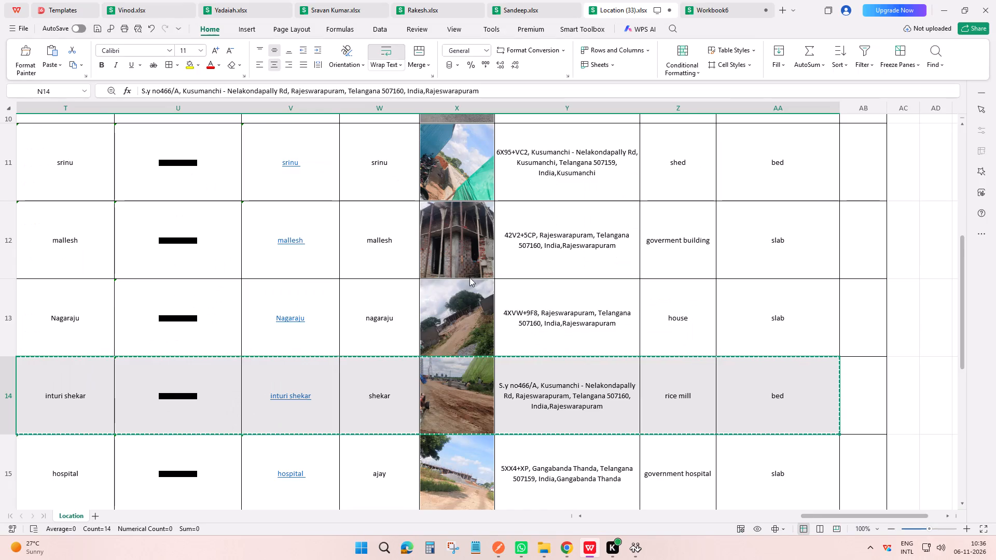
{"action": "scroll", "coordinate": [444, 244], "scroll_direction": "up", "scroll_amount": 4}
{"action": "scroll", "coordinate": [444, 244], "scroll_direction": "down", "scroll_amount": 3}
{"action": "left_click", "coordinate": [309, 323]}
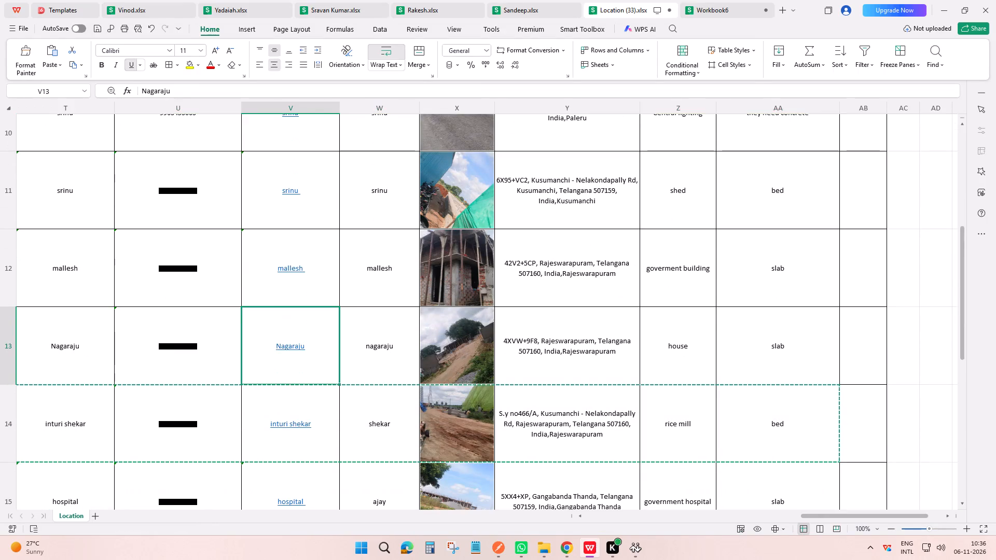
{"action": "key", "text": "Left"}
{"action": "key", "text": "Left"}
{"action": "key", "text": "Left"}
{"action": "key", "text": "Left"}
{"action": "key", "text": "Left"}
{"action": "key", "text": "Left"}
{"action": "key", "text": "Left"}
{"action": "key", "text": "Left"}
{"action": "key", "text": "Left"}
{"action": "key", "text": "Right"}
{"action": "key", "text": "Right"}
{"action": "key", "text": "Left"}
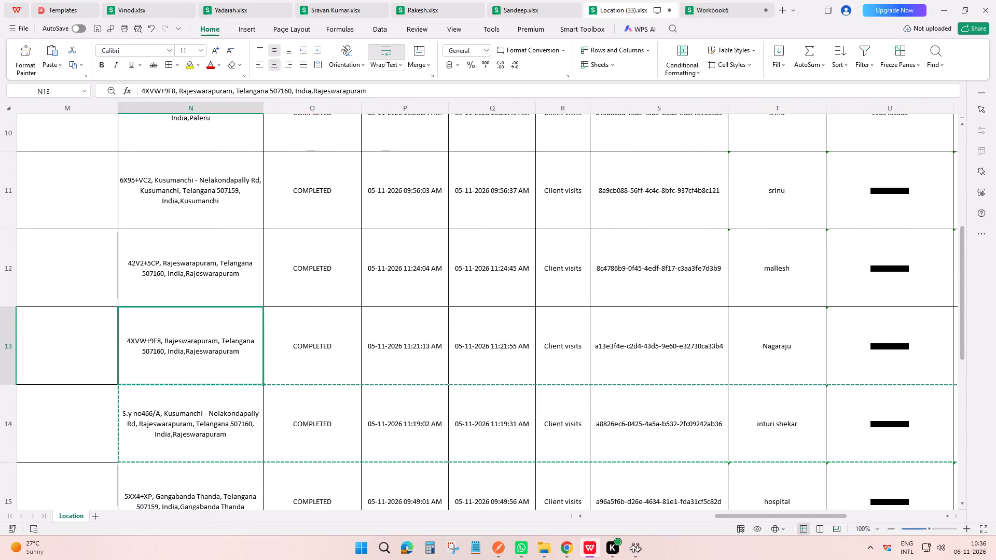
{"action": "key", "text": "ctrl+shift+Right"}
{"action": "key", "text": "ctrl+c"}
Recheck the halt on the Chrome timeline and paste the house visit's details into Workbook6 at N22, in the 11:20:56 AM halt row.
{"action": "left_click", "coordinate": [700, 0]}
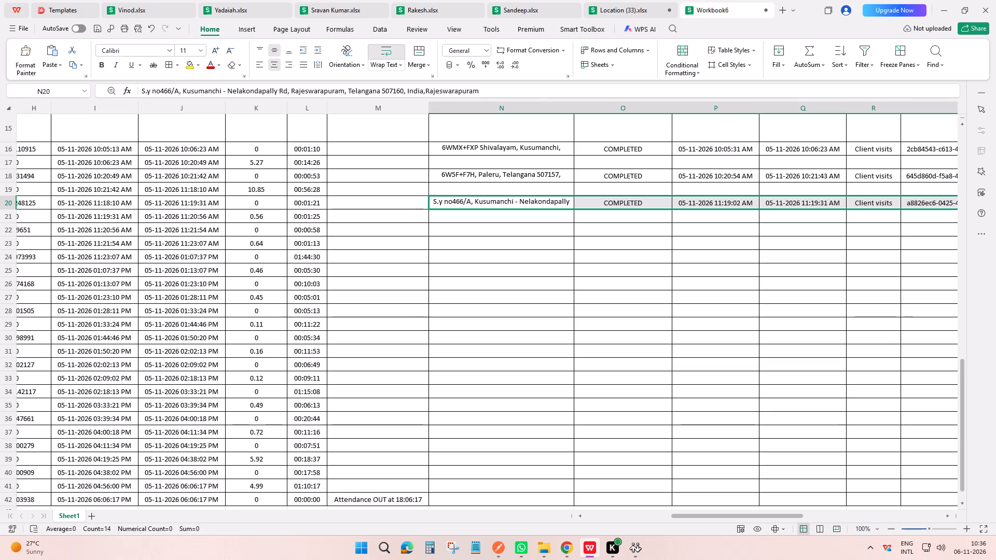
{"action": "scroll", "coordinate": [572, 292], "scroll_direction": "down", "scroll_amount": 1}
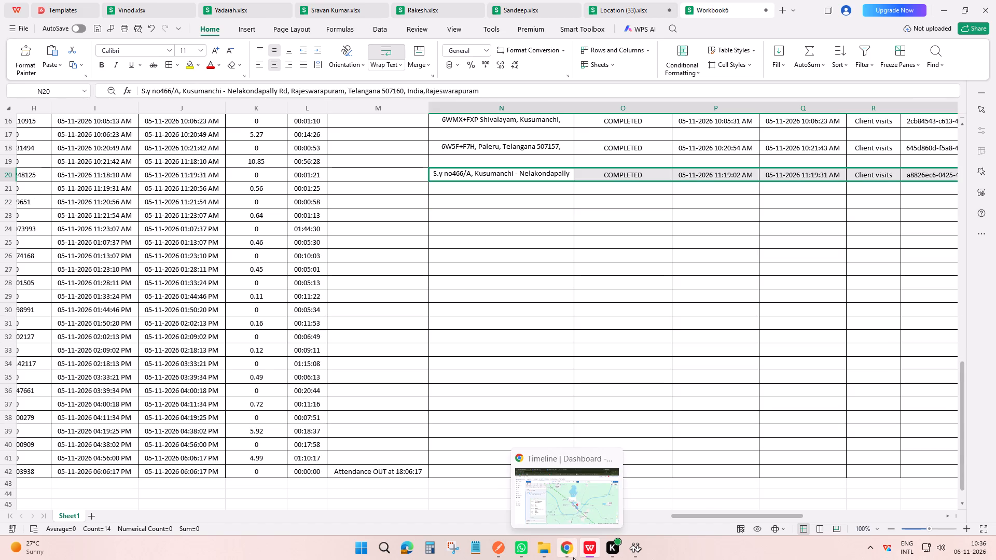
{"action": "left_click", "coordinate": [573, 557]}
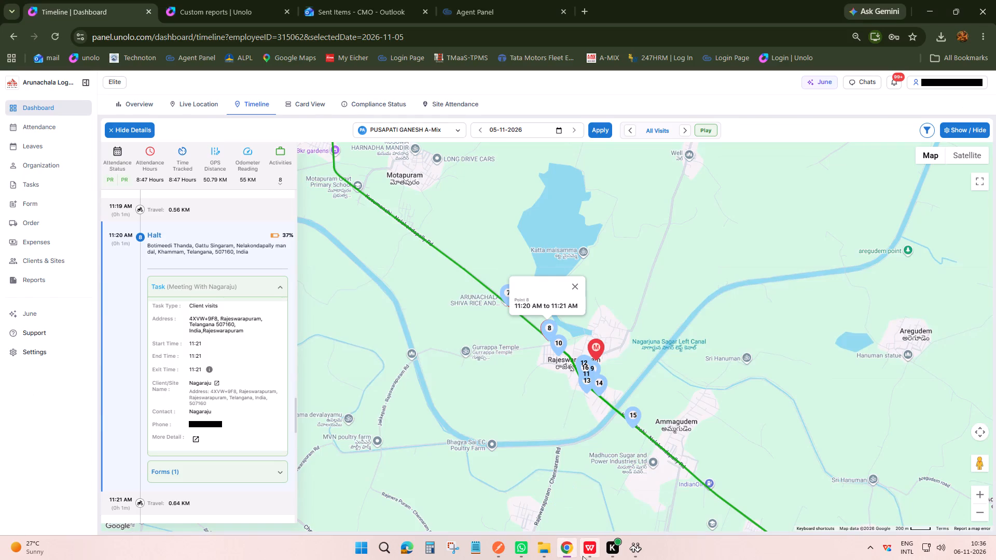
{"action": "left_click", "coordinate": [588, 555]}
{"action": "left_click_drag", "start_coordinate": [98, 204], "coordinate": [148, 203]}
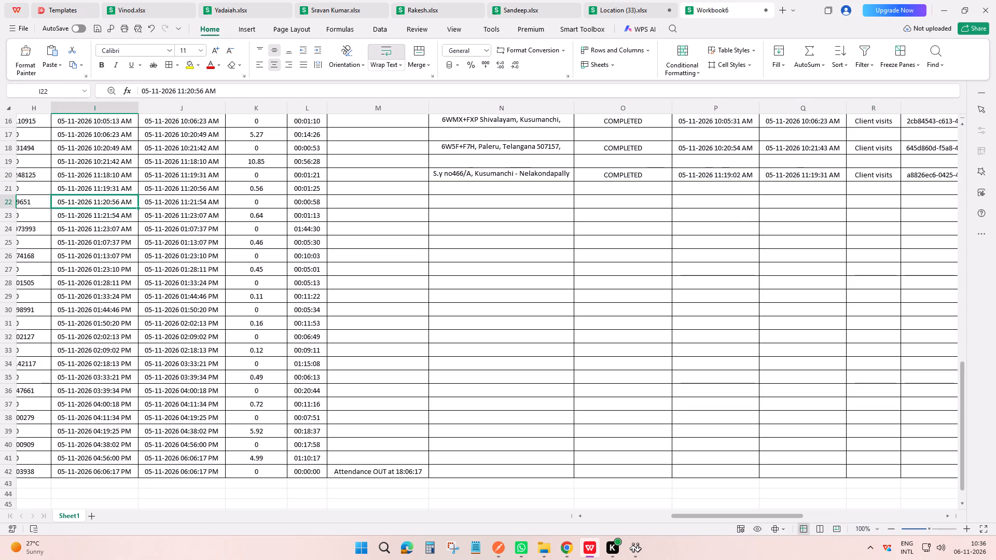
{"action": "left_click_drag", "start_coordinate": [148, 203], "coordinate": [441, 202]}
{"action": "left_click", "coordinate": [441, 202]}
{"action": "key", "text": "ctrl+v"}
Switch to the Chrome timeline and check the time span of the 11:23 AM halt.
{"action": "key", "text": "alt+Tab"}
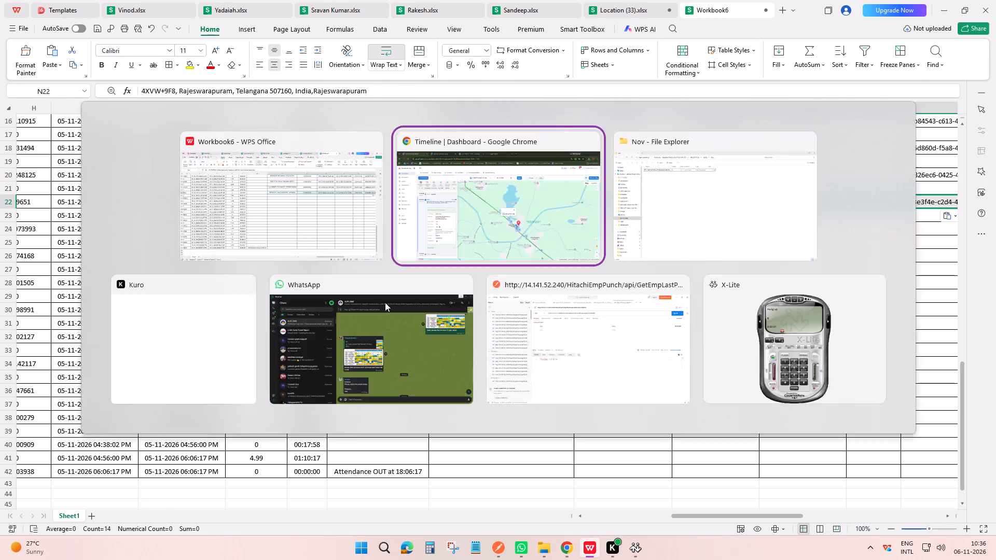
{"action": "scroll", "coordinate": [240, 358], "scroll_direction": "down", "scroll_amount": 4}
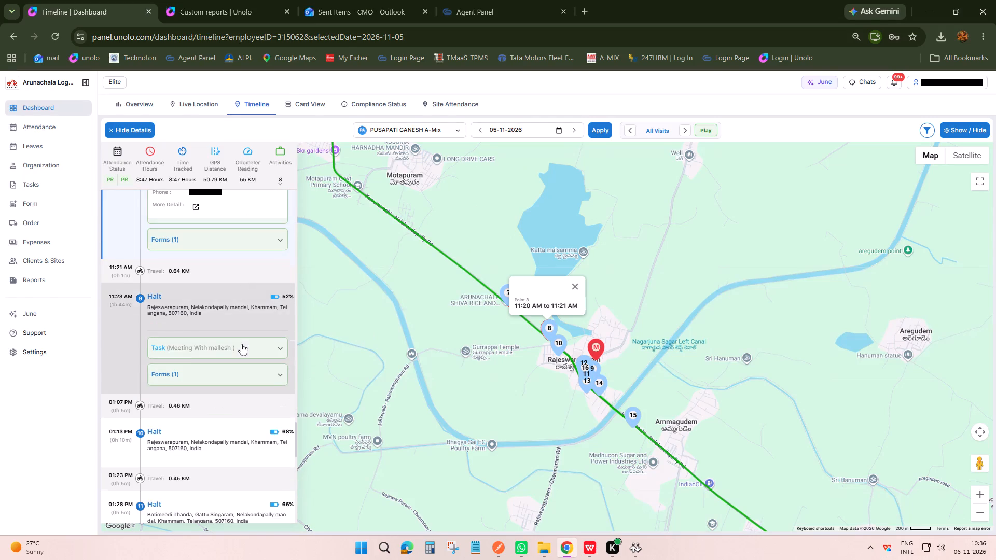
{"action": "left_click", "coordinate": [243, 325]}
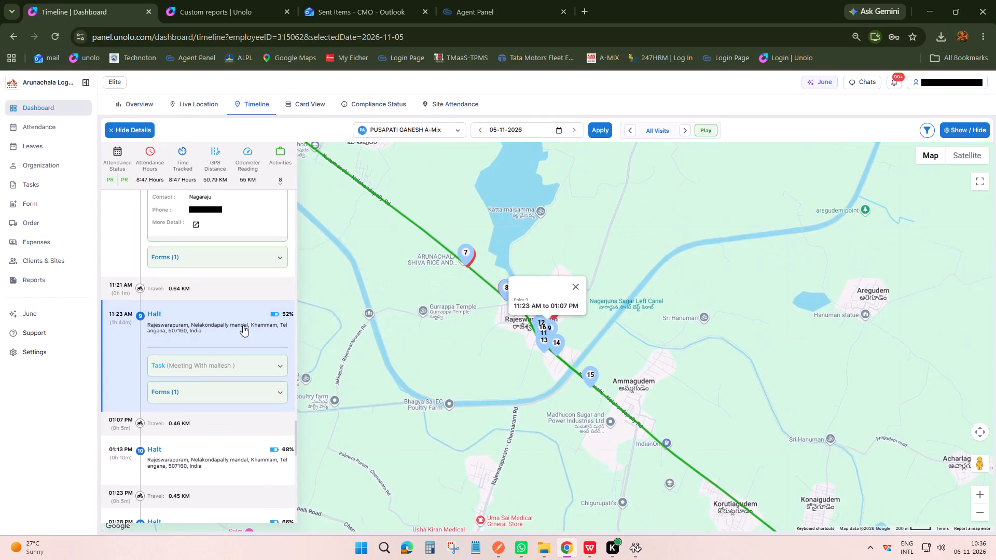
{"action": "left_click", "coordinate": [243, 325]}
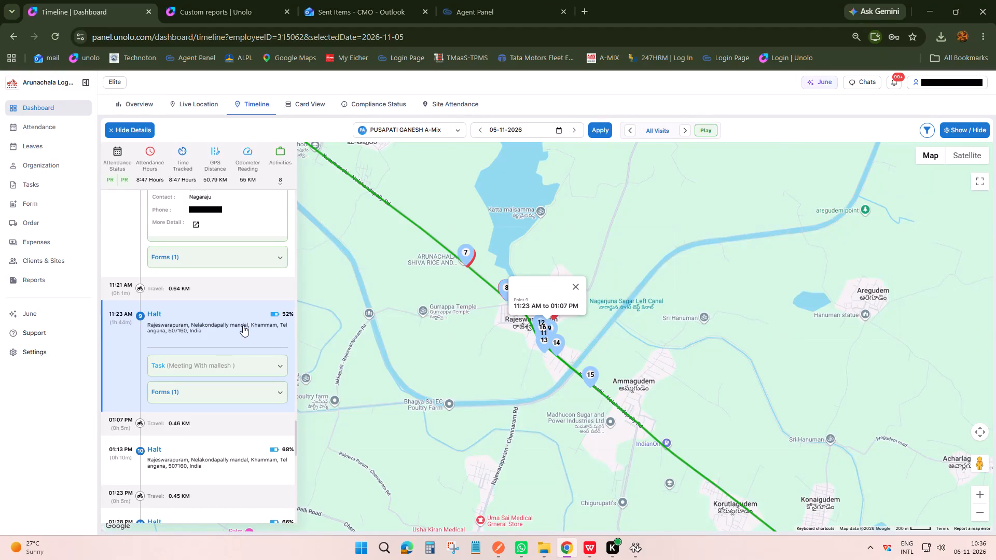
Switch to WPS Office and copy the government building visit's details, N12 to AA12, from Location (33).
{"action": "left_click", "coordinate": [589, 555]}
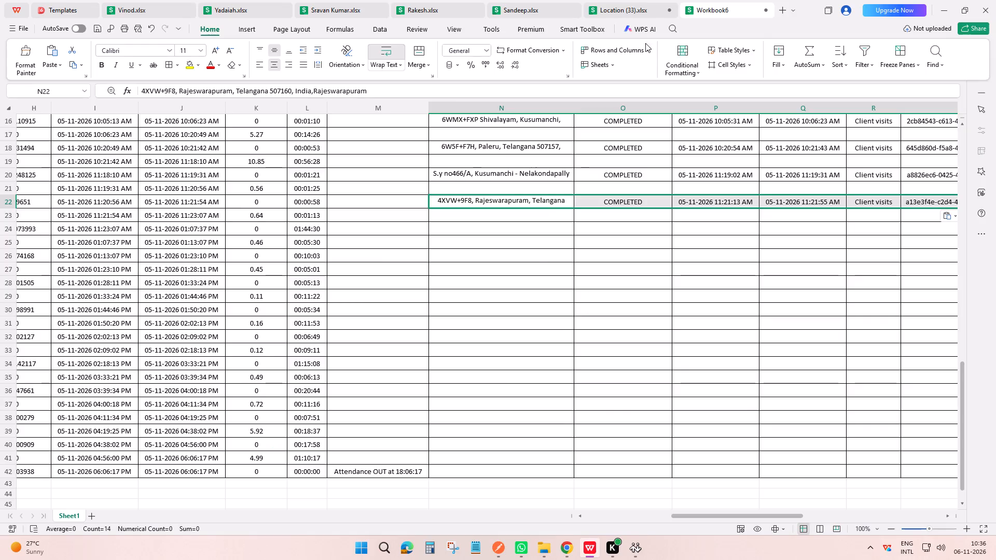
{"action": "left_click", "coordinate": [621, 8]}
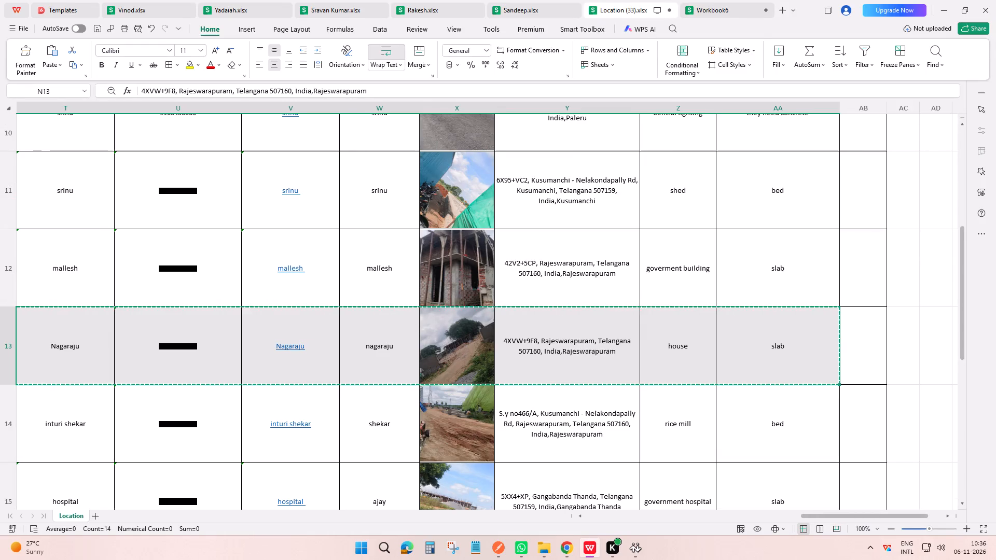
{"action": "left_click", "coordinate": [316, 260]}
{"action": "key", "text": "Left"}
{"action": "key", "text": "Left"}
{"action": "key", "text": "Left"}
{"action": "key", "text": "Left"}
{"action": "key", "text": "Left"}
{"action": "key", "text": "Left"}
{"action": "key", "text": "Left"}
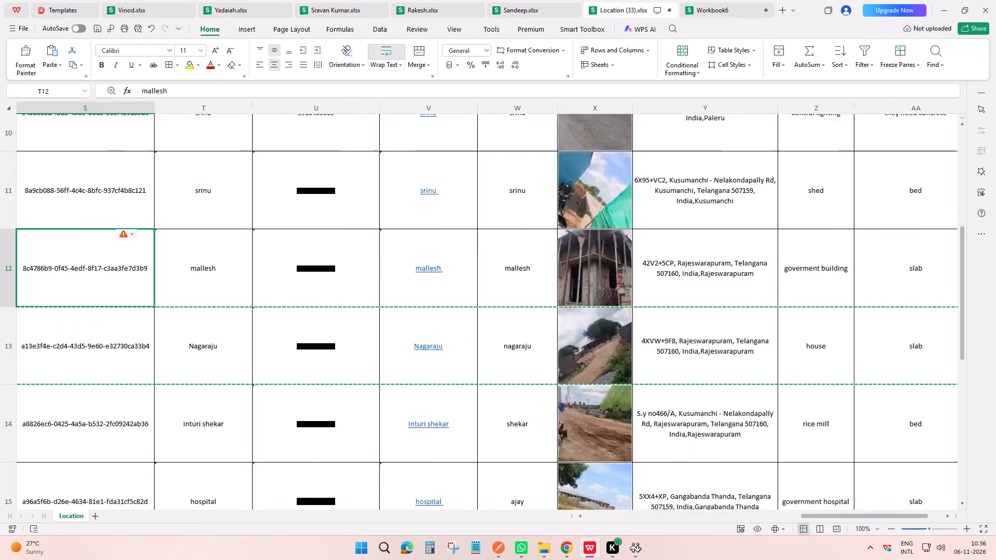
{"action": "key", "text": "Left"}
{"action": "key", "text": "Left"}
{"action": "key", "text": "Right"}
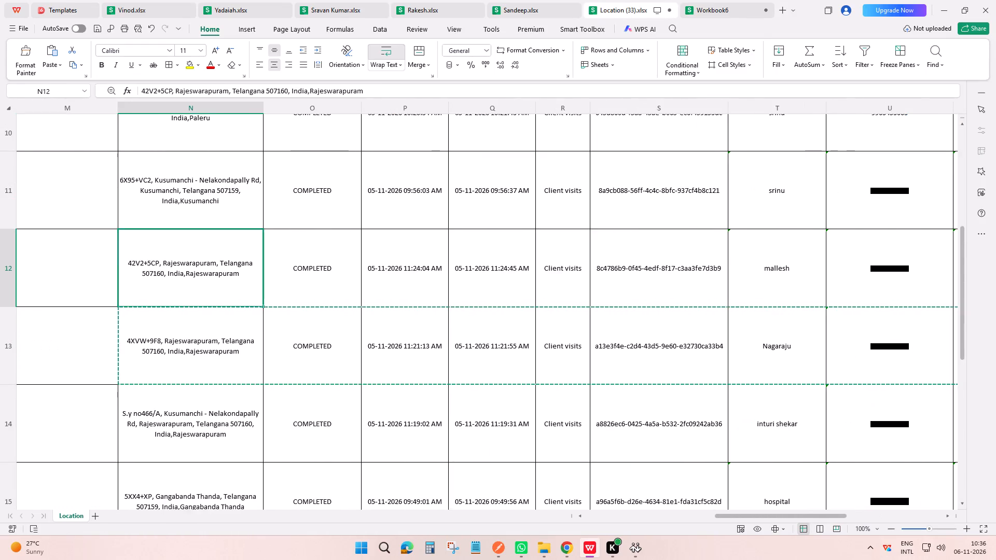
{"action": "key", "text": "ctrl+shift+Right"}
{"action": "key", "text": "ctrl+c"}
Paste the government building visit's details into Workbook6 at N24, in the 11:23:07 AM halt row.
{"action": "left_click", "coordinate": [726, 4]}
{"action": "scroll", "coordinate": [599, 229], "scroll_direction": "down", "scroll_amount": 1}
{"action": "scroll", "coordinate": [599, 229], "scroll_direction": "up", "scroll_amount": 1}
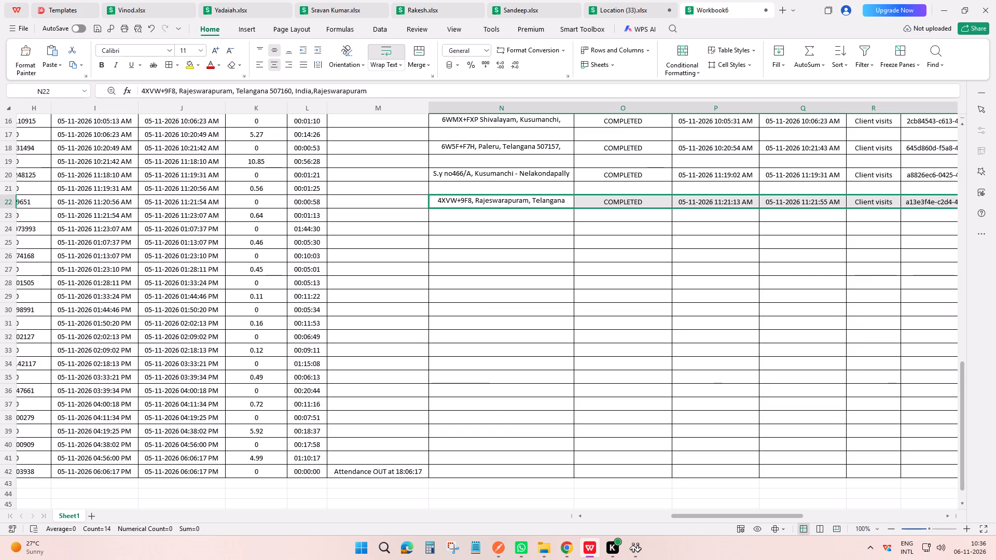
{"action": "left_click_drag", "start_coordinate": [105, 231], "coordinate": [474, 230]}
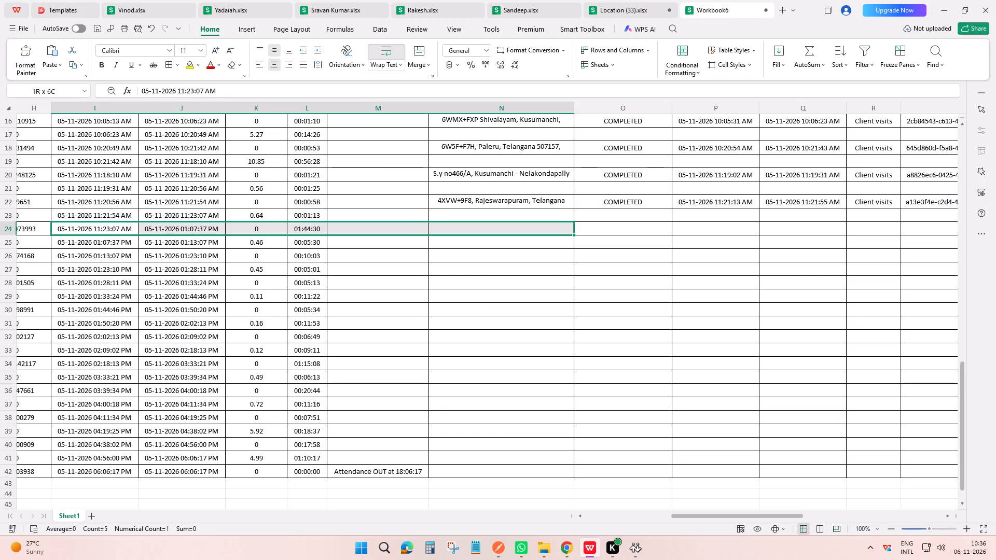
{"action": "left_click_drag", "start_coordinate": [474, 230], "coordinate": [474, 230]}
{"action": "left_click", "coordinate": [474, 230]}
{"action": "key", "text": "ctrl+v"}
Switch to the Chrome timeline and check the halts after 11:23 AM, through the final punch-out, for further visit tasks.
{"action": "key", "text": "alt+Tab"}
{"action": "scroll", "coordinate": [232, 383], "scroll_direction": "down", "scroll_amount": 2}
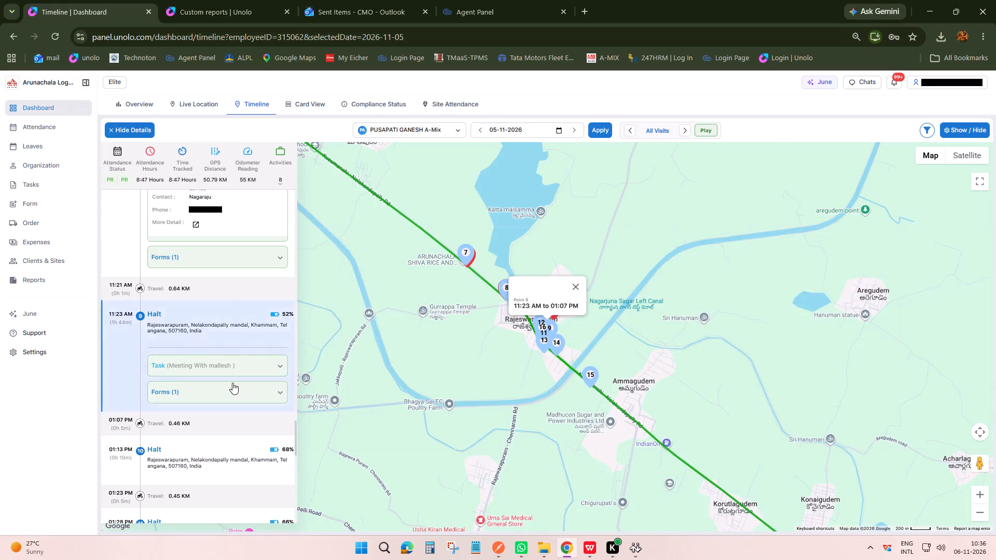
{"action": "left_click", "coordinate": [251, 249]}
{"action": "scroll", "coordinate": [240, 283], "scroll_direction": "down", "scroll_amount": 5}
{"action": "scroll", "coordinate": [240, 289], "scroll_direction": "up", "scroll_amount": 1}
{"action": "scroll", "coordinate": [240, 289], "scroll_direction": "down", "scroll_amount": 18}
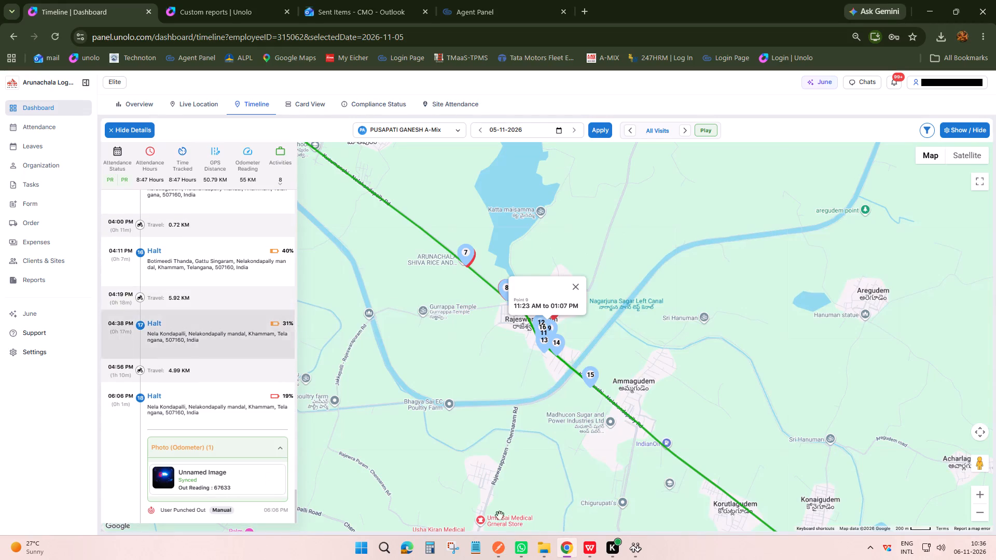
Switch to WPS Office and auto-fit the row heights of the entire sheet in Workbook6.
{"action": "left_click", "coordinate": [591, 551]}
{"action": "left_click", "coordinate": [5, 106]}
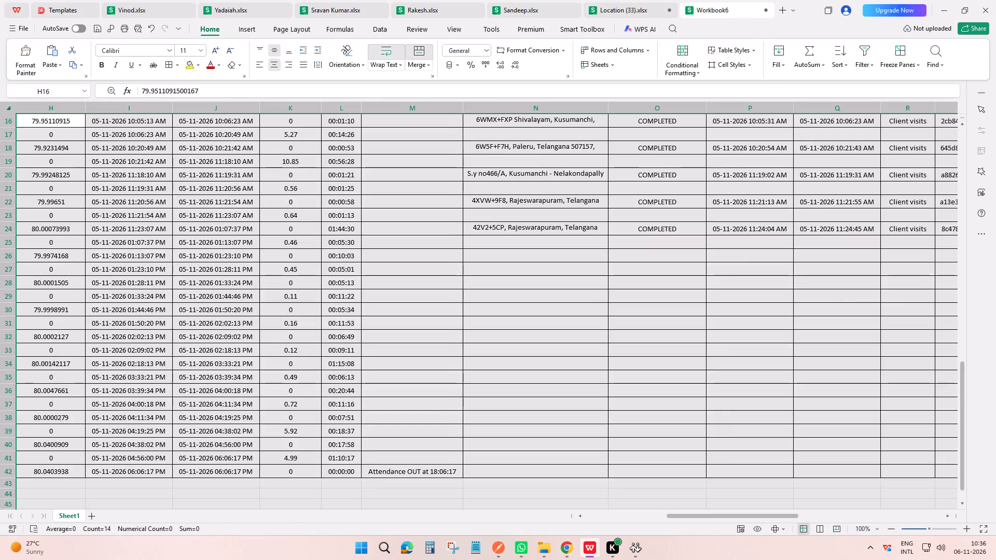
{"action": "double_click", "coordinate": [14, 127]}
Review the pasted visits in Workbook6 row by row, checking client names, photos, addresses and site details down to row 24.
{"action": "scroll", "coordinate": [583, 309], "scroll_direction": "up", "scroll_amount": 6}
{"action": "scroll", "coordinate": [583, 309], "scroll_direction": "down", "scroll_amount": 1}
{"action": "scroll", "coordinate": [583, 309], "scroll_direction": "up", "scroll_amount": 7}
{"action": "scroll", "coordinate": [583, 309], "scroll_direction": "down", "scroll_amount": 1}
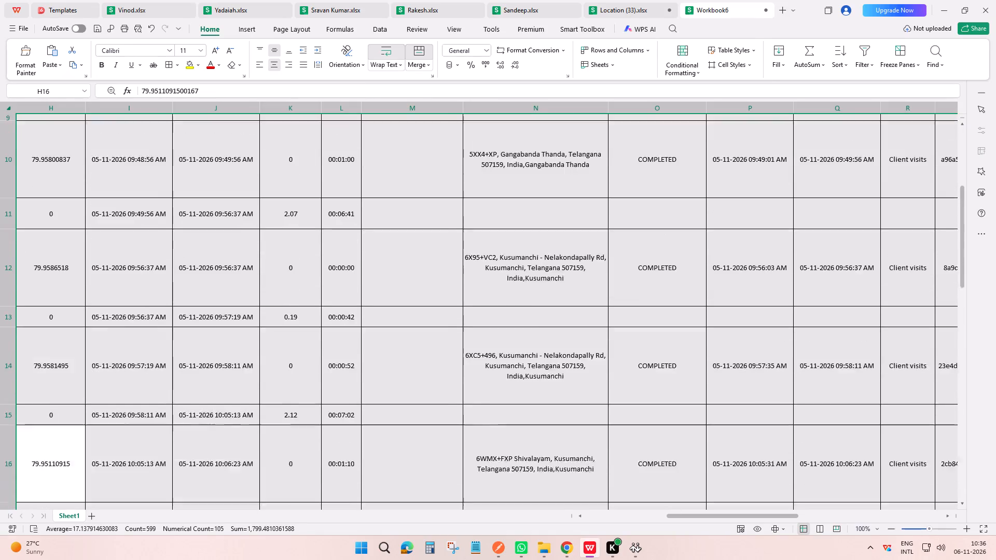
{"action": "scroll", "coordinate": [583, 309], "scroll_direction": "up", "scroll_amount": 7}
{"action": "scroll", "coordinate": [583, 309], "scroll_direction": "down", "scroll_amount": 1}
{"action": "scroll", "coordinate": [583, 309], "scroll_direction": "up", "scroll_amount": 3}
{"action": "left_click_drag", "start_coordinate": [685, 517], "coordinate": [786, 505]}
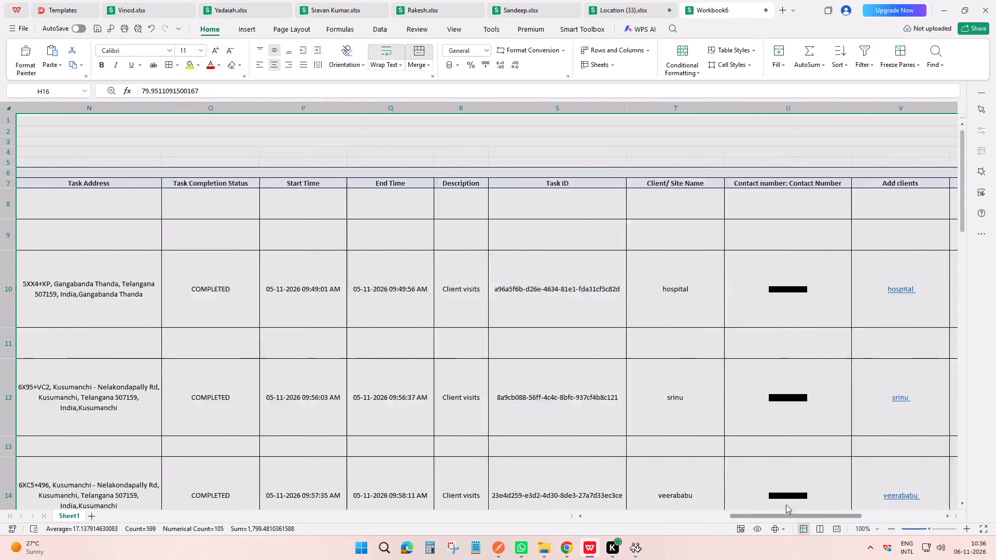
{"action": "left_click_drag", "start_coordinate": [786, 505], "coordinate": [883, 491]}
{"action": "scroll", "coordinate": [646, 380], "scroll_direction": "down", "scroll_amount": 3}
{"action": "left_click", "coordinate": [415, 194]}
{"action": "left_click", "coordinate": [417, 328]}
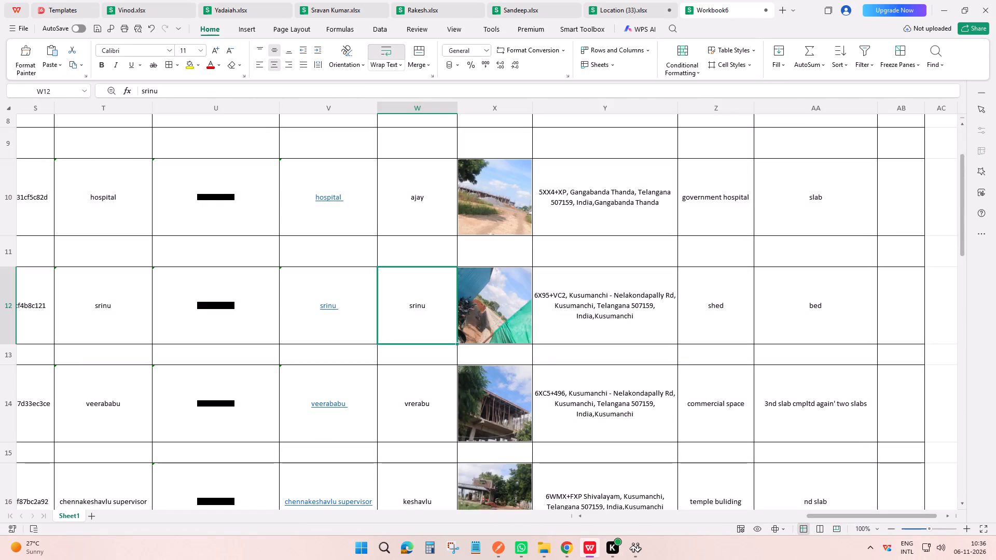
{"action": "left_click", "coordinate": [419, 385]}
{"action": "scroll", "coordinate": [421, 384], "scroll_direction": "up", "scroll_amount": 1}
{"action": "scroll", "coordinate": [421, 384], "scroll_direction": "down", "scroll_amount": 2}
{"action": "left_click", "coordinate": [421, 384]}
{"action": "scroll", "coordinate": [421, 384], "scroll_direction": "down", "scroll_amount": 2}
{"action": "scroll", "coordinate": [422, 387], "scroll_direction": "up", "scroll_amount": 6}
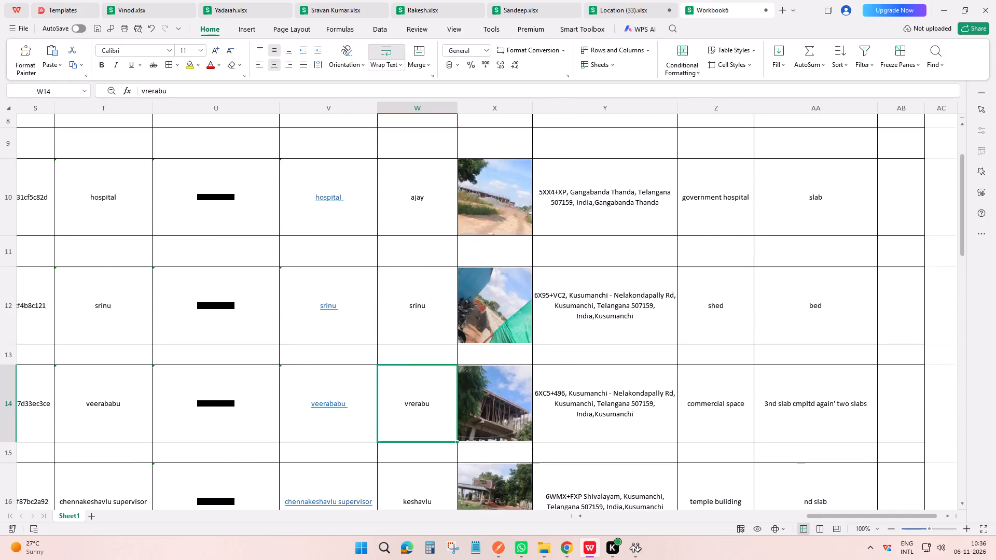
{"action": "scroll", "coordinate": [422, 387], "scroll_direction": "up", "scroll_amount": 2}
{"action": "left_click", "coordinate": [413, 313]}
{"action": "left_click", "coordinate": [411, 388]}
{"action": "left_click", "coordinate": [417, 466]}
{"action": "scroll", "coordinate": [440, 404], "scroll_direction": "down", "scroll_amount": 4}
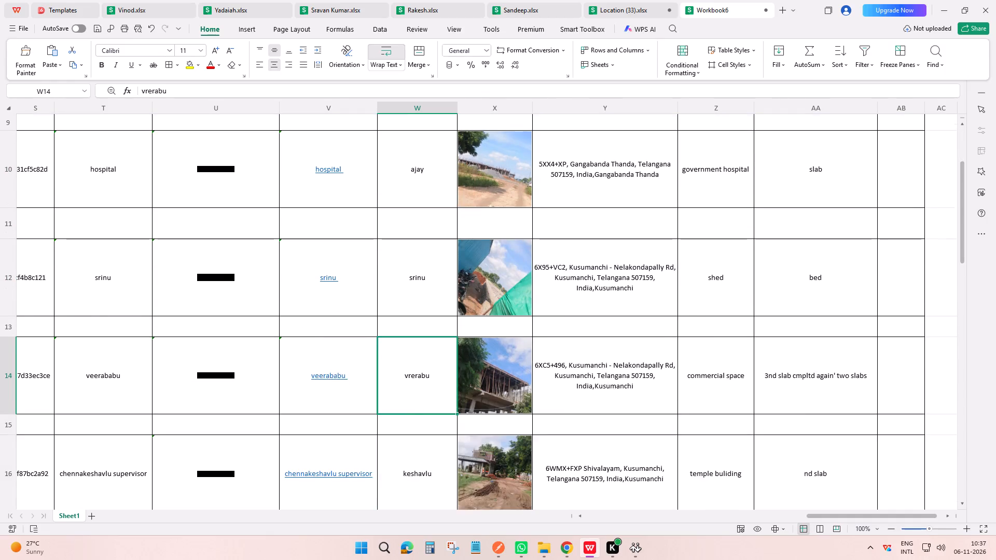
{"action": "left_click", "coordinate": [408, 477]}
{"action": "scroll", "coordinate": [451, 423], "scroll_direction": "down", "scroll_amount": 6}
{"action": "left_click", "coordinate": [422, 411]}
{"action": "left_click", "coordinate": [417, 497]}
{"action": "scroll", "coordinate": [459, 429], "scroll_direction": "down", "scroll_amount": 4}
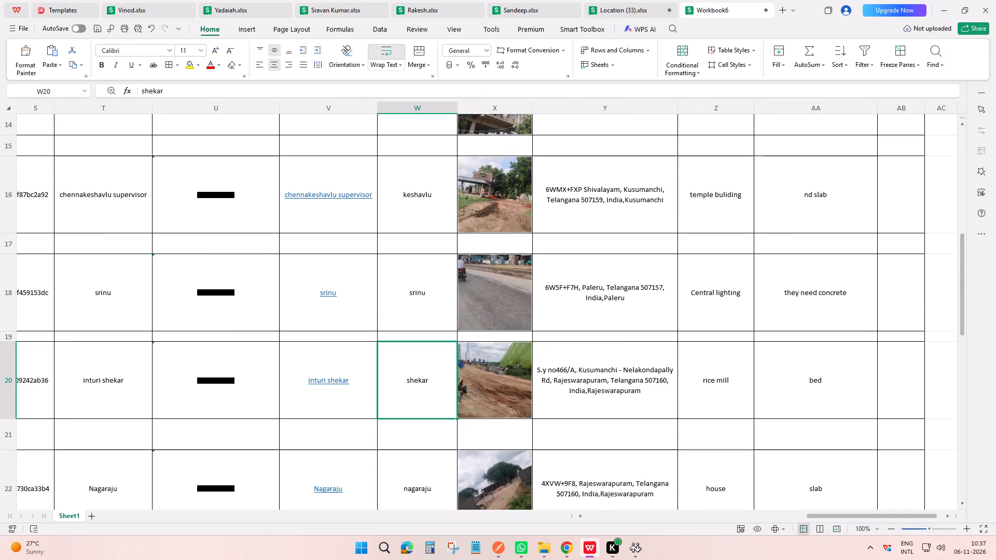
{"action": "left_click", "coordinate": [420, 479]}
{"action": "scroll", "coordinate": [451, 448], "scroll_direction": "down", "scroll_amount": 6}
{"action": "left_click", "coordinate": [426, 453]}
{"action": "scroll", "coordinate": [450, 437], "scroll_direction": "down", "scroll_amount": 4}
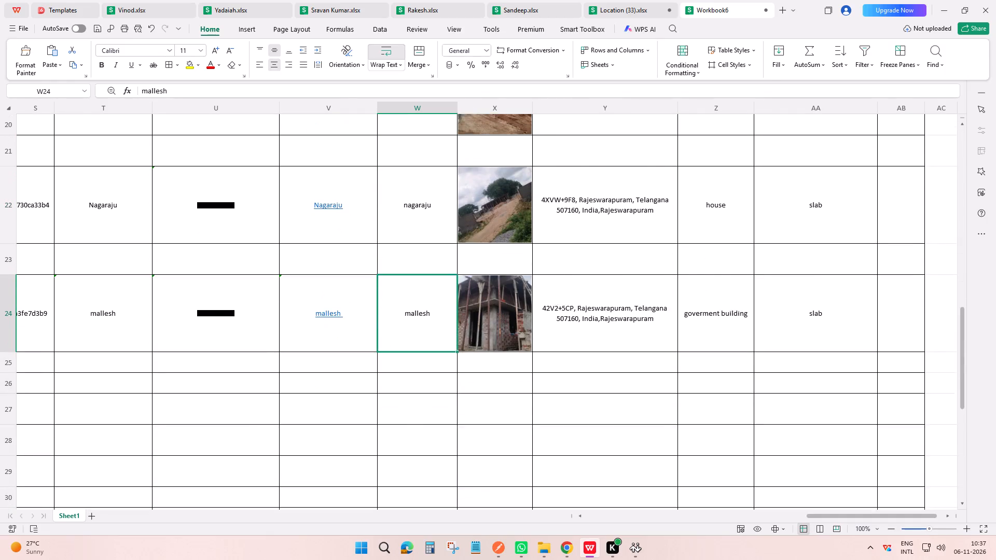
{"action": "scroll", "coordinate": [450, 437], "scroll_direction": "up", "scroll_amount": 1}
{"action": "scroll", "coordinate": [450, 437], "scroll_direction": "down", "scroll_amount": 9}
{"action": "scroll", "coordinate": [450, 437], "scroll_direction": "up", "scroll_amount": 6}
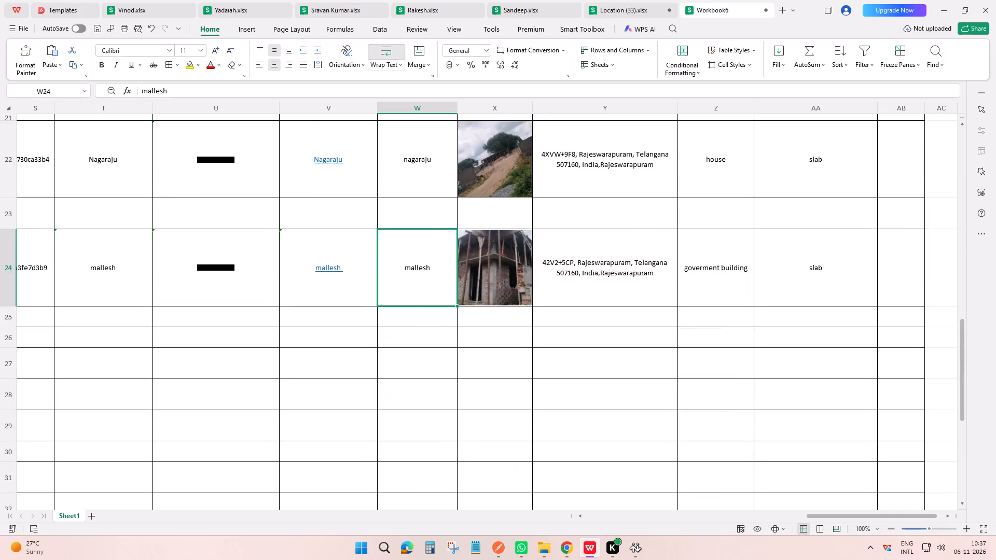
Examine the photo column and the remaining timeline rows of Workbook6, and return to the top of the sheet.
{"action": "left_click", "coordinate": [501, 101]}
{"action": "left_click", "coordinate": [510, 107]}
{"action": "scroll", "coordinate": [522, 247], "scroll_direction": "down", "scroll_amount": 13}
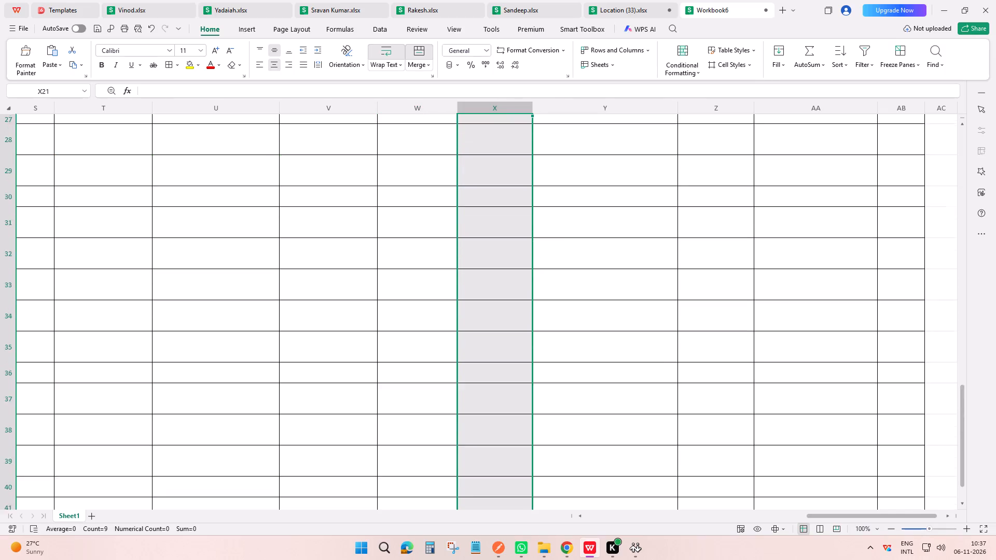
{"action": "scroll", "coordinate": [537, 346], "scroll_direction": "down", "scroll_amount": 5}
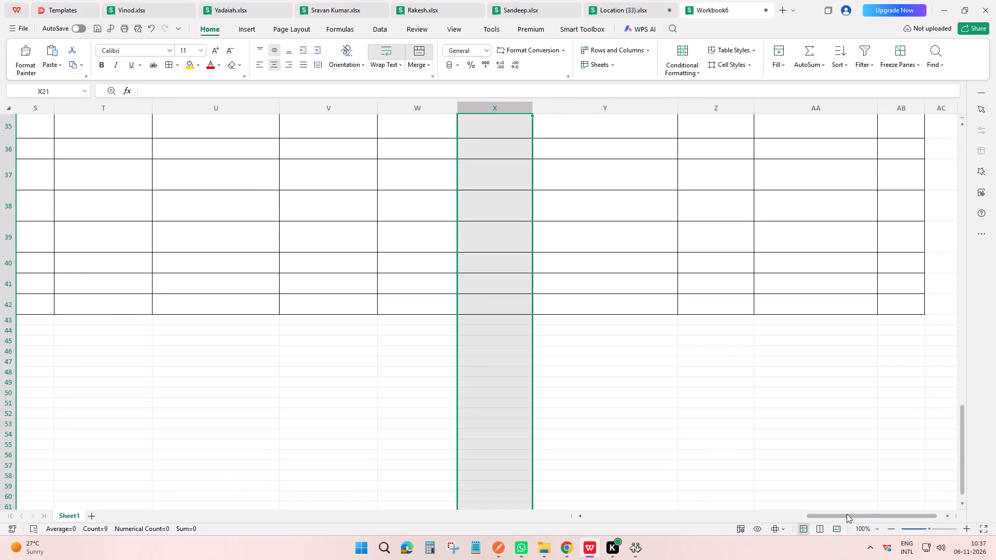
{"action": "left_click_drag", "start_coordinate": [847, 514], "coordinate": [283, 509]}
{"action": "scroll", "coordinate": [481, 284], "scroll_direction": "down", "scroll_amount": 1}
{"action": "scroll", "coordinate": [481, 284], "scroll_direction": "up", "scroll_amount": 7}
{"action": "scroll", "coordinate": [481, 288], "scroll_direction": "down", "scroll_amount": 1}
{"action": "scroll", "coordinate": [481, 288], "scroll_direction": "up", "scroll_amount": 15}
{"action": "scroll", "coordinate": [481, 288], "scroll_direction": "down", "scroll_amount": 1}
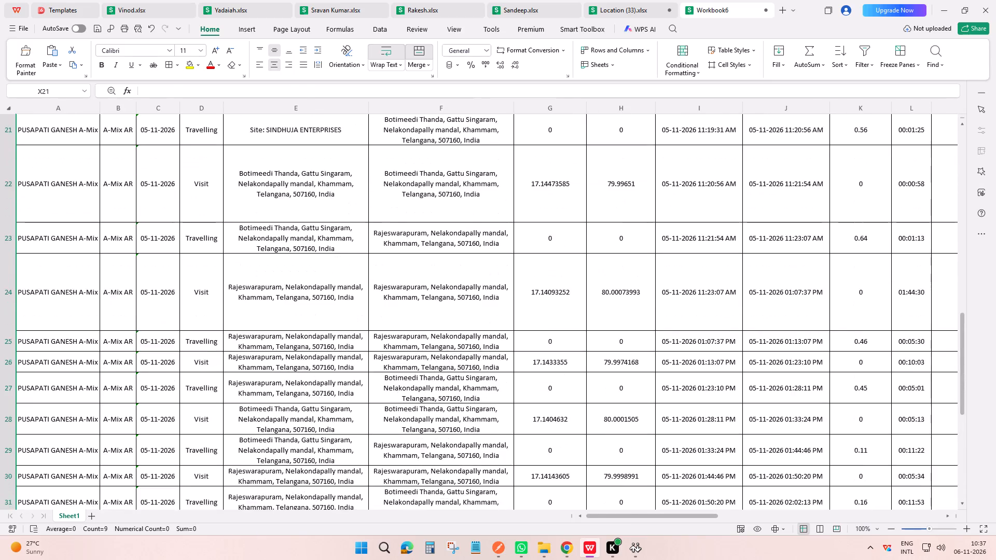
{"action": "key", "text": "ctrl+Up"}
{"action": "scroll", "coordinate": [486, 292], "scroll_direction": "up", "scroll_amount": 8}
{"action": "key", "text": "ctrl+Up"}
{"action": "key", "text": "ctrl+Up"}
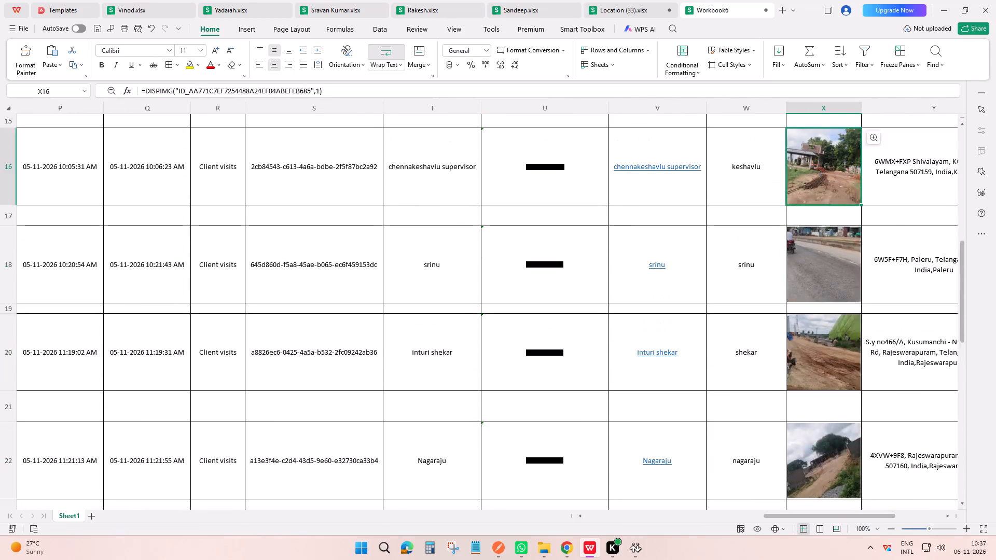
{"action": "key", "text": "ctrl+Up"}
{"action": "key", "text": "ctrl+Up"}
{"action": "key", "text": "ctrl+Up"}
{"action": "key", "text": "ctrl+Up"}
{"action": "key", "text": "ctrl+Up"}
{"action": "key", "text": "ctrl+Up"}
{"action": "scroll", "coordinate": [407, 366], "scroll_direction": "up", "scroll_amount": 3}
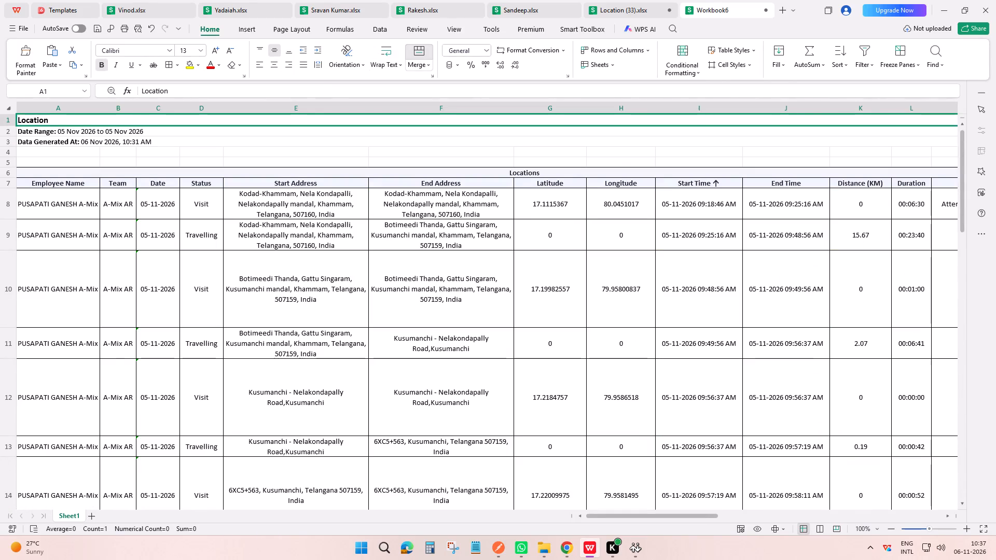
Save Workbook6 as Ganesh.xlsx in the Desktop report folder, replacing the existing file.
{"action": "left_click", "coordinate": [289, 151]}
{"action": "scroll", "coordinate": [288, 161], "scroll_direction": "up", "scroll_amount": 9}
{"action": "key", "text": "ctrl+s"}
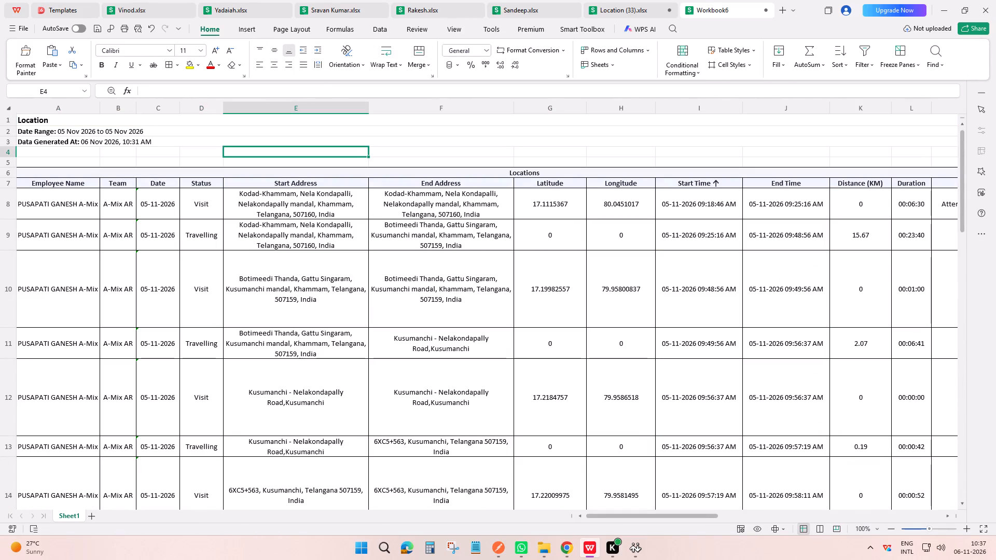
{"action": "key", "text": "BackSpace"}
{"action": "type", "text": "Gan"}
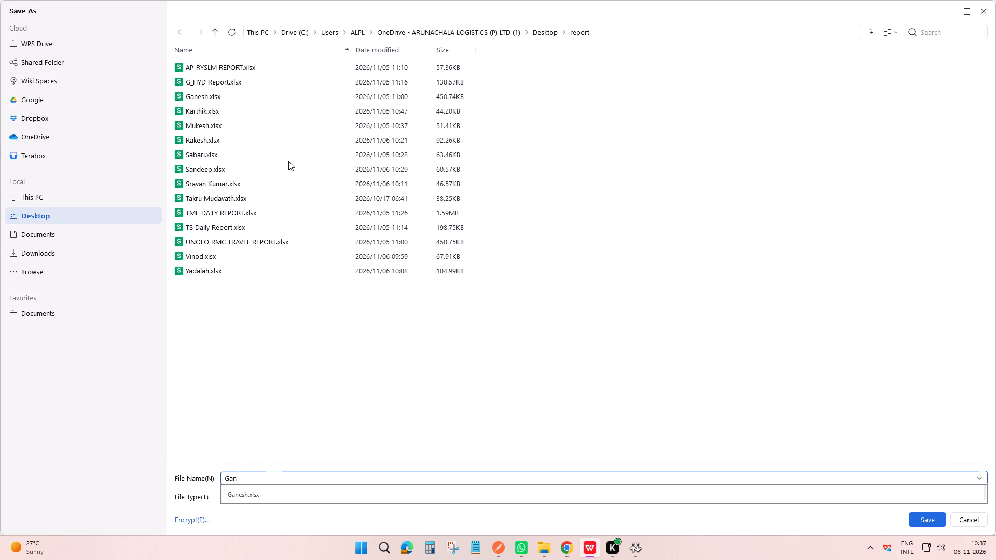
{"action": "key", "text": "Down"}
{"action": "key", "text": "Return"}
{"action": "key", "text": "Return"}
{"action": "key", "text": "Return"}
{"action": "key", "text": "Return"}
Close the Location (33) source workbook.
{"action": "scroll", "coordinate": [287, 178], "scroll_direction": "up", "scroll_amount": 3}
{"action": "scroll", "coordinate": [287, 178], "scroll_direction": "down", "scroll_amount": 1}
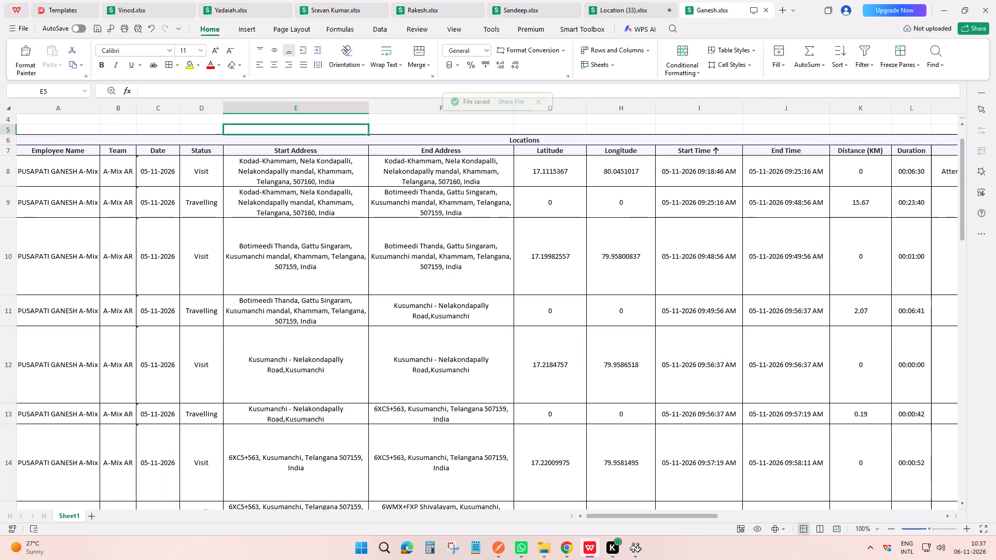
{"action": "left_click", "coordinate": [612, 0]}
{"action": "key", "text": "ctrl+w"}
{"action": "left_click", "coordinate": [528, 278]}
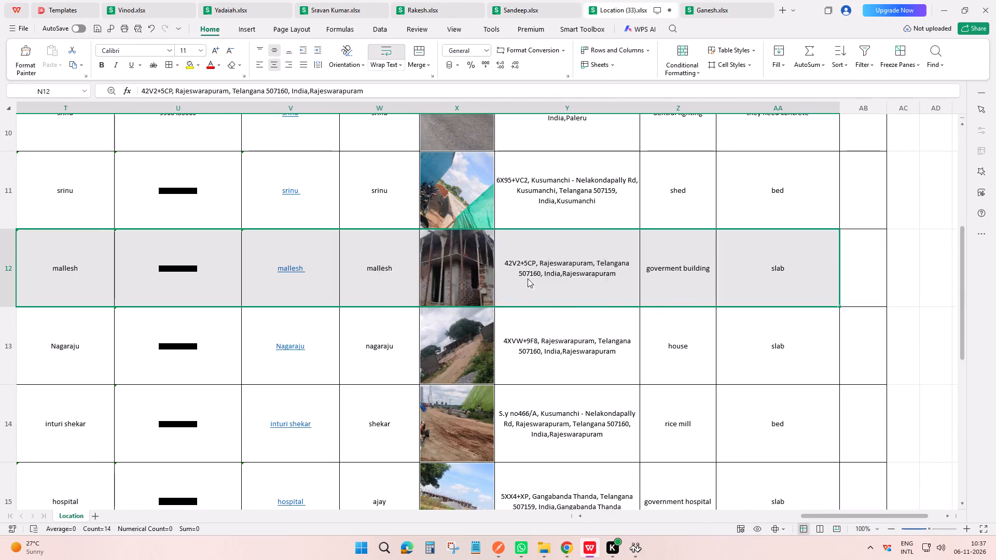
{"action": "scroll", "coordinate": [371, 194], "scroll_direction": "up", "scroll_amount": 6}
Switch to the browser and load the 05-11-2026 timeline of the Sabari A-Mix employee, found by searching for a-mix.
{"action": "key", "text": "alt+Tab"}
{"action": "left_click", "coordinate": [385, 128]}
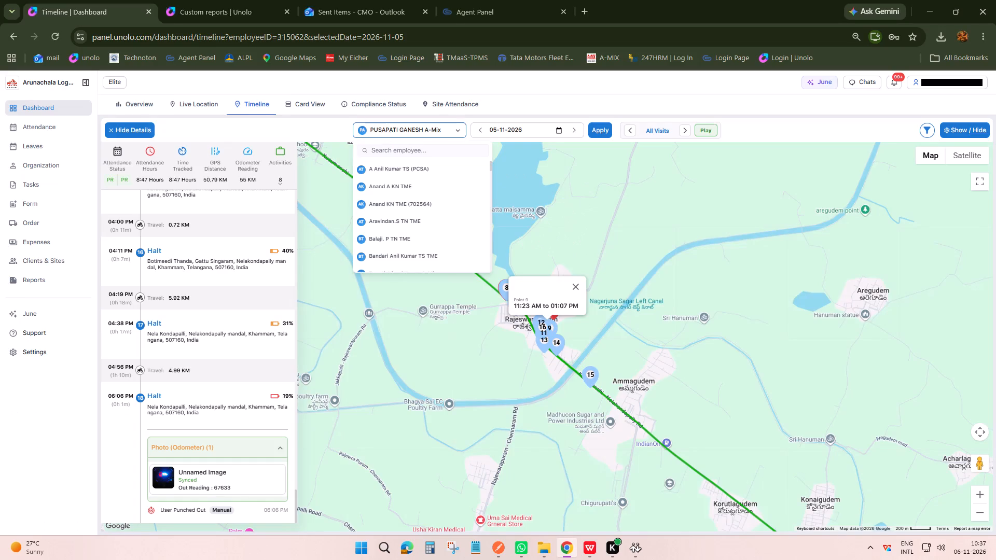
{"action": "left_click", "coordinate": [393, 149]}
{"action": "type", "text": "a-mix"}
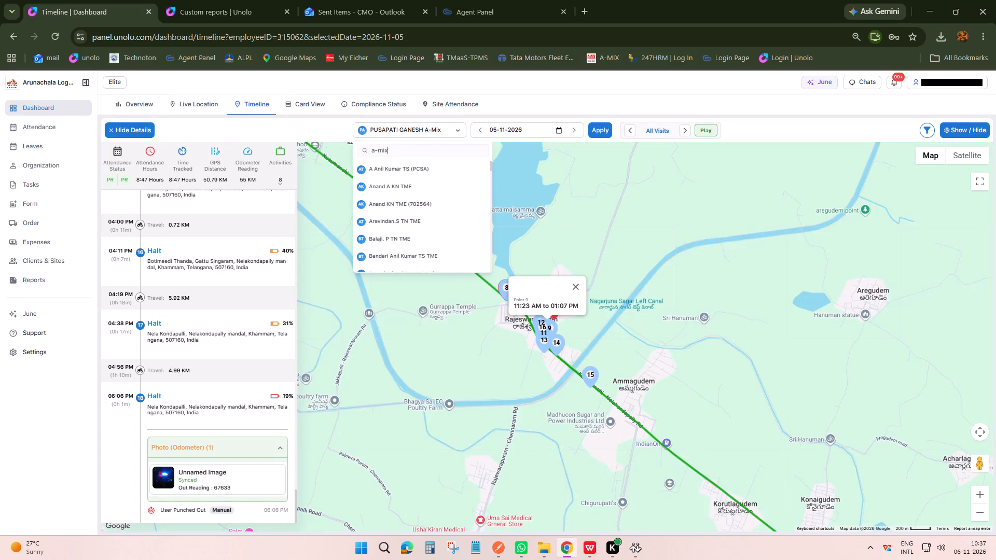
{"action": "scroll", "coordinate": [408, 201], "scroll_direction": "down", "scroll_amount": 3}
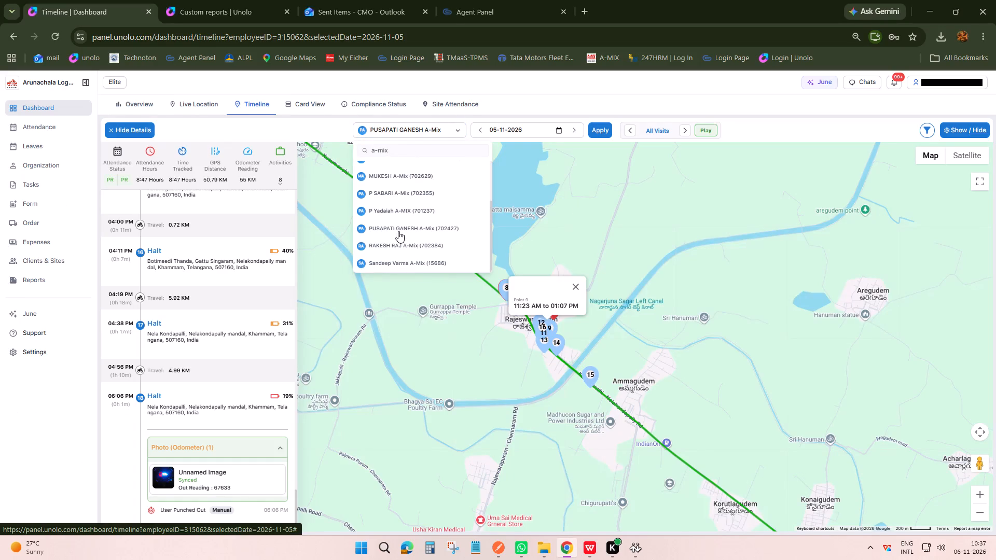
{"action": "left_click", "coordinate": [400, 189]}
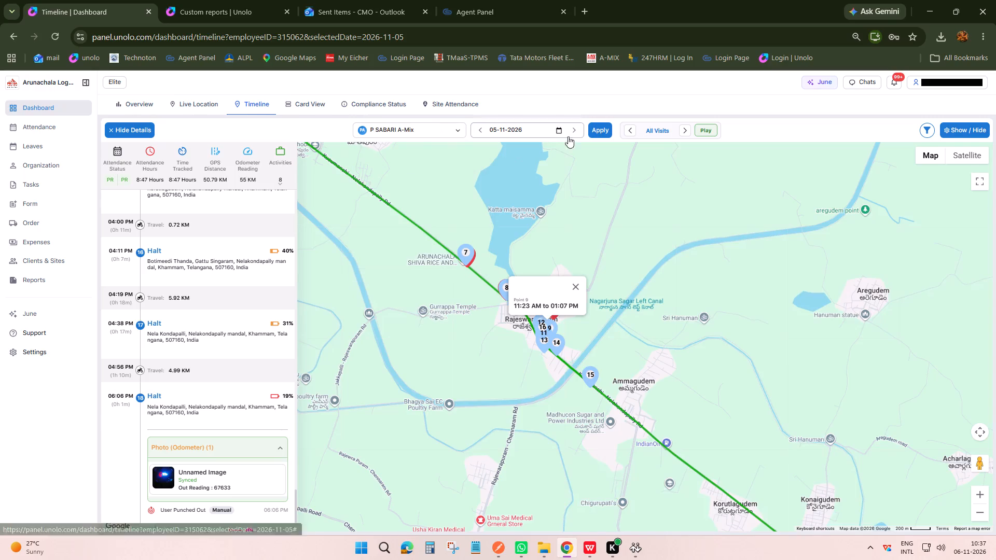
{"action": "left_click", "coordinate": [598, 129]}
{"action": "scroll", "coordinate": [255, 267], "scroll_direction": "up", "scroll_amount": 3}
{"action": "left_click", "coordinate": [244, 260]}
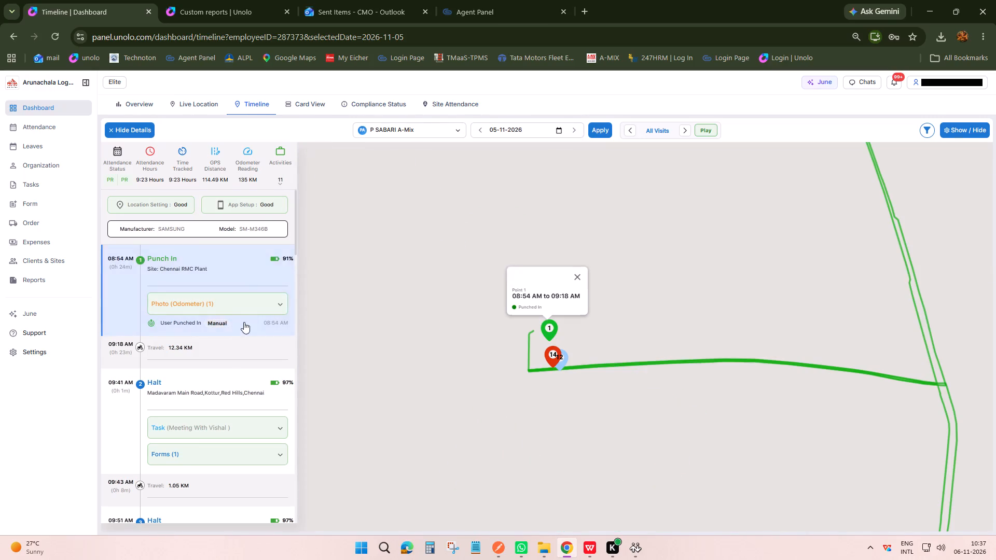
{"action": "scroll", "coordinate": [244, 322], "scroll_direction": "down", "scroll_amount": 19}
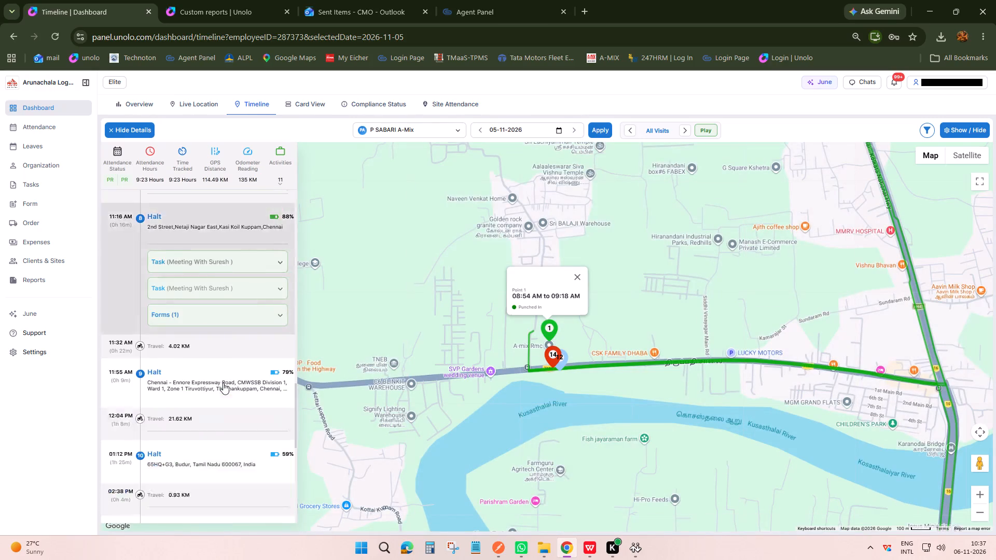
{"action": "scroll", "coordinate": [223, 383], "scroll_direction": "down", "scroll_amount": 12}
Generate the Location custom report in Excel format with the employee filter changed from Ganesh to Sabari A-Mix only.
{"action": "left_click", "coordinate": [206, 12]}
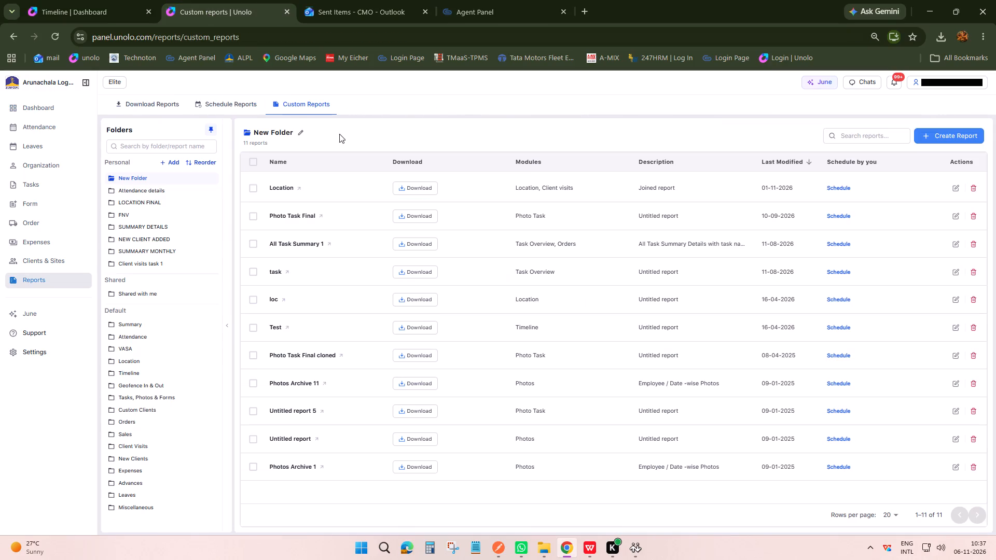
{"action": "left_click", "coordinate": [414, 190]}
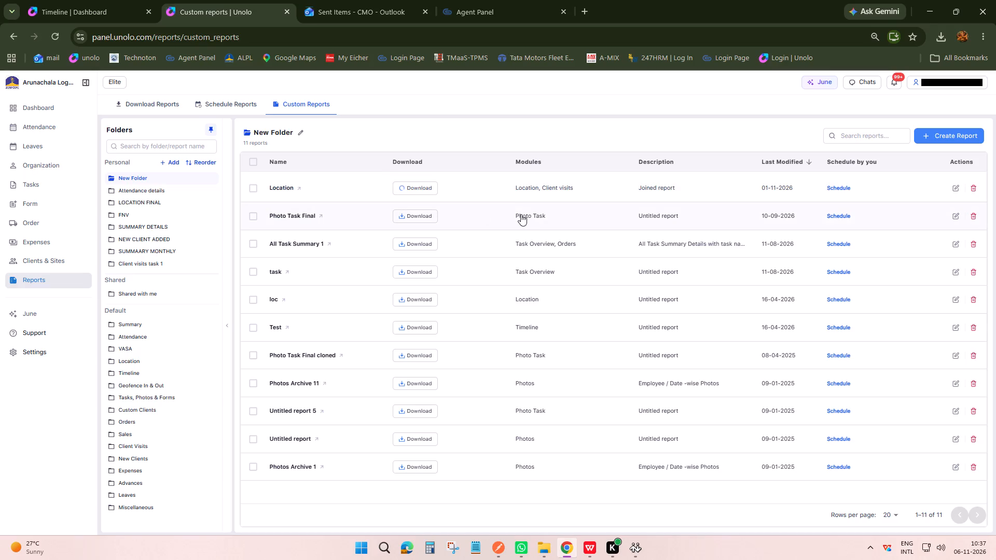
{"action": "left_click", "coordinate": [614, 276]}
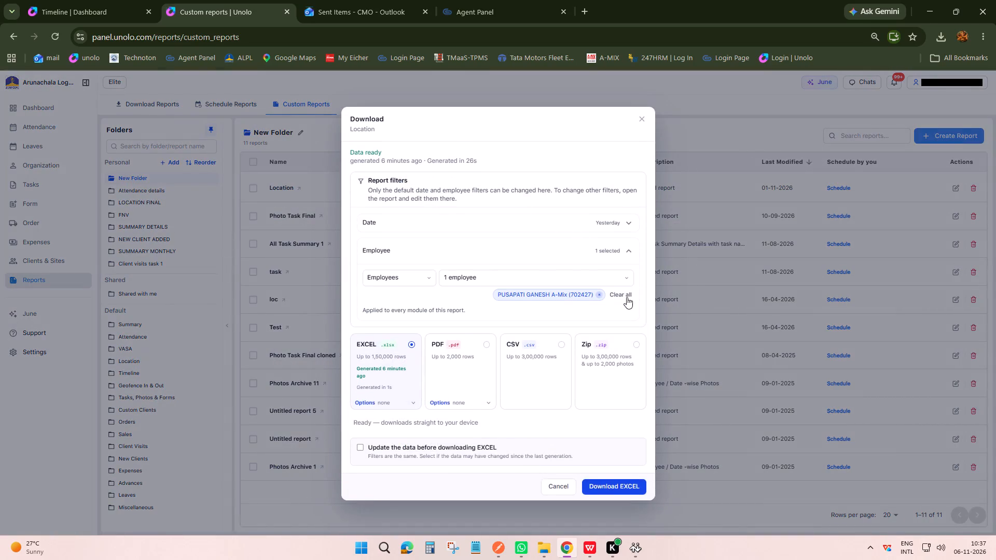
{"action": "left_click", "coordinate": [627, 297]}
{"action": "left_click", "coordinate": [622, 298]}
{"action": "left_click", "coordinate": [575, 321]}
{"action": "type", "text": "saba"}
{"action": "left_click", "coordinate": [490, 363]}
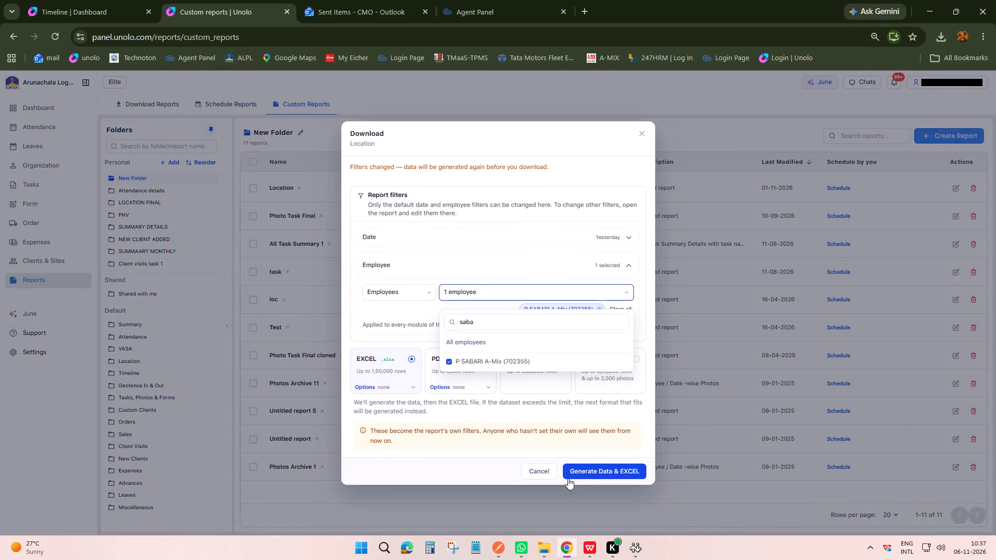
{"action": "left_click", "coordinate": [601, 473]}
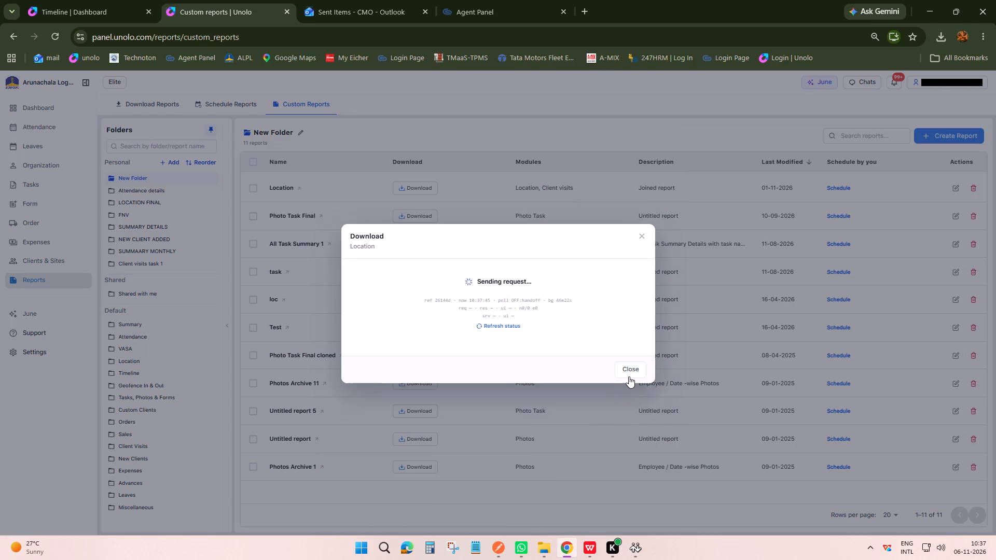
{"action": "left_click", "coordinate": [629, 375]}
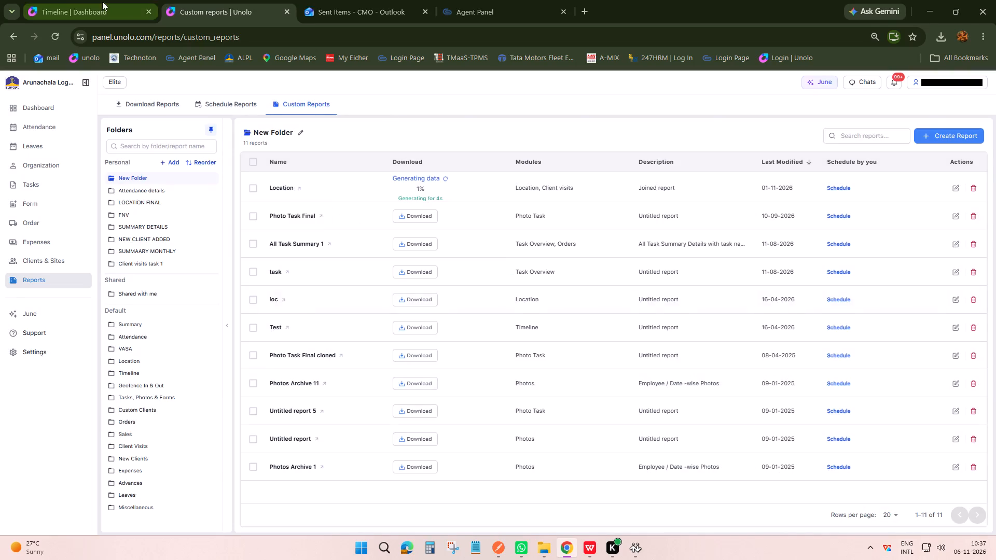
Return to Sabari's timeline and look through its halts from the end of the day back to the first visit.
{"action": "left_click", "coordinate": [74, 0]}
{"action": "scroll", "coordinate": [213, 253], "scroll_direction": "down", "scroll_amount": 1}
{"action": "scroll", "coordinate": [213, 253], "scroll_direction": "up", "scroll_amount": 3}
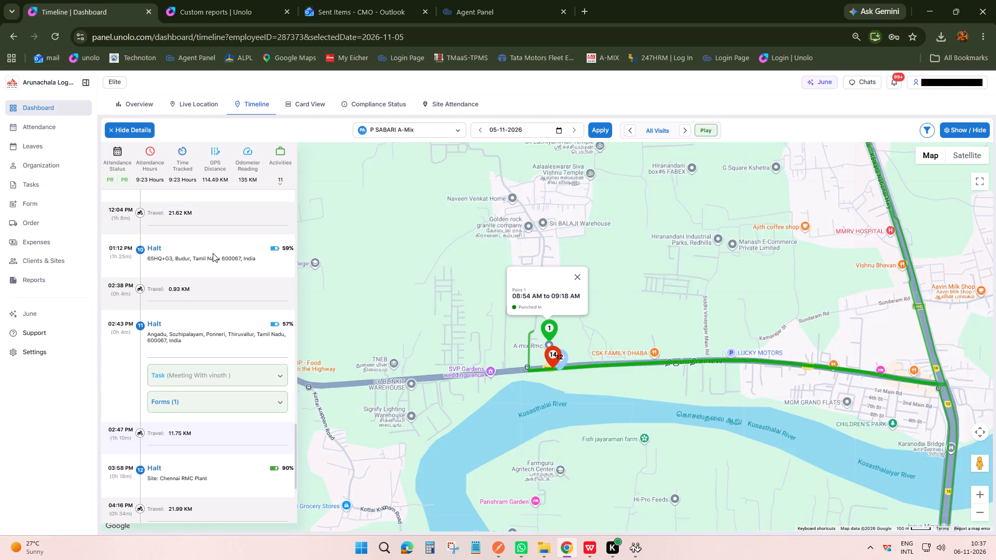
{"action": "scroll", "coordinate": [213, 253], "scroll_direction": "up", "scroll_amount": 8}
{"action": "scroll", "coordinate": [213, 253], "scroll_direction": "down", "scroll_amount": 2}
{"action": "scroll", "coordinate": [213, 253], "scroll_direction": "up", "scroll_amount": 10}
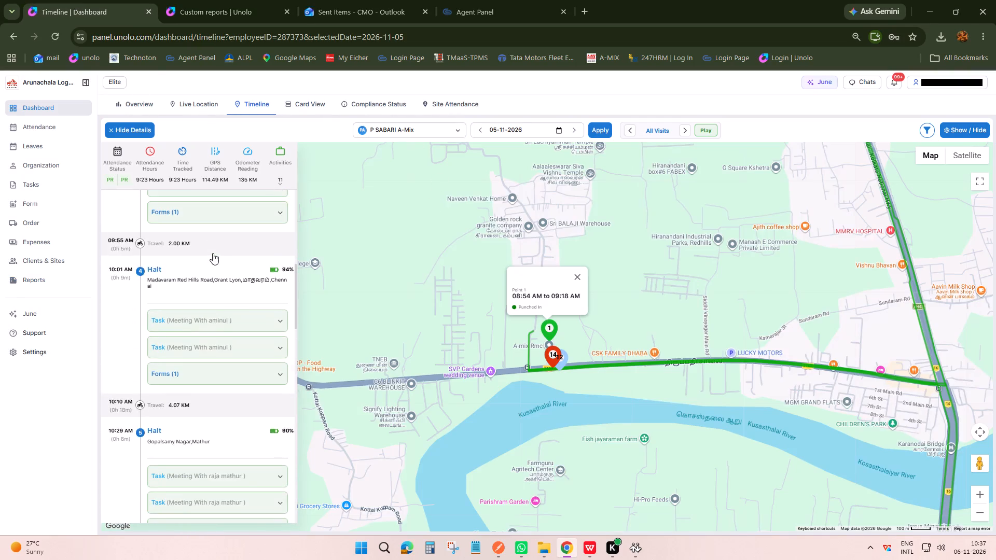
{"action": "scroll", "coordinate": [213, 253], "scroll_direction": "up", "scroll_amount": 4}
{"action": "scroll", "coordinate": [213, 253], "scroll_direction": "down", "scroll_amount": 1}
{"action": "scroll", "coordinate": [213, 253], "scroll_direction": "up", "scroll_amount": 5}
{"action": "scroll", "coordinate": [236, 324], "scroll_direction": "down", "scroll_amount": 3}
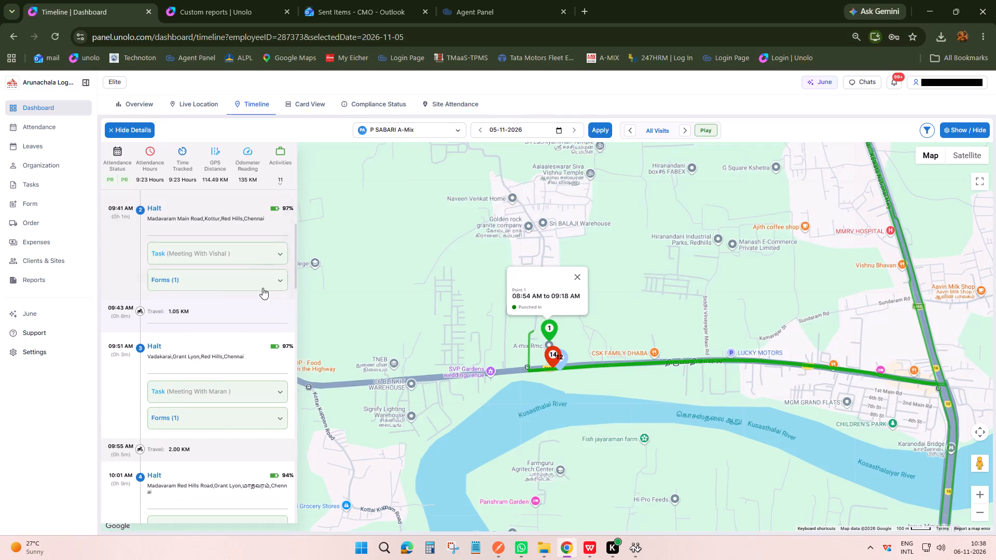
Expand the meeting tasks at timeline halts 2, 3 and 4 to check Vishal's, Maran's and both of aminul's visit details.
{"action": "left_click", "coordinate": [283, 252]}
{"action": "scroll", "coordinate": [269, 267], "scroll_direction": "down", "scroll_amount": 3}
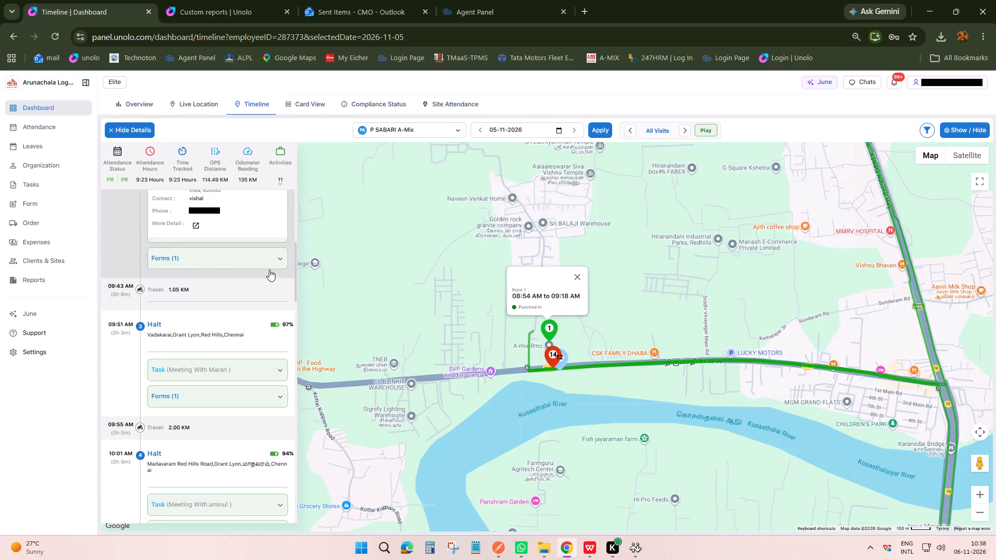
{"action": "scroll", "coordinate": [269, 270], "scroll_direction": "down", "scroll_amount": 1}
{"action": "left_click", "coordinate": [275, 314]}
{"action": "scroll", "coordinate": [270, 300], "scroll_direction": "up", "scroll_amount": 1}
{"action": "scroll", "coordinate": [270, 300], "scroll_direction": "down", "scroll_amount": 1}
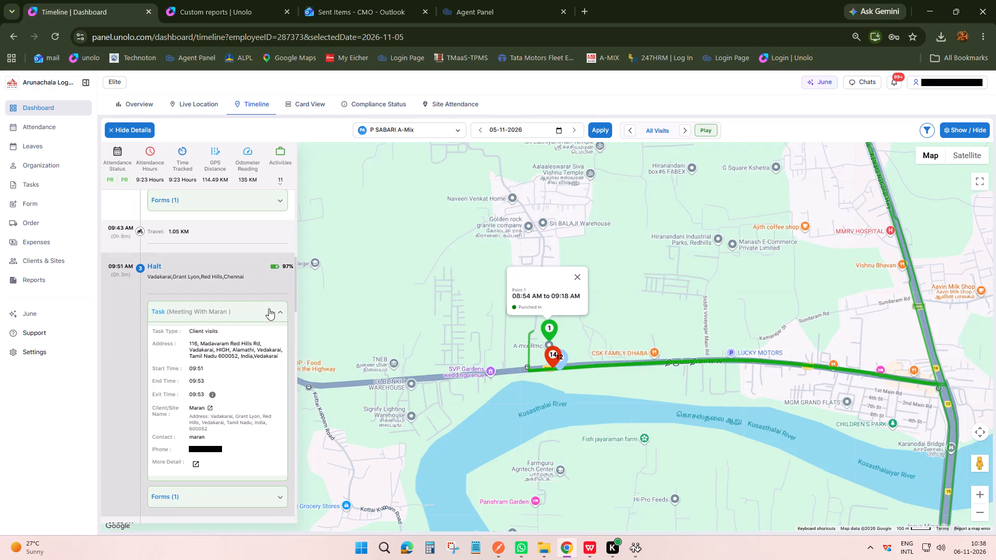
{"action": "left_click", "coordinate": [278, 205]}
{"action": "scroll", "coordinate": [262, 270], "scroll_direction": "down", "scroll_amount": 3}
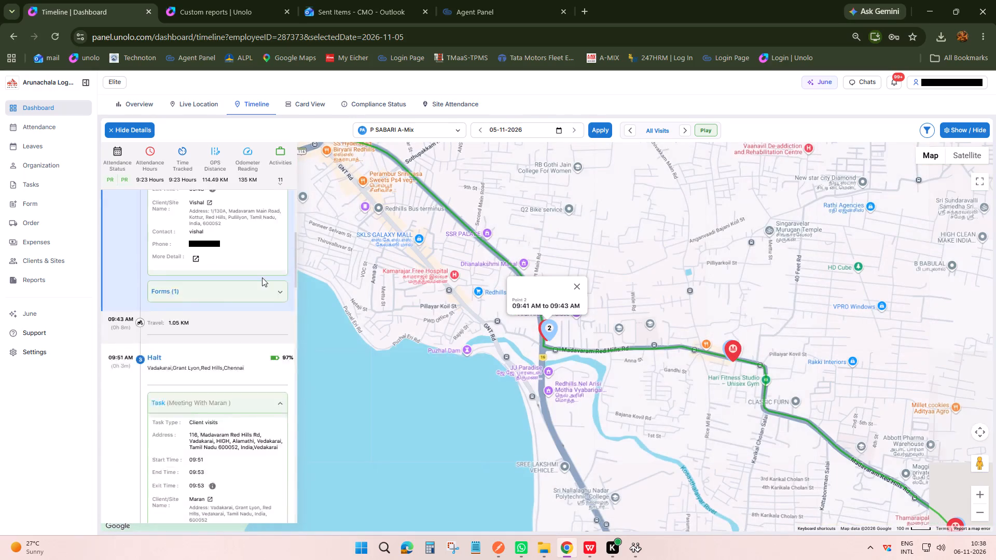
{"action": "scroll", "coordinate": [262, 277], "scroll_direction": "down", "scroll_amount": 7}
{"action": "left_click", "coordinate": [272, 294]}
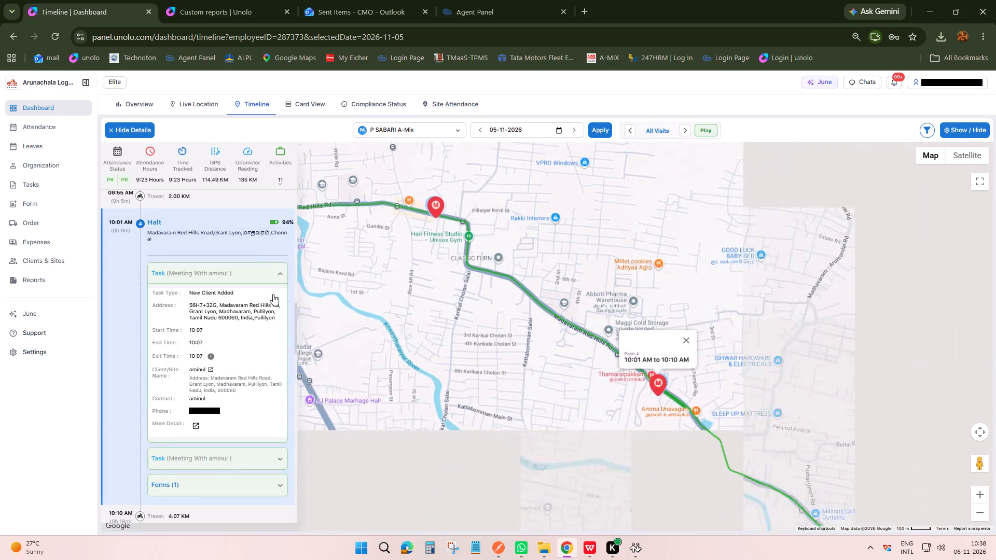
{"action": "scroll", "coordinate": [273, 294], "scroll_direction": "down", "scroll_amount": 3}
{"action": "left_click", "coordinate": [275, 288]}
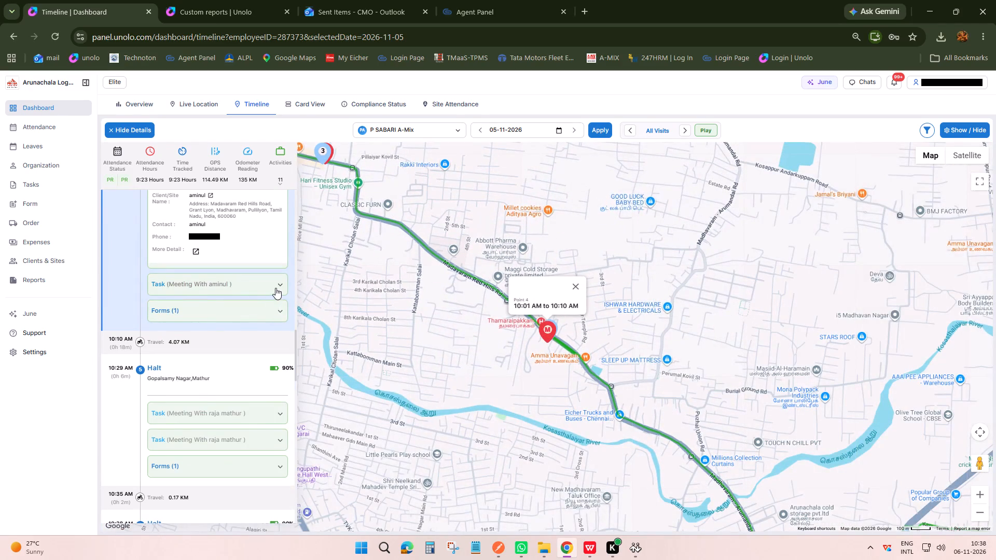
{"action": "scroll", "coordinate": [259, 290], "scroll_direction": "down", "scroll_amount": 3}
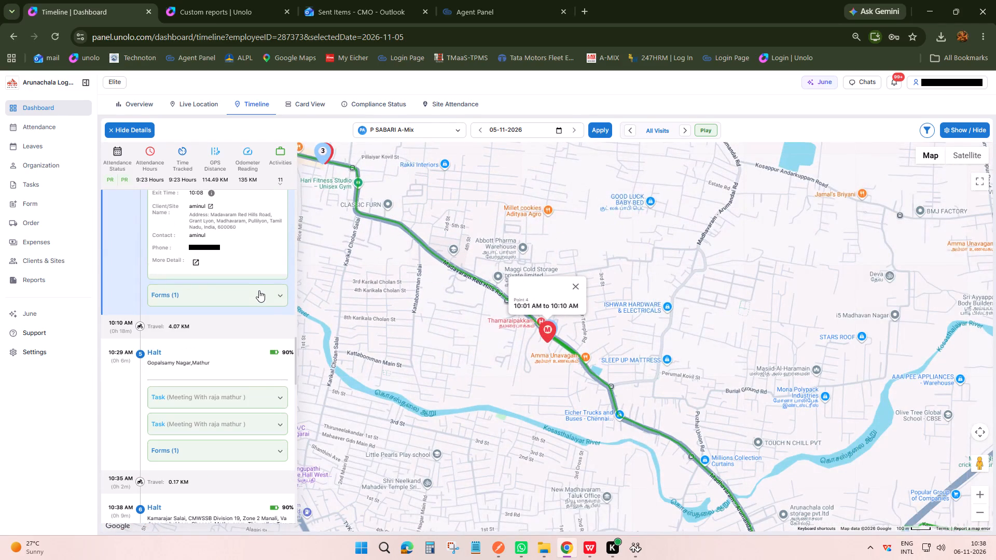
{"action": "left_click", "coordinate": [276, 402]}
{"action": "scroll", "coordinate": [267, 381], "scroll_direction": "down", "scroll_amount": 3}
{"action": "scroll", "coordinate": [240, 348], "scroll_direction": "down", "scroll_amount": 2}
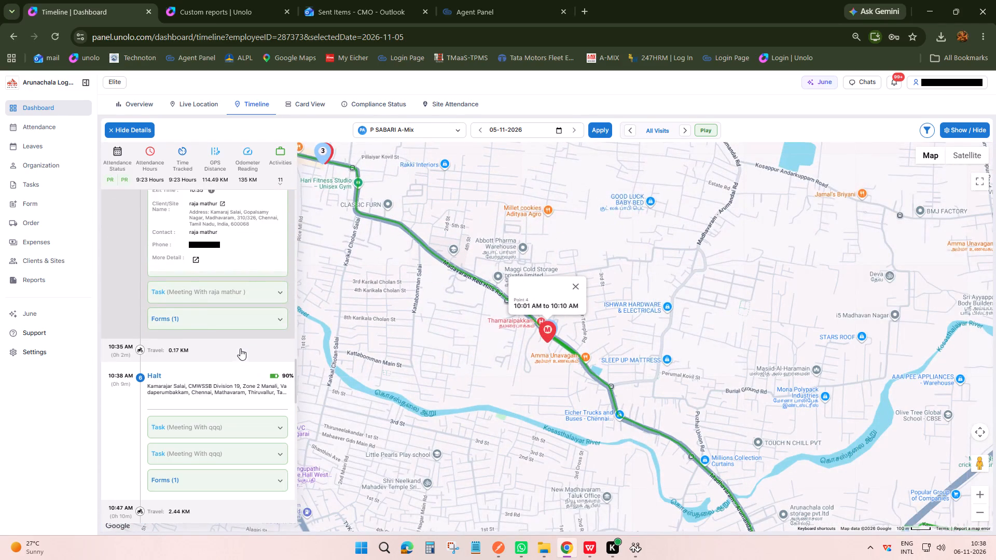
{"action": "left_click", "coordinate": [277, 294]}
{"action": "scroll", "coordinate": [259, 291], "scroll_direction": "down", "scroll_amount": 3}
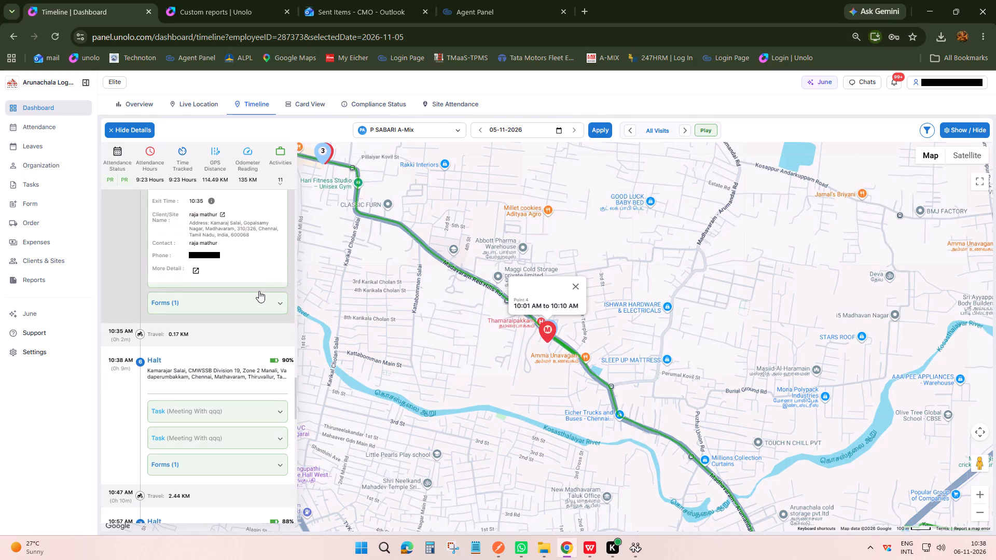
{"action": "scroll", "coordinate": [271, 322], "scroll_direction": "down", "scroll_amount": 2}
{"action": "left_click", "coordinate": [277, 294]}
{"action": "scroll", "coordinate": [277, 294], "scroll_direction": "down", "scroll_amount": 3}
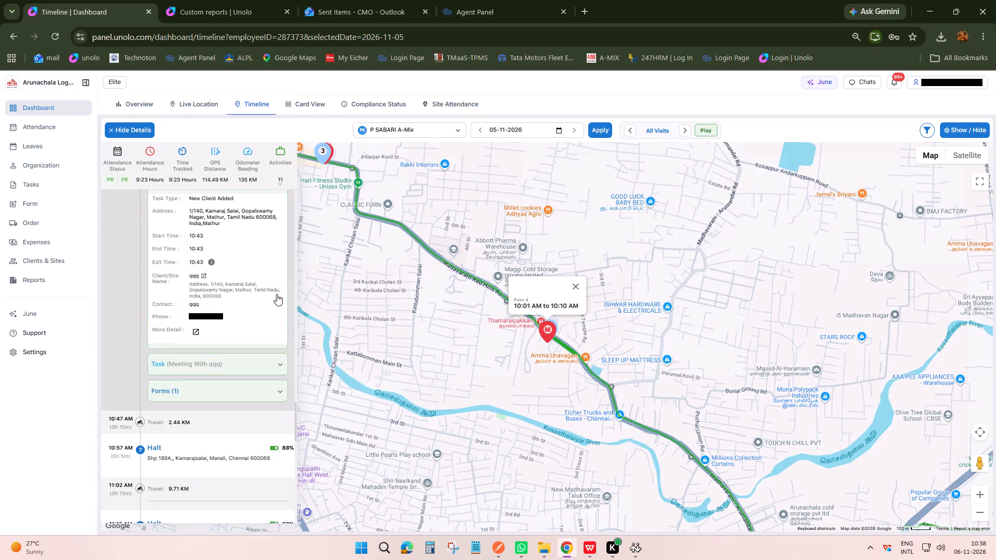
{"action": "left_click", "coordinate": [283, 307]}
{"action": "scroll", "coordinate": [265, 311], "scroll_direction": "down", "scroll_amount": 8}
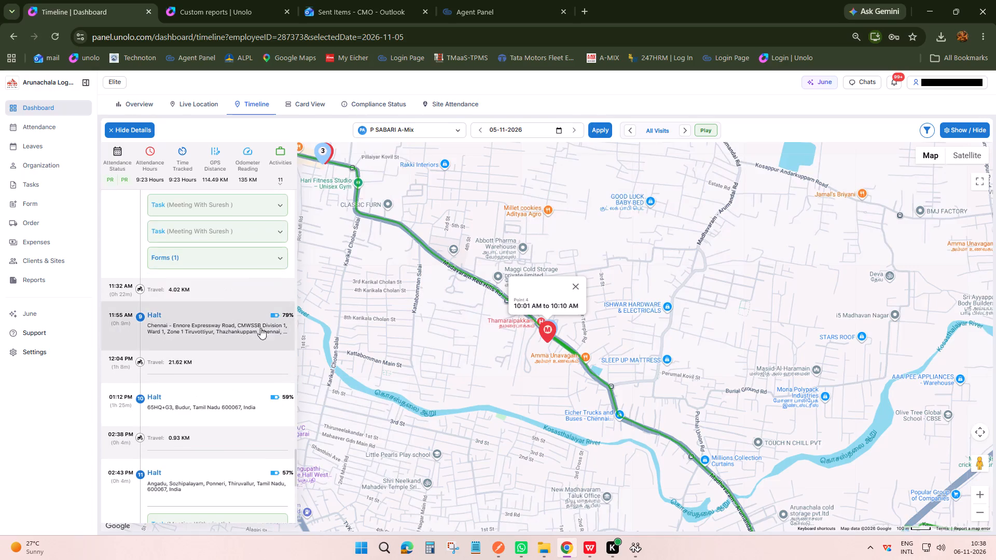
Expand both Suresh tasks at halt 8 and the vinoth task at halt 11, and check the halts through punch-out.
{"action": "left_click", "coordinate": [278, 212]}
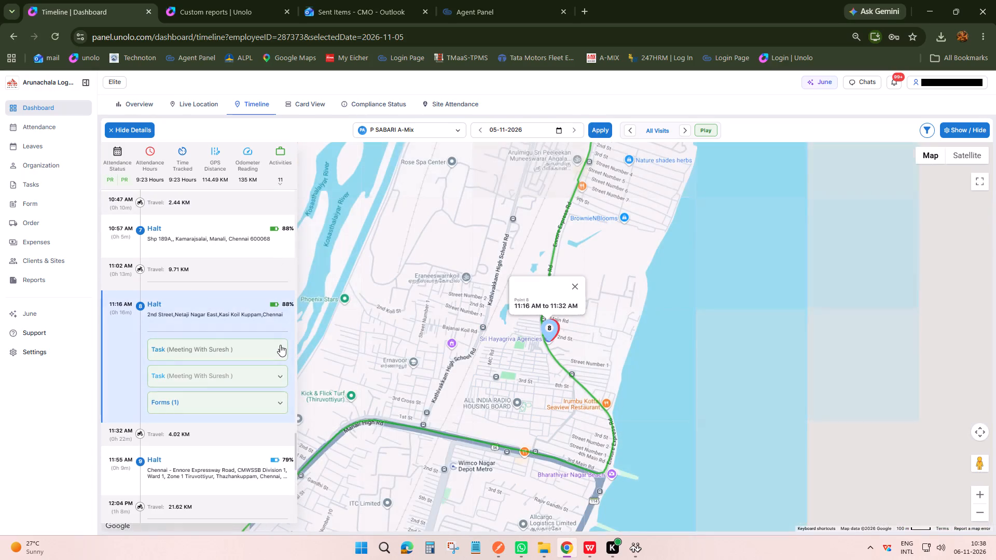
{"action": "left_click", "coordinate": [280, 345]}
{"action": "scroll", "coordinate": [280, 345], "scroll_direction": "down", "scroll_amount": 2}
{"action": "left_click", "coordinate": [274, 428]}
{"action": "scroll", "coordinate": [255, 367], "scroll_direction": "down", "scroll_amount": 4}
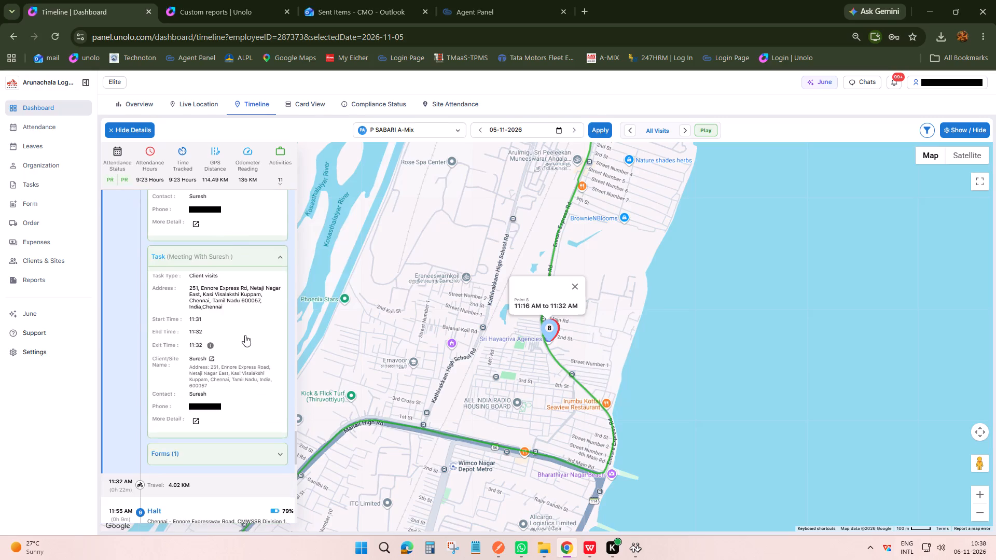
{"action": "scroll", "coordinate": [245, 335], "scroll_direction": "down", "scroll_amount": 6}
{"action": "left_click", "coordinate": [278, 313]}
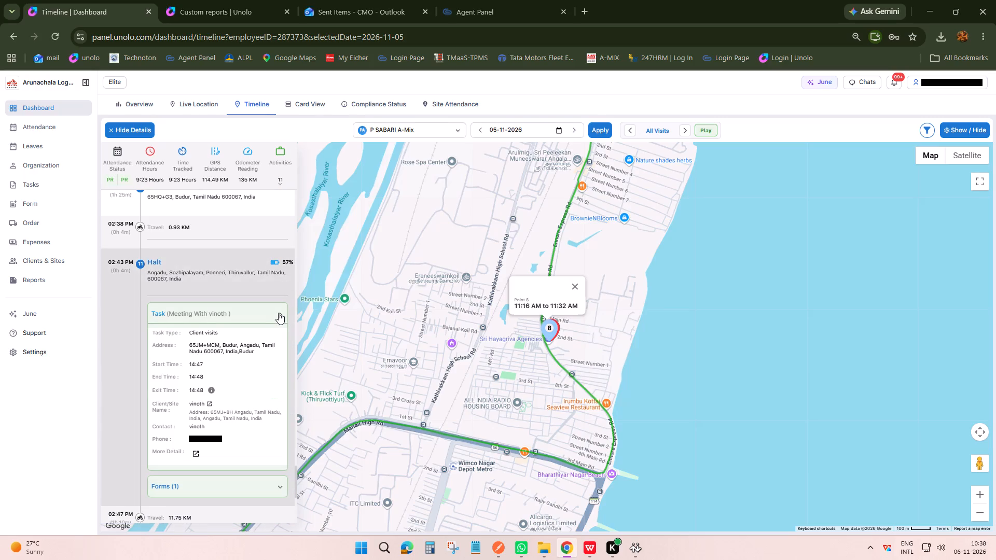
{"action": "scroll", "coordinate": [266, 311], "scroll_direction": "down", "scroll_amount": 6}
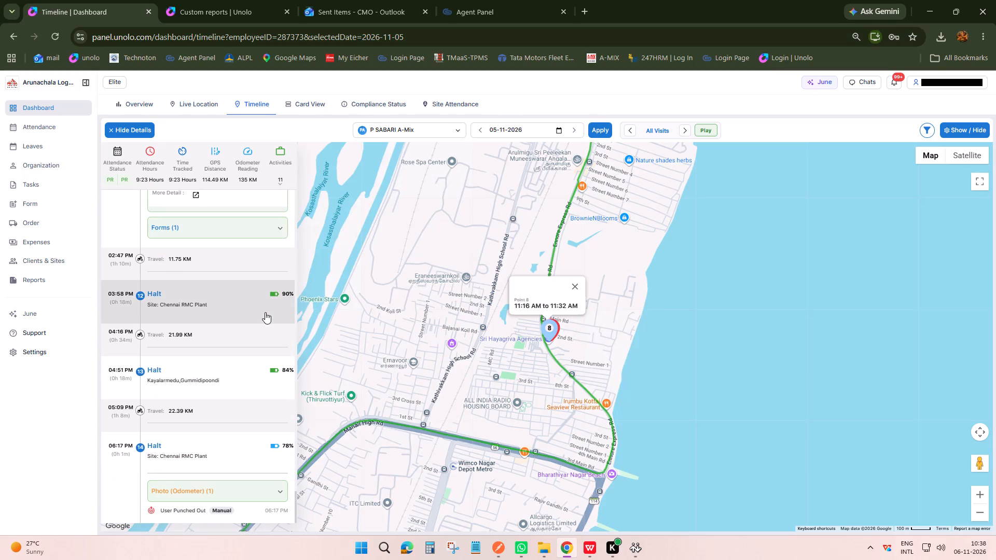
{"action": "scroll", "coordinate": [275, 305], "scroll_direction": "down", "scroll_amount": 5}
Review the expanded visit tasks in Sabari's timeline in reverse order, from the last halt back to the punch-in entry.
{"action": "scroll", "coordinate": [252, 331], "scroll_direction": "up", "scroll_amount": 11}
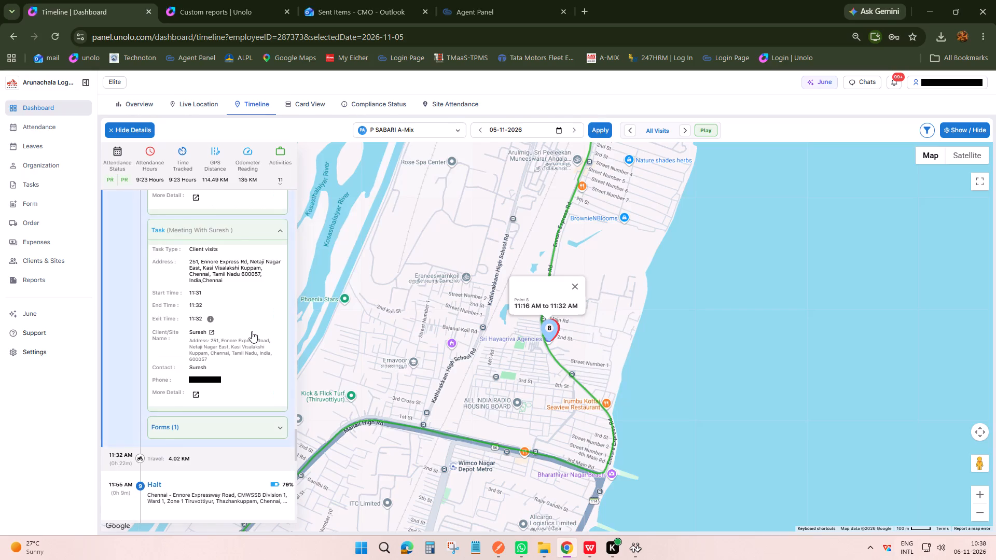
{"action": "scroll", "coordinate": [252, 331], "scroll_direction": "down", "scroll_amount": 1}
{"action": "scroll", "coordinate": [252, 331], "scroll_direction": "up", "scroll_amount": 7}
{"action": "scroll", "coordinate": [252, 331], "scroll_direction": "down", "scroll_amount": 1}
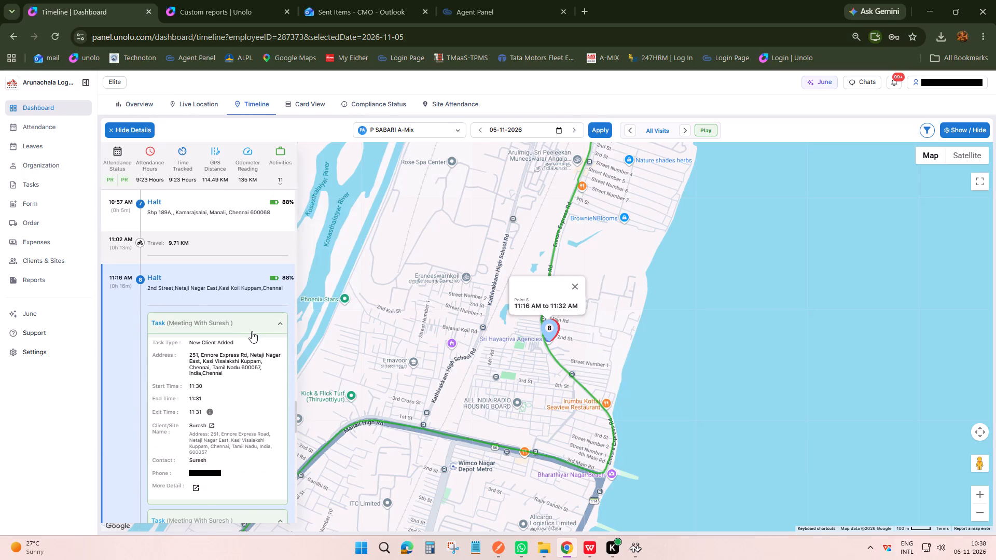
{"action": "scroll", "coordinate": [252, 331], "scroll_direction": "up", "scroll_amount": 15}
{"action": "scroll", "coordinate": [250, 330], "scroll_direction": "down", "scroll_amount": 1}
{"action": "scroll", "coordinate": [250, 330], "scroll_direction": "up", "scroll_amount": 1}
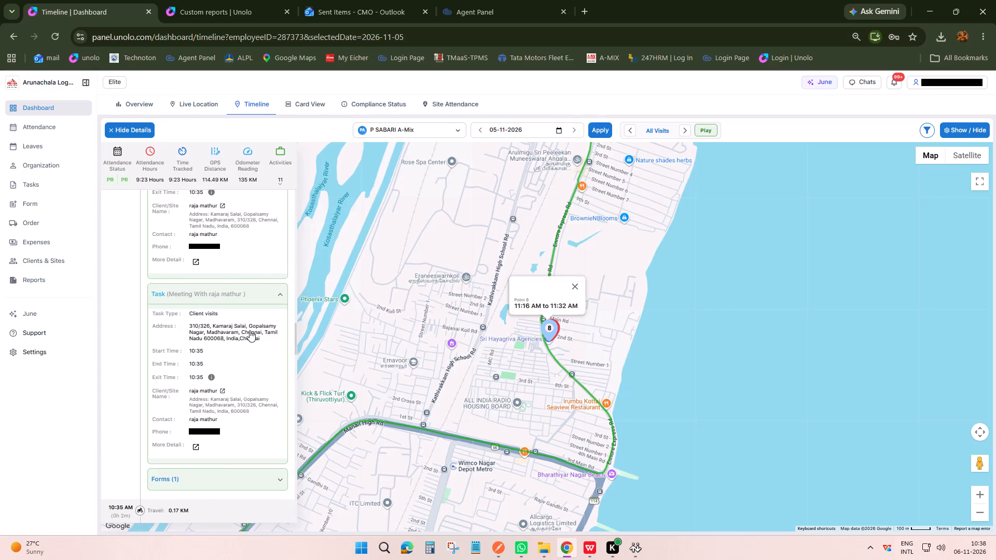
{"action": "scroll", "coordinate": [250, 330], "scroll_direction": "up", "scroll_amount": 6}
{"action": "scroll", "coordinate": [250, 330], "scroll_direction": "down", "scroll_amount": 1}
{"action": "scroll", "coordinate": [250, 330], "scroll_direction": "up", "scroll_amount": 3}
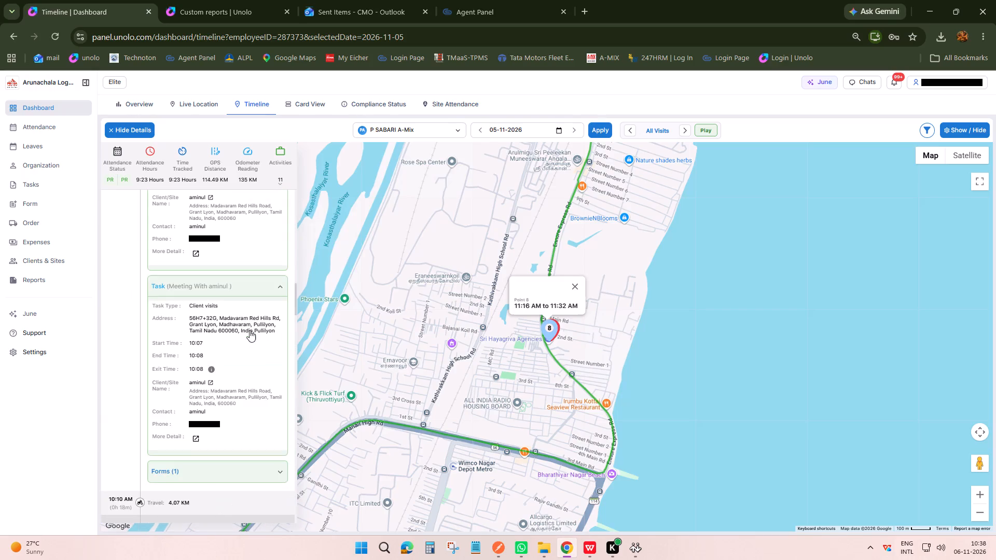
{"action": "scroll", "coordinate": [250, 330], "scroll_direction": "up", "scroll_amount": 12}
{"action": "scroll", "coordinate": [250, 330], "scroll_direction": "down", "scroll_amount": 1}
{"action": "scroll", "coordinate": [250, 330], "scroll_direction": "up", "scroll_amount": 7}
{"action": "scroll", "coordinate": [250, 330], "scroll_direction": "down", "scroll_amount": 1}
{"action": "scroll", "coordinate": [250, 330], "scroll_direction": "up", "scroll_amount": 1}
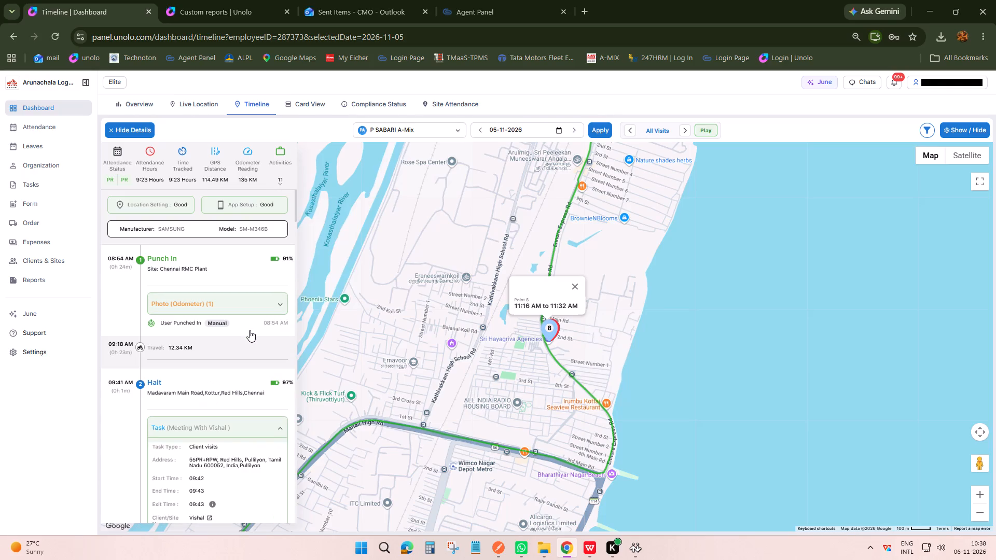
Download Sabari's Location custom report in Excel format and open the downloaded Location (34) workbook.
{"action": "left_click", "coordinate": [249, 0]}
{"action": "left_click", "coordinate": [418, 188]}
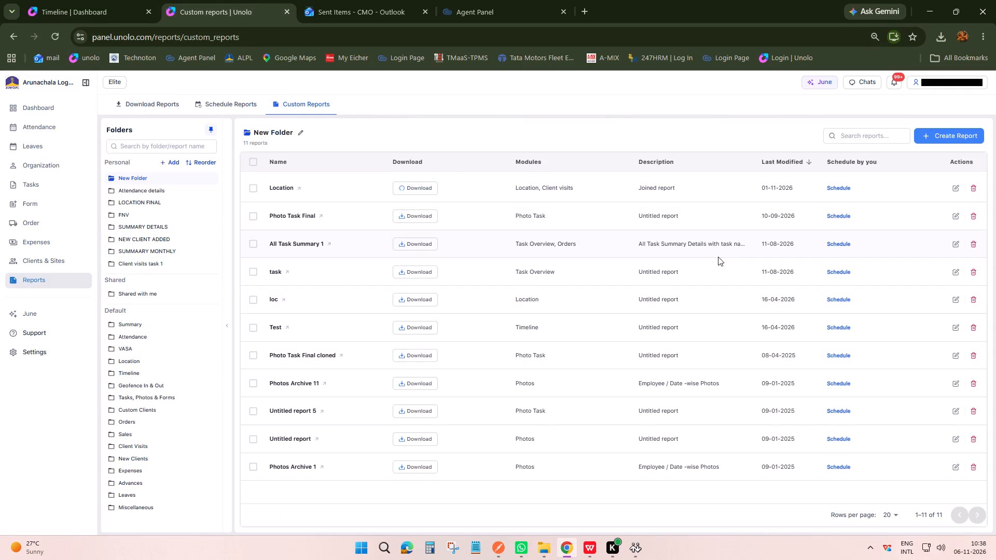
{"action": "left_click", "coordinate": [623, 454]}
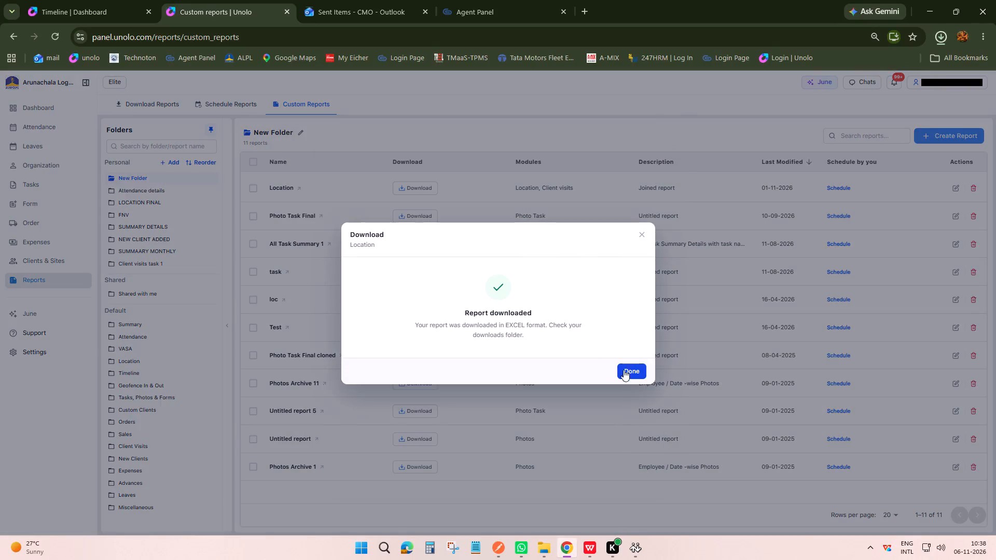
{"action": "left_click", "coordinate": [624, 368]}
{"action": "left_click", "coordinate": [937, 36]}
{"action": "left_click", "coordinate": [866, 80]}
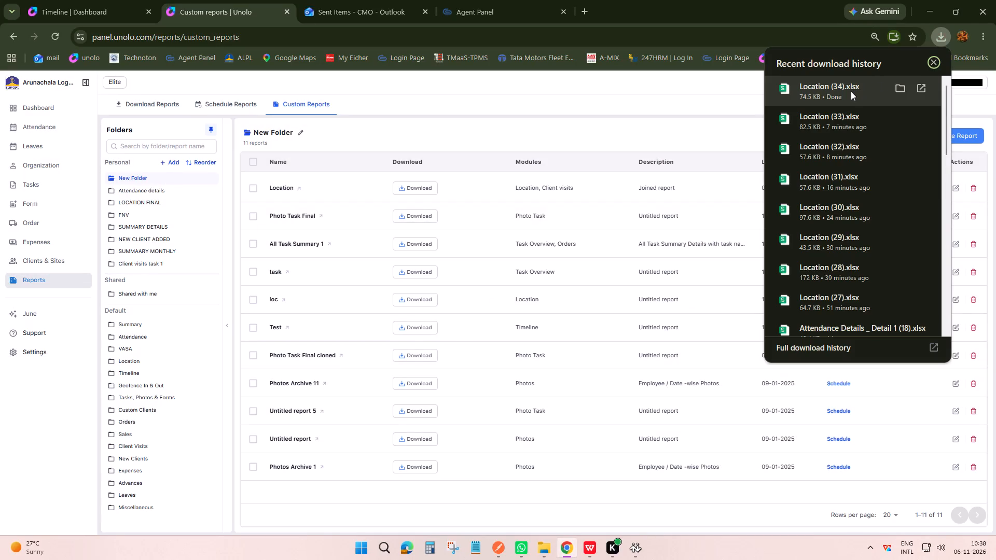
{"action": "left_click", "coordinate": [851, 91]}
Delete the client visits section's Employee Name, Manager Name, Designation, Date, Assigned by and Add Form columns.
{"action": "scroll", "coordinate": [652, 197], "scroll_direction": "up", "scroll_amount": 5}
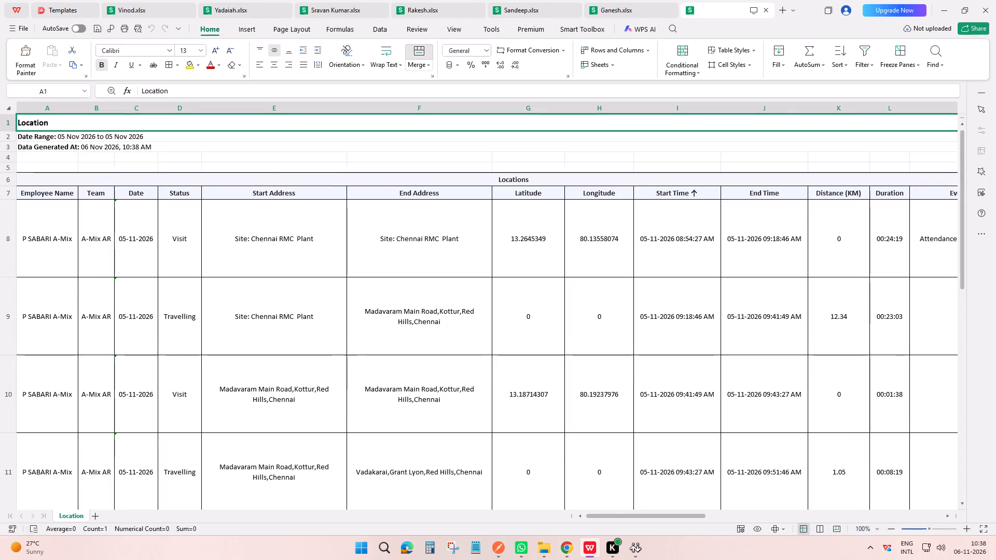
{"action": "scroll", "coordinate": [639, 201], "scroll_direction": "up", "scroll_amount": 3}
{"action": "left_click_drag", "start_coordinate": [651, 516], "coordinate": [712, 511]}
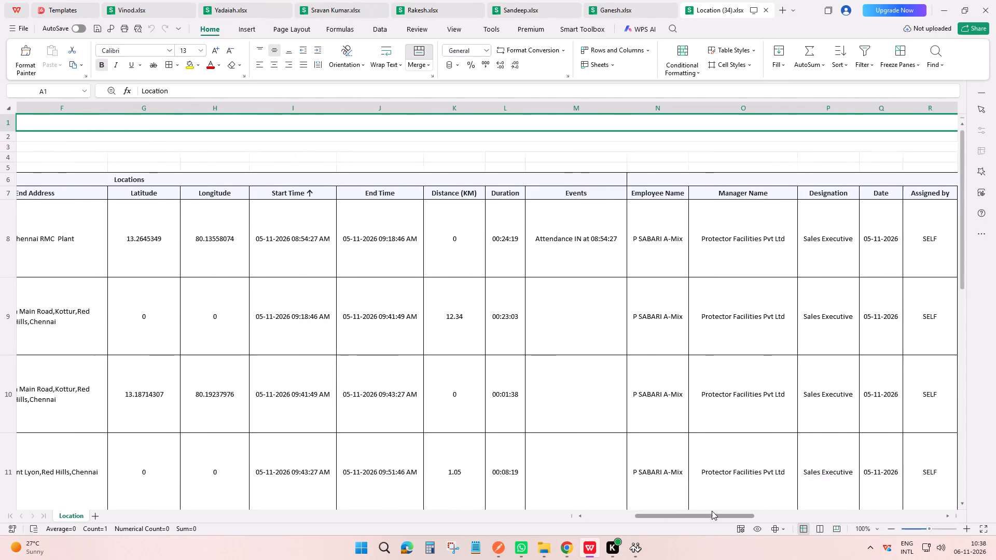
{"action": "left_click_drag", "start_coordinate": [712, 511], "coordinate": [715, 510]}
{"action": "left_click", "coordinate": [529, 101]}
{"action": "left_click_drag", "start_coordinate": [530, 108], "coordinate": [741, 118]}
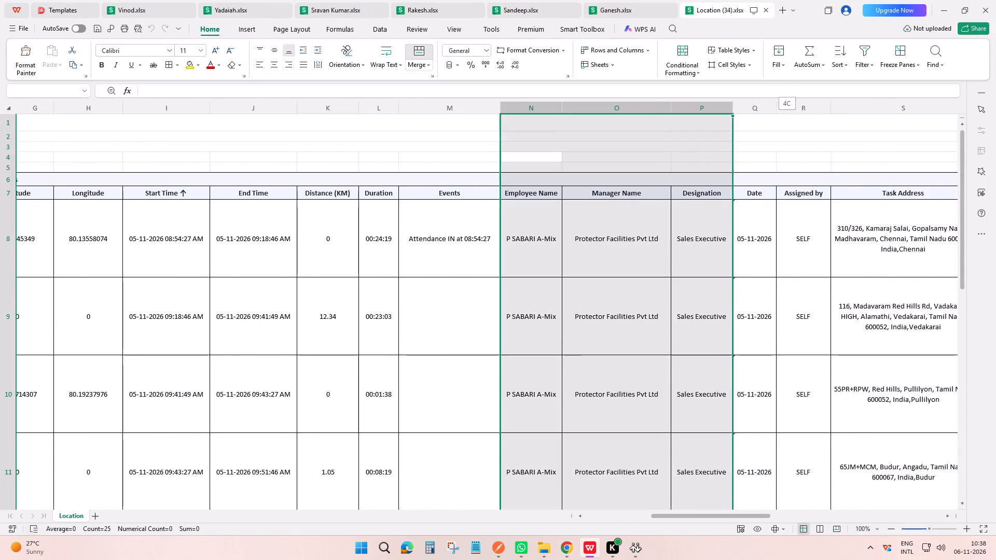
{"action": "left_click_drag", "start_coordinate": [741, 118], "coordinate": [790, 121]}
{"action": "key", "text": "ctrl+minus"}
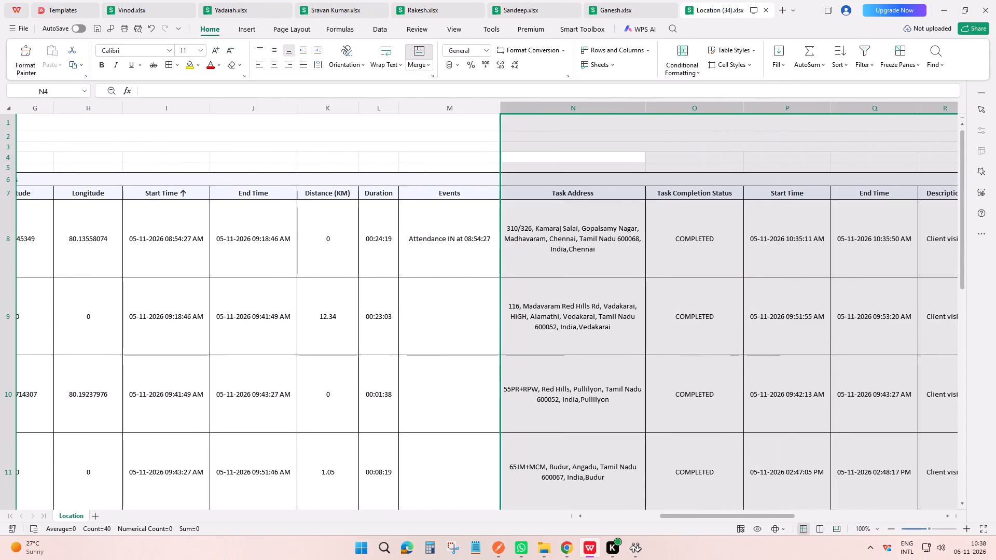
{"action": "left_click_drag", "start_coordinate": [766, 514], "coordinate": [995, 503]}
{"action": "left_click", "coordinate": [911, 109]}
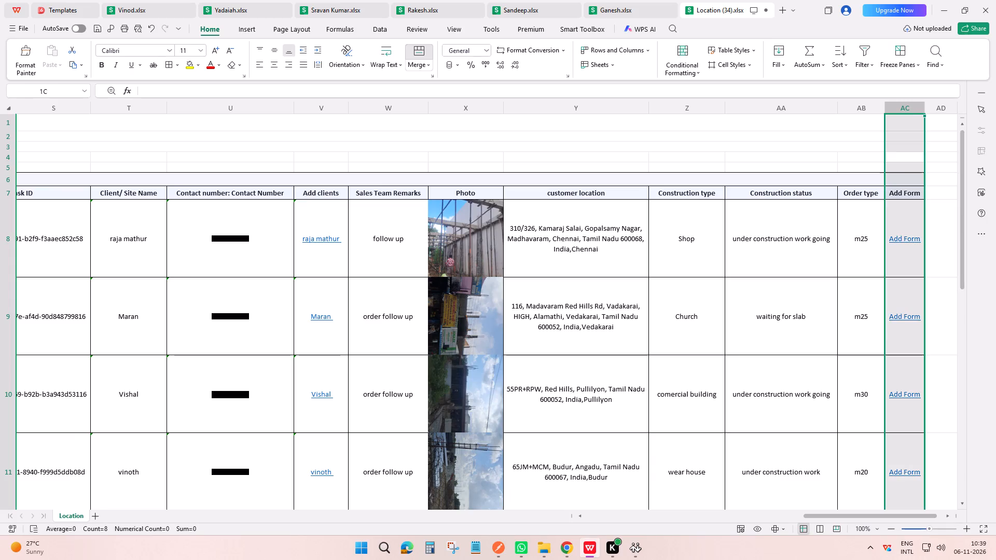
{"action": "key", "text": "ctrl+minus"}
Place the first Photo column picture over cells, and embed all images into their nearest cells.
{"action": "right_click", "coordinate": [472, 233]}
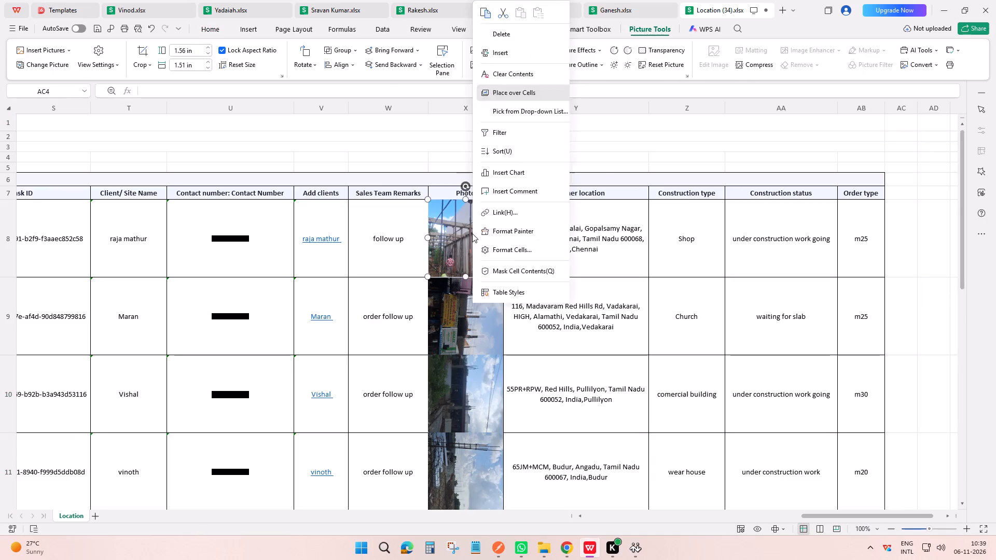
{"action": "left_click", "coordinate": [511, 71]}
{"action": "right_click", "coordinate": [473, 219]}
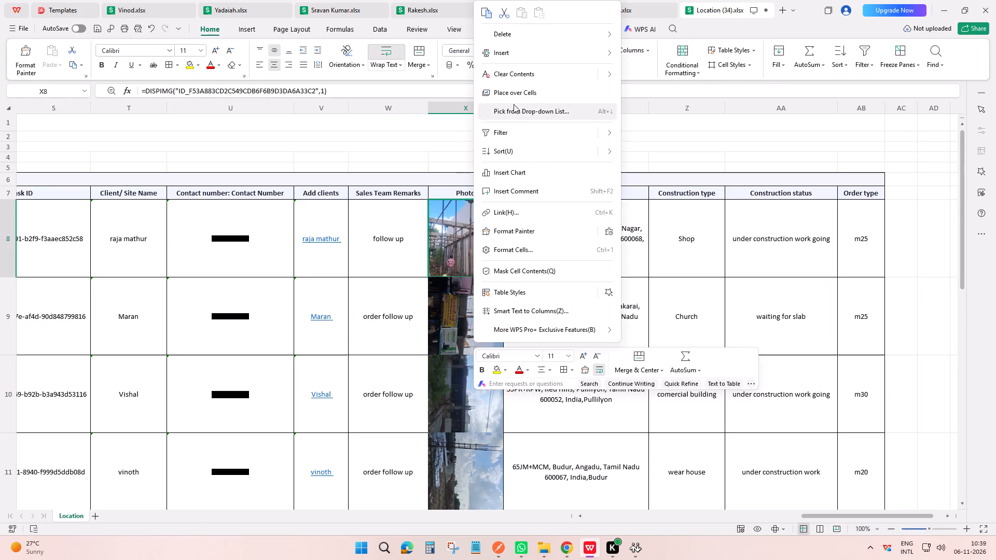
{"action": "left_click", "coordinate": [517, 94]}
{"action": "left_click", "coordinate": [553, 221]}
{"action": "left_click", "coordinate": [628, 248]}
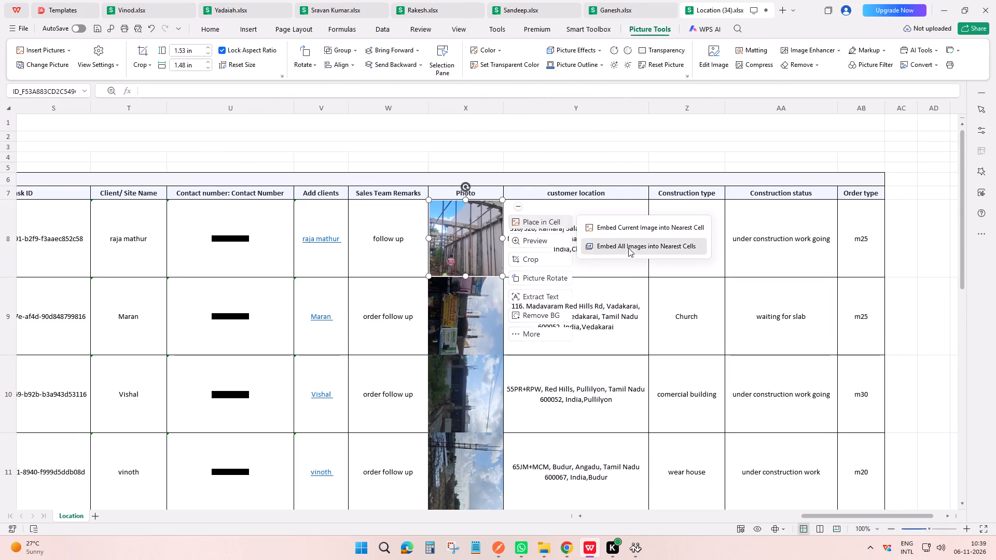
Copy the entire Location sheet into a new blank workbook, keeping the source column widths.
{"action": "scroll", "coordinate": [711, 325], "scroll_direction": "down", "scroll_amount": 3}
{"action": "left_click_drag", "start_coordinate": [838, 516], "coordinate": [320, 497]}
{"action": "scroll", "coordinate": [437, 331], "scroll_direction": "up", "scroll_amount": 5}
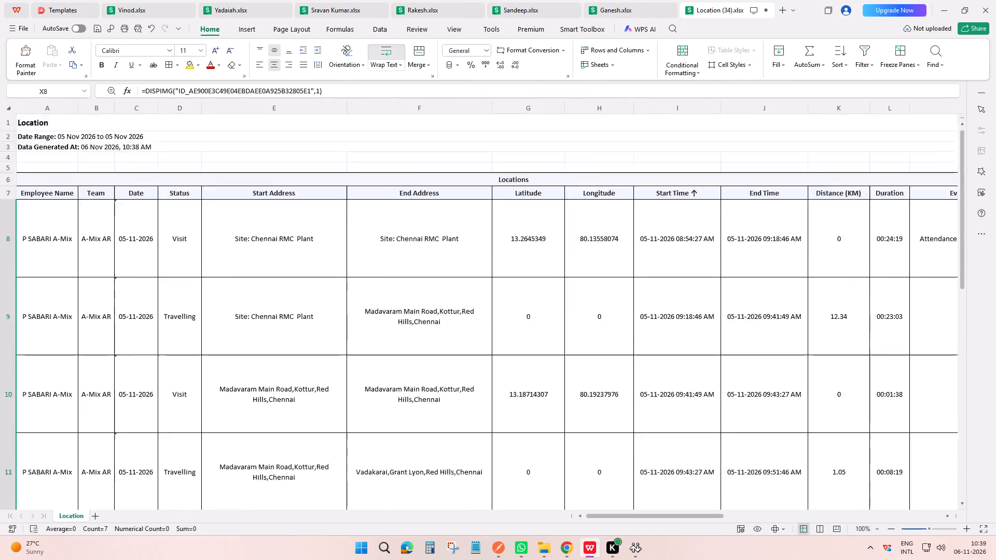
{"action": "scroll", "coordinate": [437, 331], "scroll_direction": "up", "scroll_amount": 4}
{"action": "scroll", "coordinate": [442, 338], "scroll_direction": "down", "scroll_amount": 1}
{"action": "scroll", "coordinate": [442, 338], "scroll_direction": "up", "scroll_amount": 4}
{"action": "left_click", "coordinate": [4, 108]}
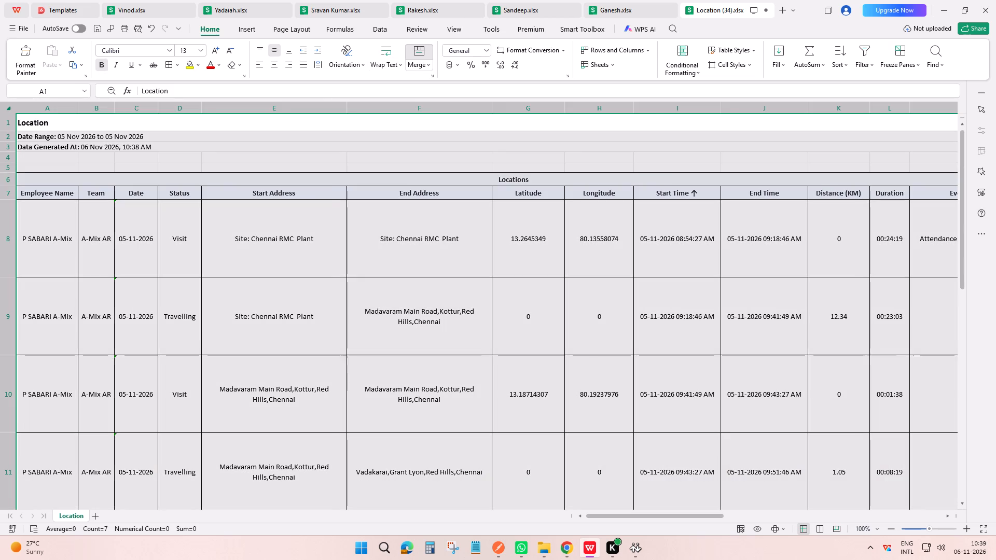
{"action": "key", "text": "ctrl+c"}
{"action": "left_click", "coordinate": [793, 11]}
{"action": "left_click", "coordinate": [804, 106]}
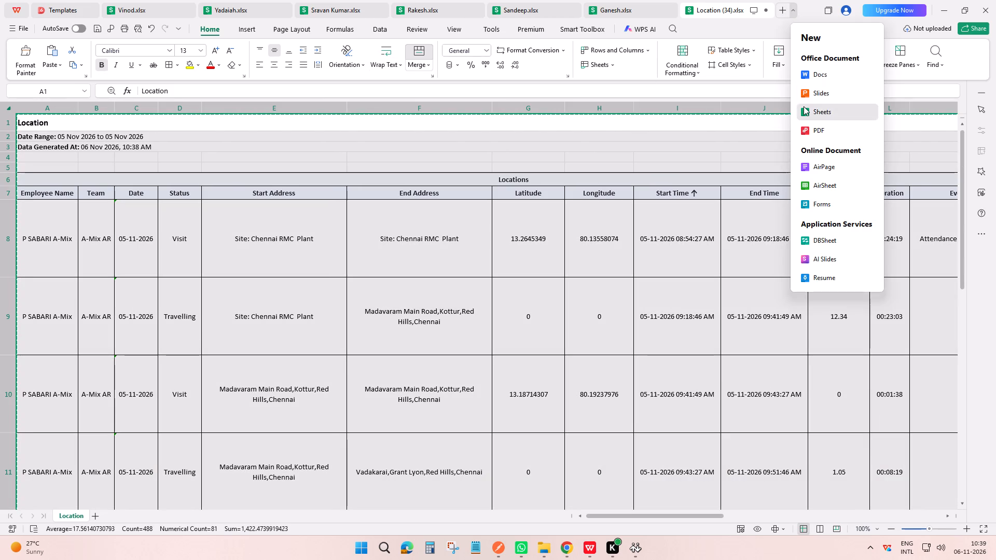
{"action": "key", "text": "ctrl+v"}
{"action": "left_click", "coordinate": [942, 120]}
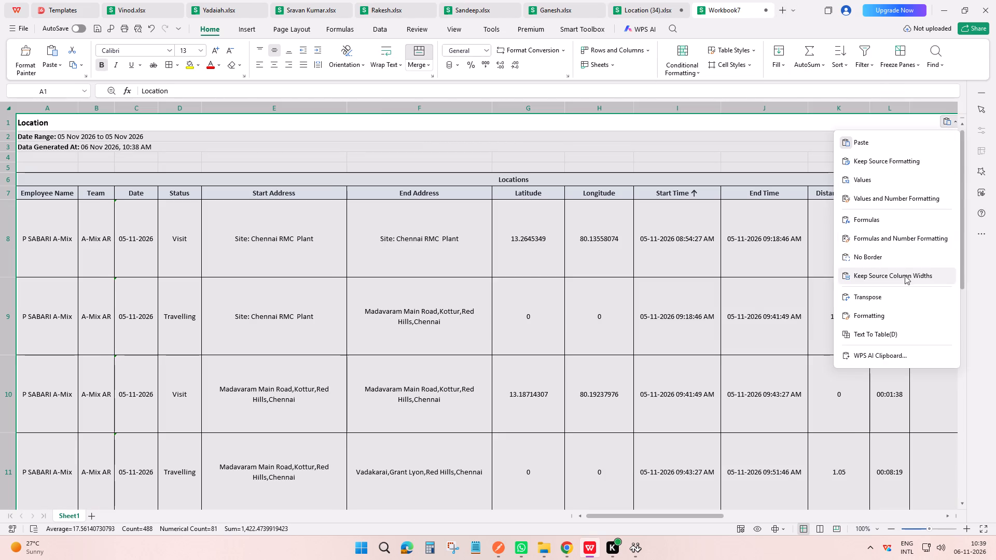
{"action": "left_click", "coordinate": [901, 277]}
Clear the client visit data from Task Address rightwards, row 8 down, in the new workbook, keeping the headers.
{"action": "left_click", "coordinate": [704, 265]}
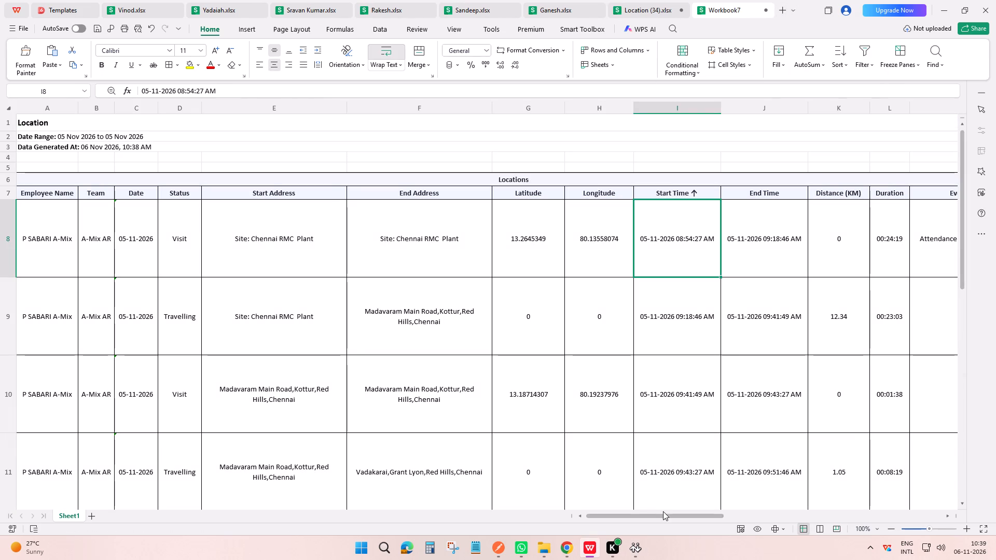
{"action": "left_click_drag", "start_coordinate": [663, 511], "coordinate": [755, 508]}
{"action": "left_click_drag", "start_coordinate": [677, 519], "coordinate": [791, 510]}
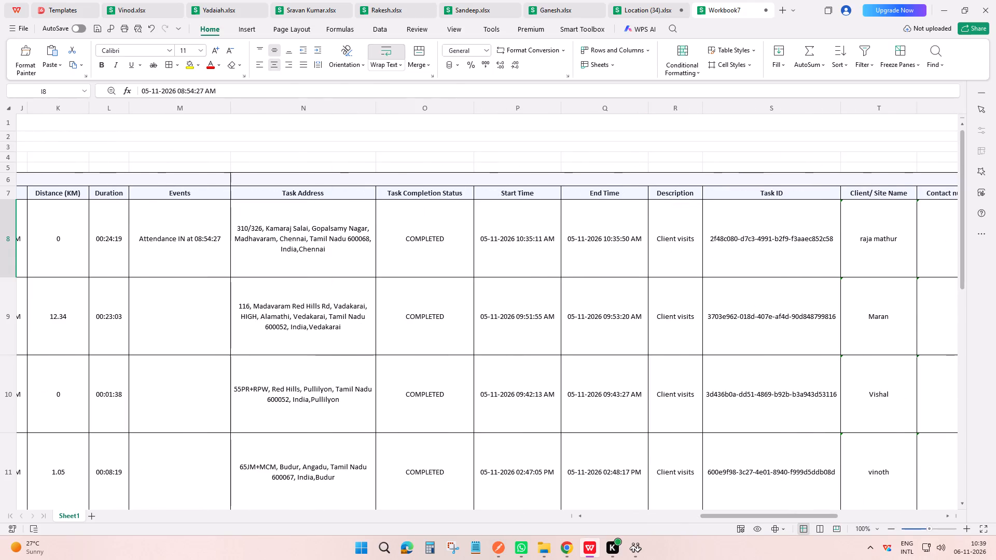
{"action": "left_click", "coordinate": [325, 235]}
{"action": "key", "text": "ctrl+shift+Down"}
{"action": "key", "text": "ctrl+shift+Right"}
{"action": "key", "text": "Delete"}
{"action": "scroll", "coordinate": [325, 235], "scroll_direction": "up", "scroll_amount": 5}
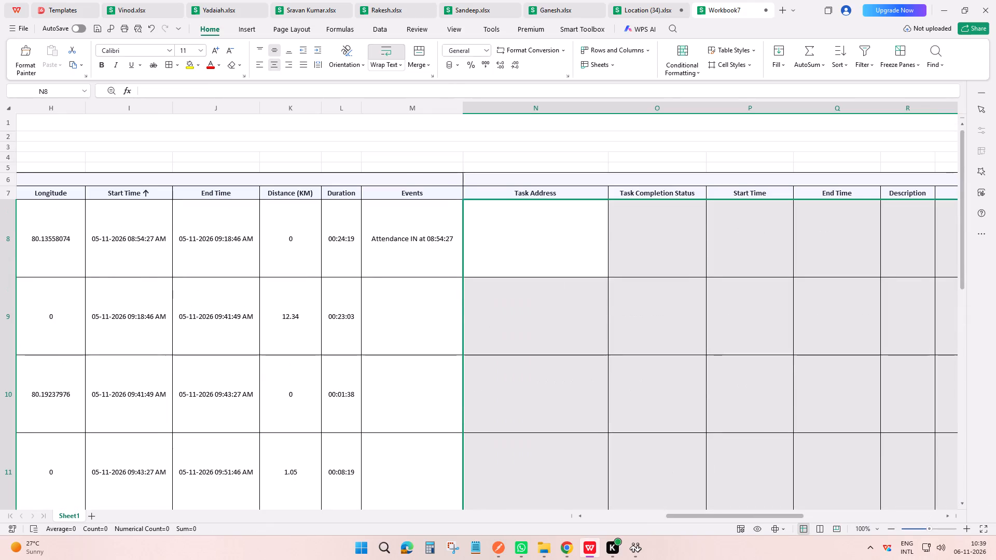
{"action": "left_click", "coordinate": [561, 247]}
Examine Sabari's timeline from punch-in to halt 2, checking the time and address of the meeting with Vishal.
{"action": "left_click", "coordinate": [572, 549]}
{"action": "scroll", "coordinate": [433, 346], "scroll_direction": "up", "scroll_amount": 3}
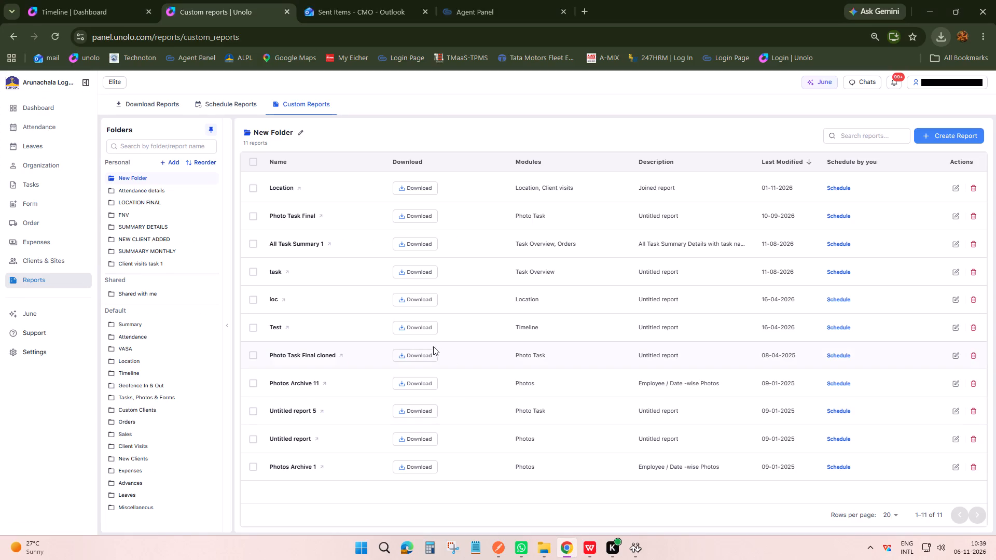
{"action": "left_click", "coordinate": [106, 0]}
{"action": "scroll", "coordinate": [358, 254], "scroll_direction": "up", "scroll_amount": 2}
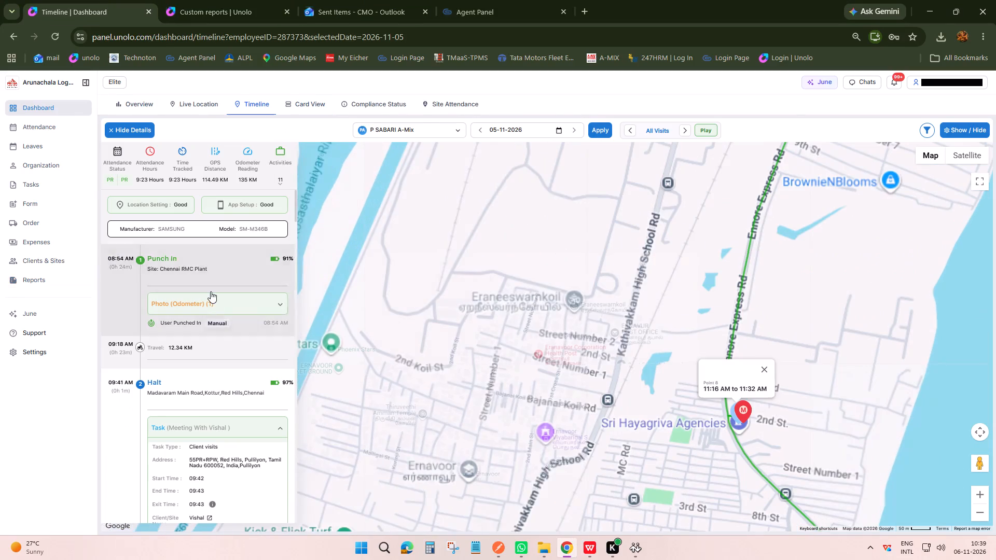
{"action": "scroll", "coordinate": [210, 305], "scroll_direction": "down", "scroll_amount": 4}
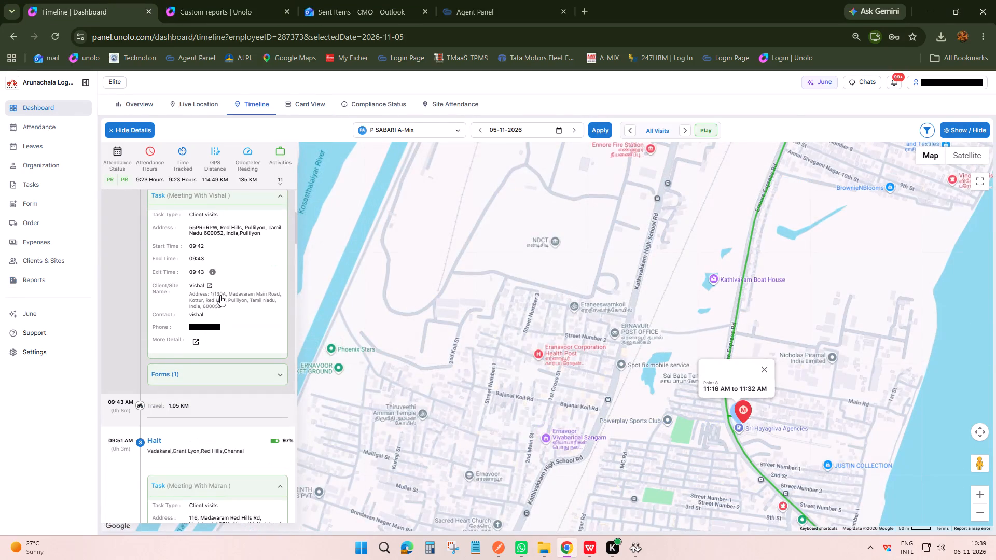
{"action": "scroll", "coordinate": [220, 295], "scroll_direction": "up", "scroll_amount": 13}
{"action": "scroll", "coordinate": [220, 295], "scroll_direction": "down", "scroll_amount": 1}
{"action": "scroll", "coordinate": [220, 295], "scroll_direction": "up", "scroll_amount": 6}
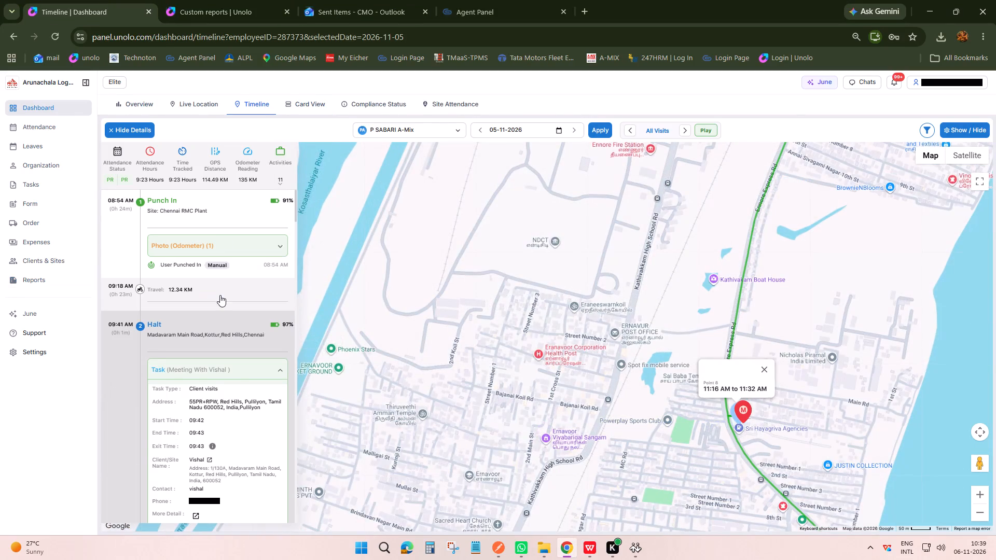
{"action": "left_click", "coordinate": [217, 256]}
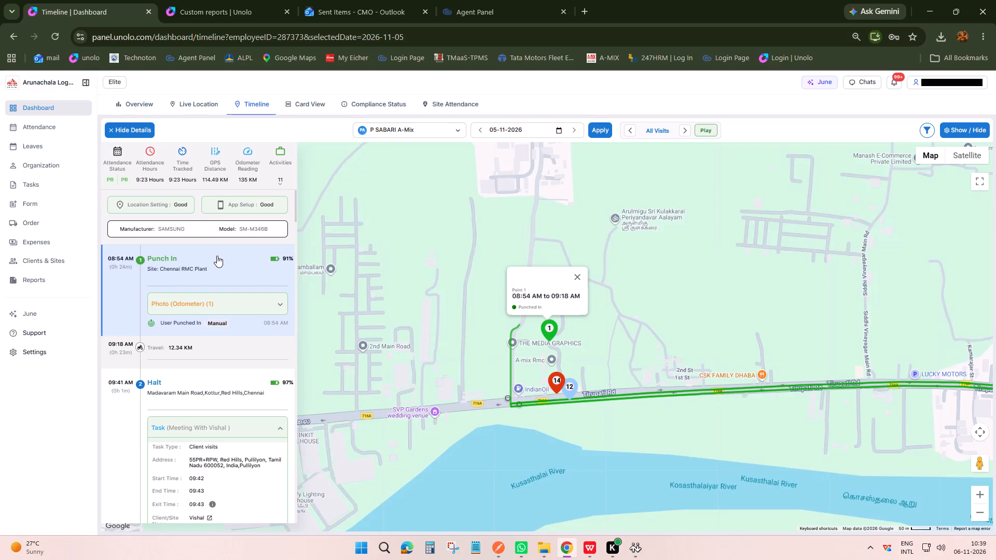
{"action": "left_click", "coordinate": [226, 261]}
{"action": "scroll", "coordinate": [226, 261], "scroll_direction": "down", "scroll_amount": 3}
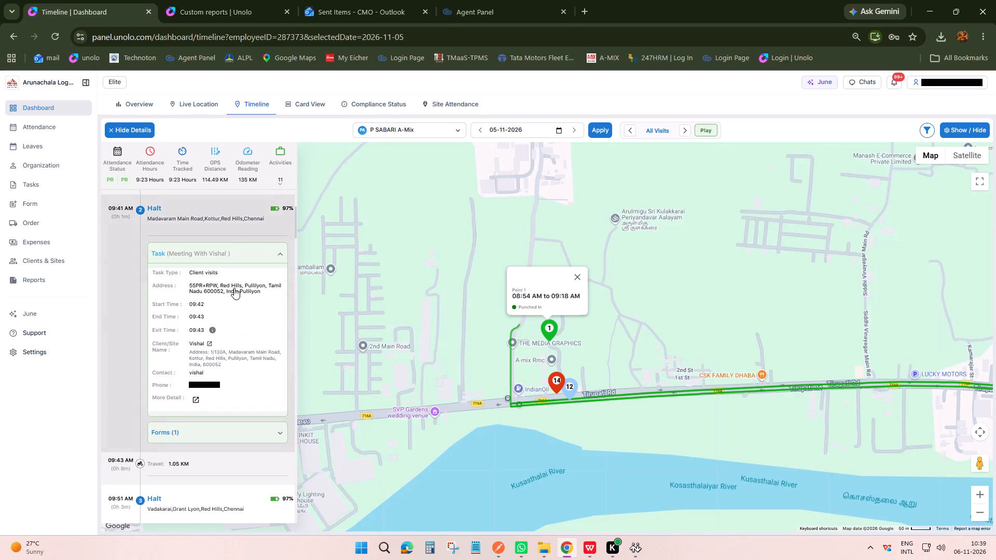
{"action": "left_click", "coordinate": [240, 225]}
{"action": "scroll", "coordinate": [248, 288], "scroll_direction": "down", "scroll_amount": 1}
{"action": "scroll", "coordinate": [248, 289], "scroll_direction": "up", "scroll_amount": 1}
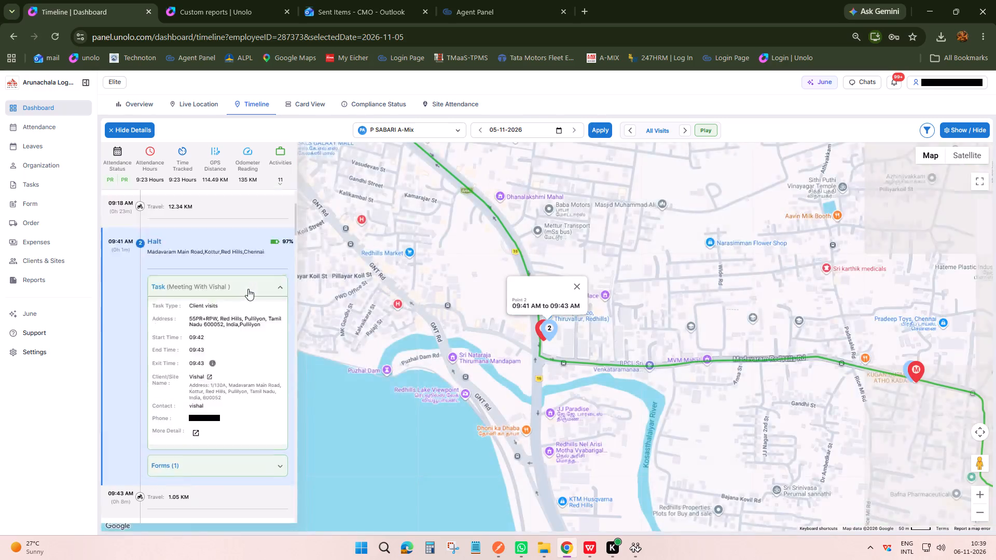
Copy Vishal's visit details from Location (34) into the matching 09:41 AM halt, row 10, of the new workbook.
{"action": "left_click", "coordinate": [587, 544]}
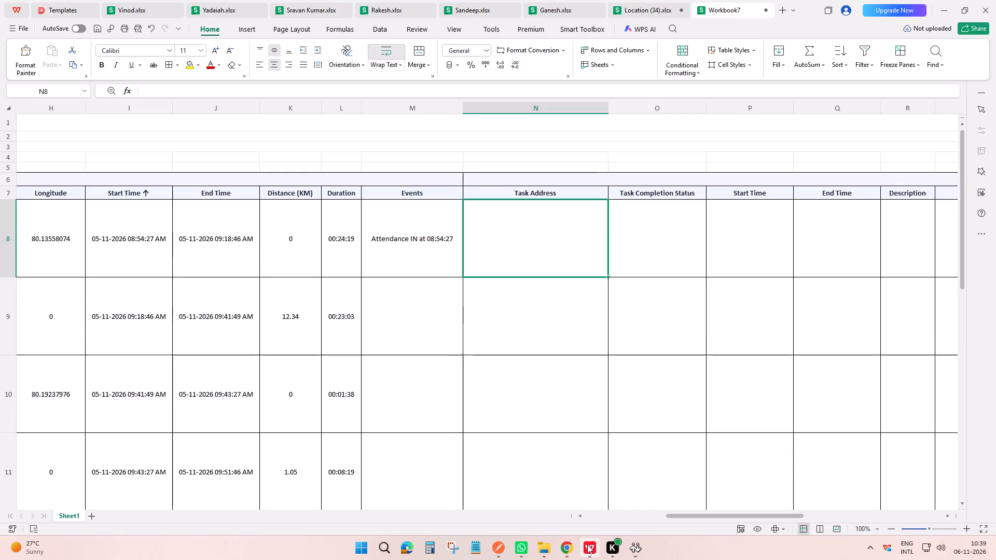
{"action": "left_click", "coordinate": [628, 2]}
{"action": "left_click_drag", "start_coordinate": [676, 515], "coordinate": [714, 511]}
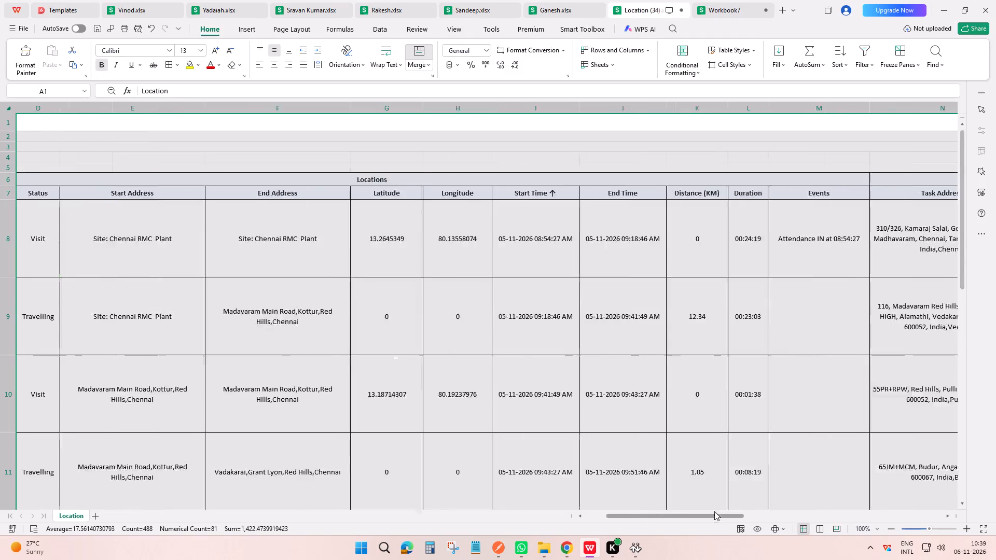
{"action": "left_click_drag", "start_coordinate": [714, 511], "coordinate": [868, 507]}
{"action": "scroll", "coordinate": [649, 385], "scroll_direction": "down", "scroll_amount": 5}
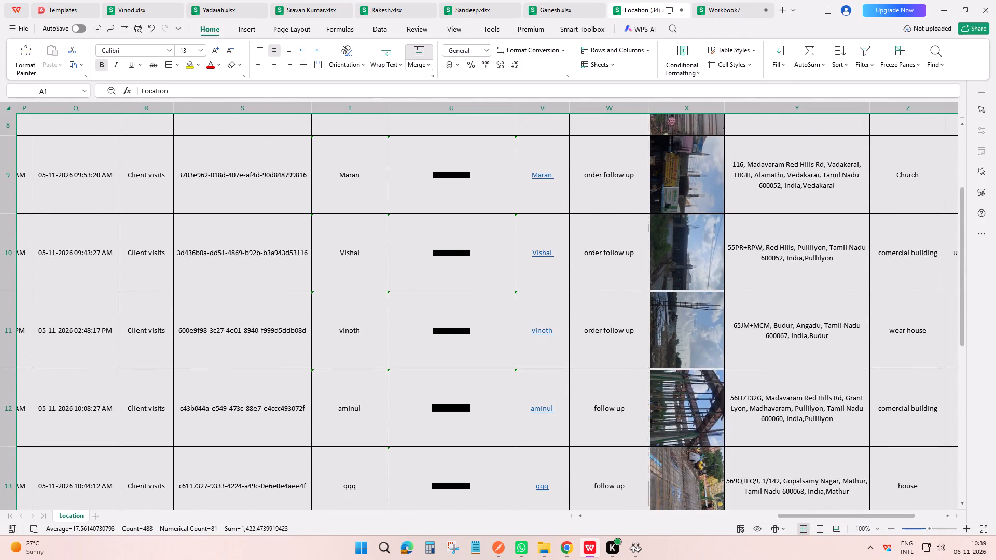
{"action": "left_click", "coordinate": [553, 275]}
{"action": "key", "text": "Left"}
{"action": "key", "text": "Left"}
{"action": "key", "text": "Left"}
{"action": "key", "text": "Left"}
{"action": "key", "text": "Left"}
{"action": "key", "text": "Left"}
{"action": "key", "text": "Left"}
{"action": "key", "text": "Left"}
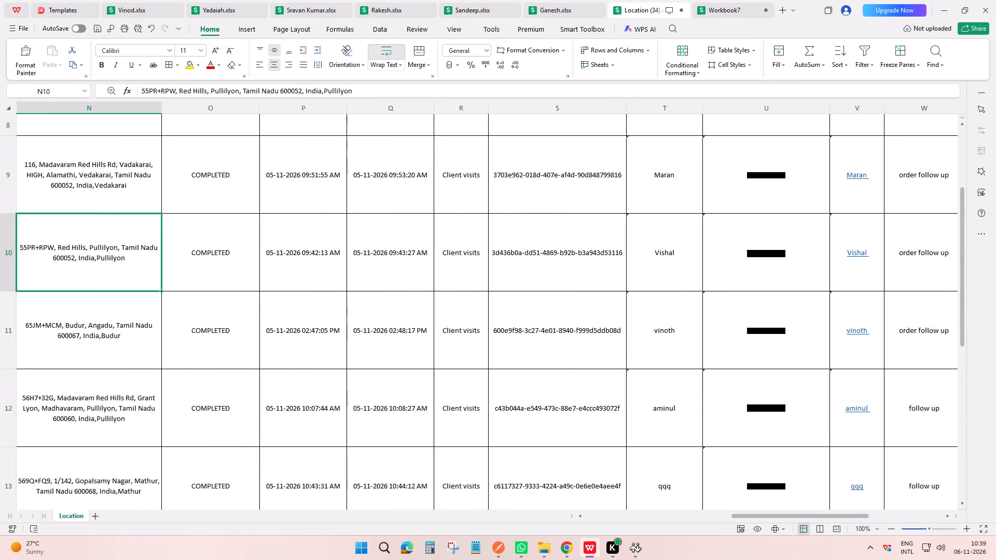
{"action": "key", "text": "Left"}
{"action": "key", "text": "Right"}
{"action": "key", "text": "ctrl+shift+Right"}
{"action": "key", "text": "ctrl+c"}
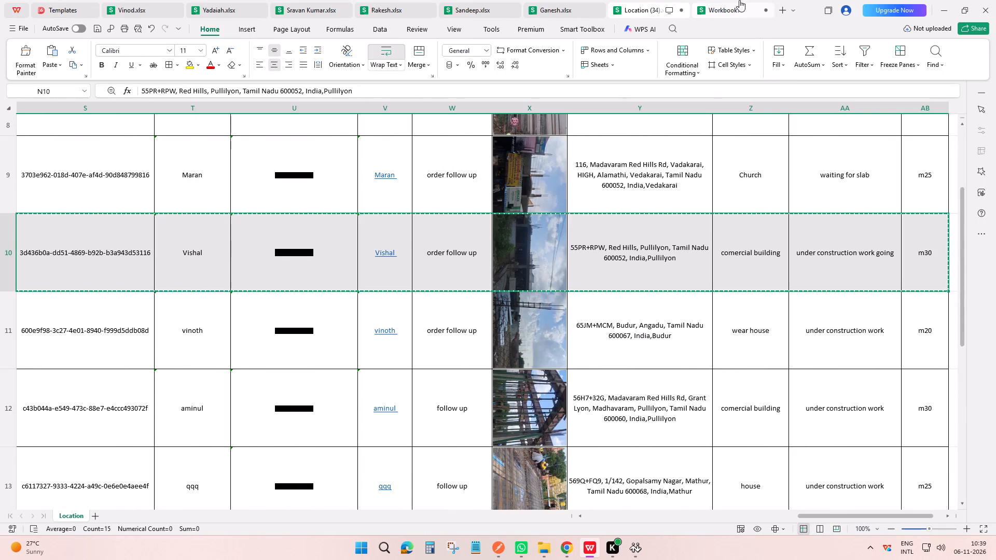
{"action": "left_click", "coordinate": [728, 0]}
{"action": "scroll", "coordinate": [600, 249], "scroll_direction": "down", "scroll_amount": 3}
{"action": "scroll", "coordinate": [174, 271], "scroll_direction": "down", "scroll_amount": 2}
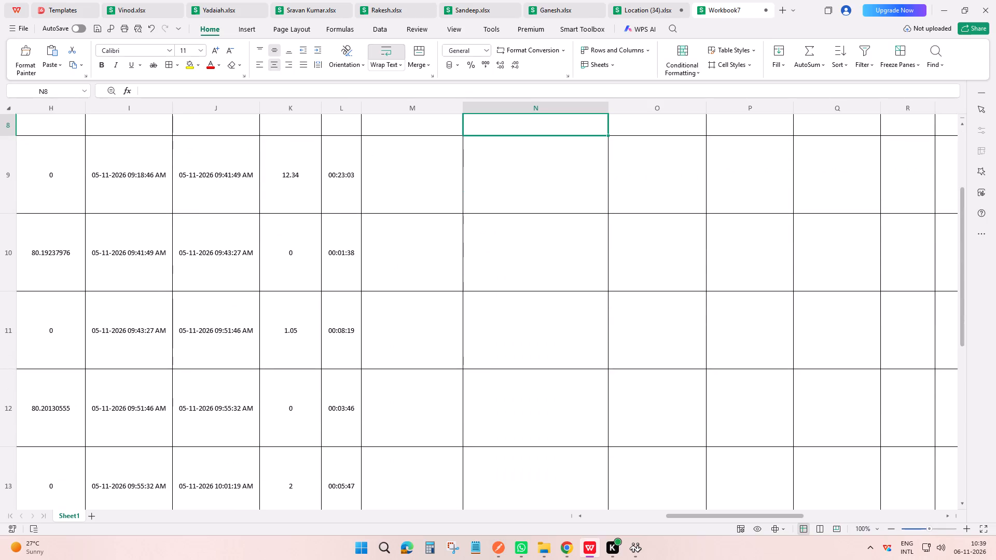
{"action": "left_click_drag", "start_coordinate": [131, 254], "coordinate": [433, 253]}
{"action": "left_click", "coordinate": [494, 251]}
{"action": "key", "text": "ctrl+v"}
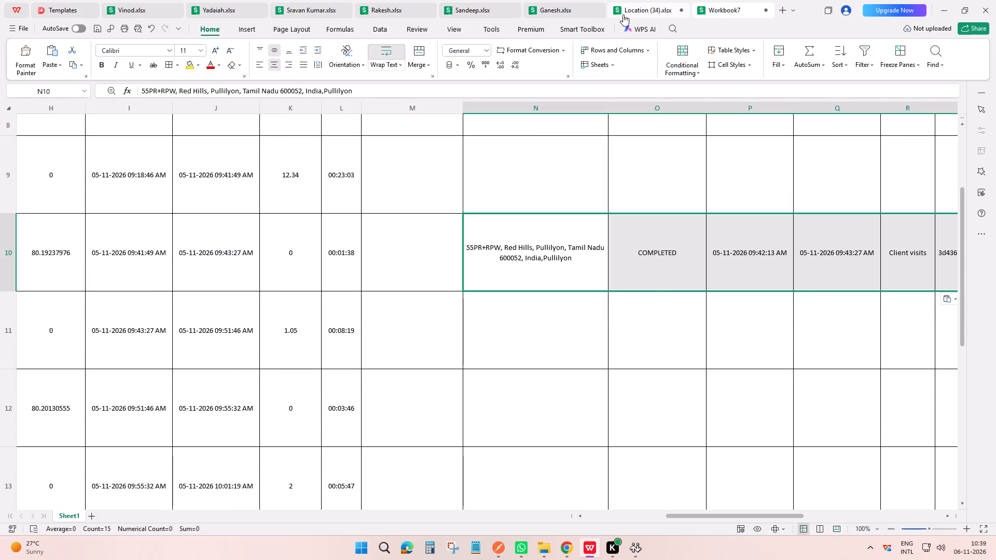
Check halt 3 in Sabari's timeline and copy Maran's visit details from Location (34) into the 09:51 AM halt, row 12, of Workbook7.
{"action": "left_click", "coordinate": [654, 1]}
{"action": "key", "text": "alt+Tab"}
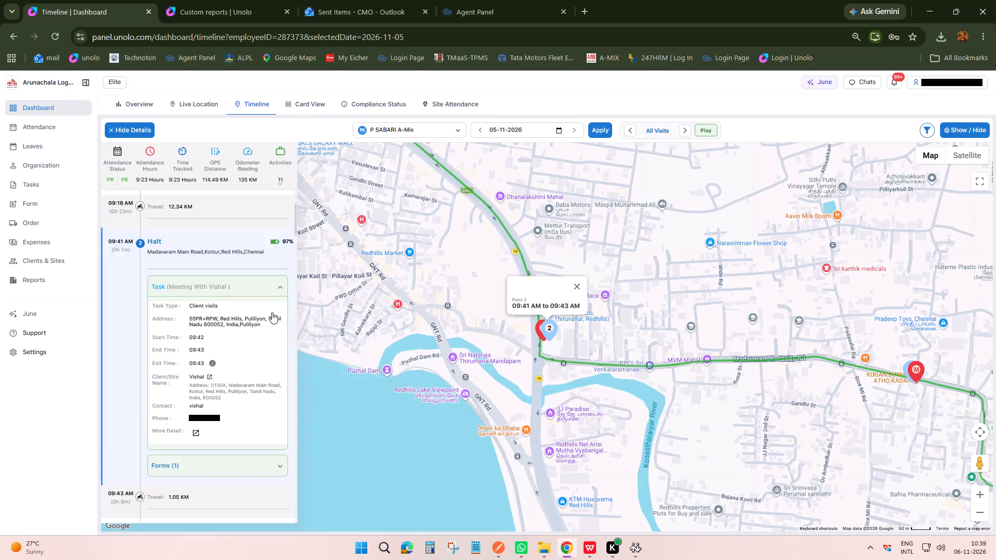
{"action": "scroll", "coordinate": [230, 319], "scroll_direction": "down", "scroll_amount": 5}
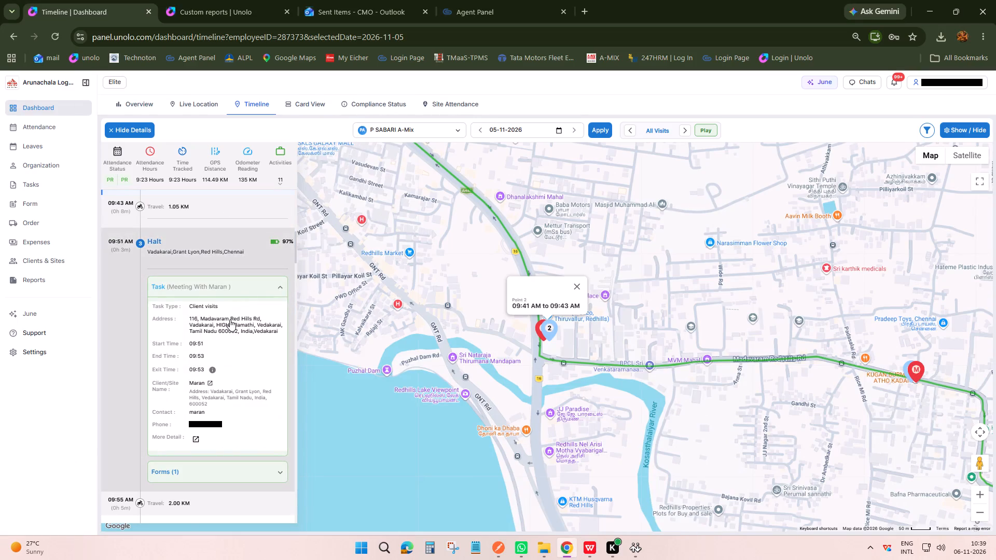
{"action": "left_click", "coordinate": [583, 555]}
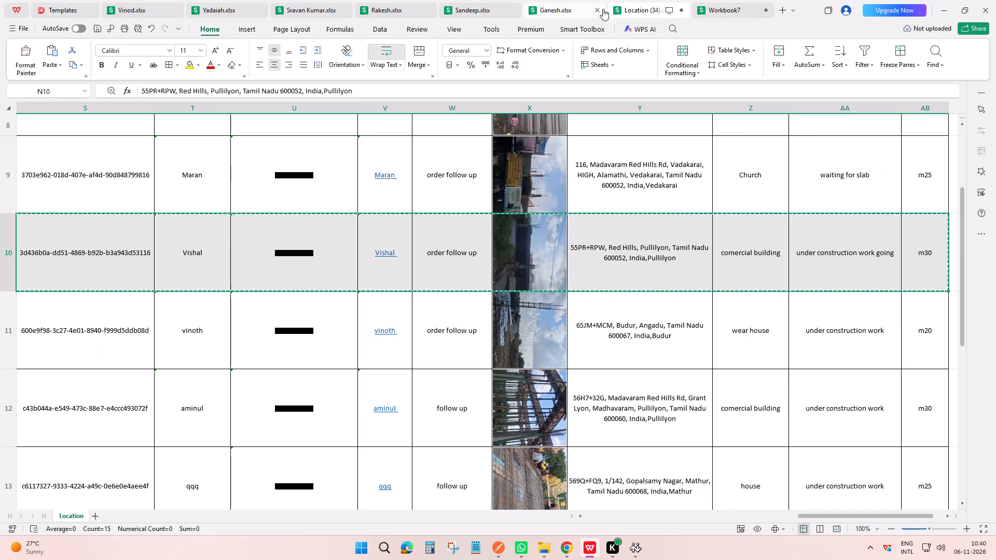
{"action": "scroll", "coordinate": [447, 299], "scroll_direction": "down", "scroll_amount": 6}
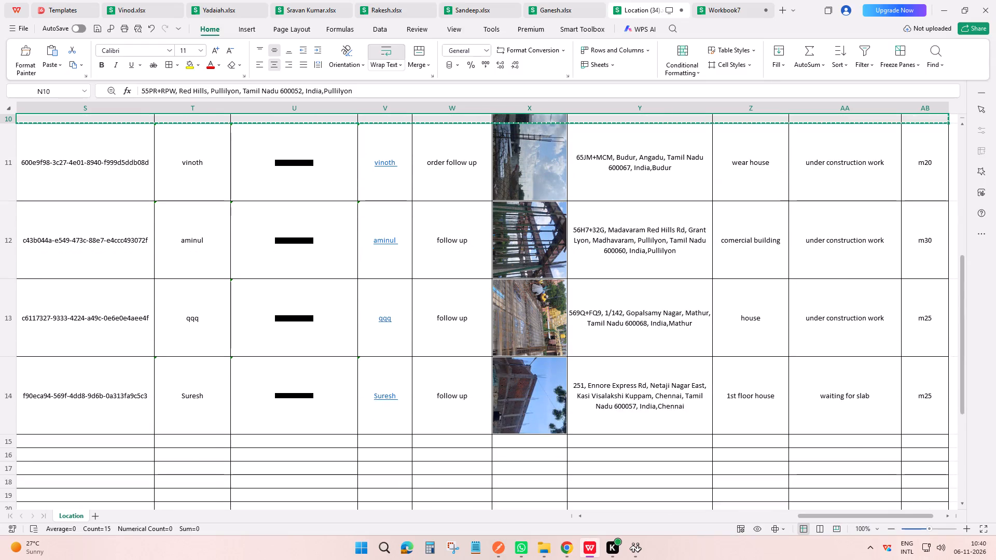
{"action": "scroll", "coordinate": [424, 303], "scroll_direction": "up", "scroll_amount": 8}
{"action": "left_click", "coordinate": [390, 214]}
{"action": "key", "text": "Left"}
{"action": "key", "text": "Left"}
{"action": "key", "text": "Left"}
{"action": "key", "text": "Left"}
{"action": "key", "text": "Left"}
{"action": "key", "text": "Left"}
{"action": "key", "text": "Left"}
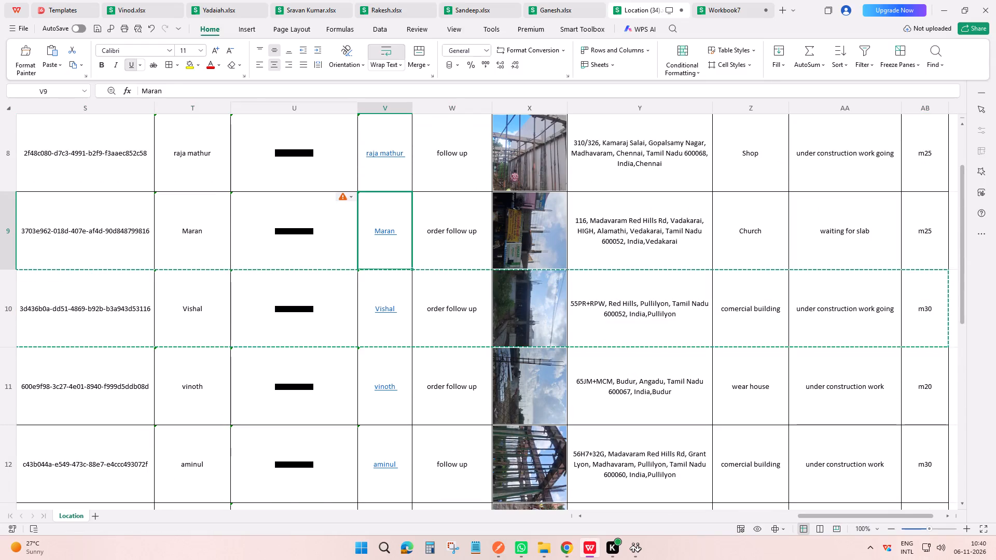
{"action": "key", "text": "Left"}
{"action": "key", "text": "ctrl+shift+Right"}
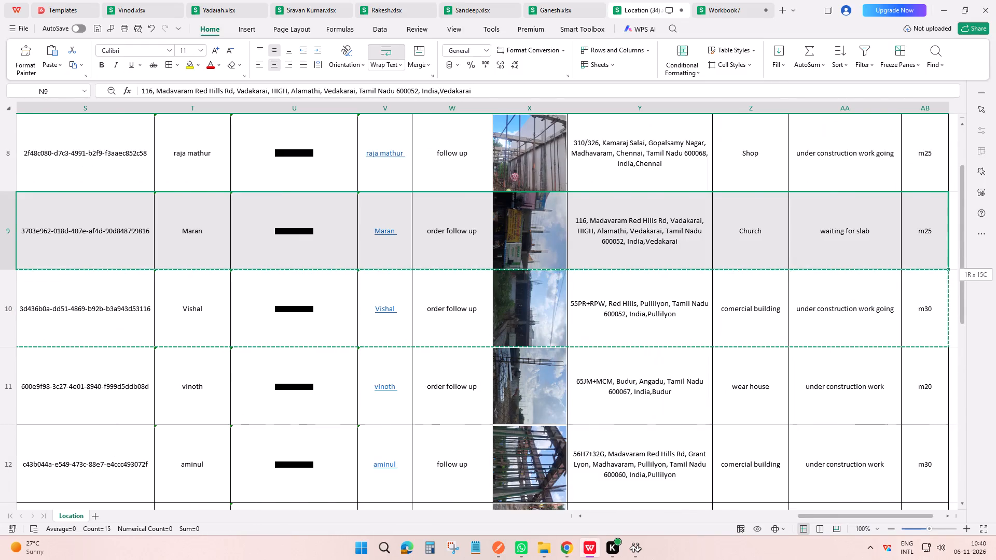
{"action": "key", "text": "ctrl+c"}
{"action": "left_click", "coordinate": [720, 9]}
{"action": "scroll", "coordinate": [545, 312], "scroll_direction": "down", "scroll_amount": 2}
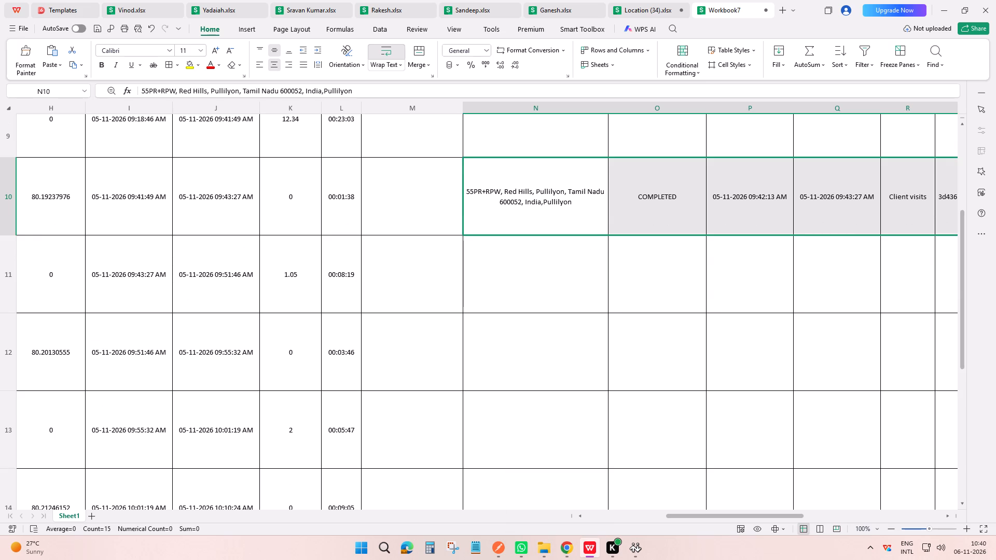
{"action": "left_click_drag", "start_coordinate": [129, 362], "coordinate": [407, 353]}
{"action": "left_click", "coordinate": [493, 349]}
{"action": "key", "text": "ctrl+v"}
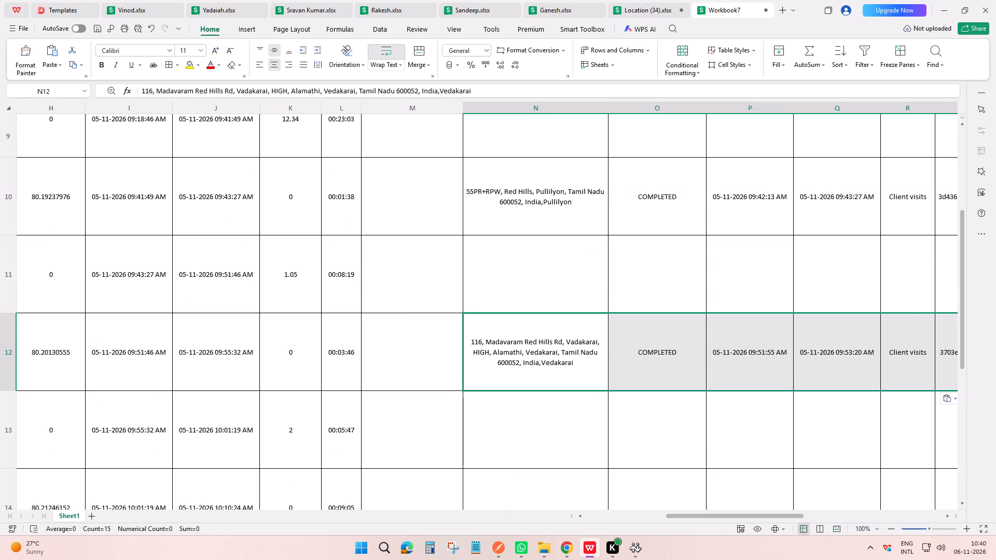
Examine halt 4 in Sabari's timeline, checking the client, task types, addresses and times of its meetings.
{"action": "key", "text": "alt+Tab"}
{"action": "scroll", "coordinate": [210, 308], "scroll_direction": "down", "scroll_amount": 3}
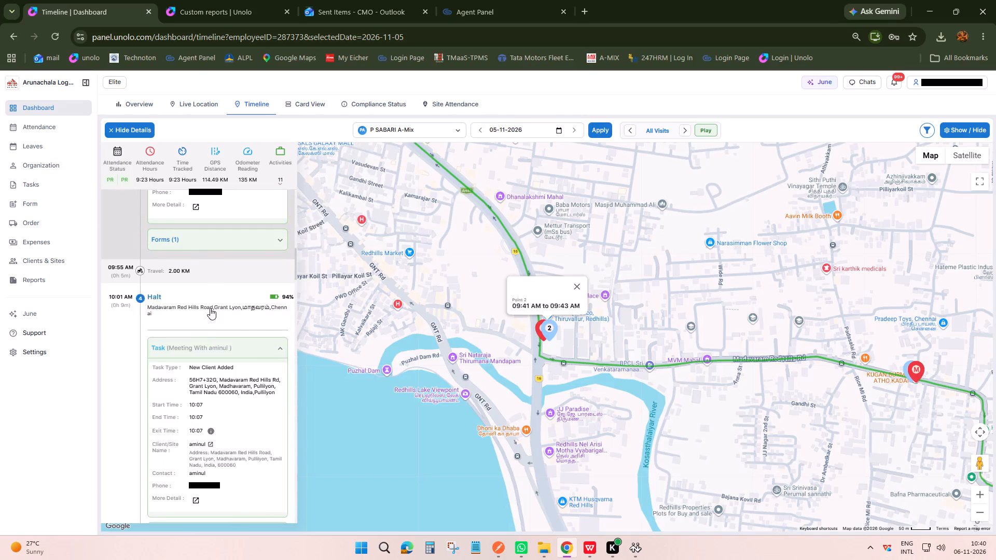
{"action": "scroll", "coordinate": [210, 308], "scroll_direction": "down", "scroll_amount": 3}
{"action": "scroll", "coordinate": [218, 295], "scroll_direction": "up", "scroll_amount": 1}
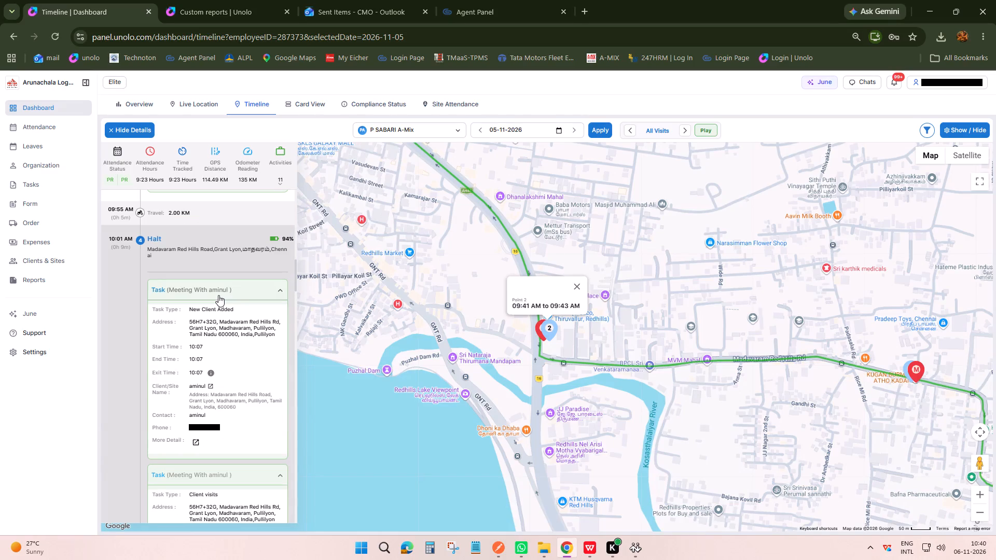
{"action": "scroll", "coordinate": [218, 295], "scroll_direction": "down", "scroll_amount": 2}
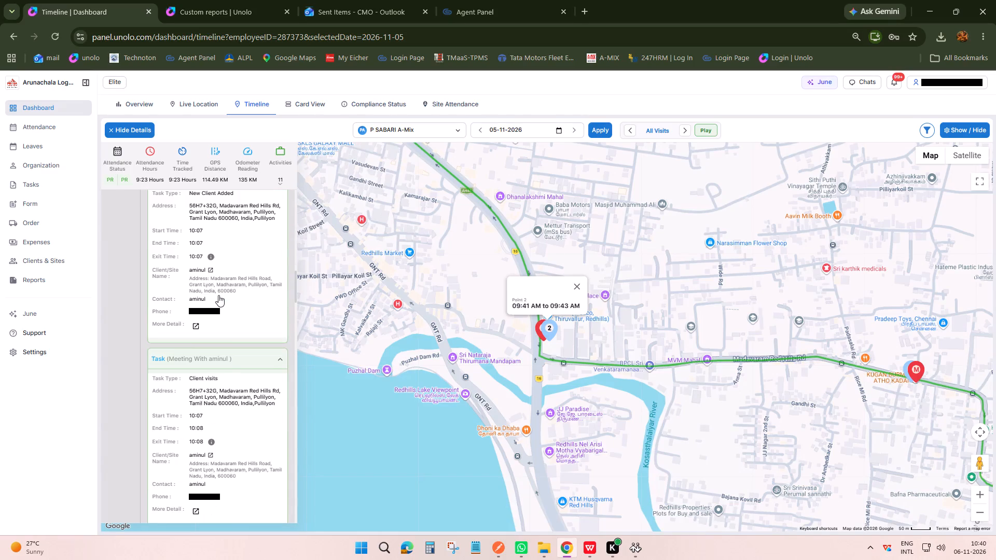
{"action": "scroll", "coordinate": [218, 295], "scroll_direction": "up", "scroll_amount": 3}
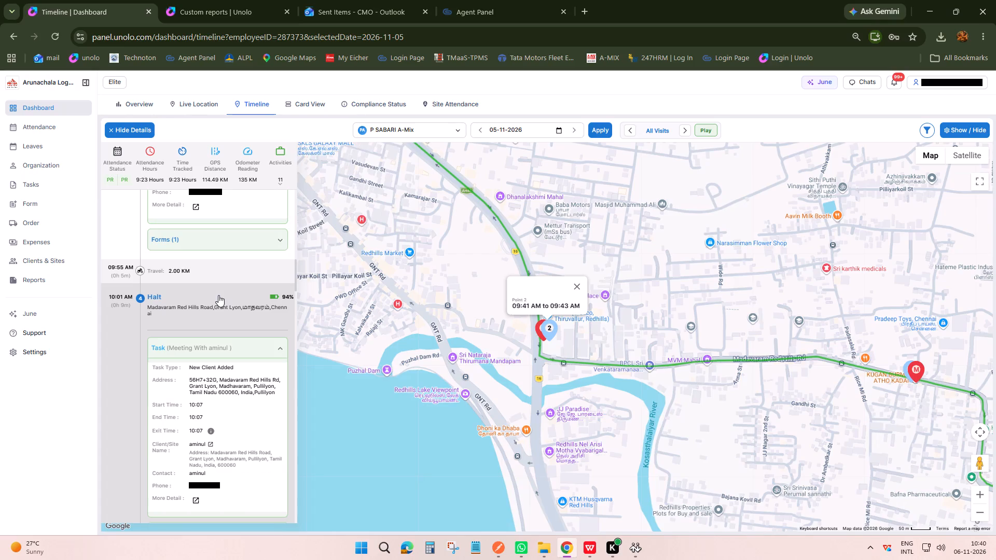
{"action": "scroll", "coordinate": [218, 295], "scroll_direction": "down", "scroll_amount": 6}
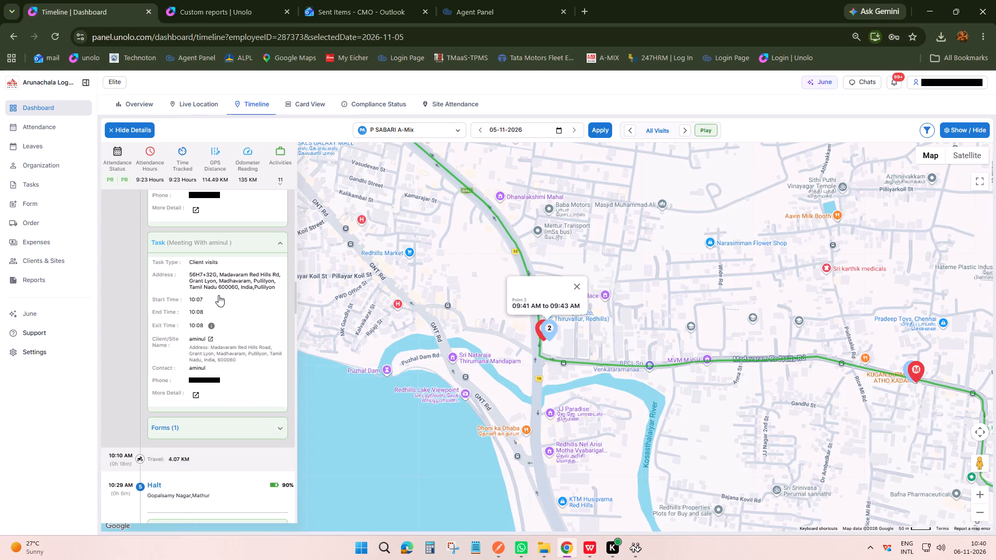
{"action": "scroll", "coordinate": [218, 295], "scroll_direction": "up", "scroll_amount": 1}
Copy Aminul's visit details, Task Address through Order type, from Location (34) into the matching 10:01 AM halt, row 14, of Workbook7.
{"action": "left_click", "coordinate": [592, 549]}
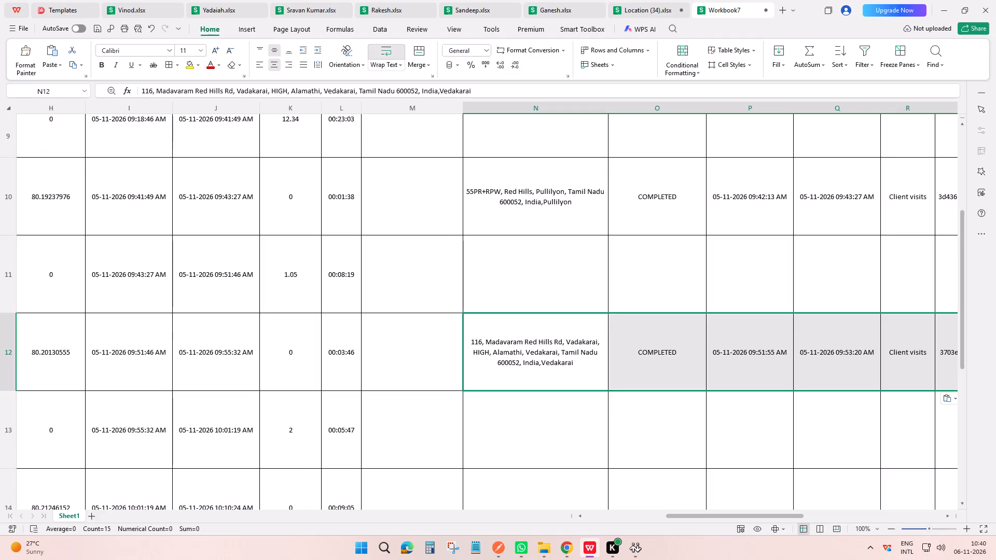
{"action": "left_click", "coordinate": [640, 1]}
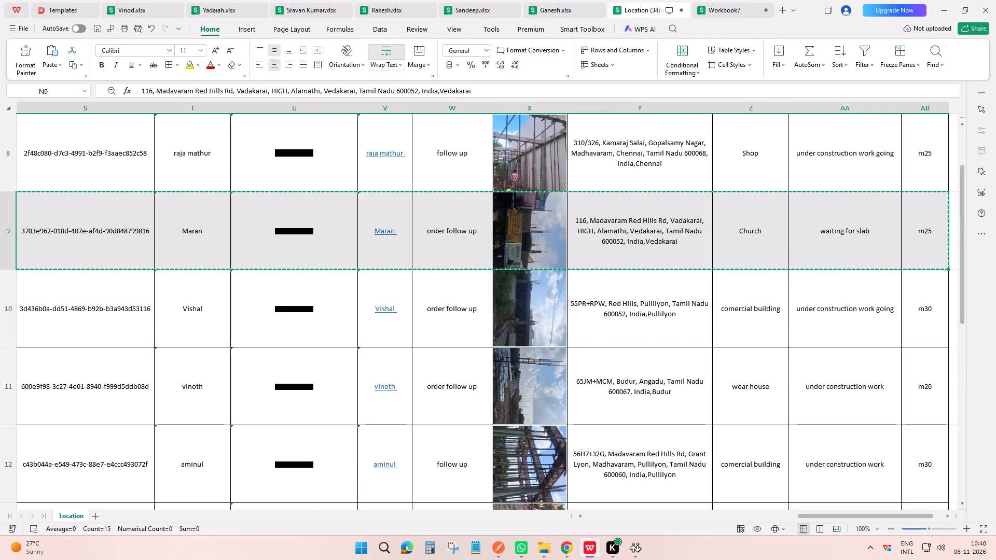
{"action": "scroll", "coordinate": [376, 318], "scroll_direction": "down", "scroll_amount": 2}
{"action": "left_click", "coordinate": [389, 391]}
{"action": "key", "text": "Left"}
{"action": "key", "text": "Left"}
{"action": "key", "text": "Left"}
{"action": "key", "text": "Left"}
{"action": "key", "text": "Left"}
{"action": "key", "text": "Left"}
{"action": "key", "text": "Left"}
{"action": "key", "text": "Left"}
{"action": "key", "text": "Left"}
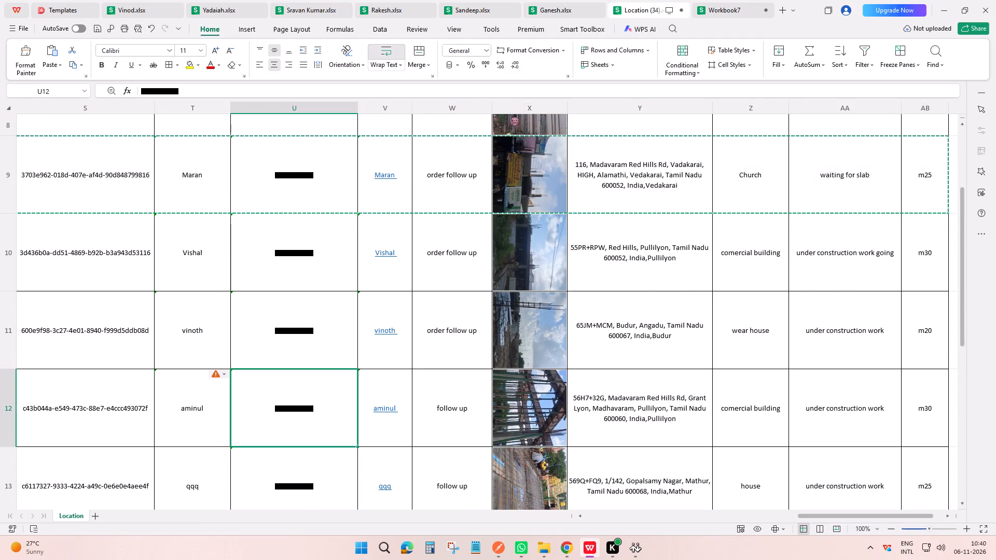
{"action": "key", "text": "Right"}
{"action": "key", "text": "ctrl+shift+Right"}
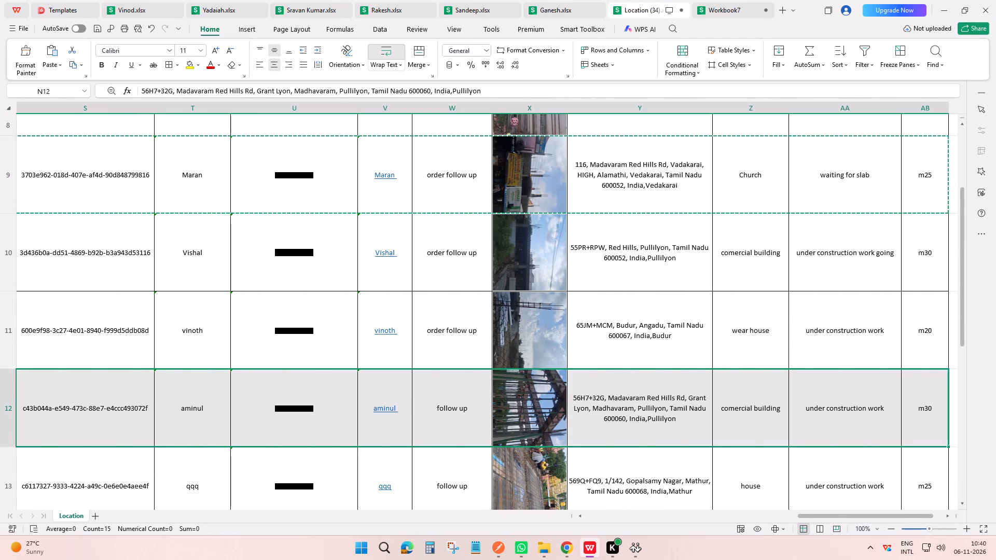
{"action": "key", "text": "ctrl+c"}
{"action": "left_click", "coordinate": [734, 0]}
{"action": "scroll", "coordinate": [542, 282], "scroll_direction": "down", "scroll_amount": 3}
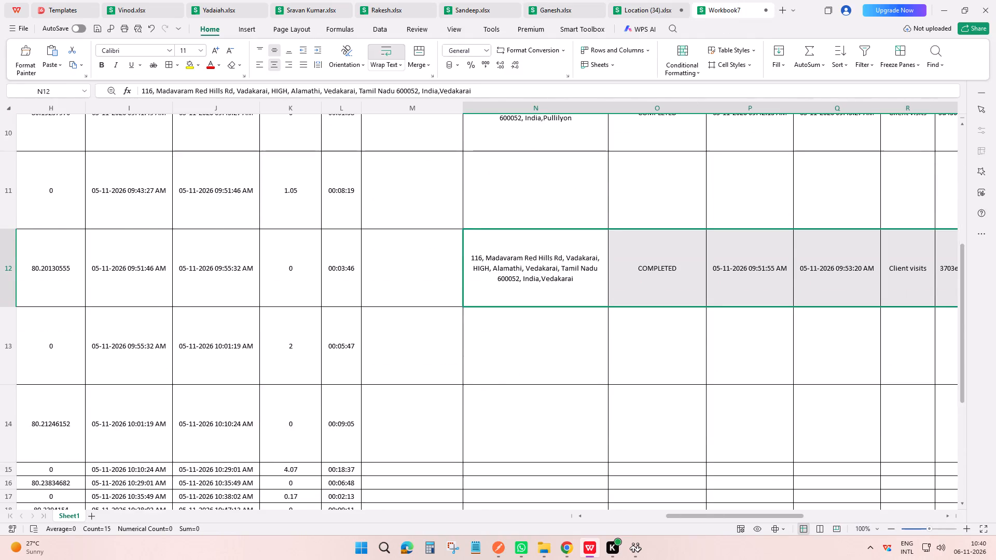
{"action": "scroll", "coordinate": [542, 283], "scroll_direction": "down", "scroll_amount": 2}
{"action": "scroll", "coordinate": [236, 322], "scroll_direction": "down", "scroll_amount": 1}
{"action": "left_click_drag", "start_coordinate": [134, 324], "coordinate": [401, 321]}
{"action": "left_click", "coordinate": [513, 325]}
{"action": "key", "text": "ctrl+v"}
Examine halt 5 in Sabari's timeline, checking the client, task types, addresses and times of its meetings.
{"action": "key", "text": "alt+Tab"}
{"action": "scroll", "coordinate": [214, 356], "scroll_direction": "down", "scroll_amount": 6}
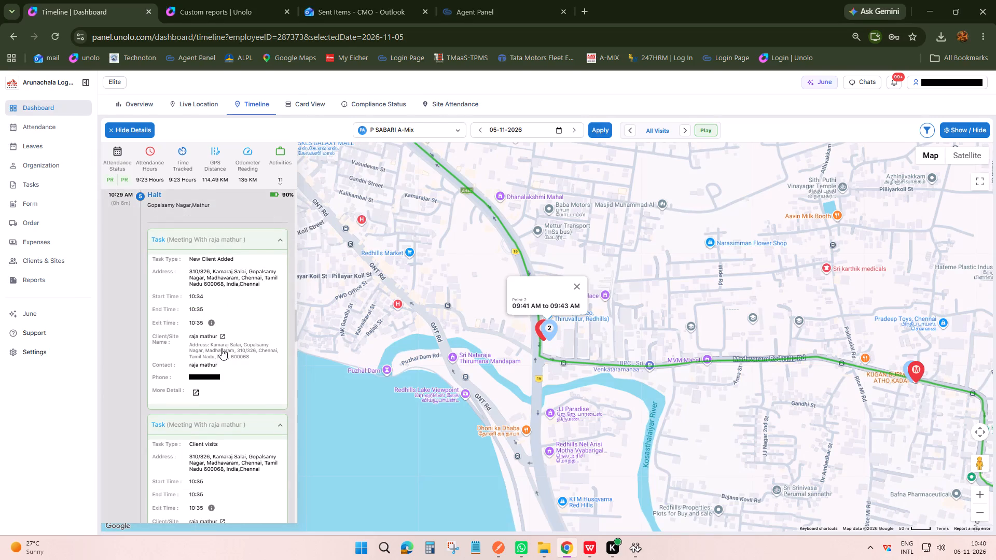
{"action": "scroll", "coordinate": [222, 348], "scroll_direction": "up", "scroll_amount": 2}
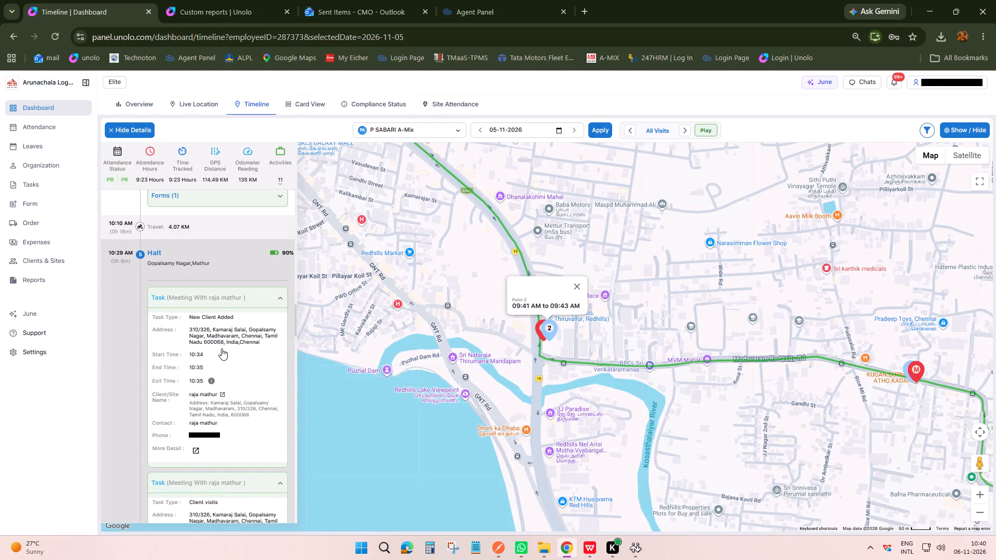
{"action": "scroll", "coordinate": [222, 348], "scroll_direction": "down", "scroll_amount": 4}
{"action": "scroll", "coordinate": [222, 348], "scroll_direction": "up", "scroll_amount": 1}
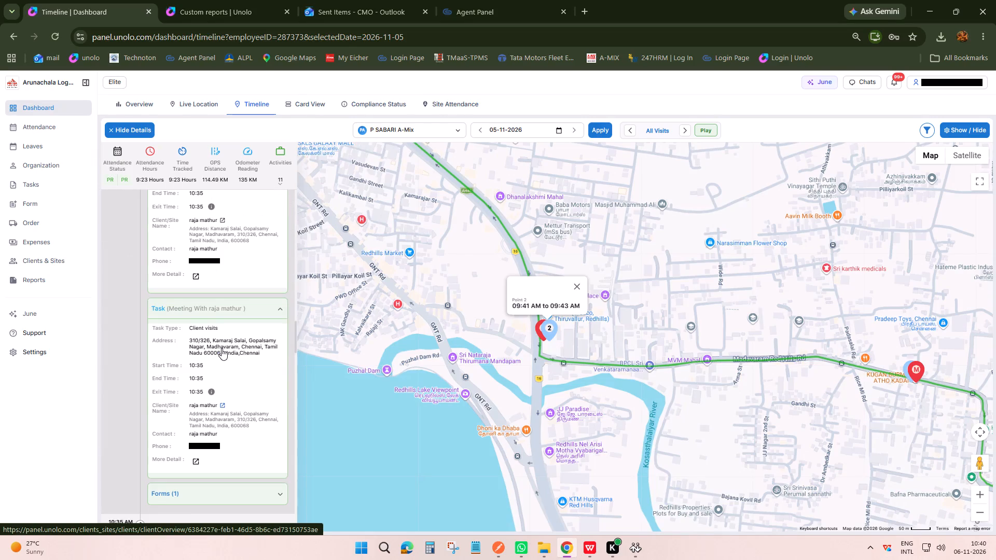
{"action": "scroll", "coordinate": [222, 348], "scroll_direction": "up", "scroll_amount": 2}
{"action": "scroll", "coordinate": [222, 348], "scroll_direction": "down", "scroll_amount": 2}
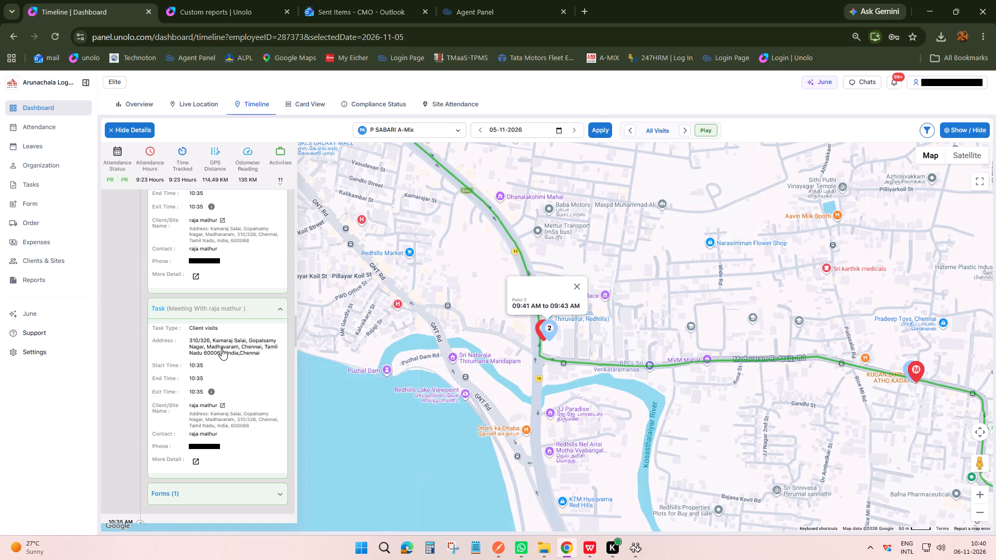
Copy Raja's visit details, row 8 of Location (34), into the matching 10:29 AM halt, row 16, of Workbook7.
{"action": "left_click", "coordinate": [586, 543]}
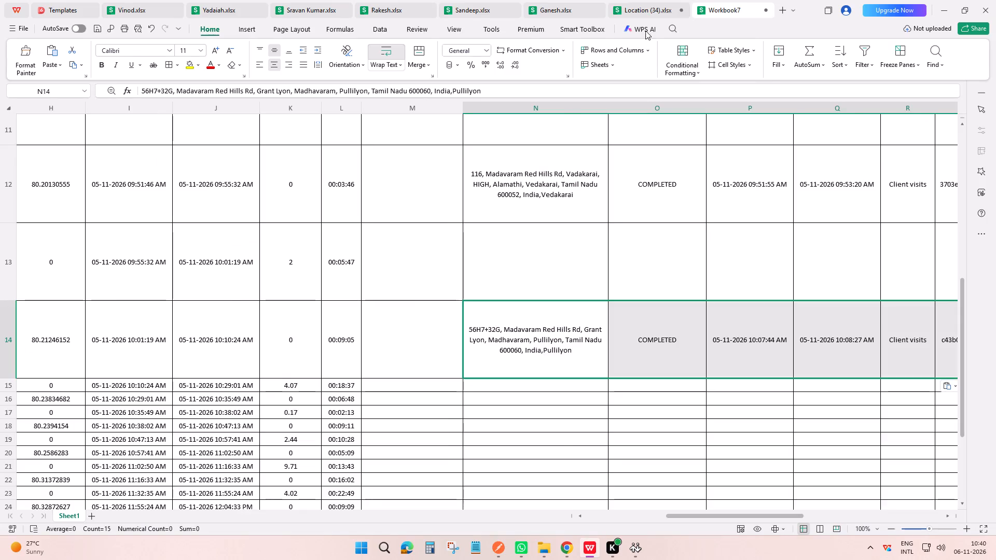
{"action": "left_click", "coordinate": [628, 0]}
{"action": "scroll", "coordinate": [413, 271], "scroll_direction": "up", "scroll_amount": 3}
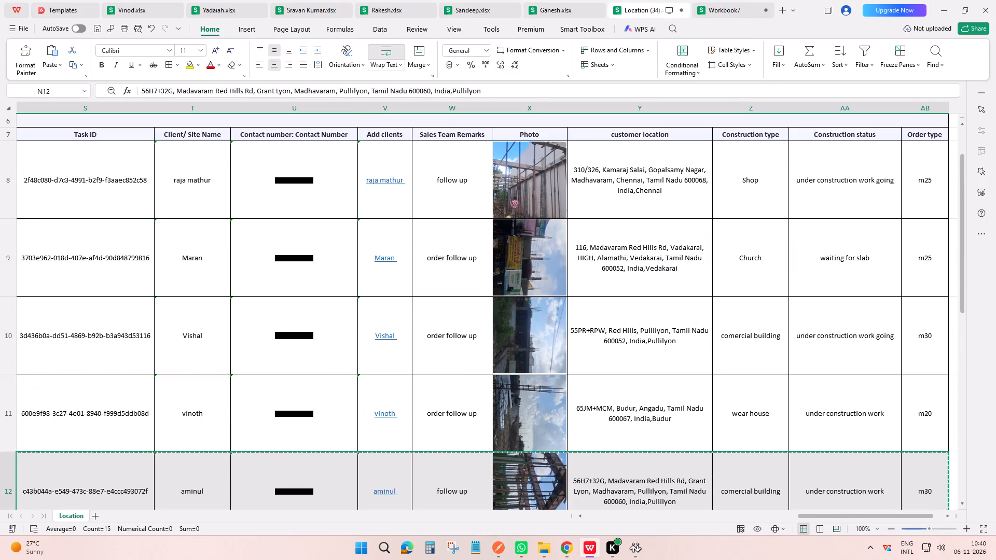
{"action": "left_click", "coordinate": [391, 200]}
{"action": "key", "text": "Left"}
{"action": "key", "text": "Left"}
{"action": "key", "text": "Left"}
{"action": "key", "text": "Left"}
{"action": "key", "text": "Left"}
{"action": "key", "text": "Left"}
{"action": "key", "text": "Left"}
{"action": "key", "text": "Left"}
{"action": "key", "text": "Left"}
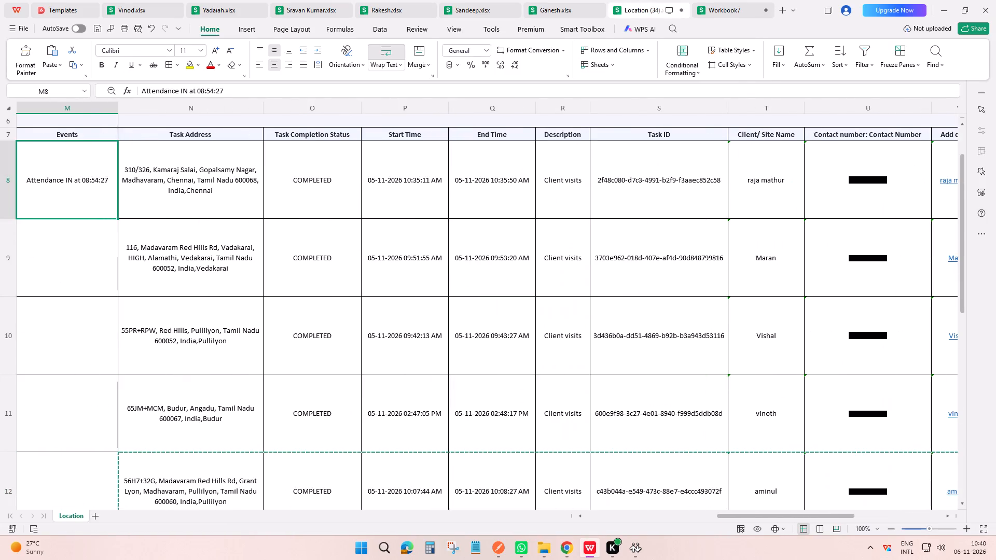
{"action": "key", "text": "Right"}
{"action": "key", "text": "ctrl+shift+Right"}
{"action": "key", "text": "ctrl+c"}
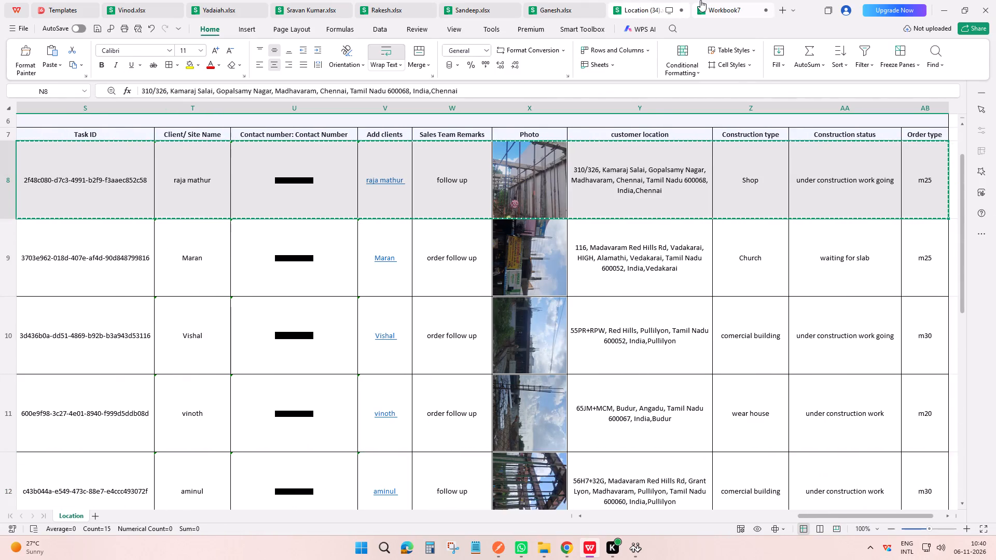
{"action": "left_click", "coordinate": [707, 0]}
{"action": "scroll", "coordinate": [567, 268], "scroll_direction": "down", "scroll_amount": 4}
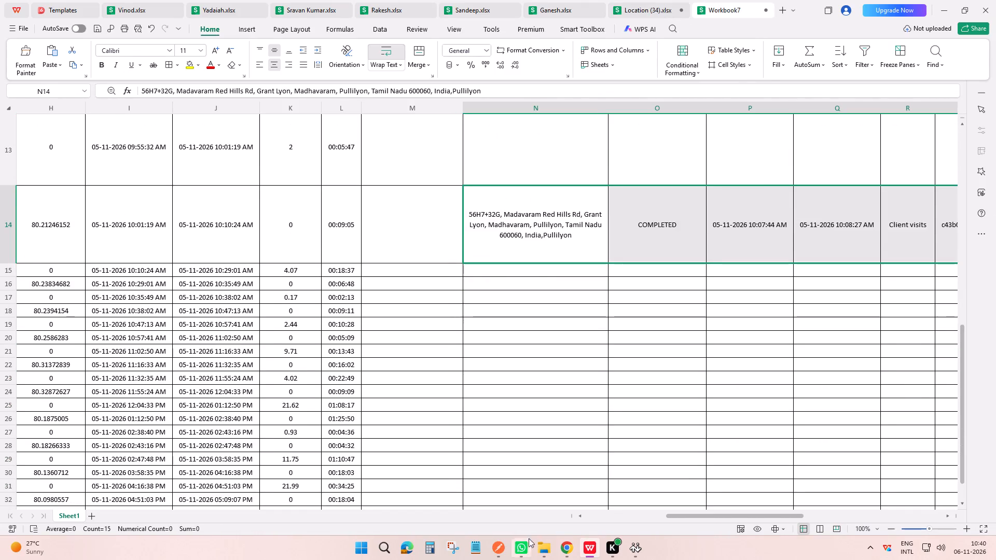
{"action": "left_click", "coordinate": [558, 554]}
{"action": "scroll", "coordinate": [170, 313], "scroll_direction": "up", "scroll_amount": 3}
{"action": "scroll", "coordinate": [188, 305], "scroll_direction": "down", "scroll_amount": 2}
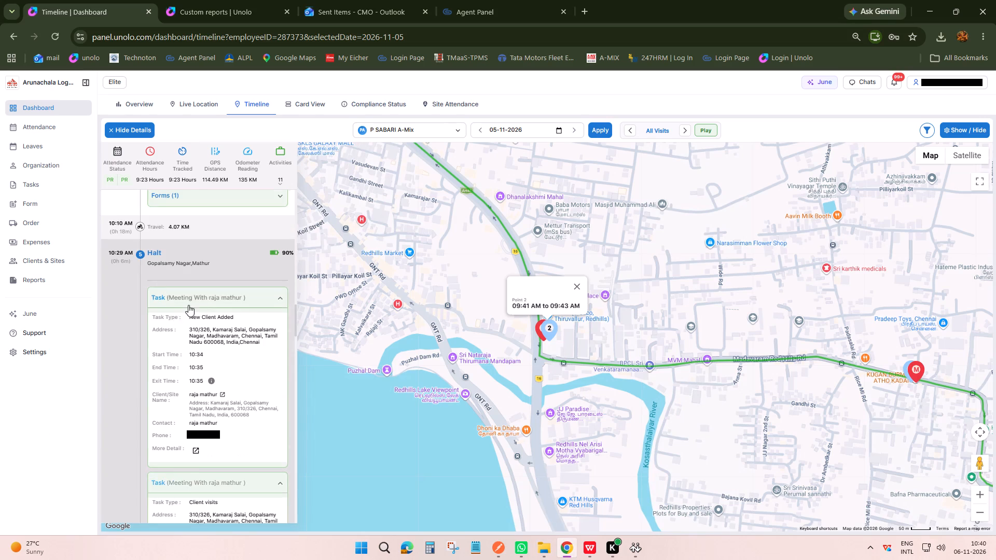
{"action": "scroll", "coordinate": [188, 305], "scroll_direction": "down", "scroll_amount": 2}
{"action": "left_click", "coordinate": [595, 554]}
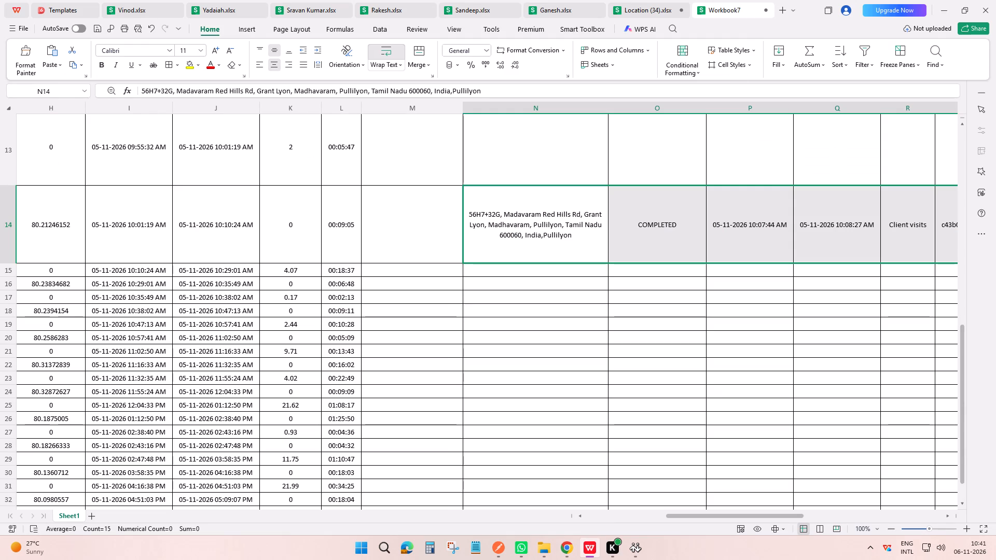
{"action": "left_click_drag", "start_coordinate": [113, 281], "coordinate": [519, 281]}
{"action": "left_click", "coordinate": [519, 281]}
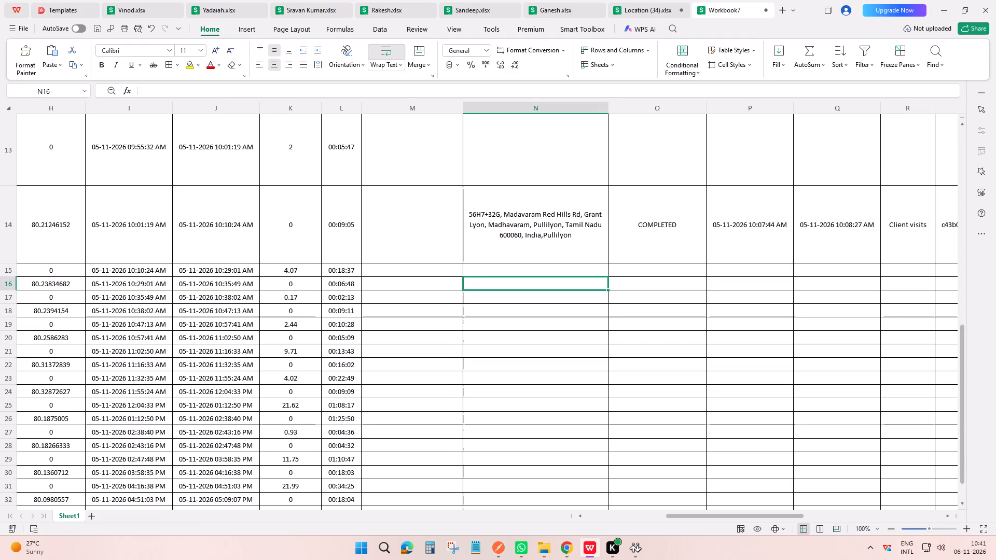
{"action": "key", "text": "ctrl+v"}
Examine halt 6 in Sabari's timeline, checking the client, task types, addresses and times of its meetings.
{"action": "key", "text": "alt+Tab"}
{"action": "scroll", "coordinate": [225, 340], "scroll_direction": "down", "scroll_amount": 2}
{"action": "scroll", "coordinate": [224, 341], "scroll_direction": "up", "scroll_amount": 1}
{"action": "scroll", "coordinate": [224, 341], "scroll_direction": "down", "scroll_amount": 3}
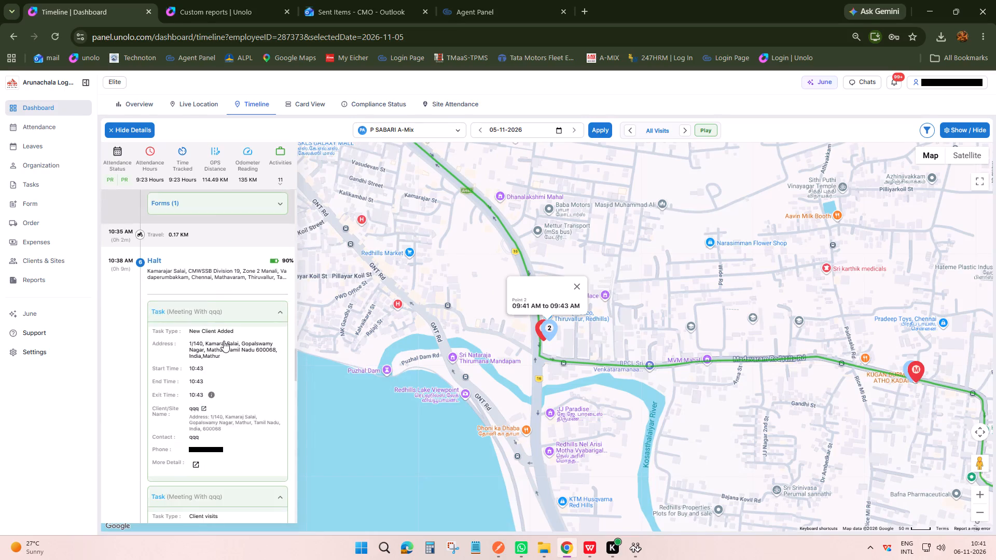
{"action": "scroll", "coordinate": [224, 341], "scroll_direction": "down", "scroll_amount": 3}
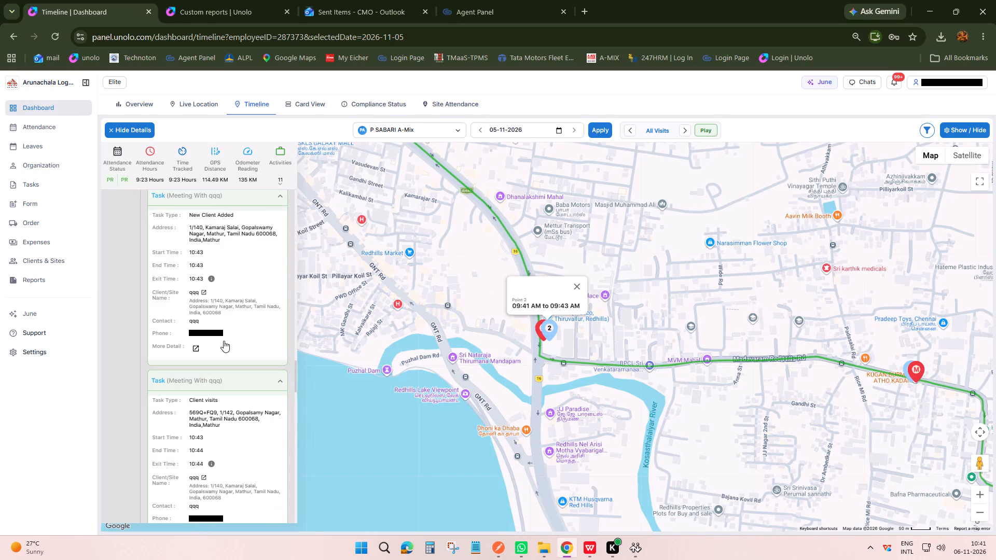
{"action": "scroll", "coordinate": [224, 341], "scroll_direction": "up", "scroll_amount": 2}
Copy client qqq's visit details, row 13 of Location (34), for the matching 10:38 AM halt in Workbook7.
{"action": "left_click", "coordinate": [583, 558]}
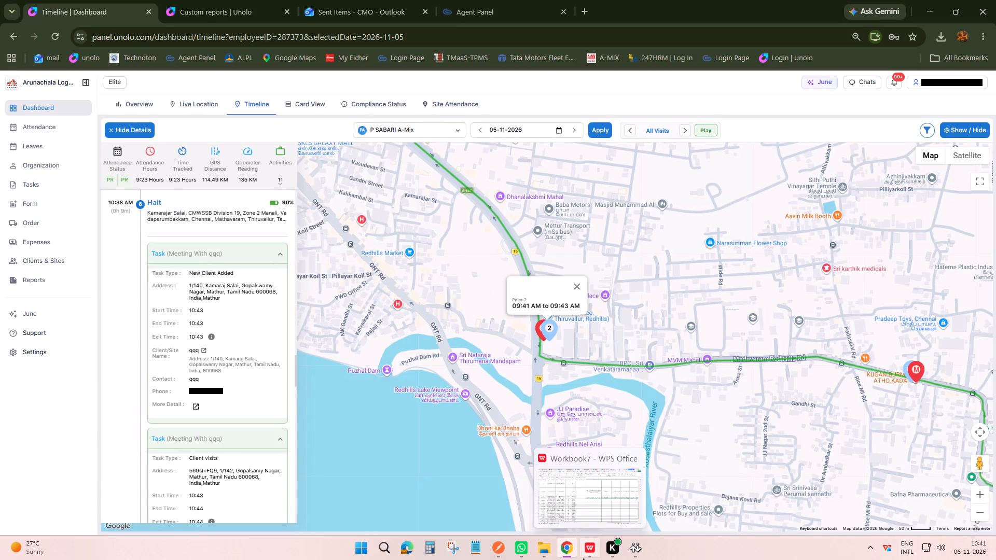
{"action": "left_click", "coordinate": [657, 1]}
{"action": "scroll", "coordinate": [403, 282], "scroll_direction": "down", "scroll_amount": 5}
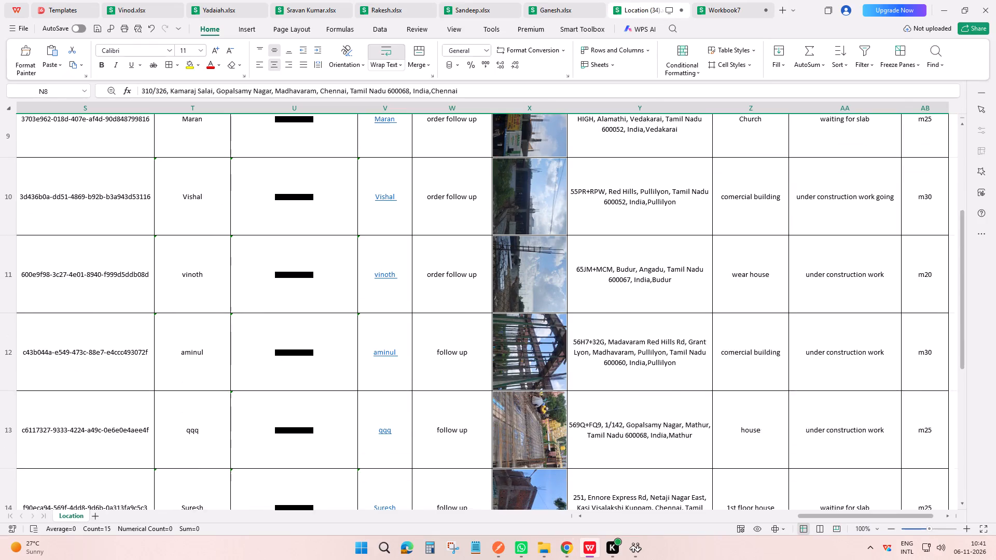
{"action": "scroll", "coordinate": [403, 282], "scroll_direction": "down", "scroll_amount": 4}
{"action": "left_click", "coordinate": [395, 289]}
{"action": "key", "text": "Left"}
{"action": "key", "text": "Left"}
{"action": "key", "text": "Left"}
{"action": "key", "text": "Left"}
{"action": "key", "text": "Left"}
{"action": "key", "text": "Left"}
{"action": "key", "text": "Left"}
{"action": "key", "text": "Left"}
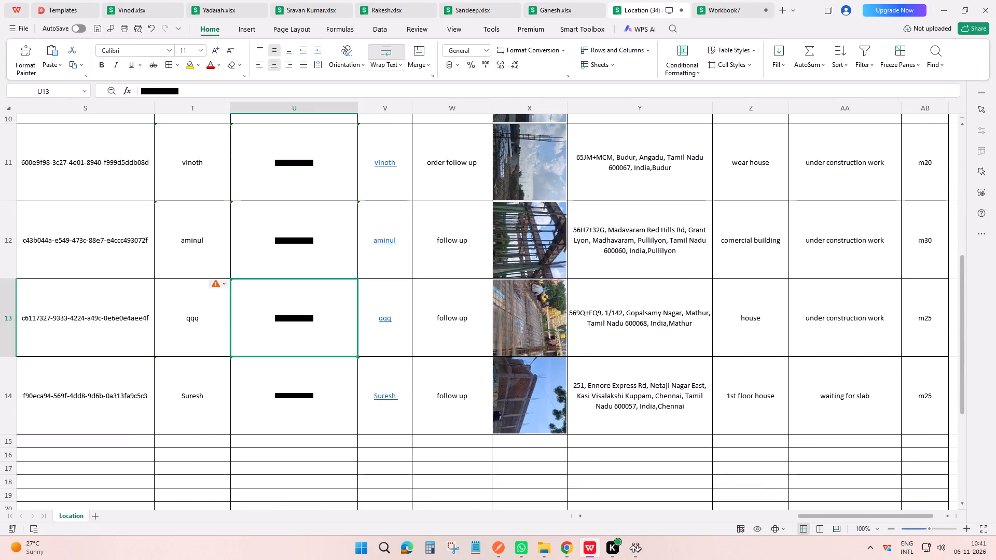
{"action": "key", "text": "ctrl+shift+Right"}
{"action": "key", "text": "ctrl+c"}
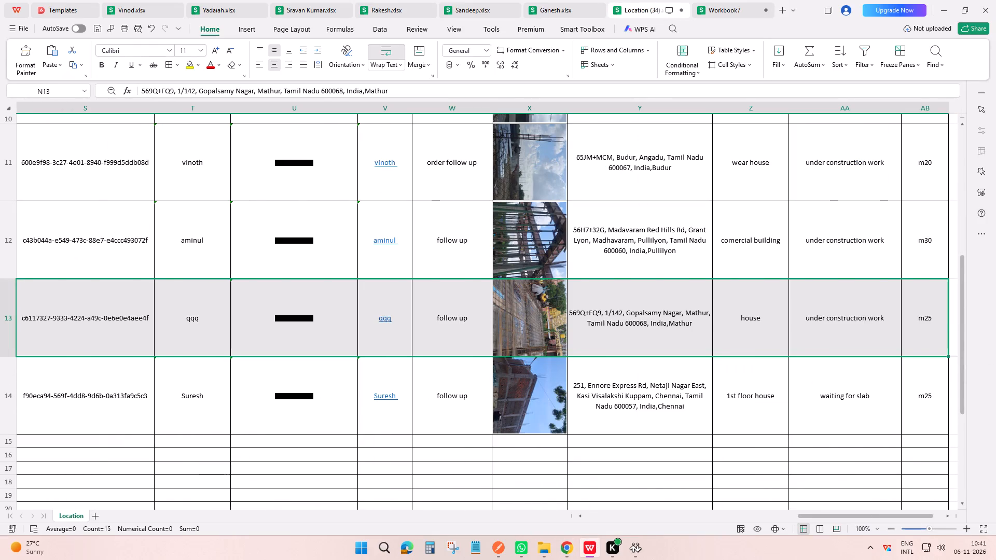
{"action": "left_click", "coordinate": [704, 7]}
{"action": "scroll", "coordinate": [598, 268], "scroll_direction": "down", "scroll_amount": 3}
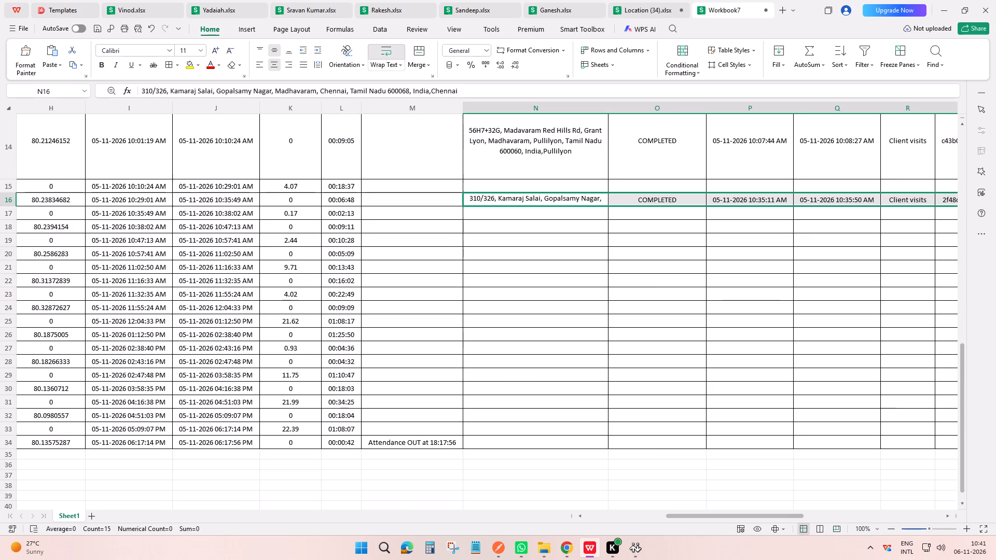